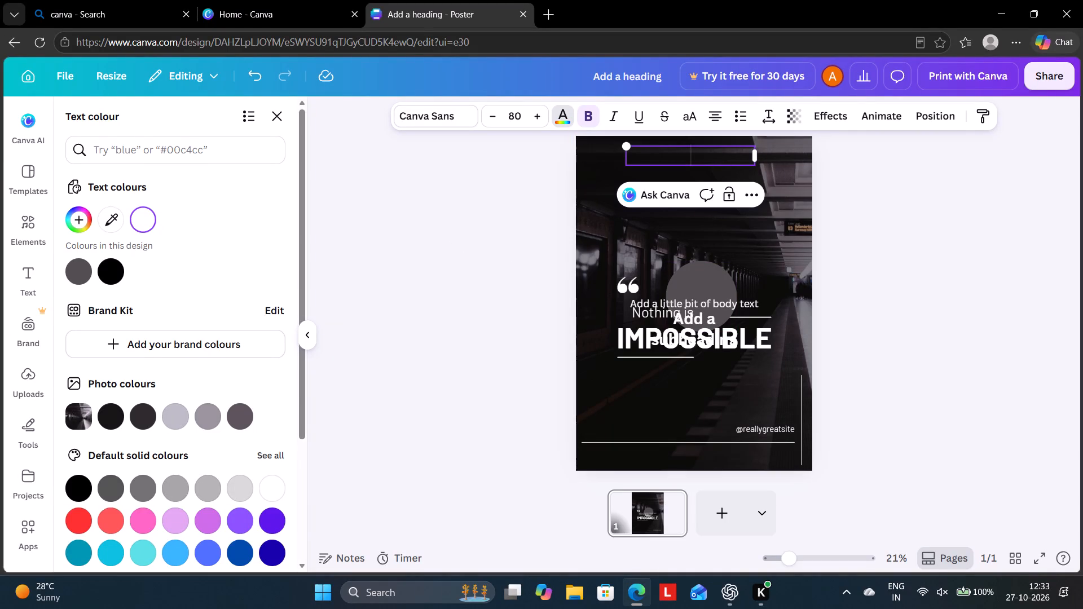
Enter "Next GEN Tech" in the empty heading text box near the top edge of the poster.
left_click(654, 154)
key("shift+n")
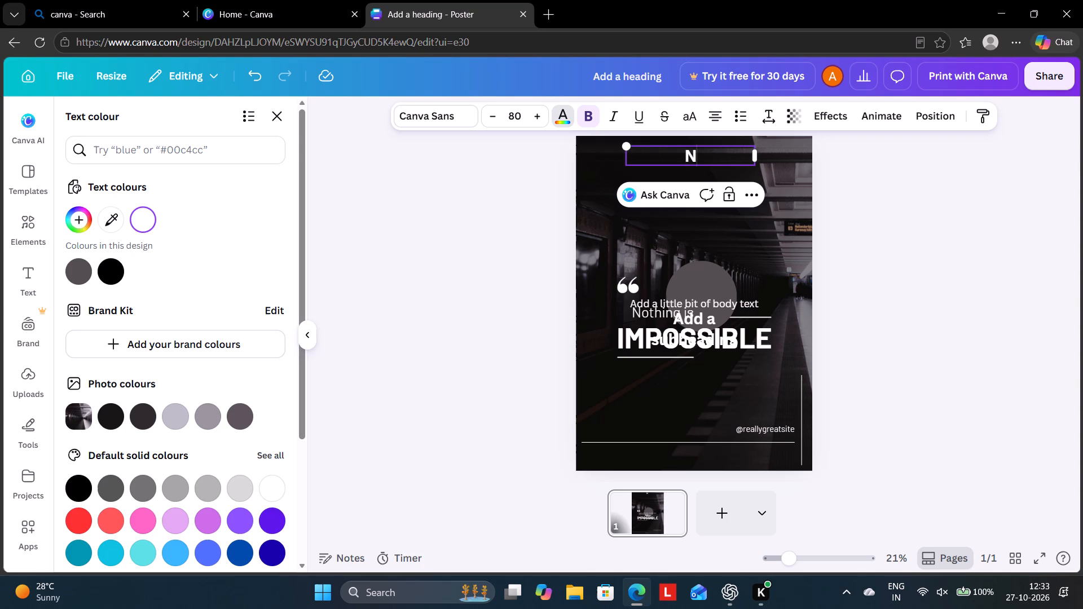
key("e")
type("xt")
key("space")
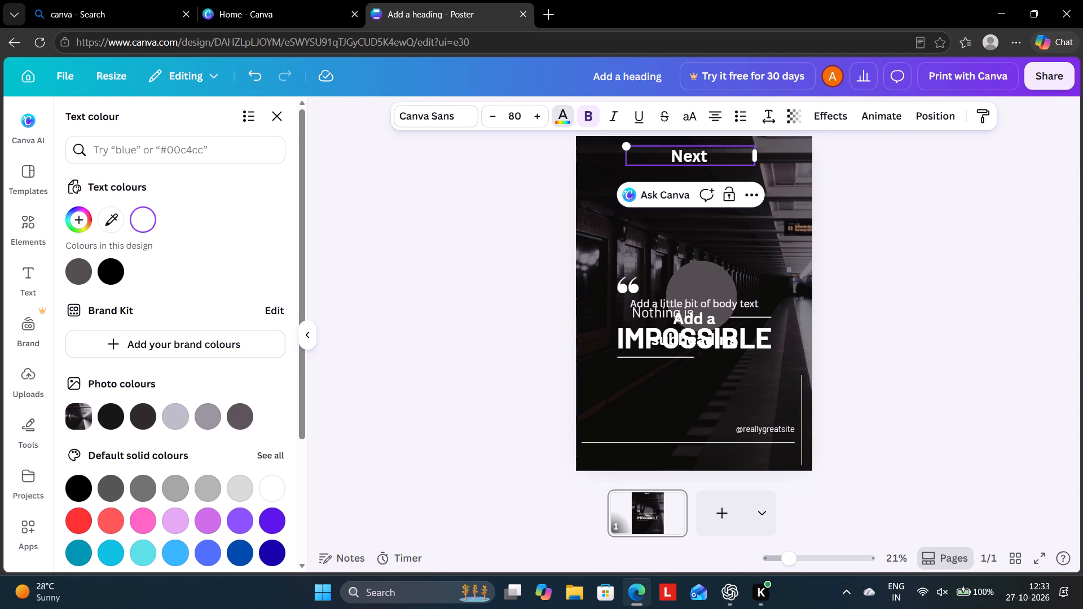
type("GE")
key("shift+n")
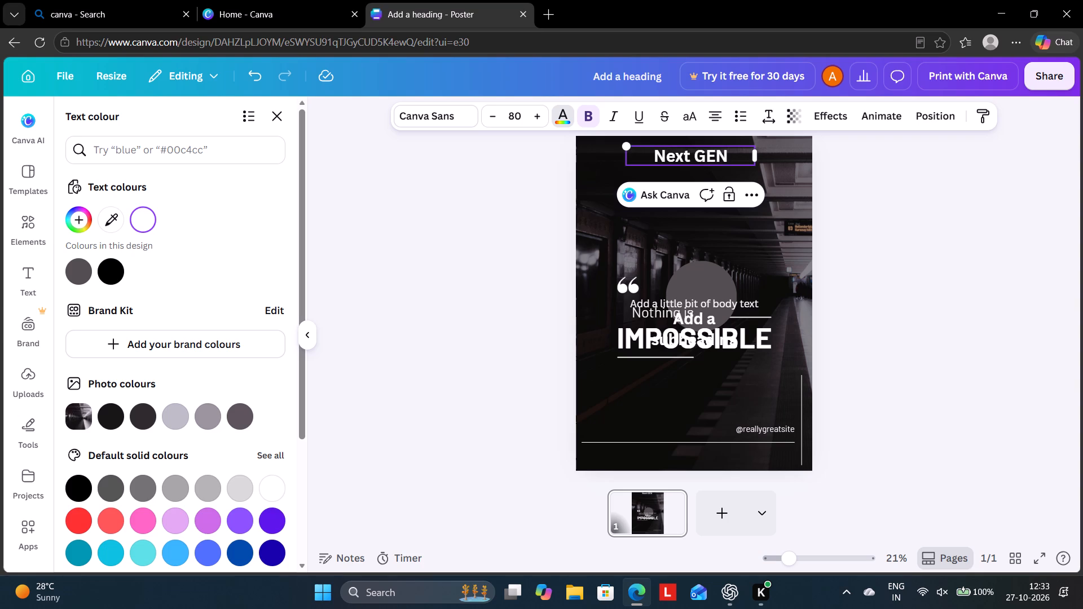
key("space")
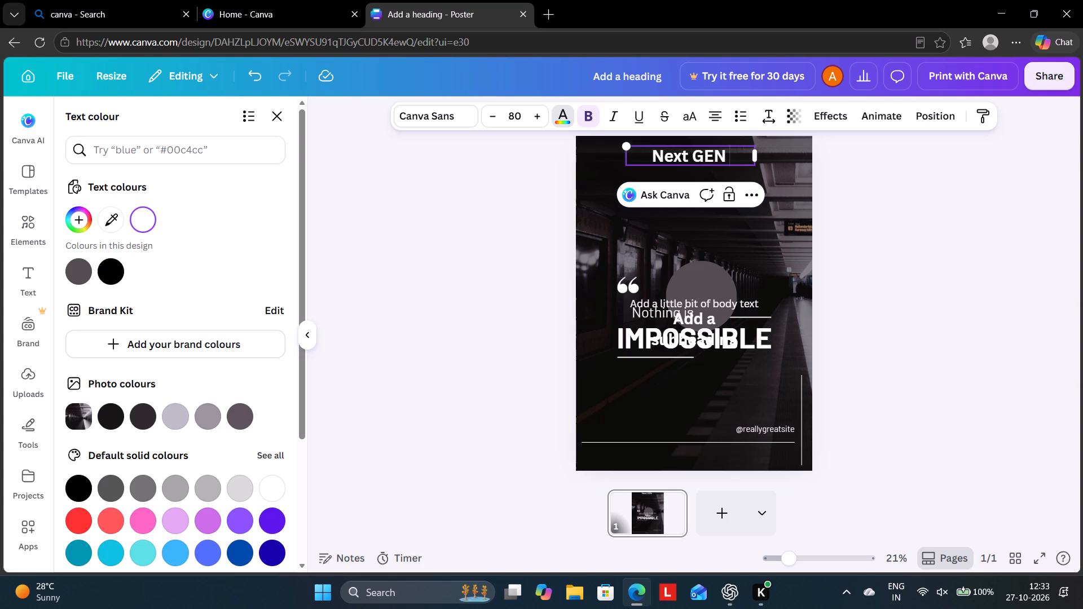
key("shift+t")
key("e")
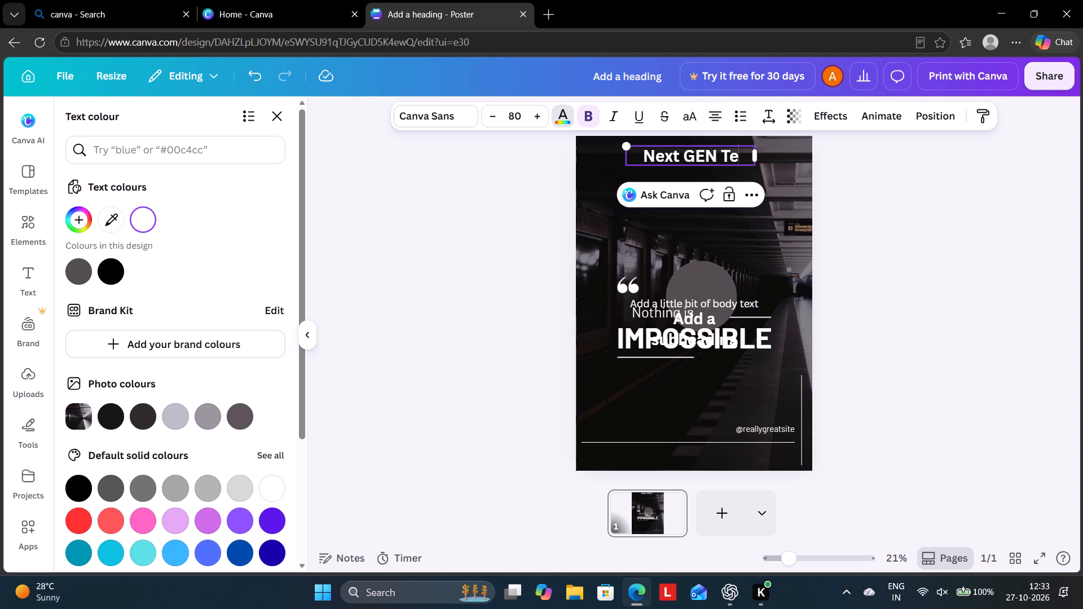
type("ch")
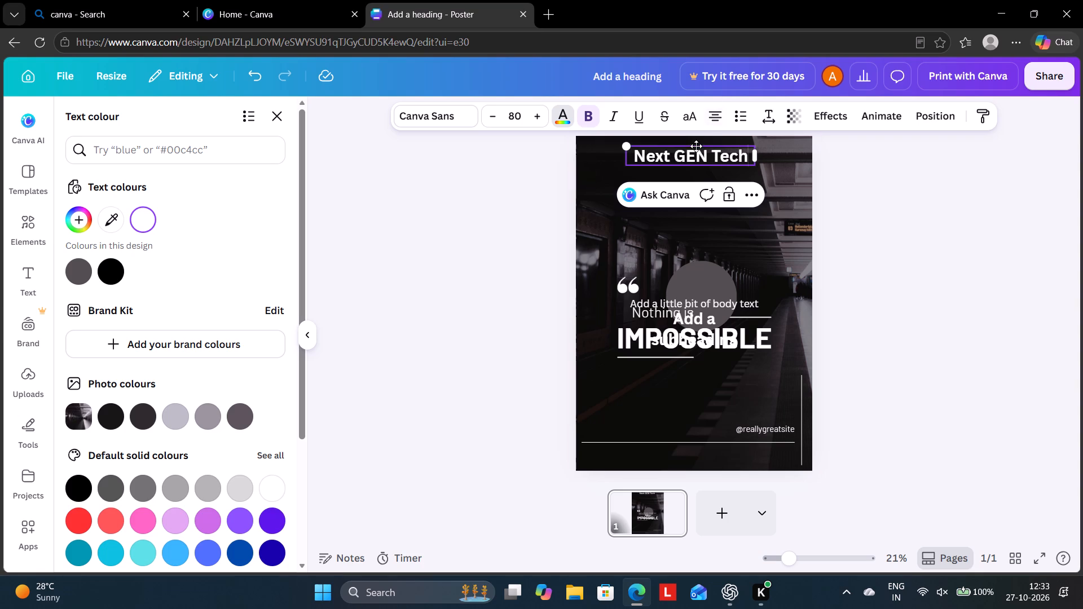
left_click(672, 165)
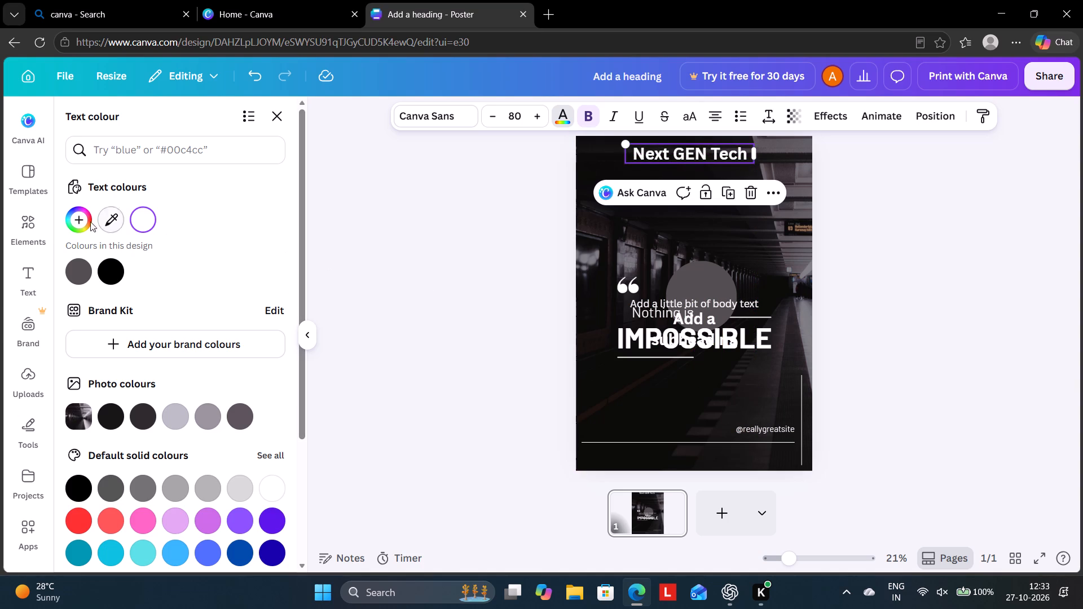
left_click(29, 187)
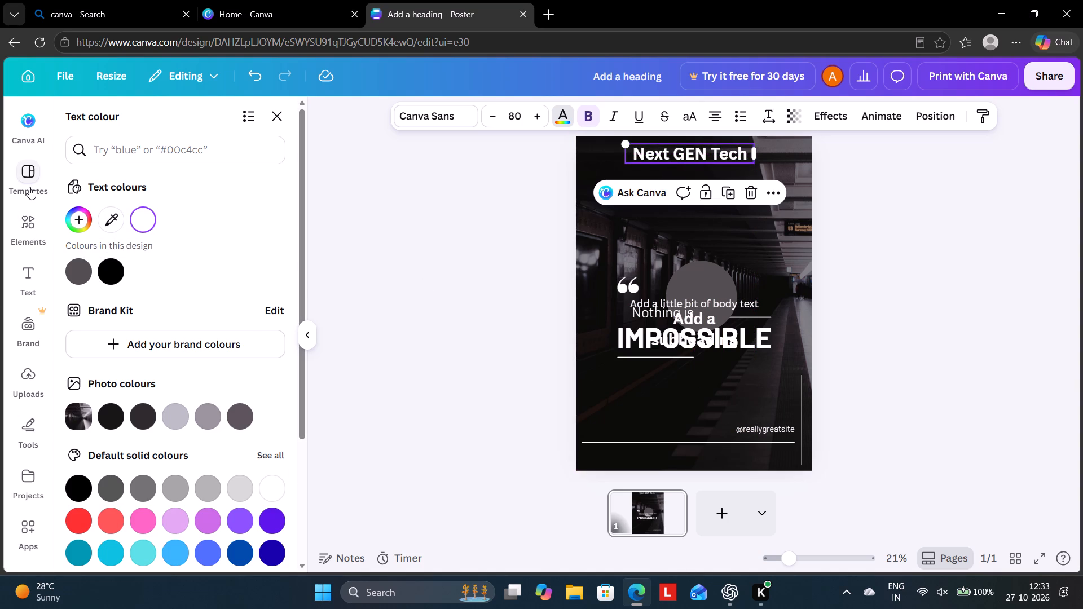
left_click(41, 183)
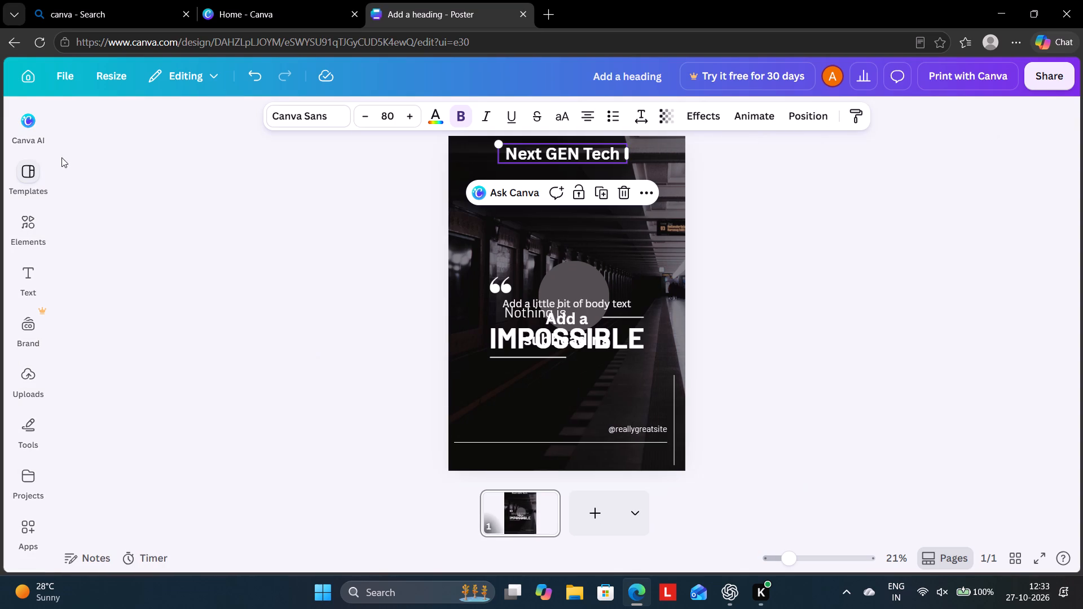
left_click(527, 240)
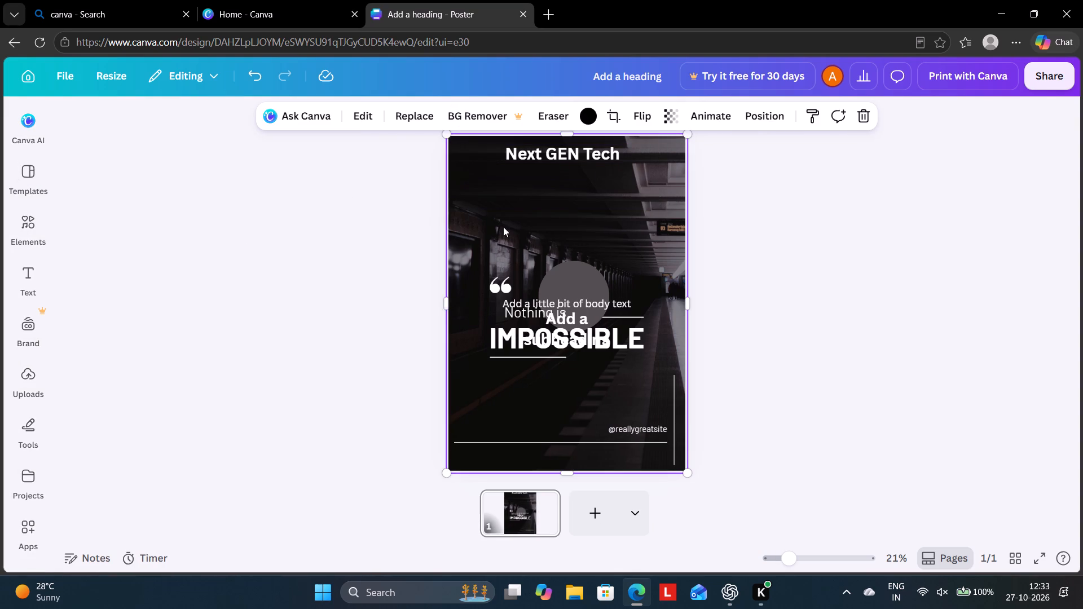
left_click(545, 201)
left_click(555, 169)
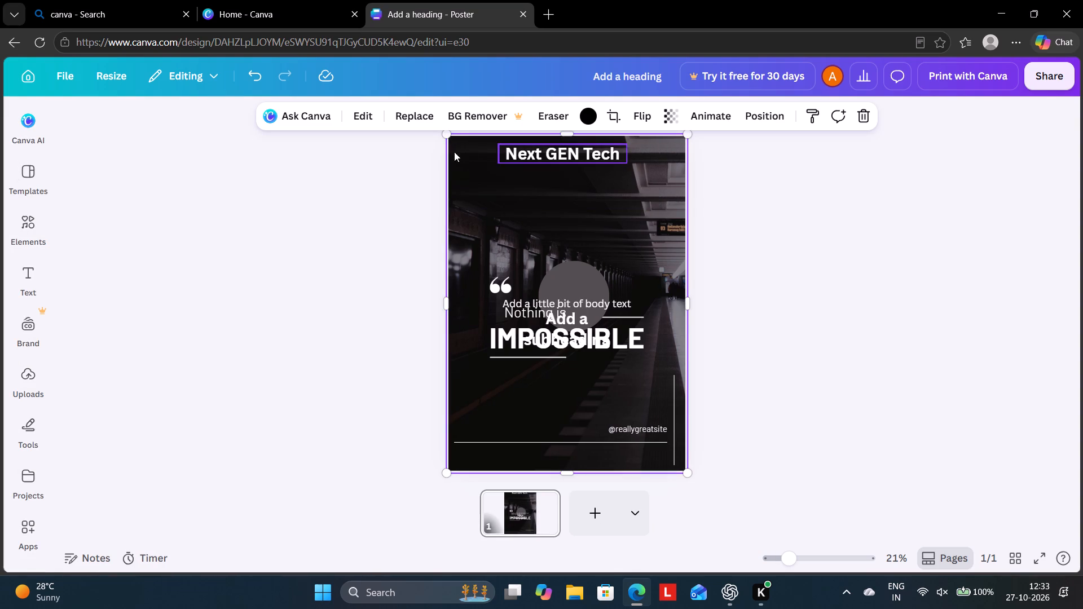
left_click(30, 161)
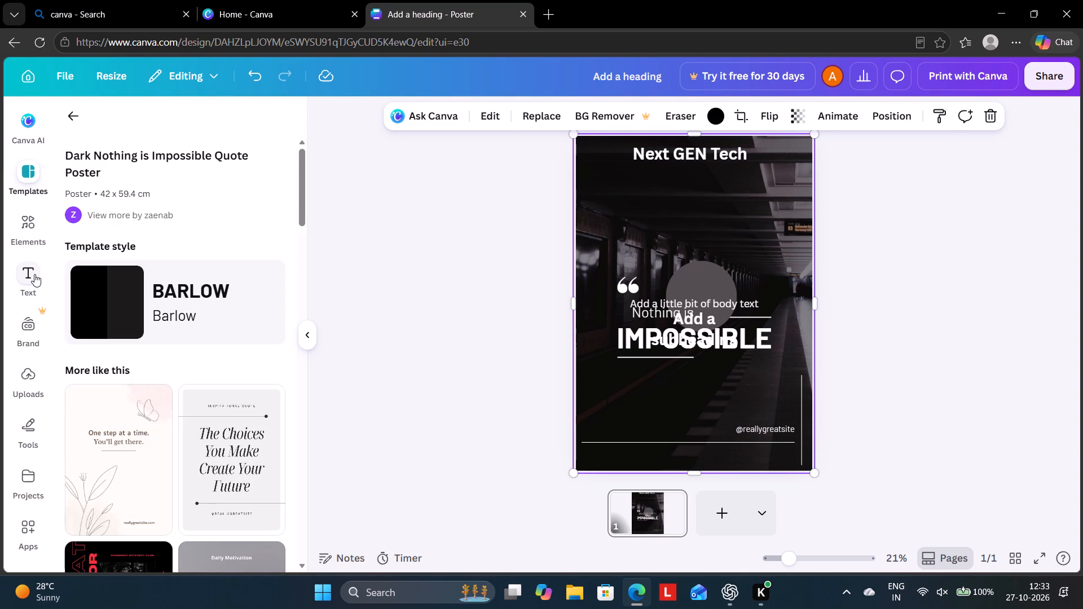
Add a default-style subheading text box and shift it slightly down, just above the word IMPOSSIBLE.
left_click(34, 275)
left_click(114, 380)
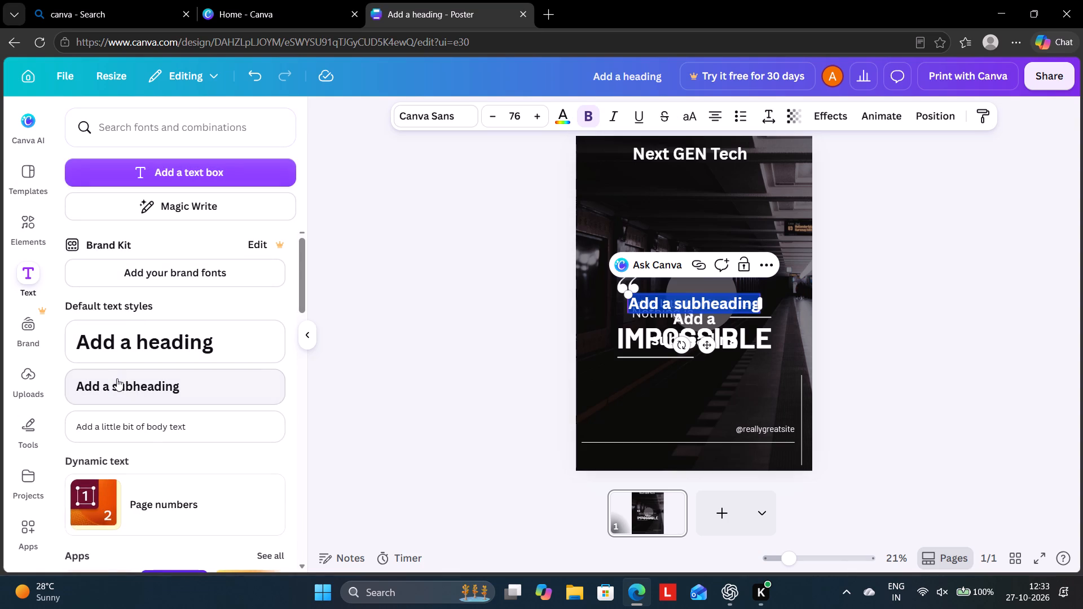
left_click_drag(661, 303, 687, 293)
left_click_drag(709, 298, 708, 283)
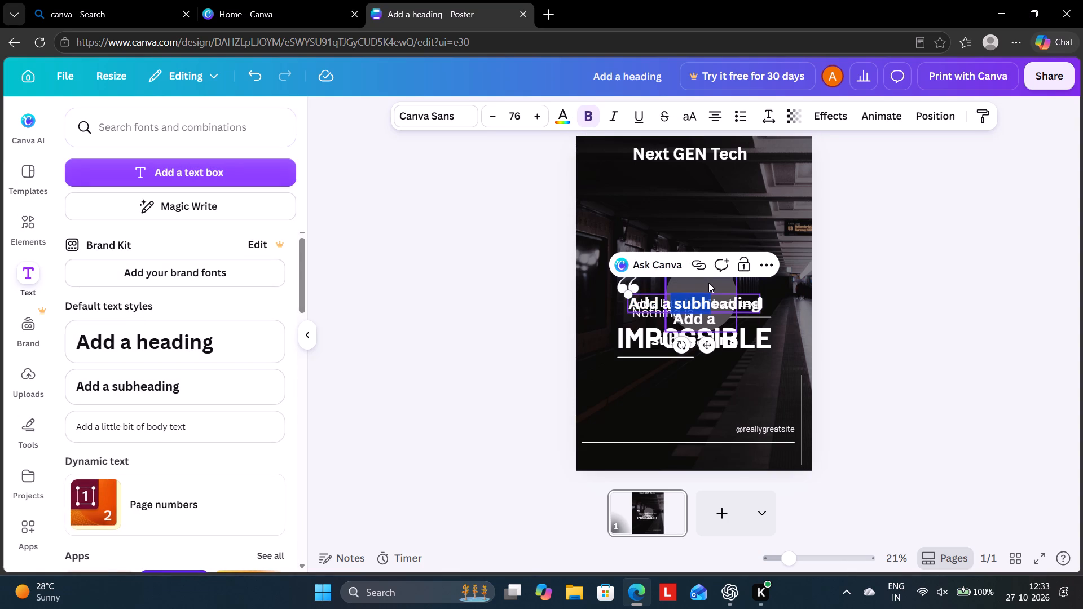
left_click_drag(729, 290, 717, 302)
left_click_drag(719, 288, 717, 294)
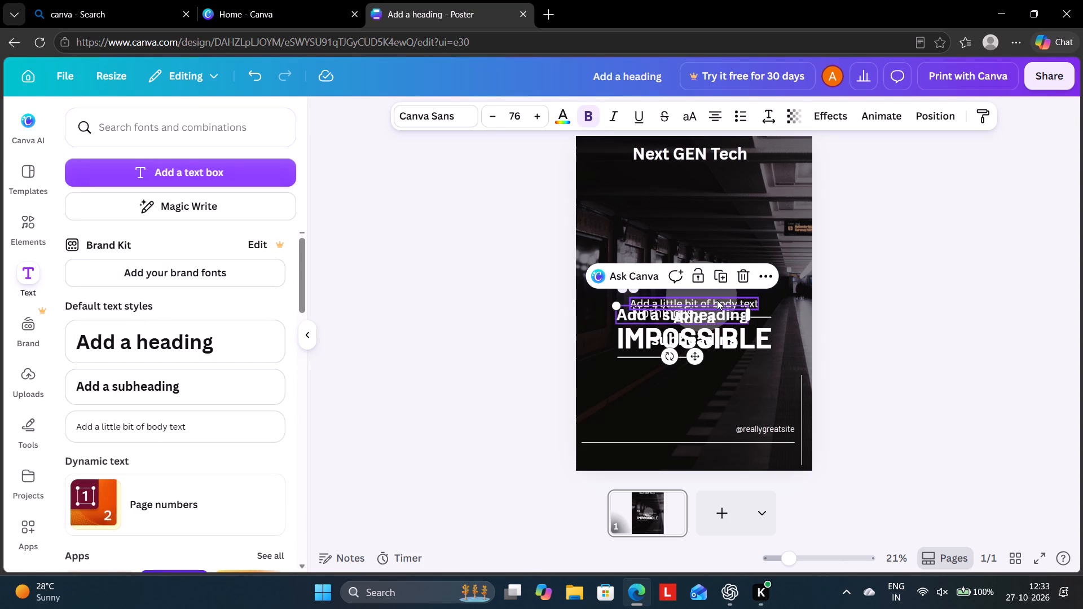
Move the "Add a little bit of body text" box up to sit centred just below the Next GEN Tech heading.
left_click_drag(710, 298, 724, 237)
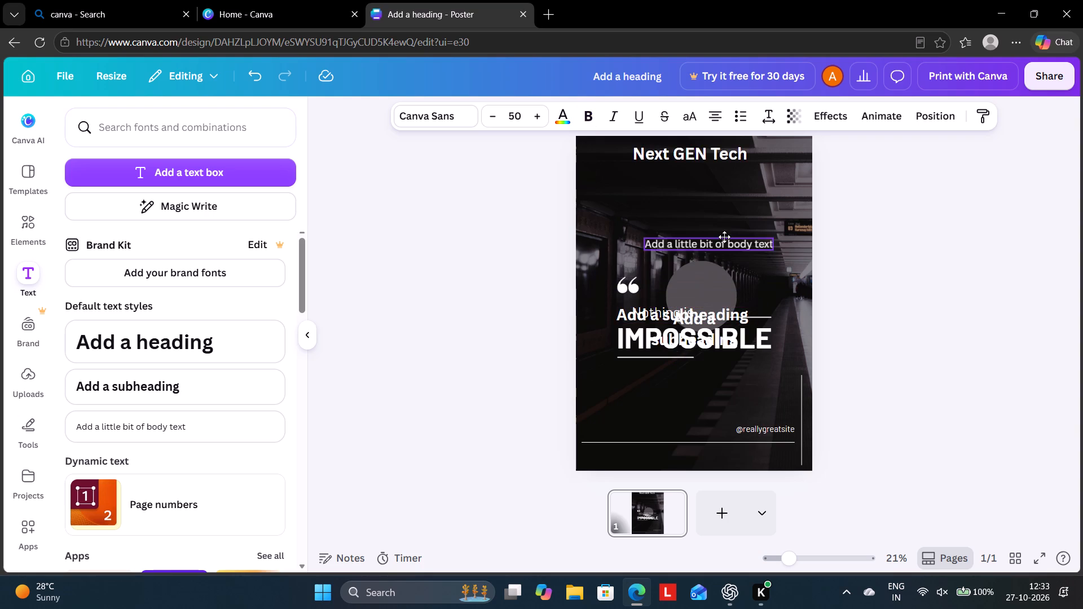
left_click_drag(724, 237, 711, 175)
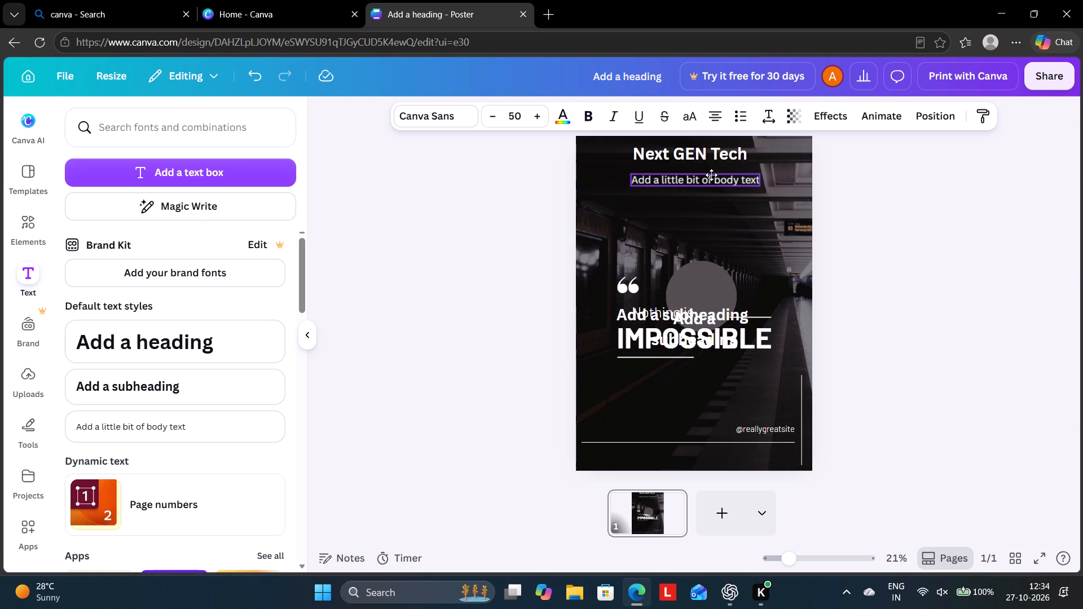
left_click_drag(711, 175, 711, 175)
left_click(703, 181)
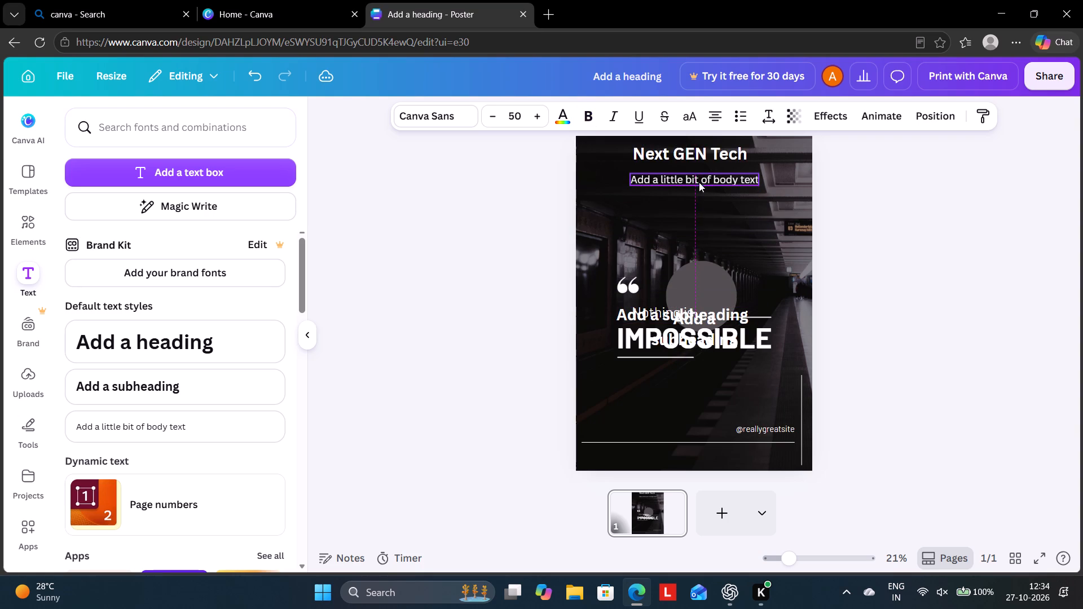
Increase the font size of the body text below the heading to 74.
left_click(530, 116)
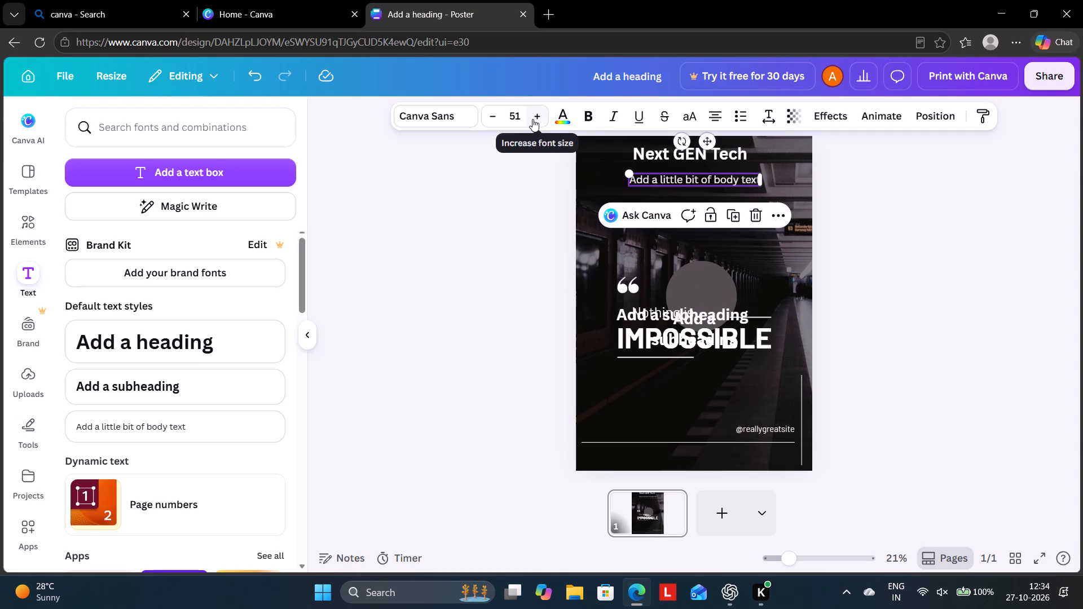
left_click(540, 116)
triple_click(540, 116)
triple_click(540, 115)
triple_click(540, 115)
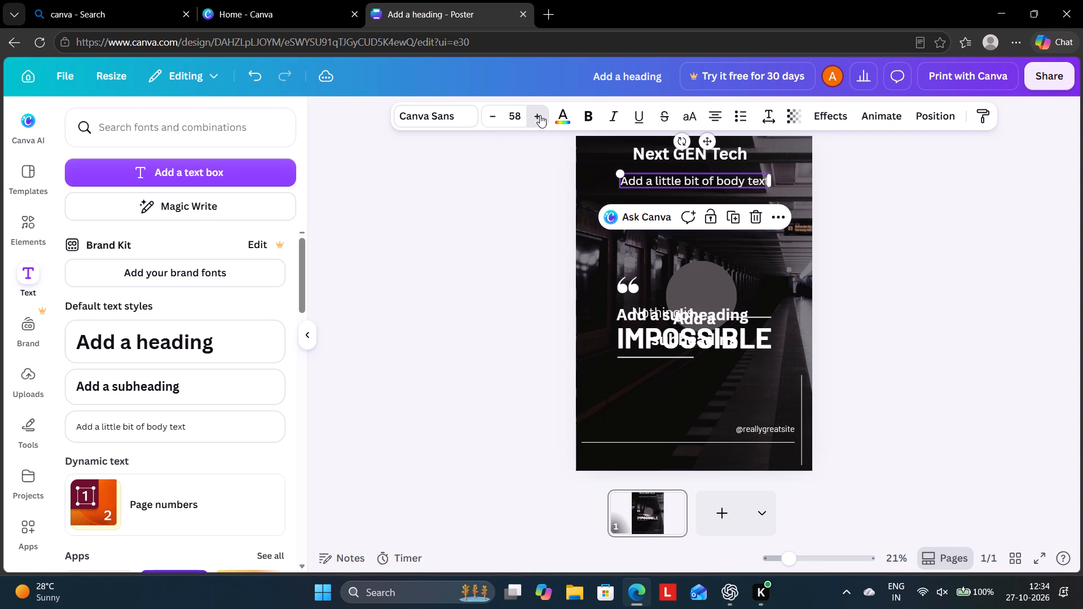
triple_click(540, 114)
triple_click(539, 115)
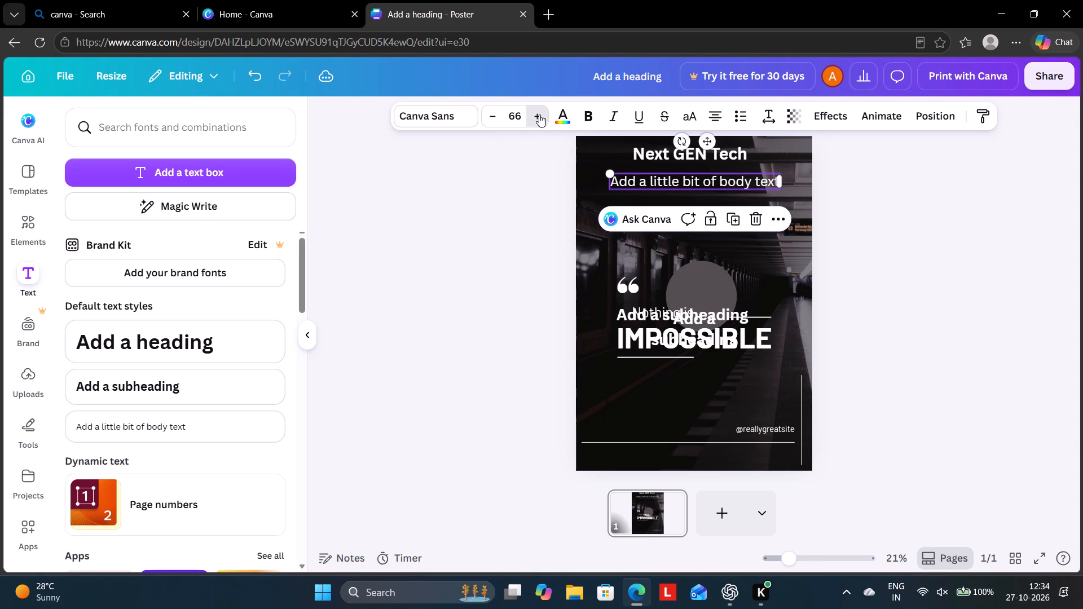
triple_click(539, 115)
triple_click(539, 115)
left_click(539, 115)
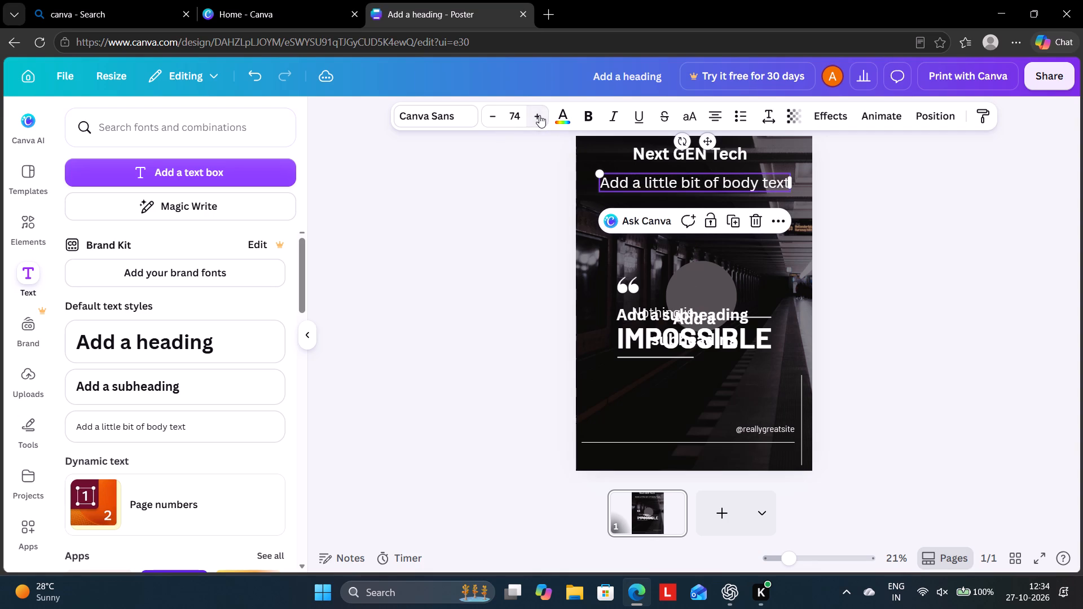
Clear the placeholder wording from the body text box below the heading, leaving it empty for new text.
left_click(667, 171)
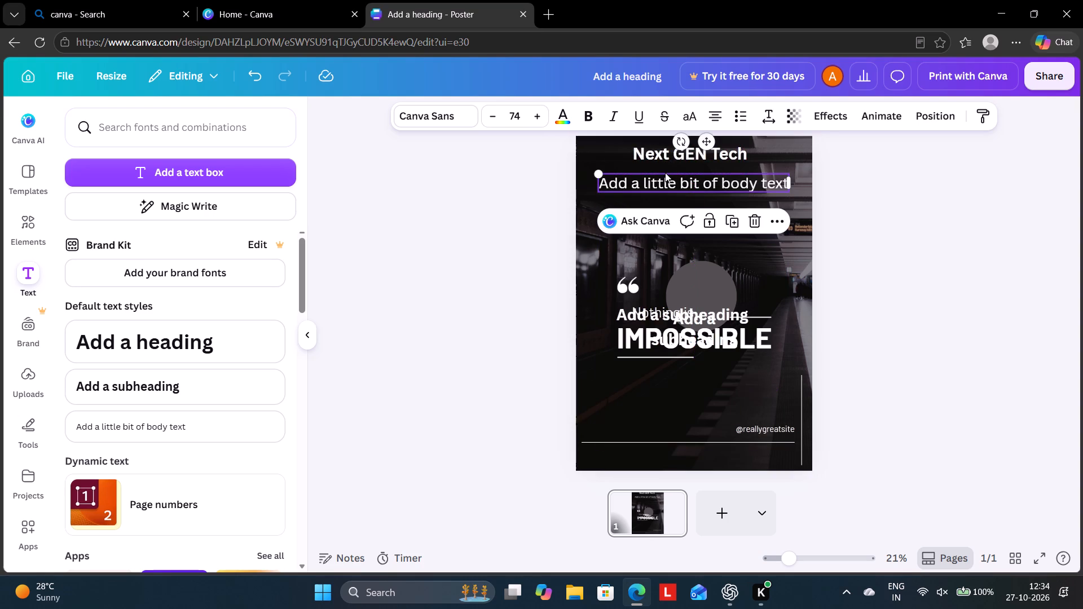
left_click(666, 177)
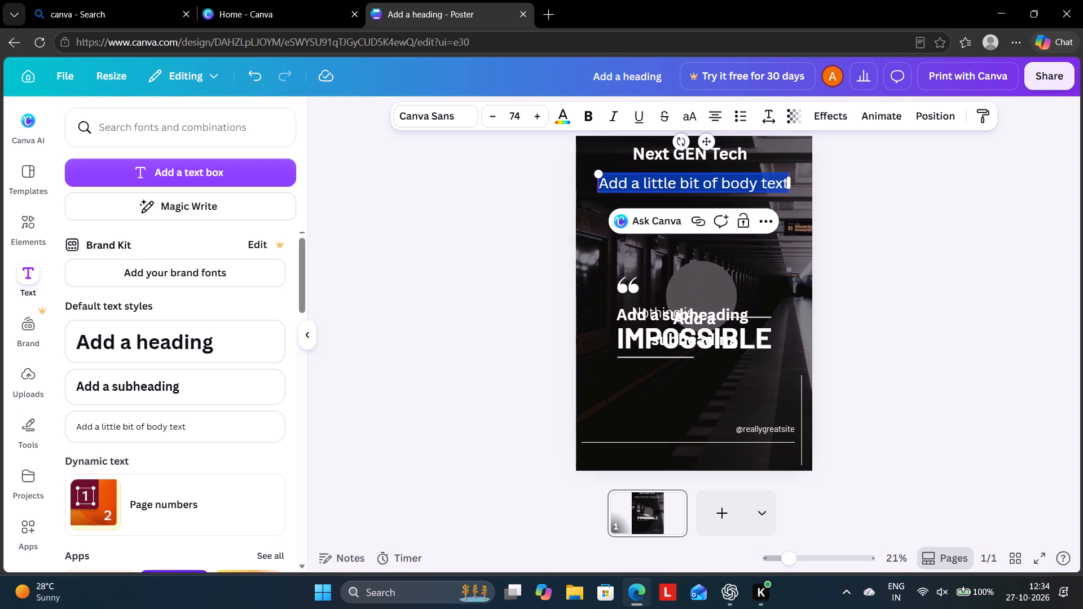
key("f")
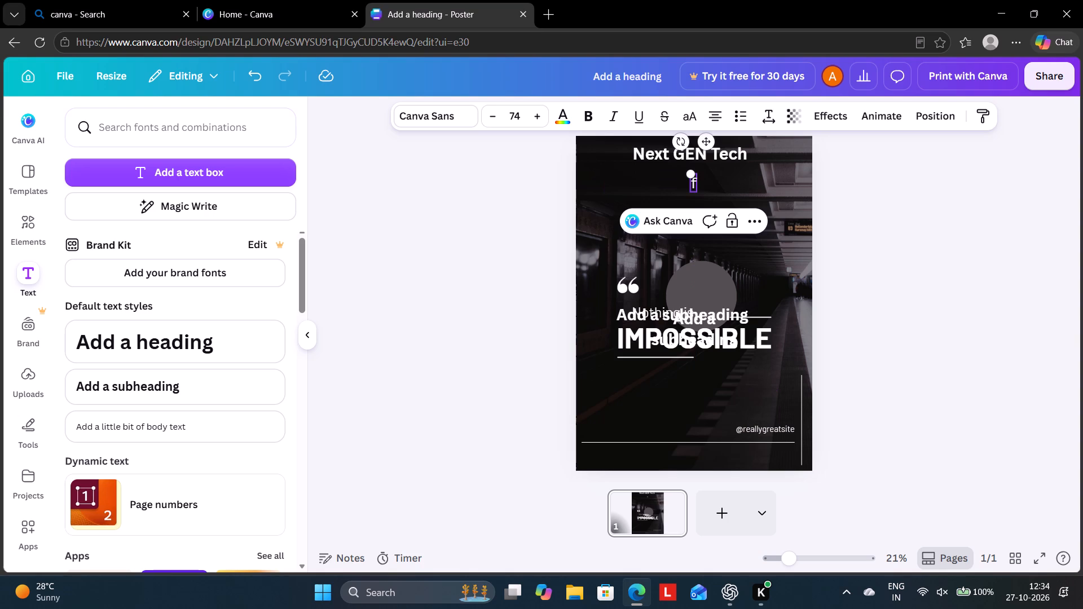
key("BackSpace")
Change the font of the emptied body text box to DM Sans.
left_click(467, 116)
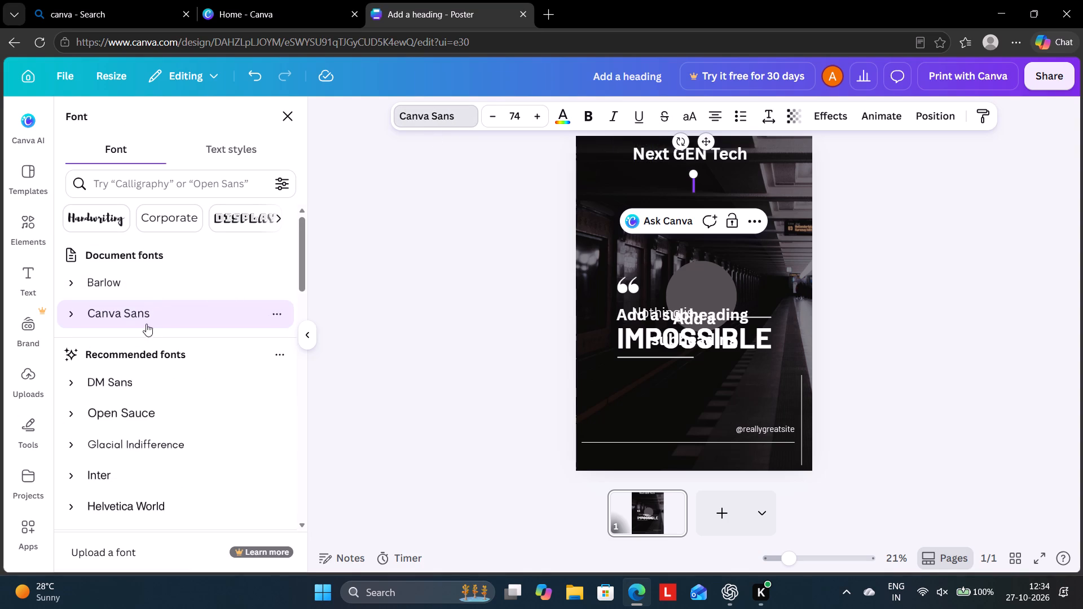
scroll(132, 427, "down", 2)
scroll(130, 426, "up", 4)
left_click(120, 381)
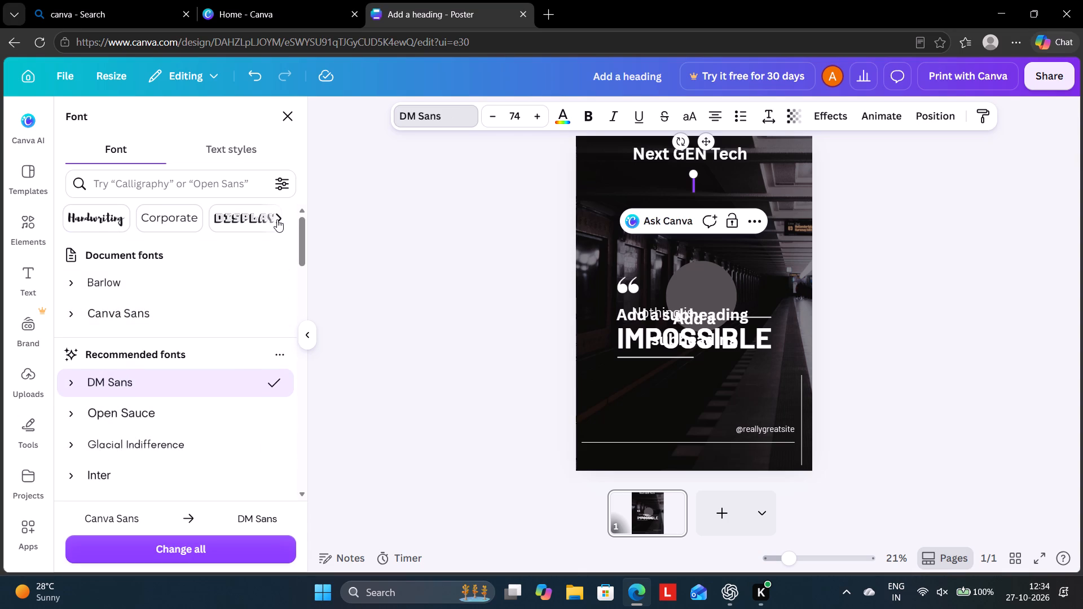
Change the font of the emptied body text box to Atlante Display from the Display font category.
left_click(259, 219)
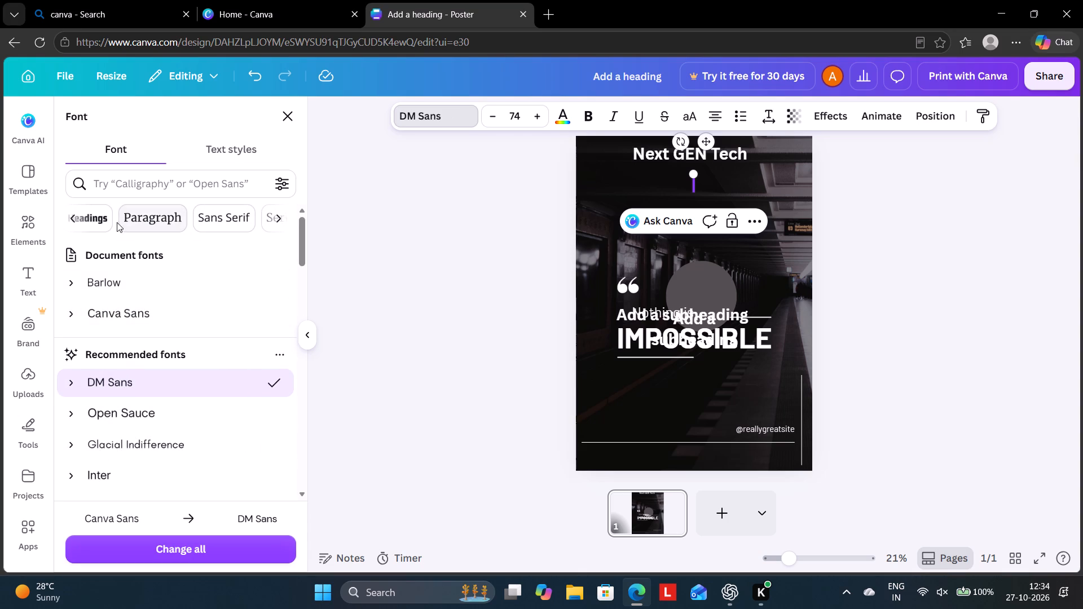
left_click(74, 215)
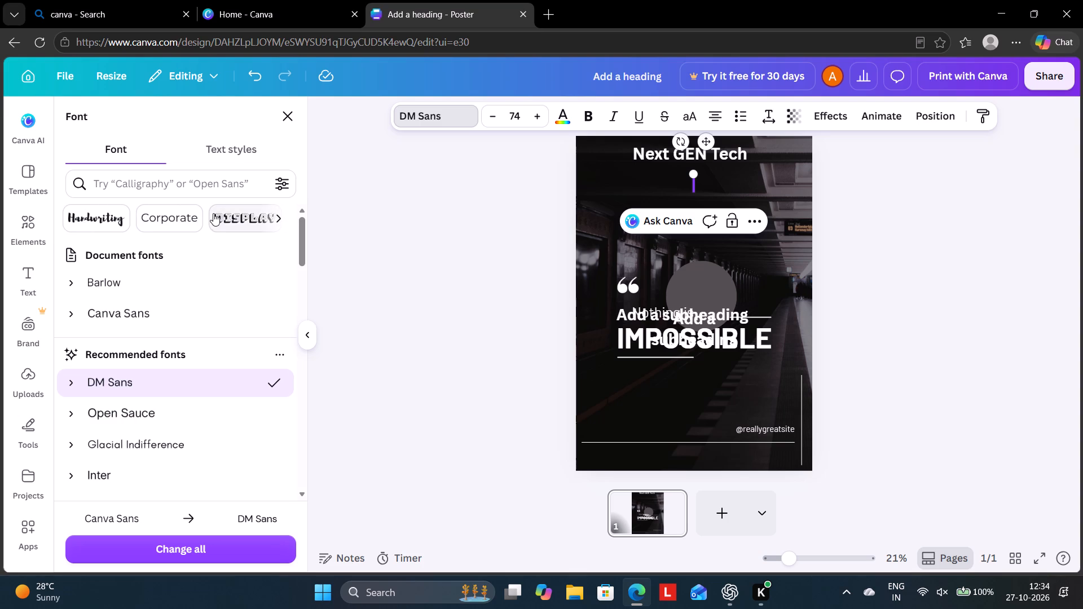
left_click(230, 211)
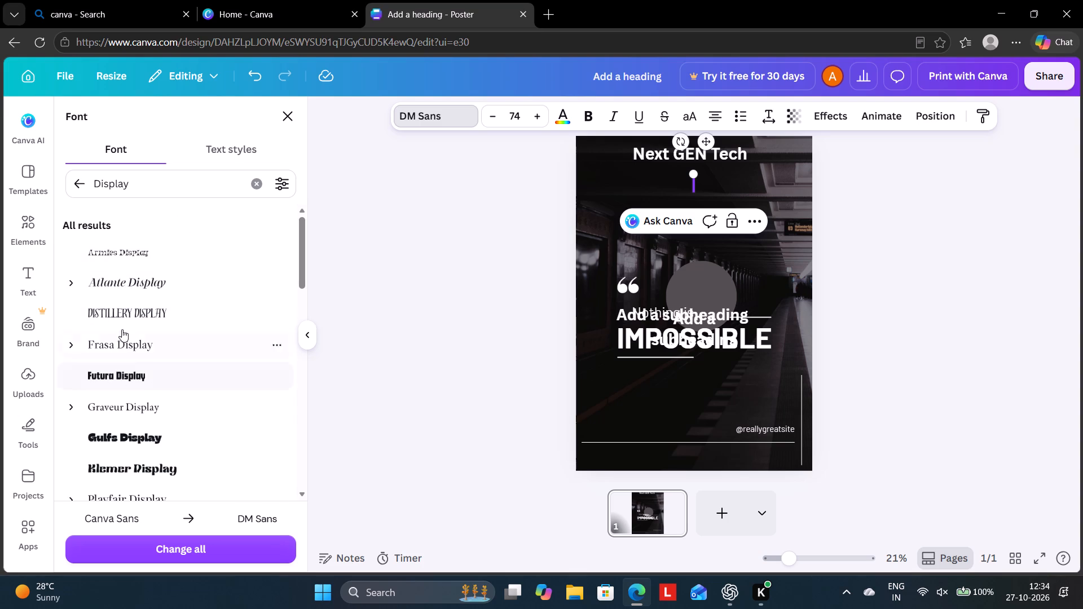
left_click(107, 281)
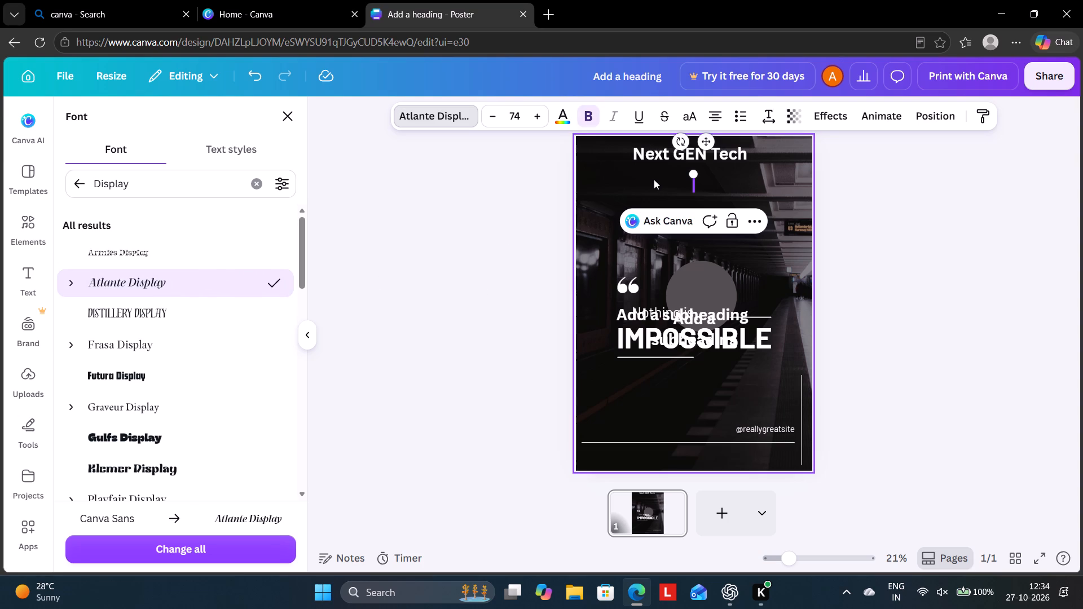
Enter "HACKATHON" in capitals in the empty text box below the Next GEN Tech heading.
type("dtd")
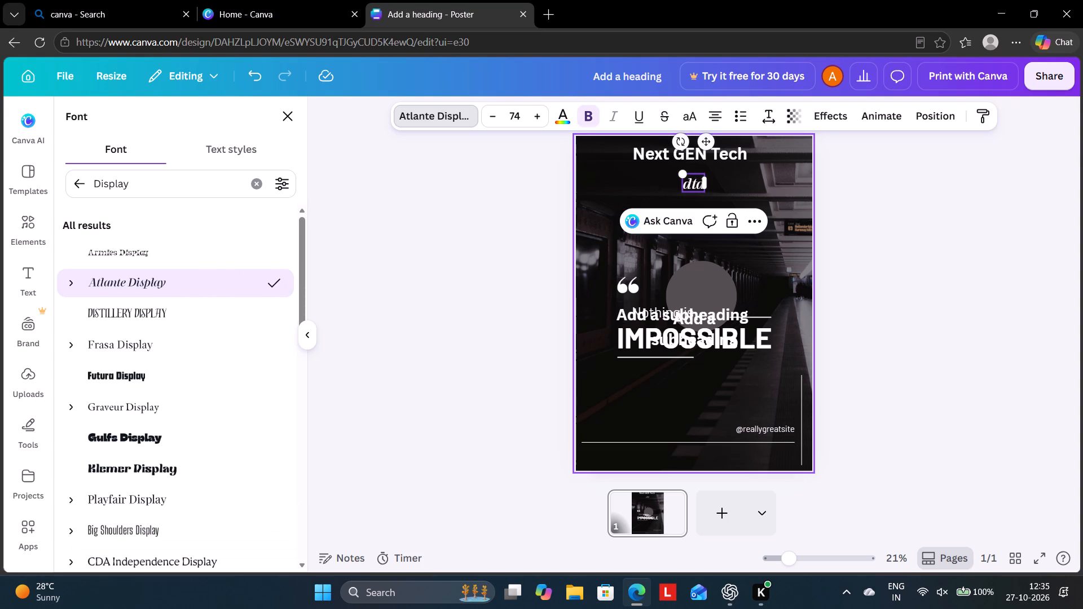
key("BackSpace")
key("BackSpace")
key("BackSpace")
key("BackSpace")
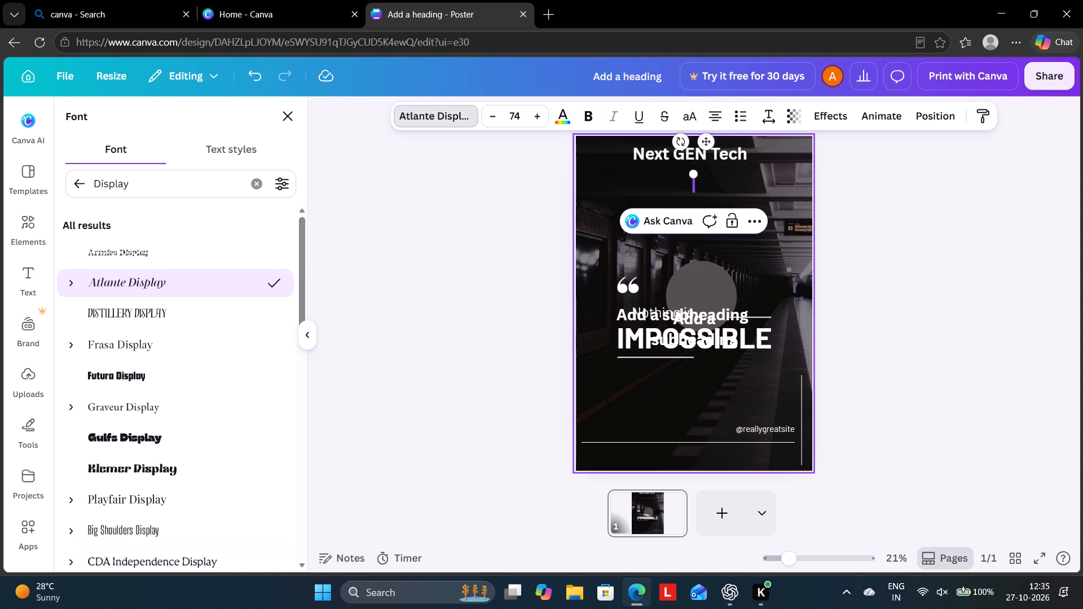
key("shift+h")
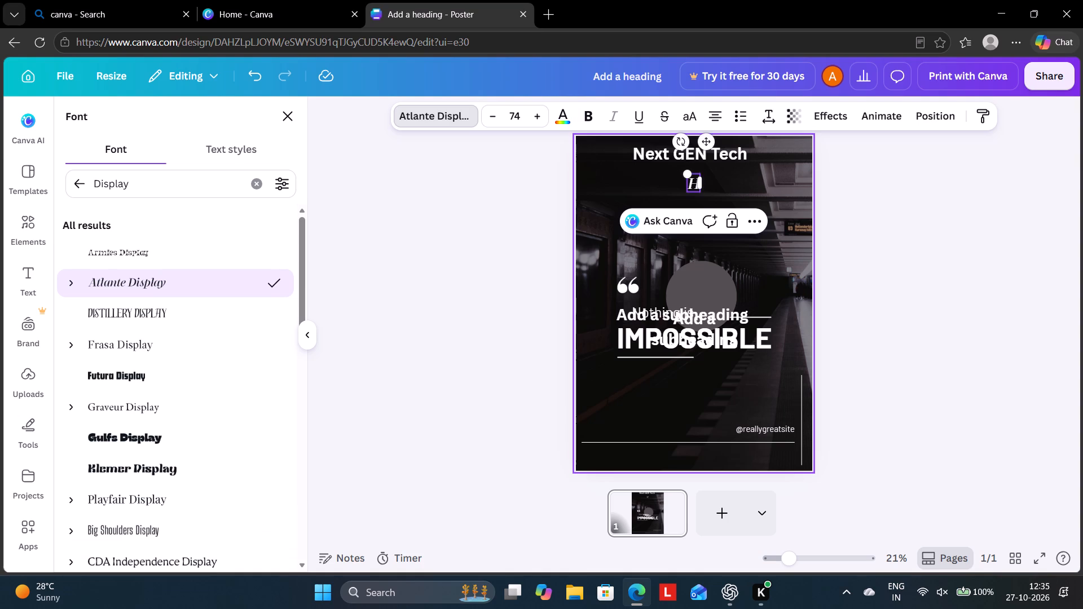
key("shift+a")
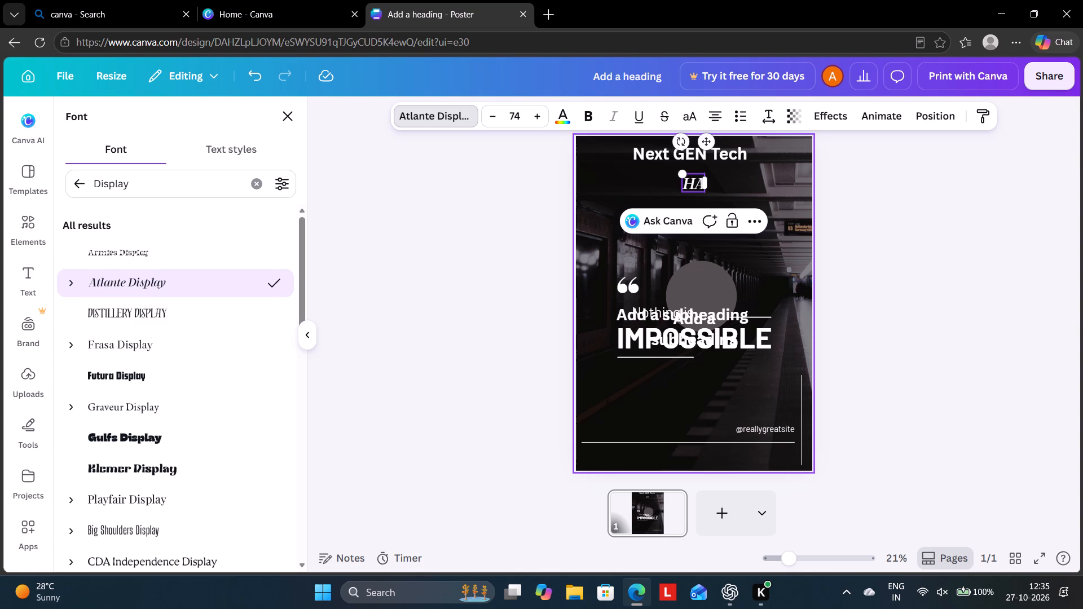
key("c")
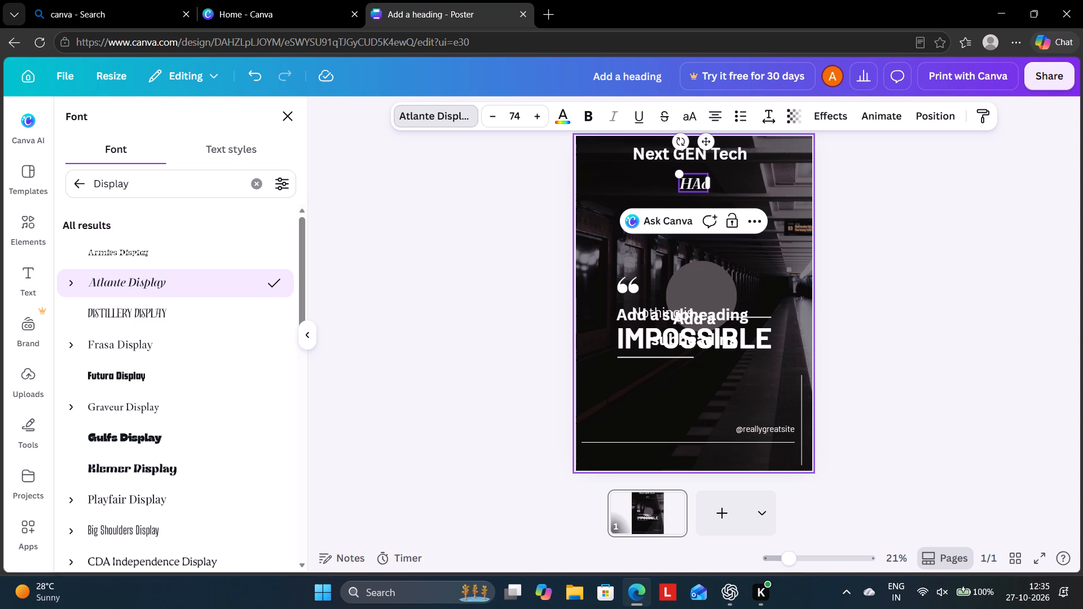
key("BackSpace")
type("CK")
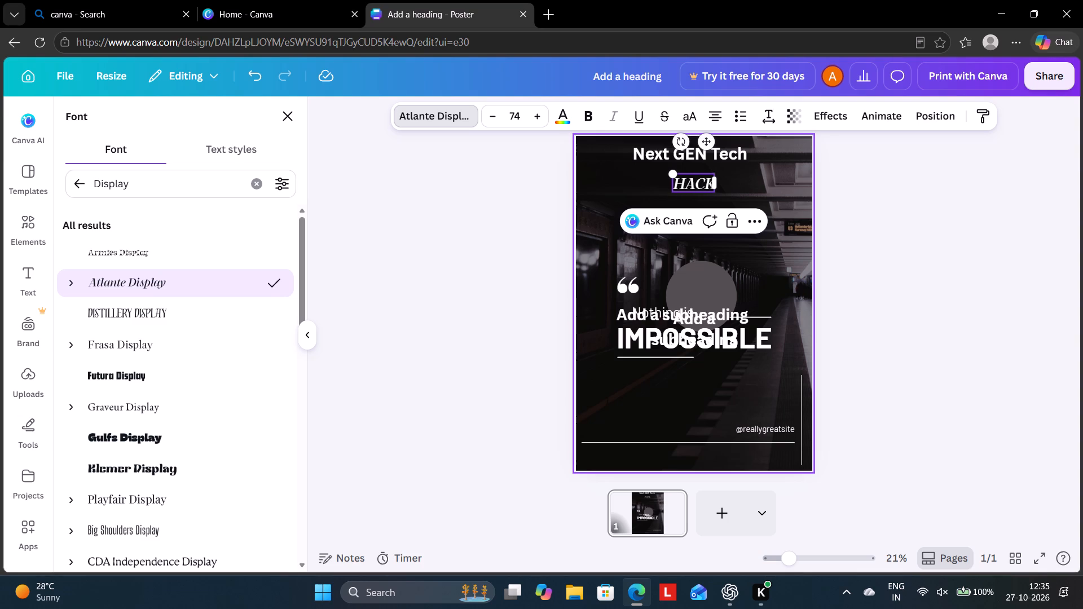
type("AT")
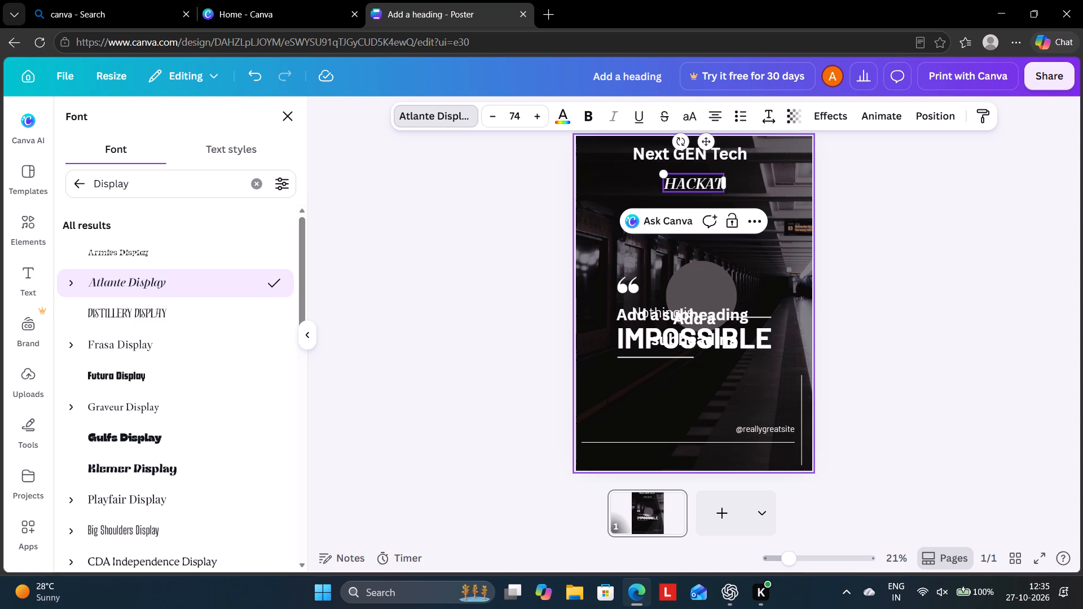
type("HIN")
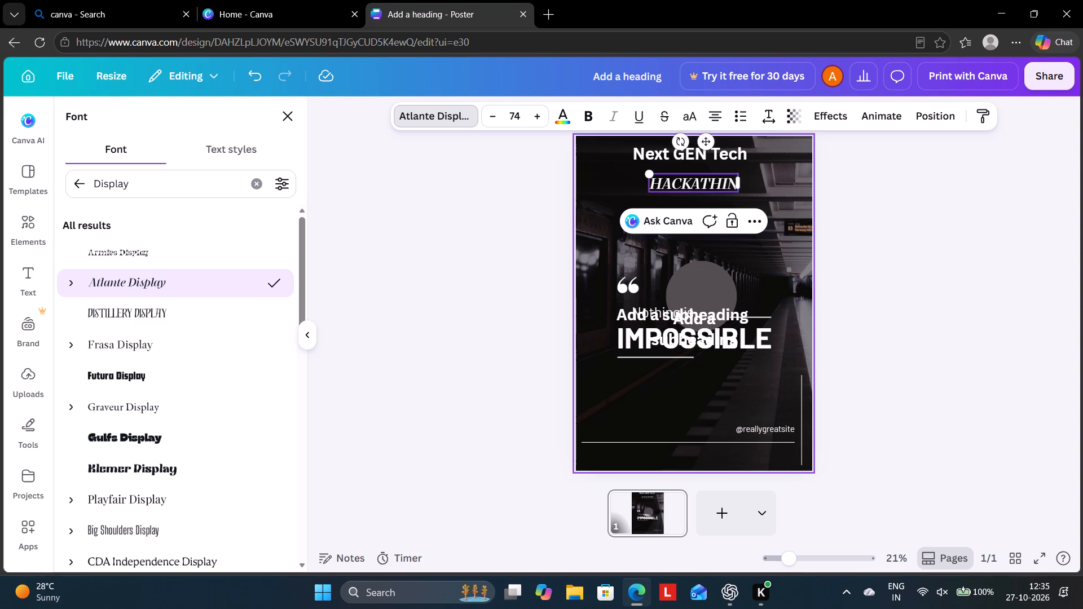
key("shift+BackSpace")
key("shift+BackSpace")
type("ON")
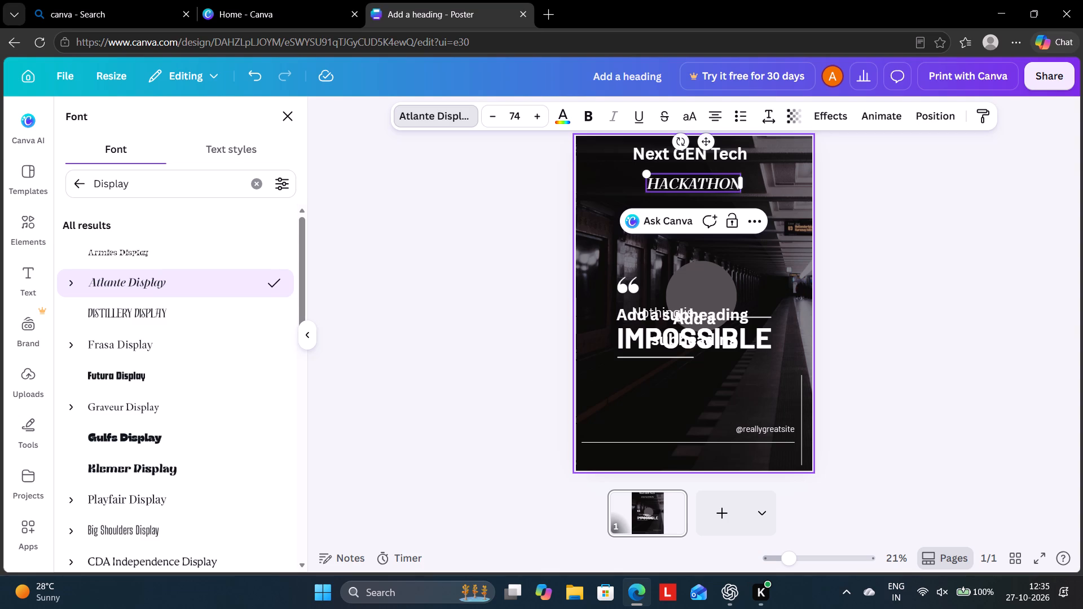
Delete both "Add a subheading" boxes and the "Nothing is IMPOSSIBLE" quote text from the middle of the poster.
left_click(714, 319)
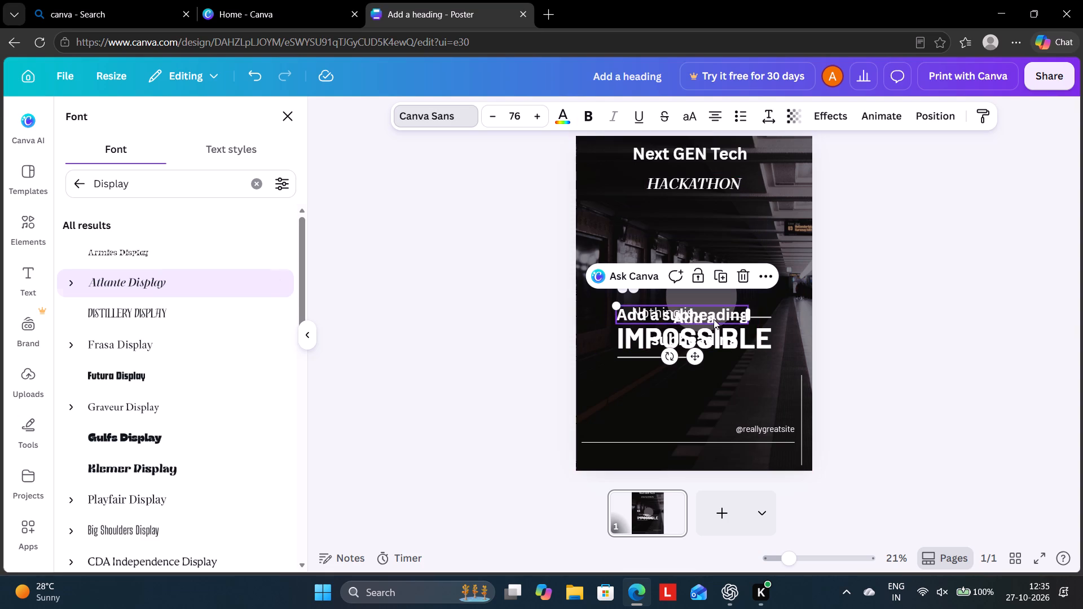
left_click(740, 266)
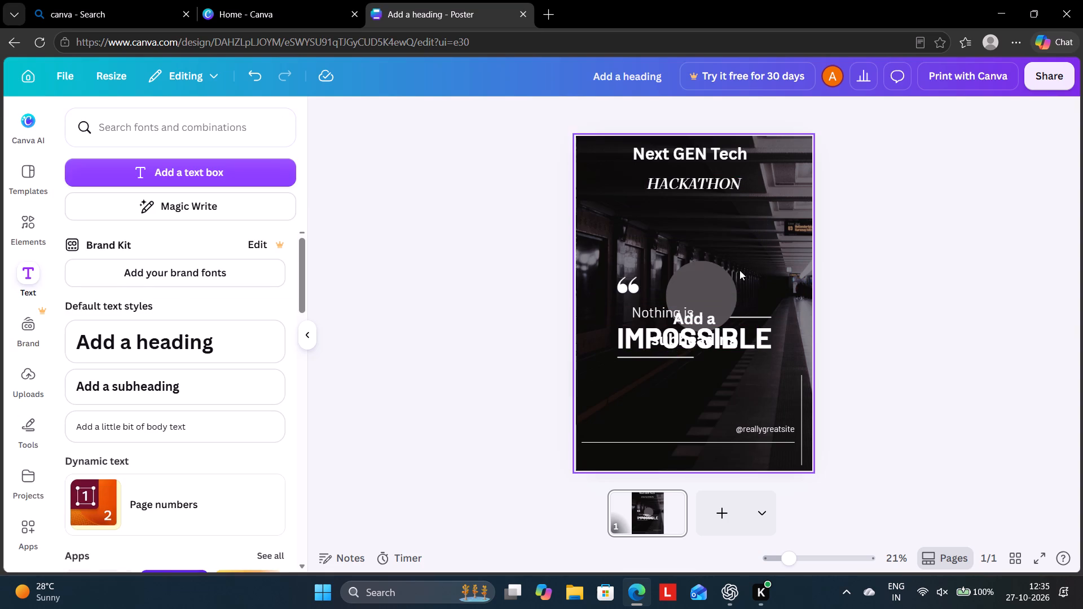
left_click(713, 330)
left_click(758, 273)
left_click(725, 333)
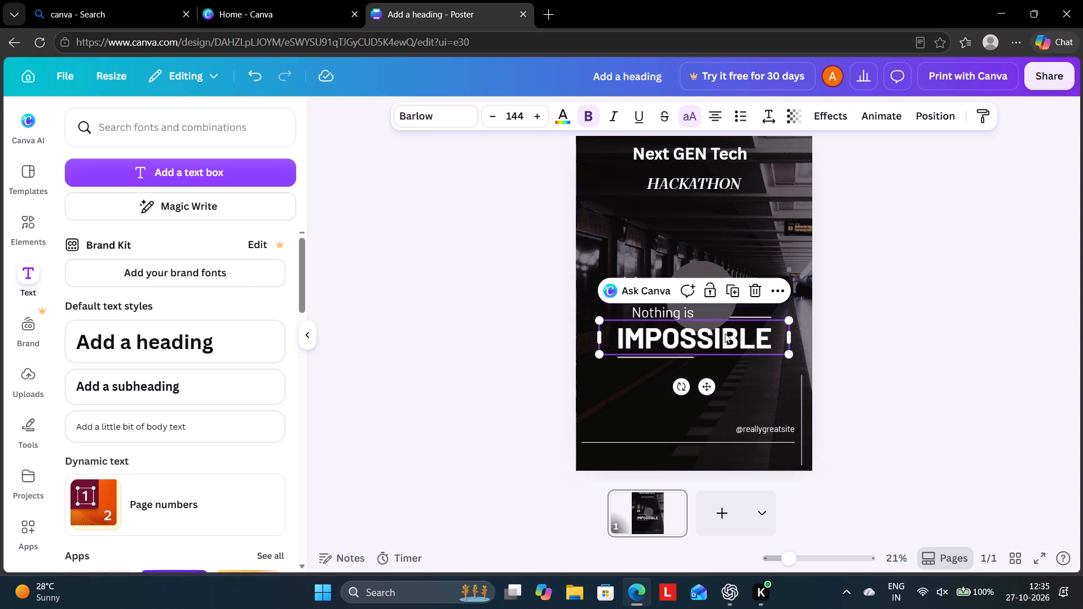
left_click(753, 288)
left_click(672, 314)
left_click(716, 270)
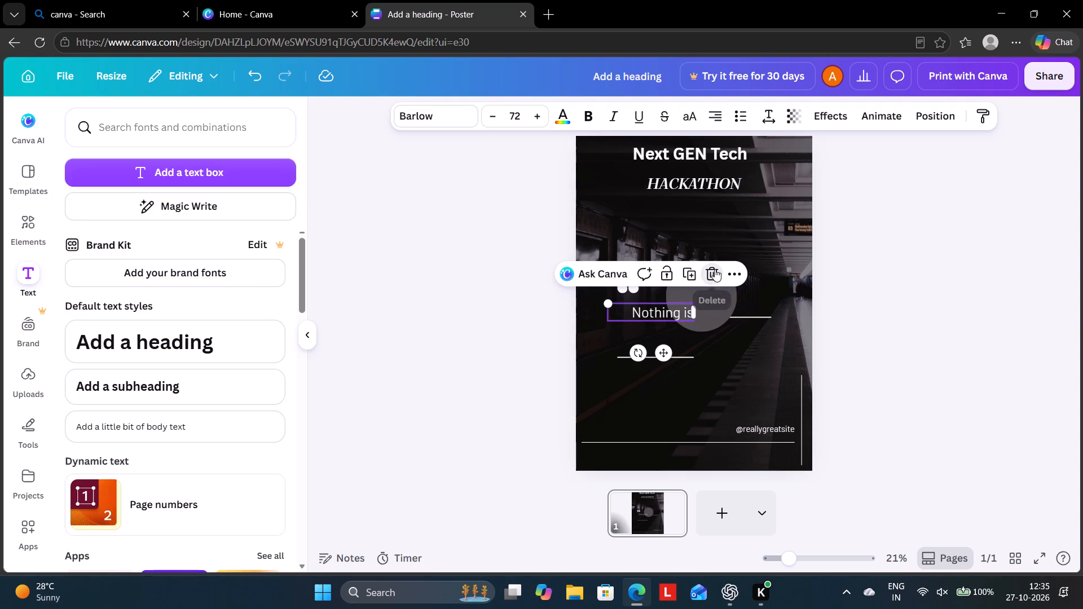
Delete the quote's decorations from the middle of the poster: both short lines, the grey circle and the quotation mark.
left_click(747, 319)
left_click(756, 285)
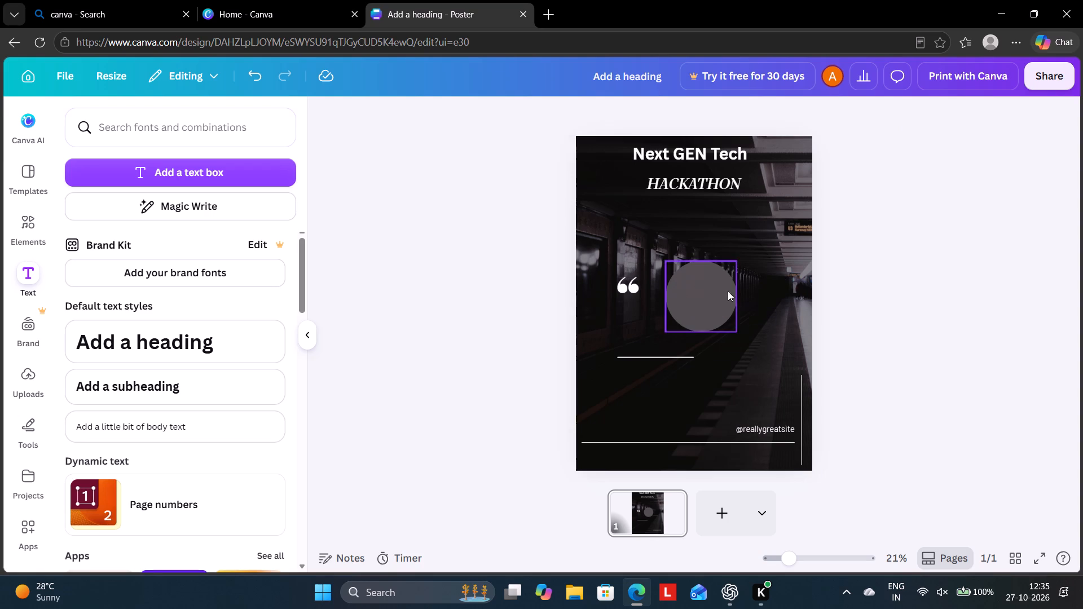
left_click(665, 288)
left_click(711, 276)
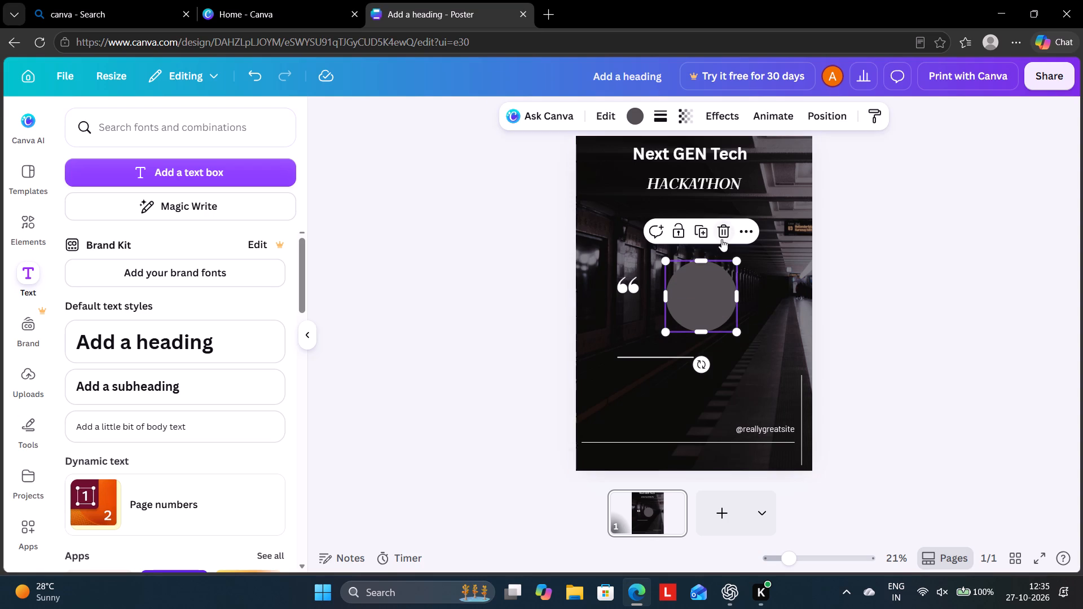
left_click(721, 239)
left_click(620, 287)
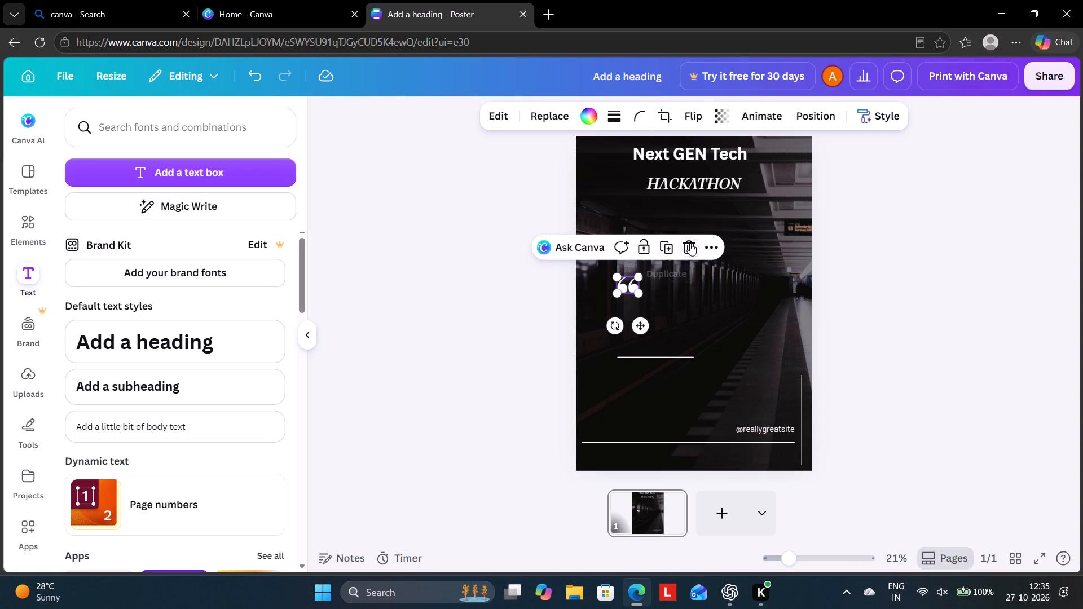
left_click(690, 242)
left_click(649, 358)
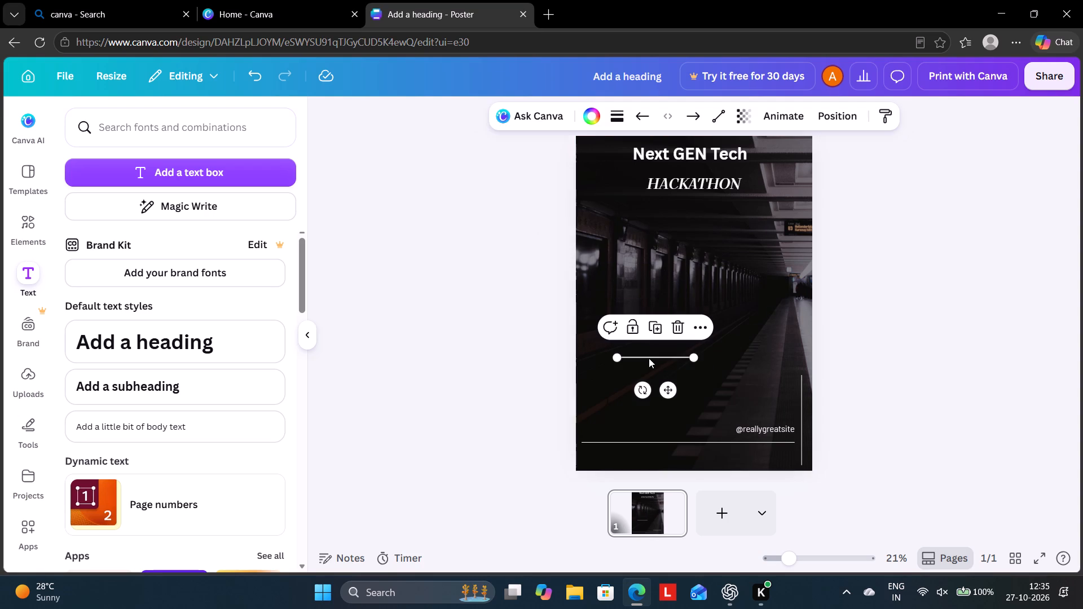
left_click(679, 321)
left_click(760, 424)
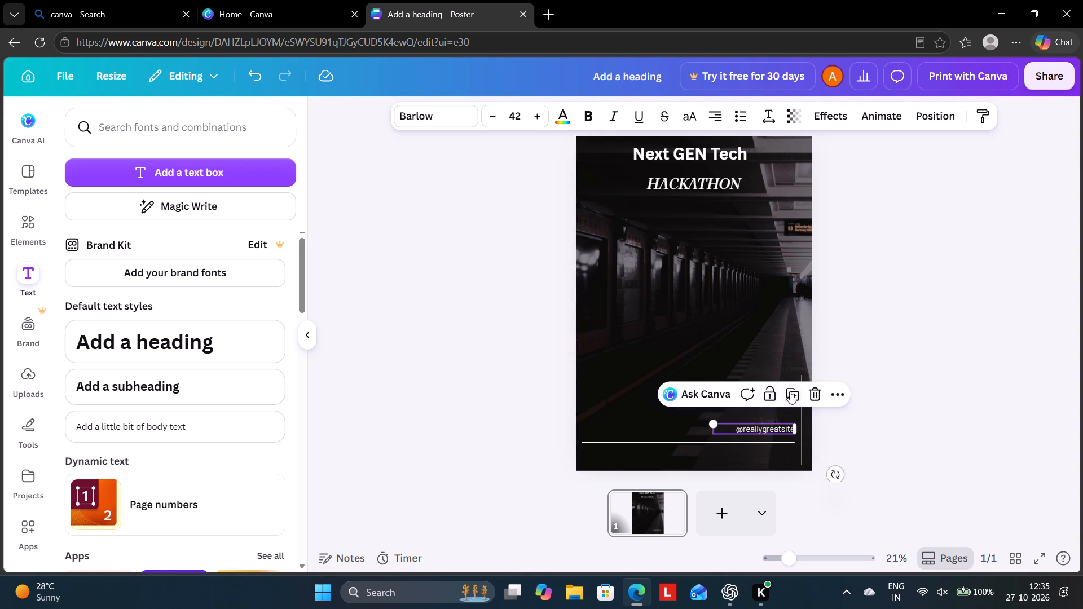
left_click(819, 393)
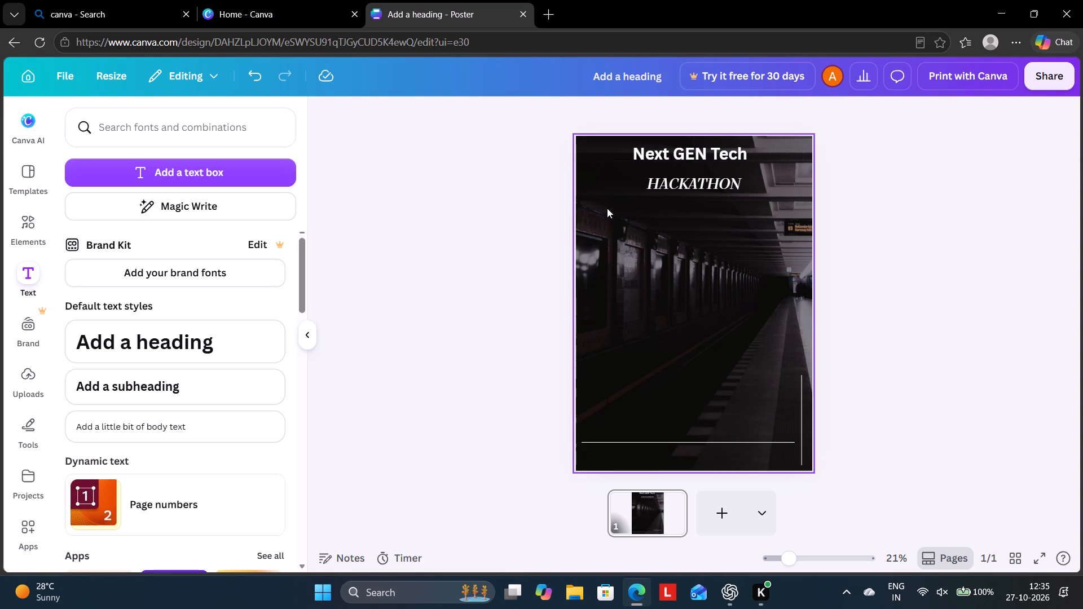
Add a body text box at mid-height near the poster's left edge and enlarge its text to size 54.5.
left_click(599, 240)
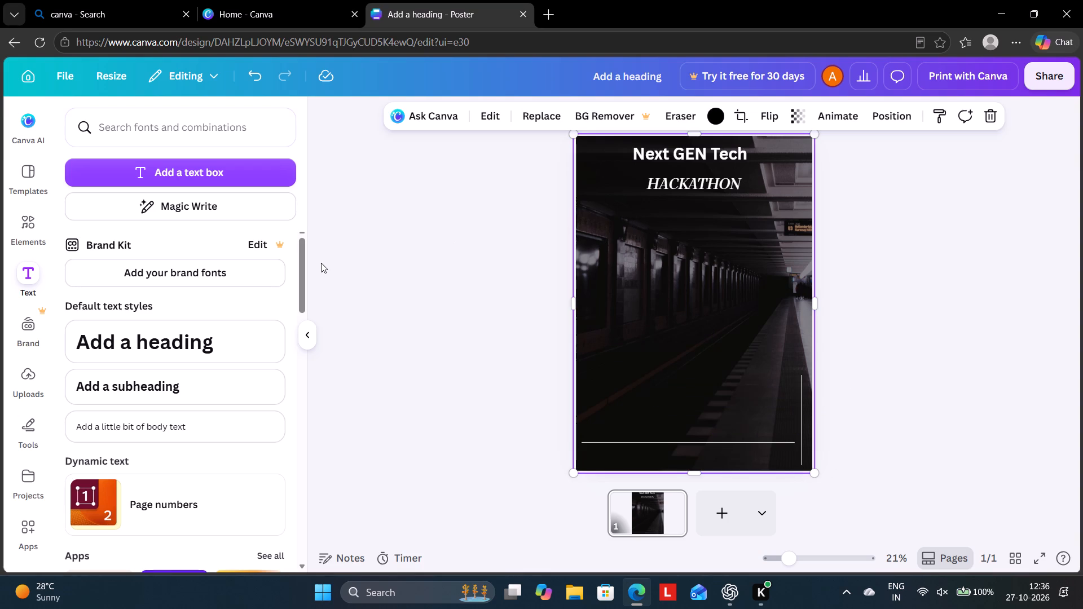
left_click(130, 431)
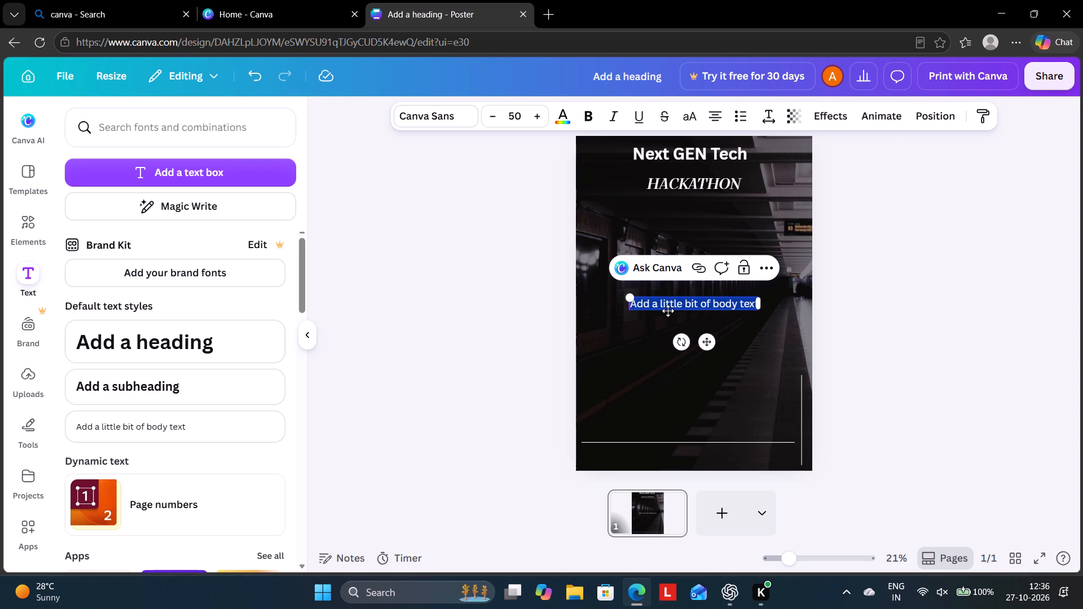
left_click_drag(668, 310, 628, 321)
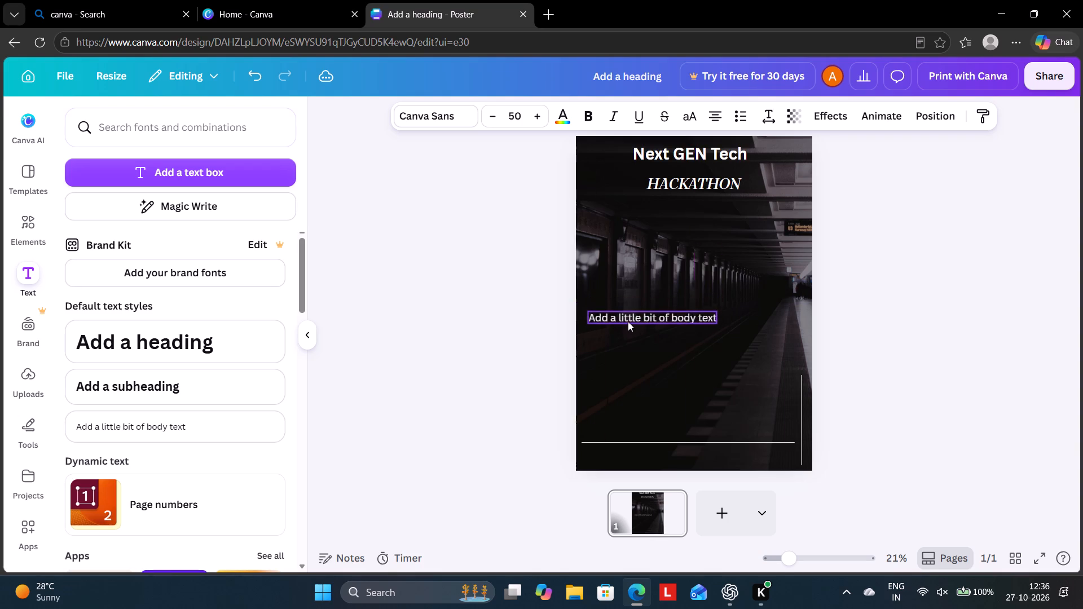
left_click_drag(628, 321, 632, 319)
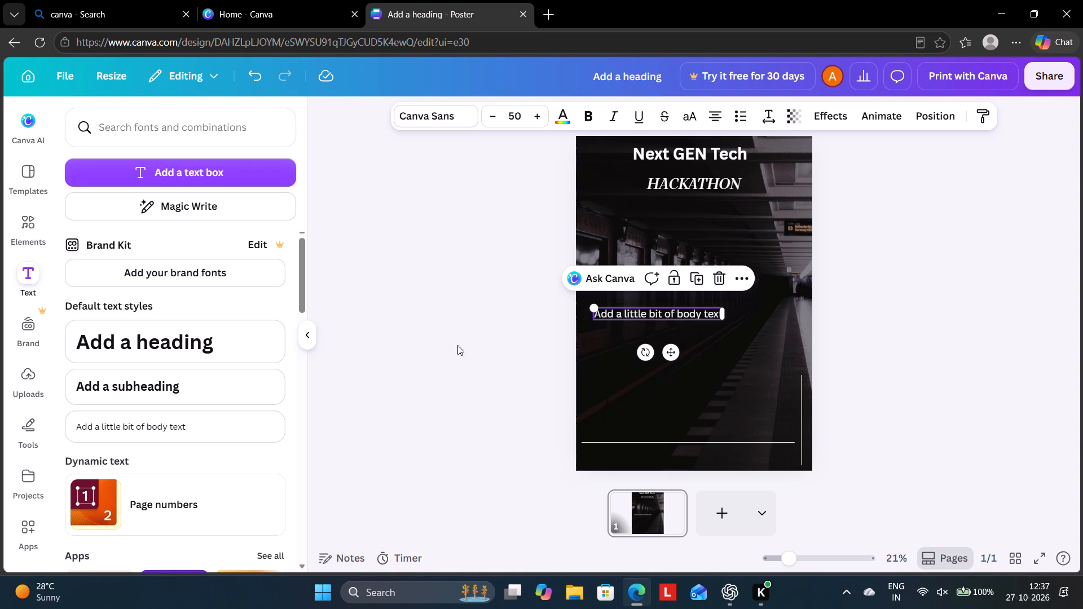
left_click_drag(591, 310, 578, 314)
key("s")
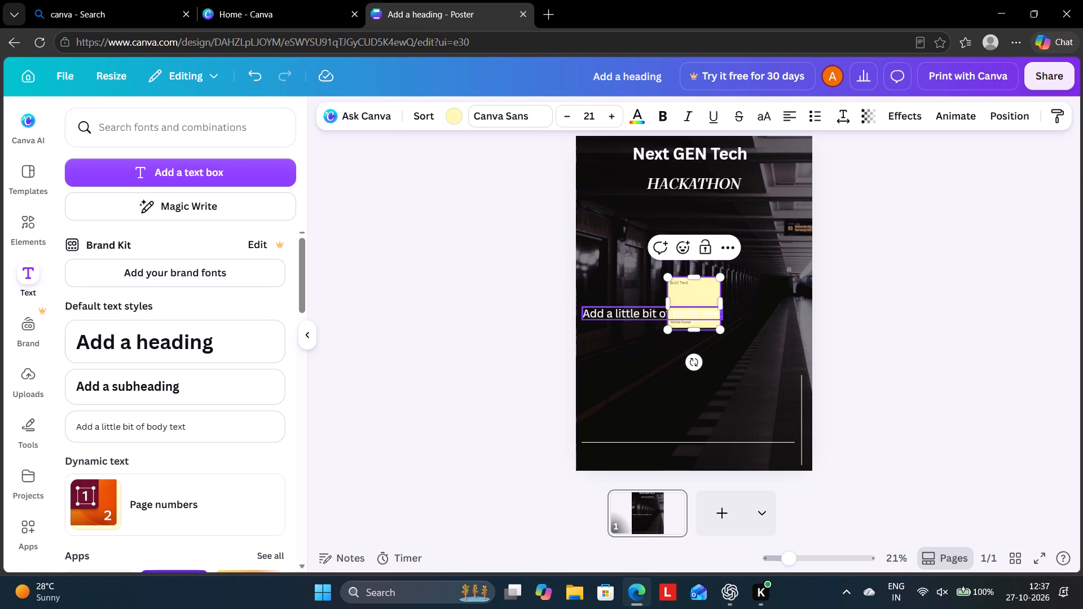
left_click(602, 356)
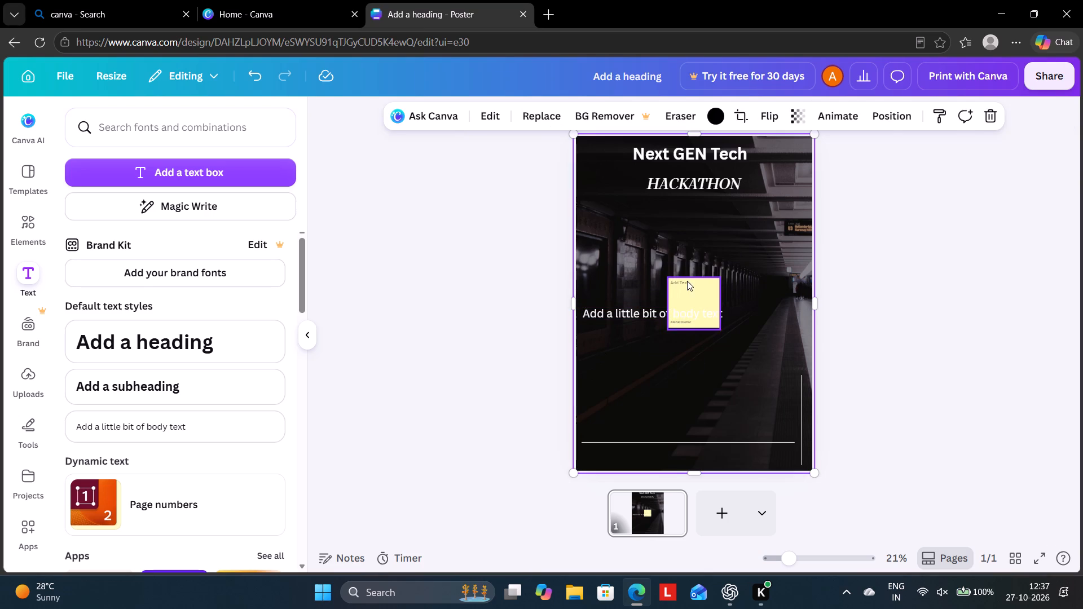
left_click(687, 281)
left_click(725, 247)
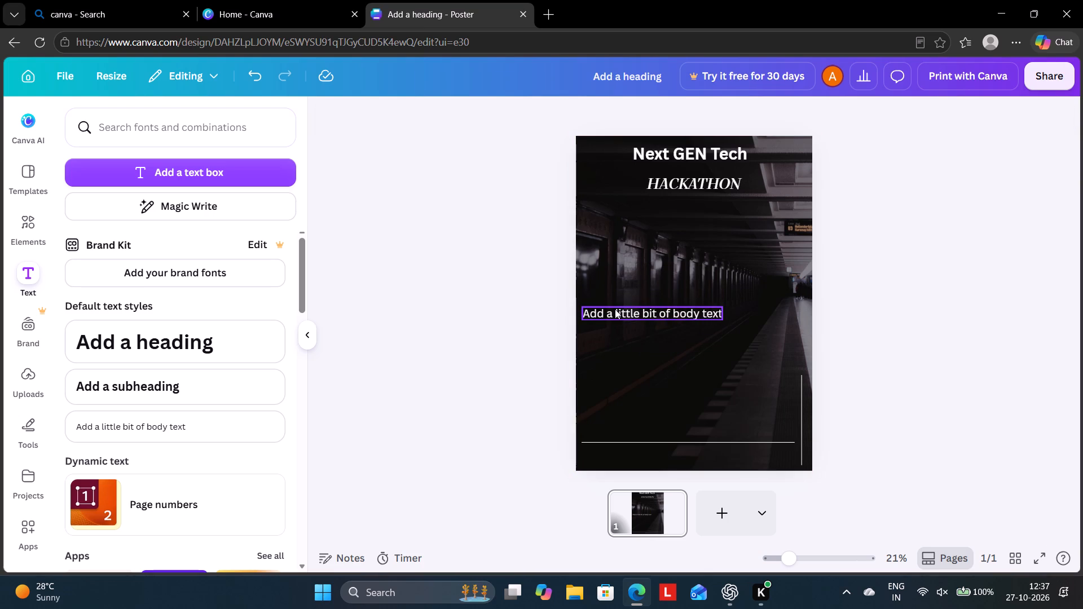
Replace the body text box's placeholder at mid-height on the poster with "BUILD MOBILE APSS THAT SOLVE".
left_click(613, 308)
type("bb")
left_click(613, 308)
key("s")
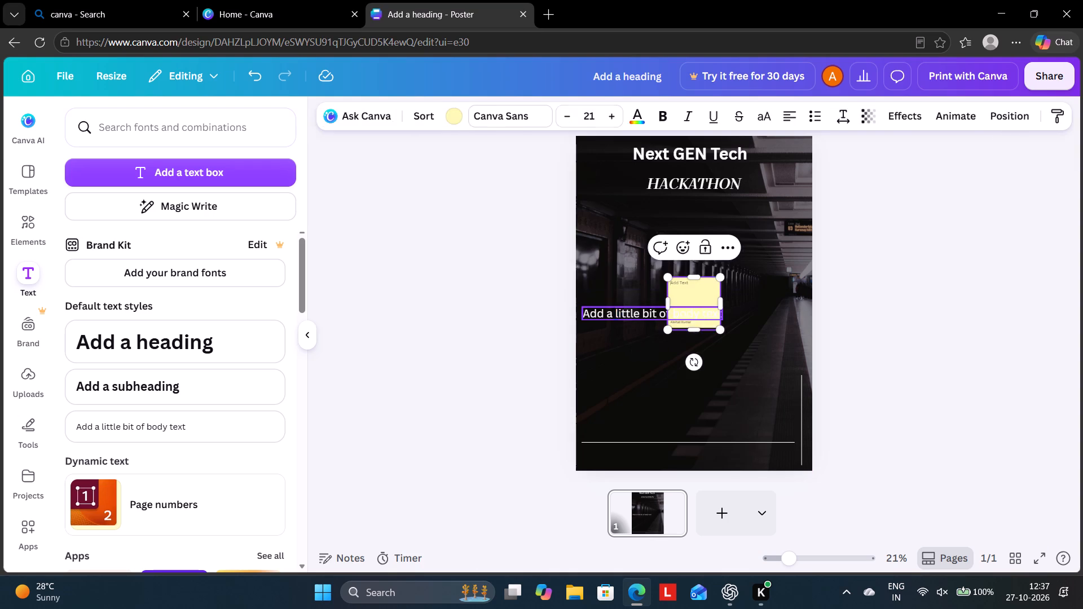
key("BackSpace")
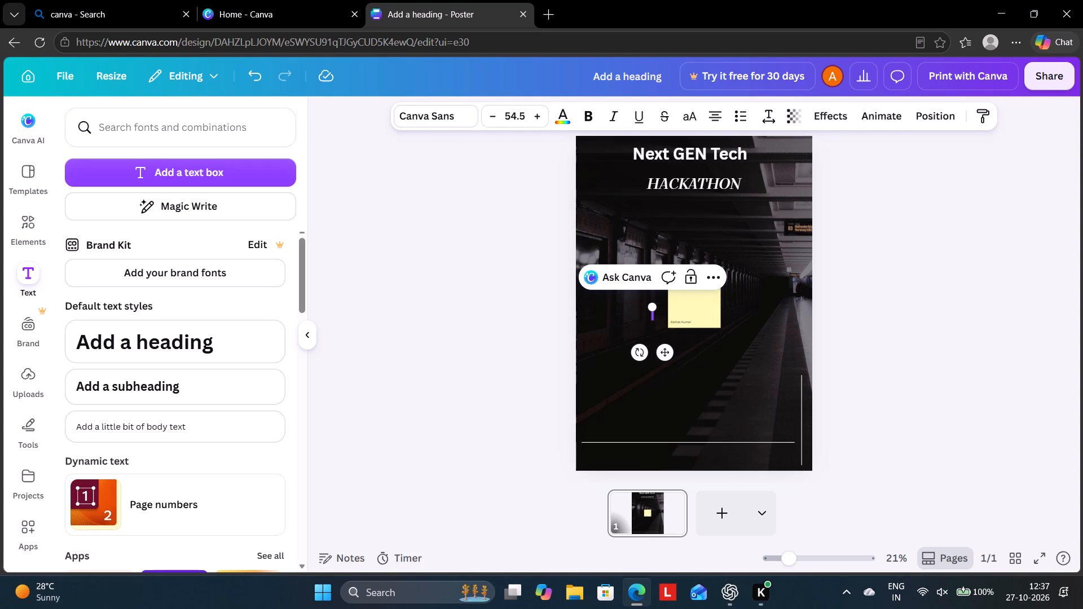
key("Left")
key("Left")
key("Left")
key("shift+b")
type("UI")
key("shift+l")
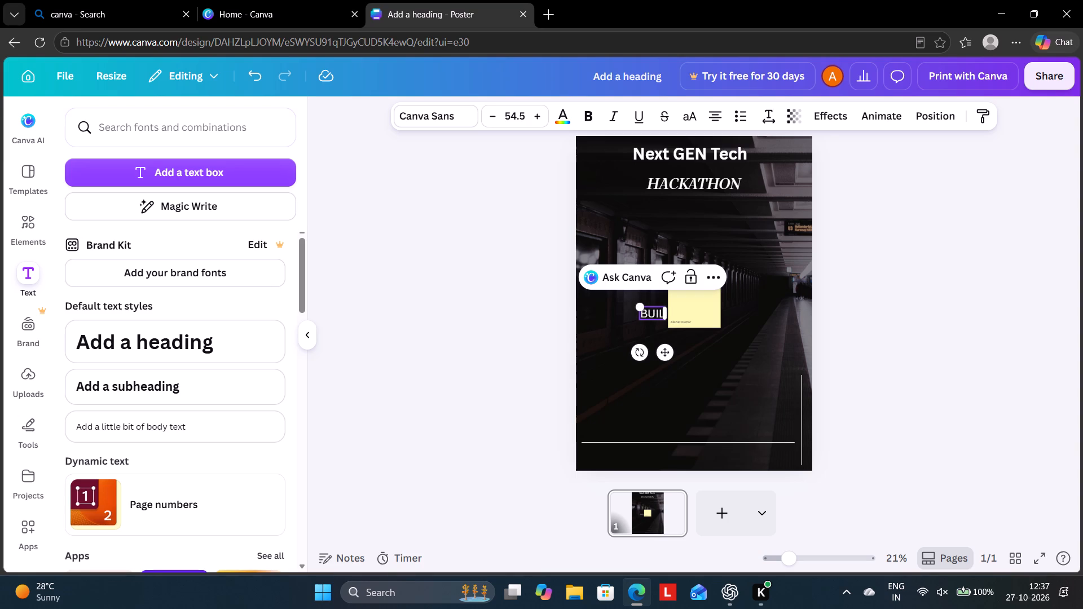
key("shift+d")
key("space")
type("MOBILE")
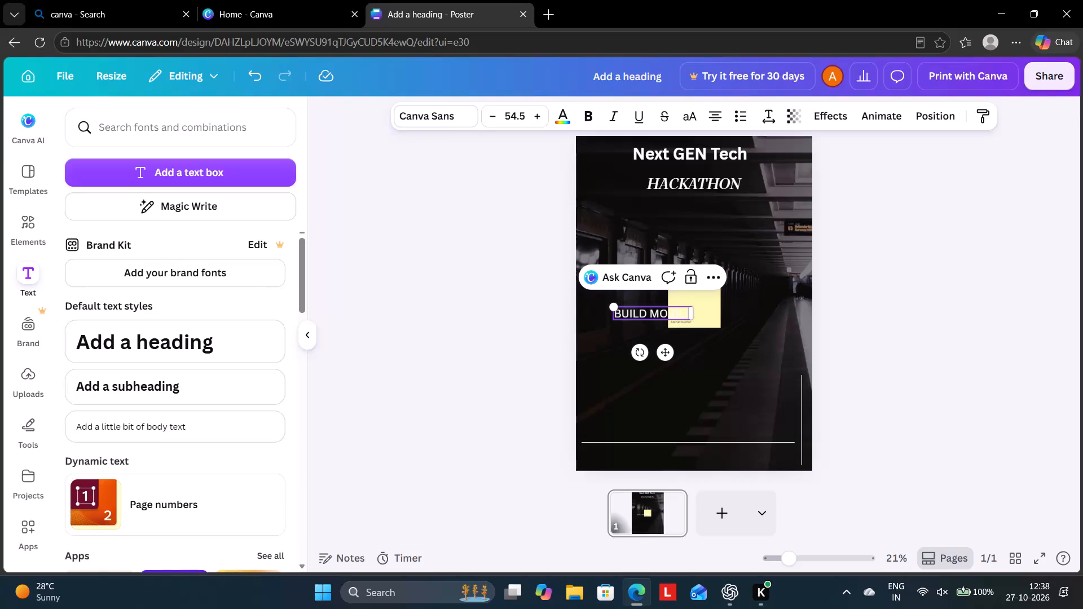
key("shift+space")
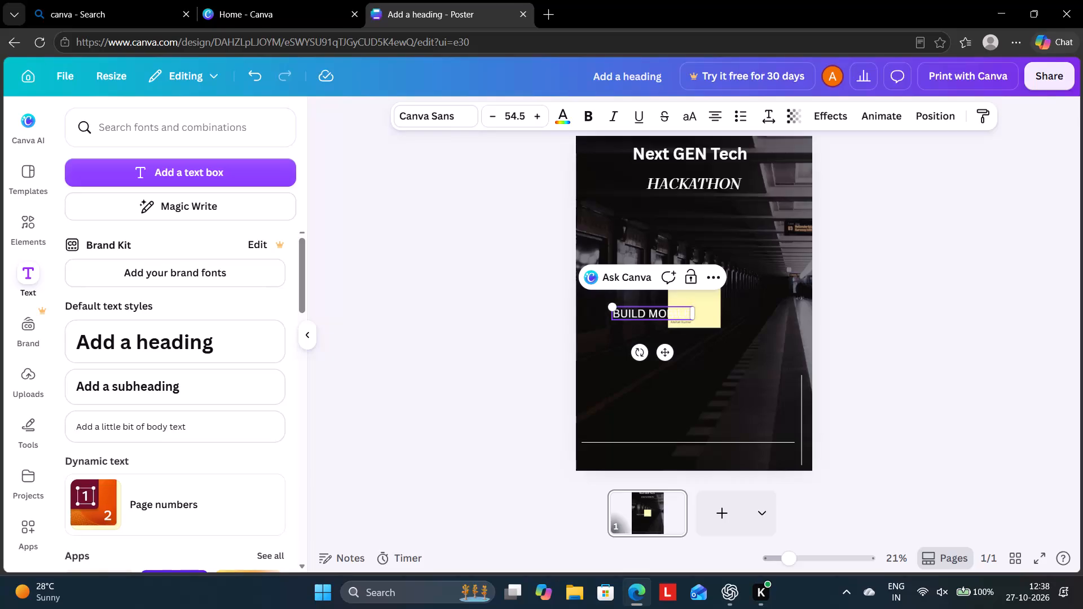
type("APSS")
key("shift+space")
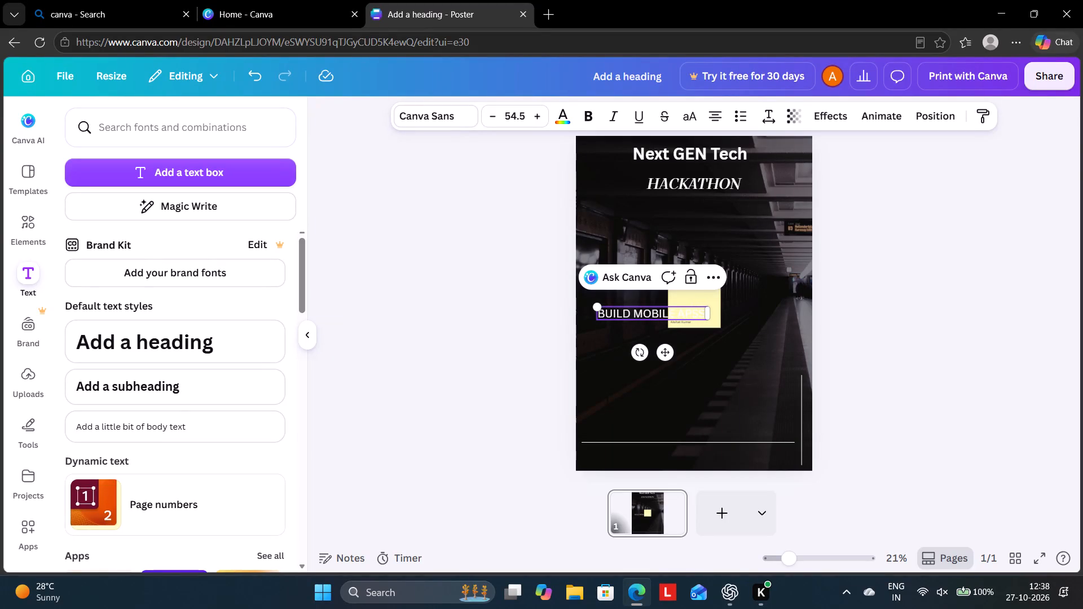
type("THAT")
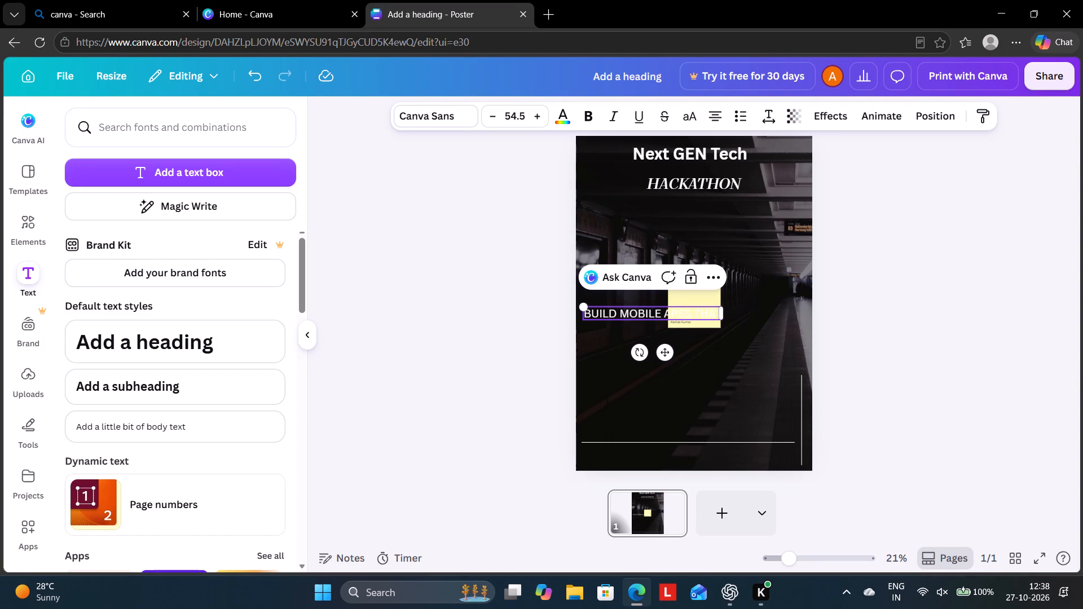
key("shift+space")
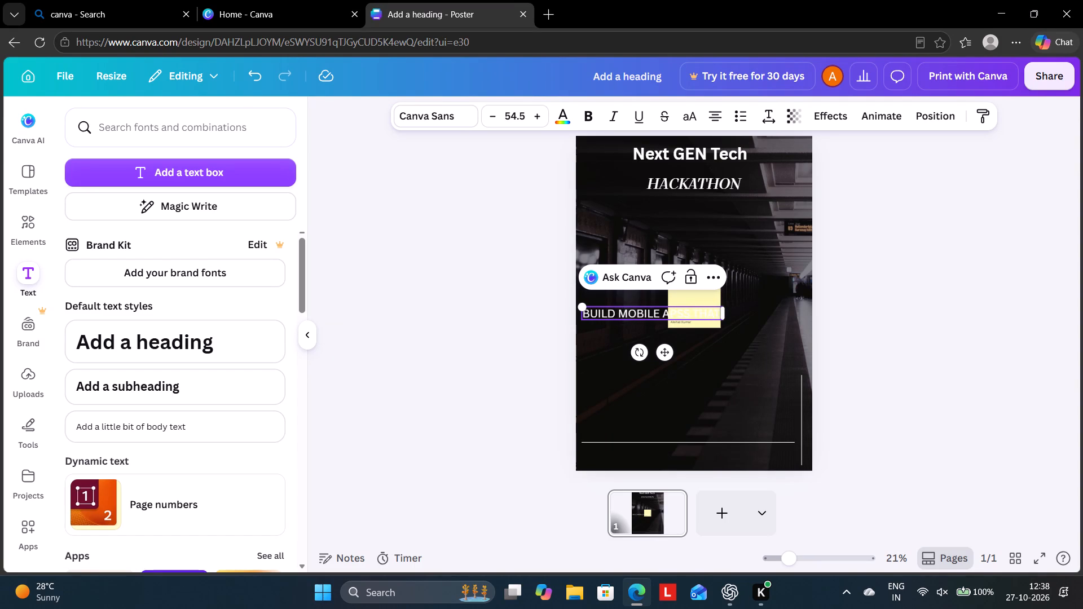
type("SP")
key("shift+BackSpace")
type("OLV")
key("shift+e")
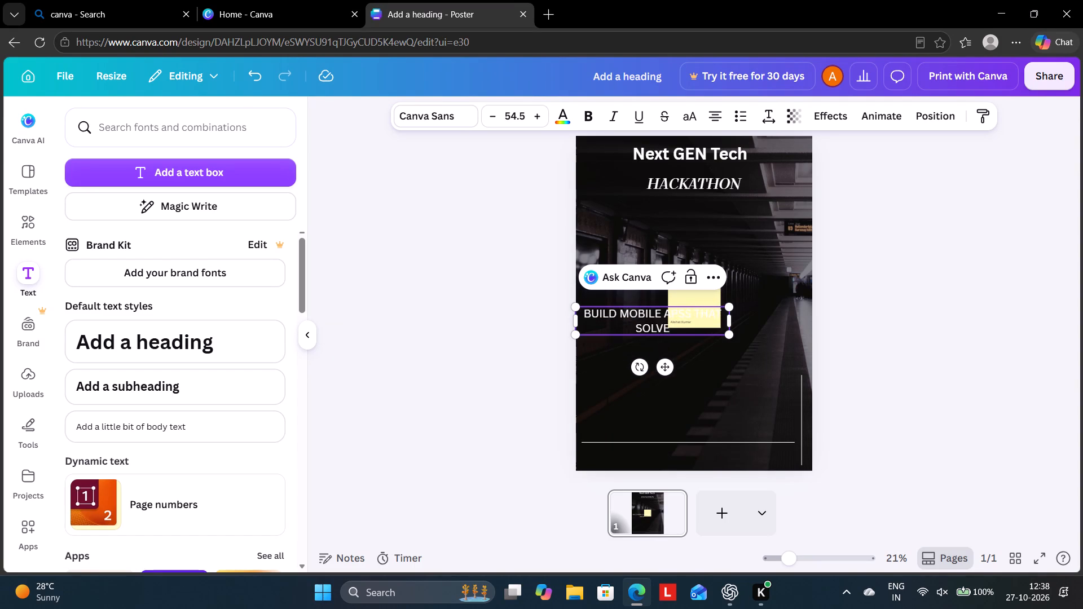
key("shift+space")
left_click(670, 312, "shift")
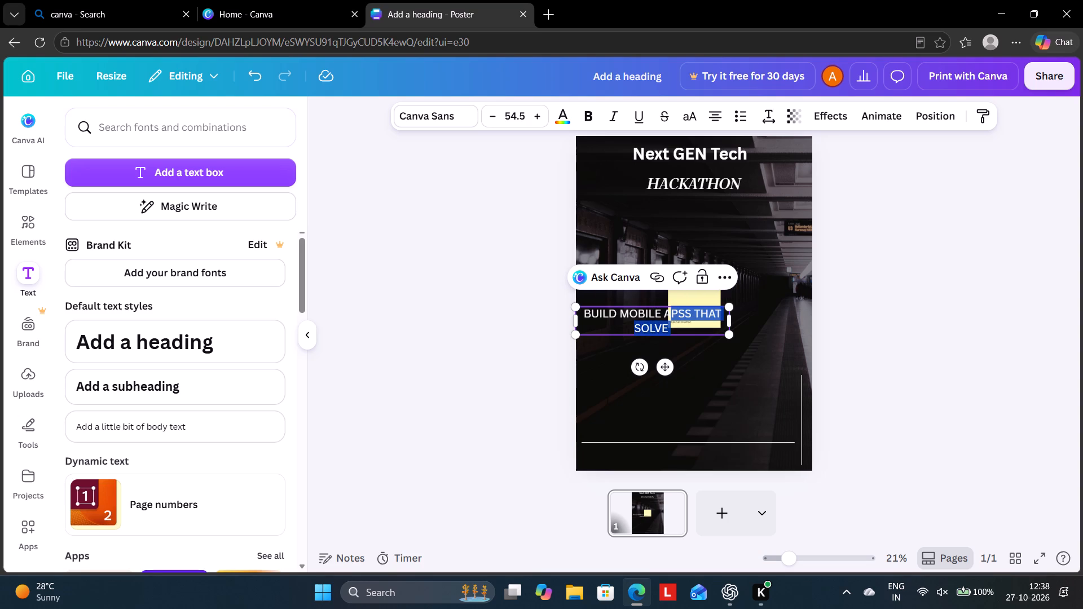
left_click(692, 312)
left_click(692, 312)
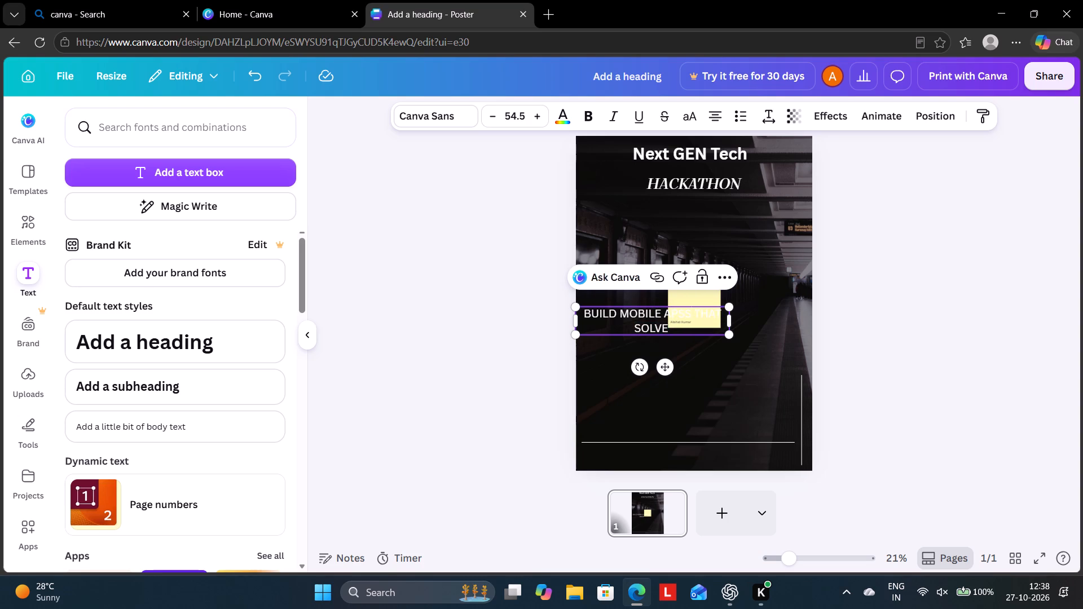
left_click(685, 315)
key("slash")
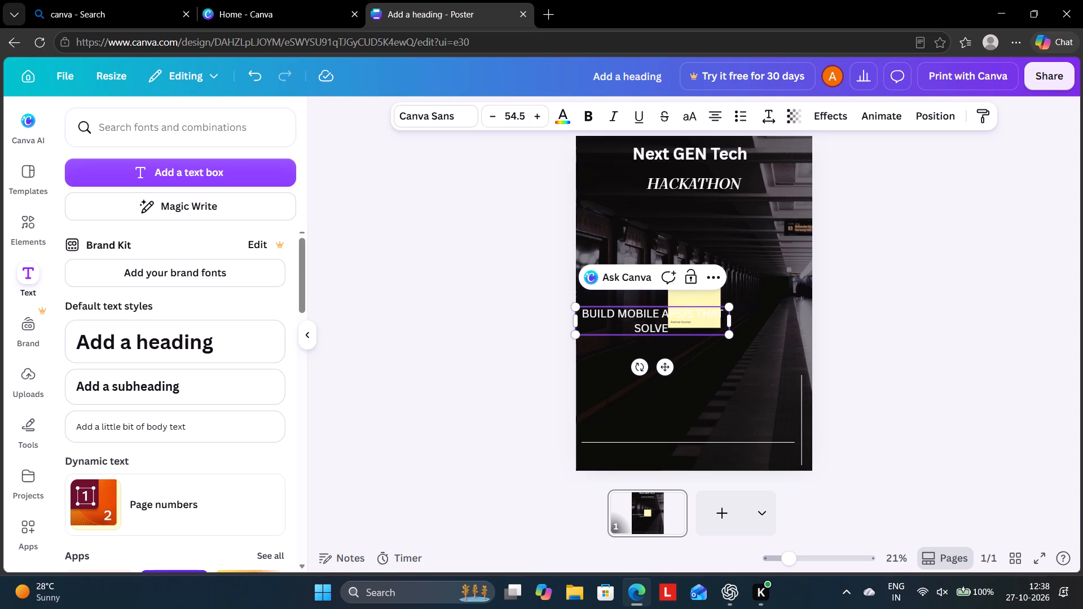
key("BackSpace")
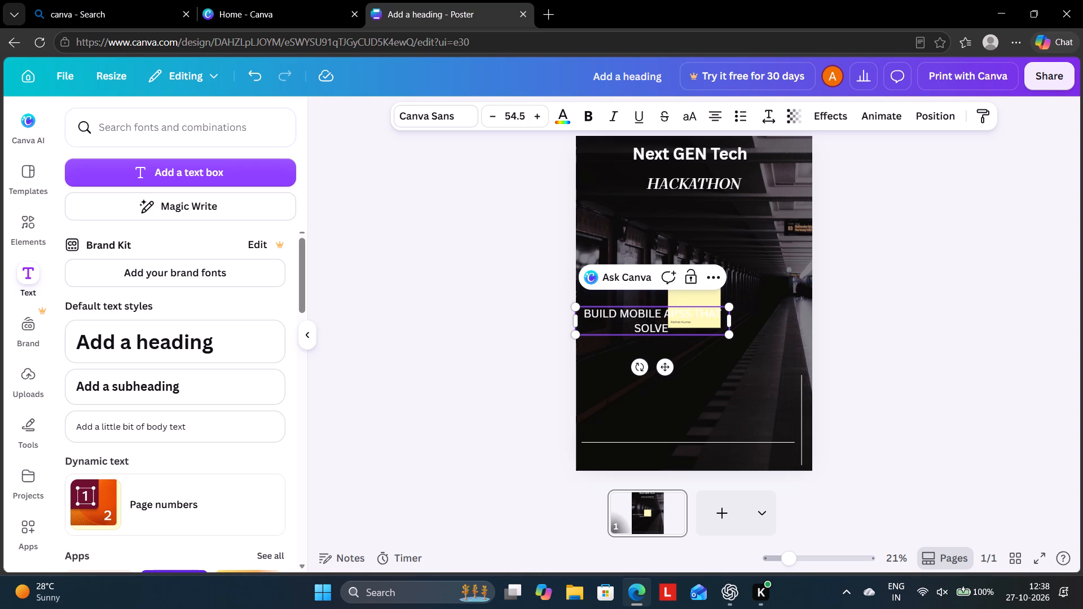
key("BackSpace")
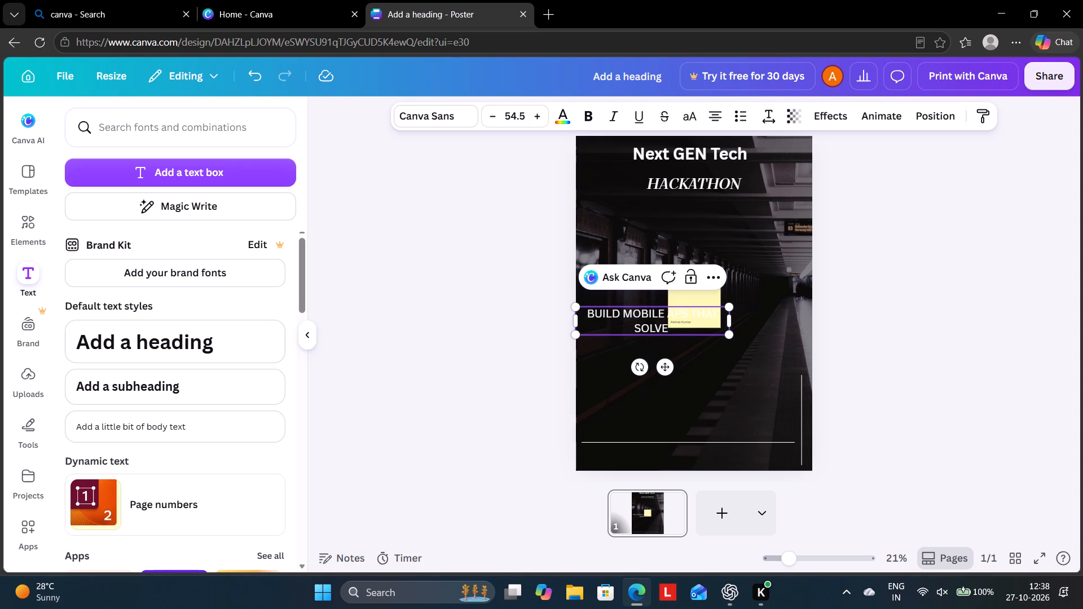
key("p")
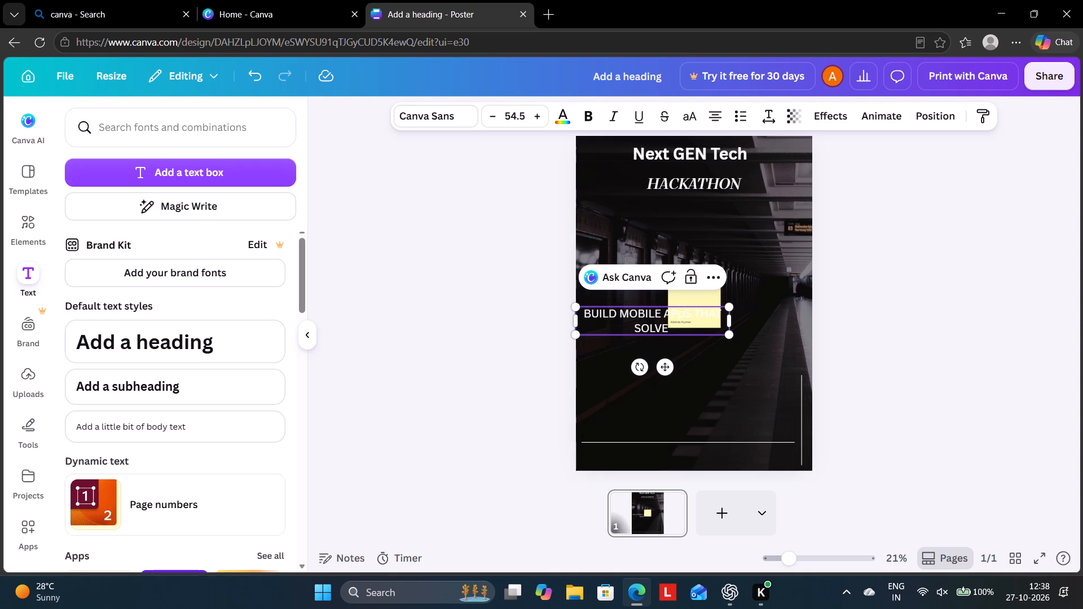
left_click(691, 311)
key("BackSpace")
key("BackSpace")
key("BackSpace")
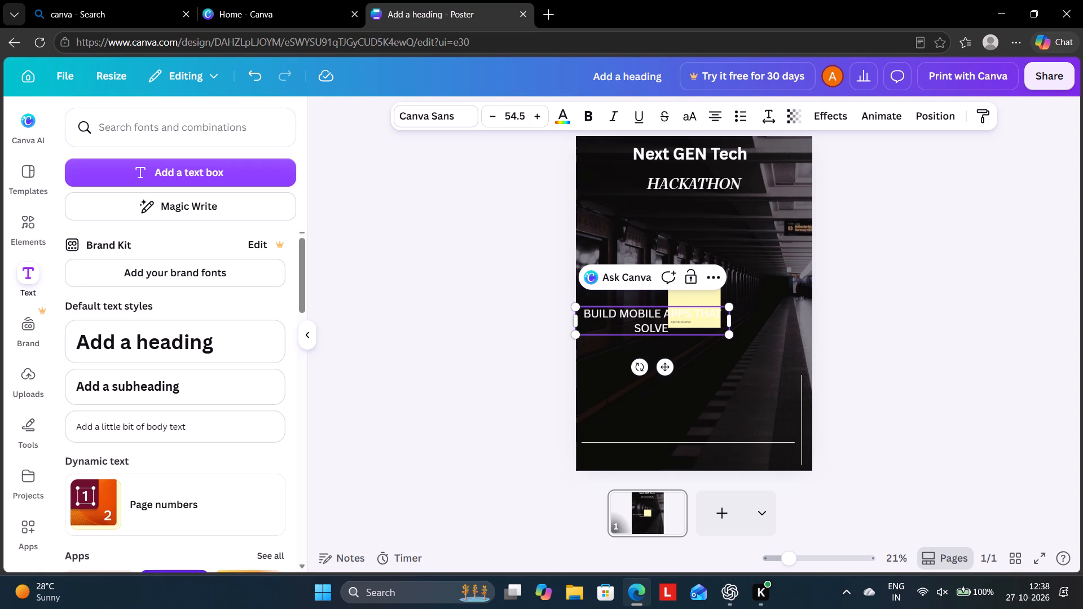
Delete the yellow sticky note overlapping the body text in the middle of the poster.
left_click(676, 328)
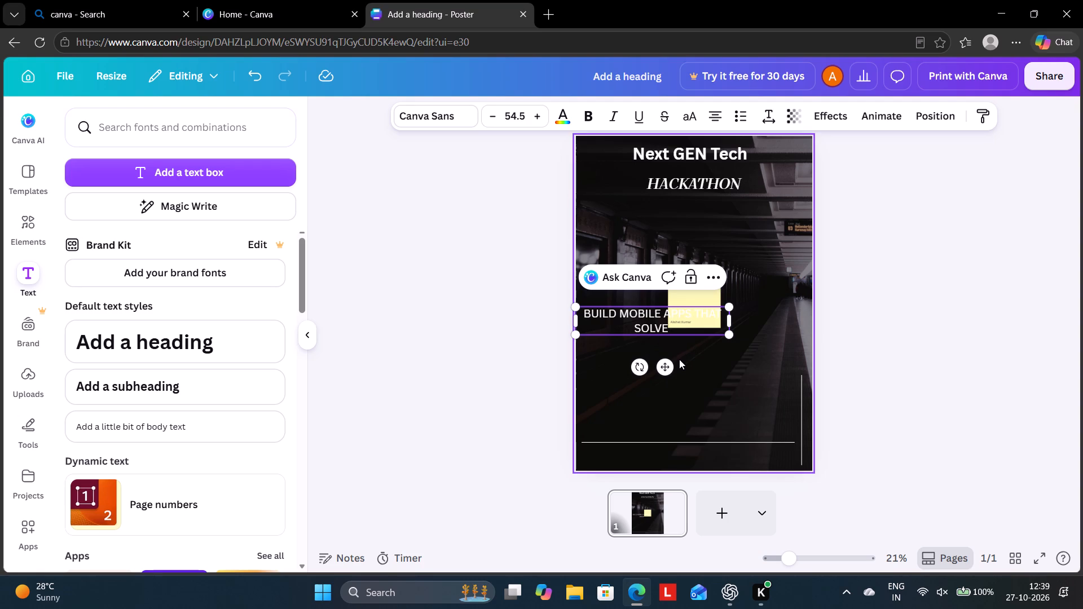
left_click(697, 293)
left_click(729, 240)
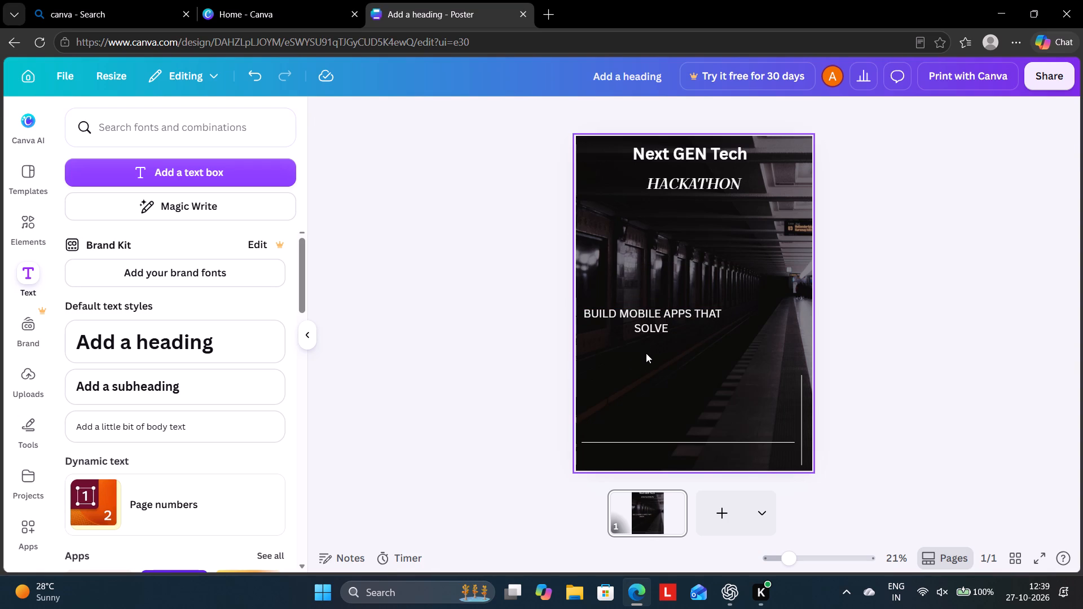
Erase the word "SOLVE" at the end of the body text and re-enter it as "SOLVE".
left_click(673, 323)
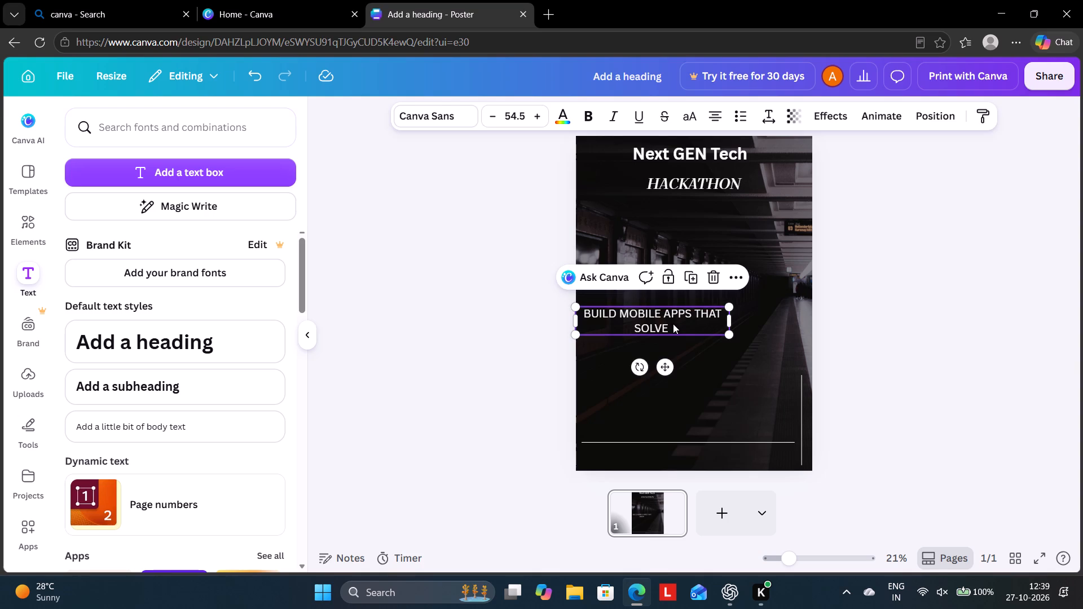
type("ee")
left_click(673, 323)
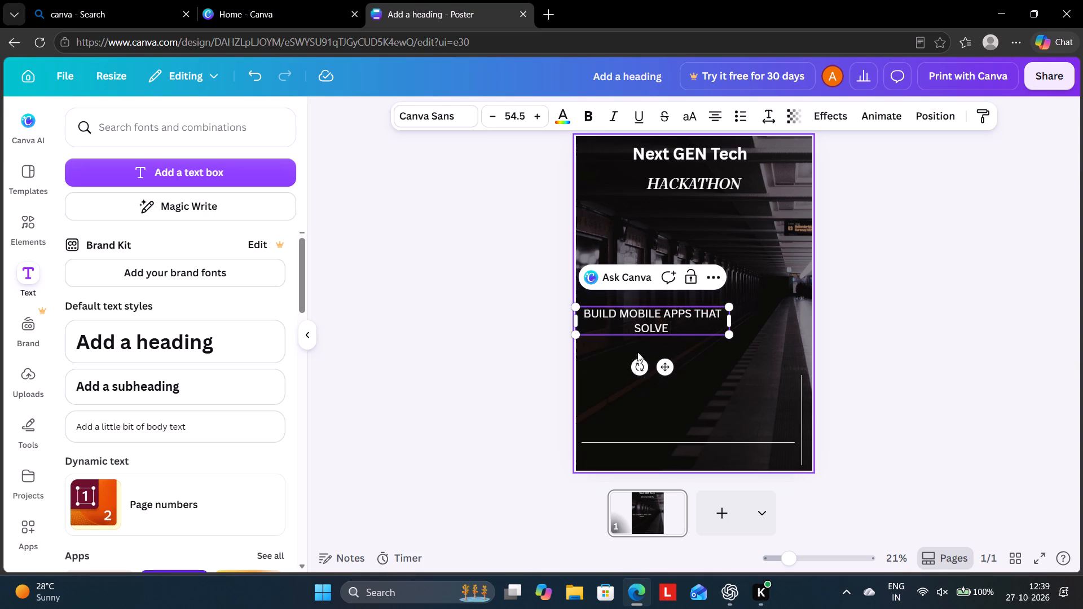
key("BackSpace")
key("BackSpace")
key("BackSpace")
key("BackSpace")
key("BackSpace")
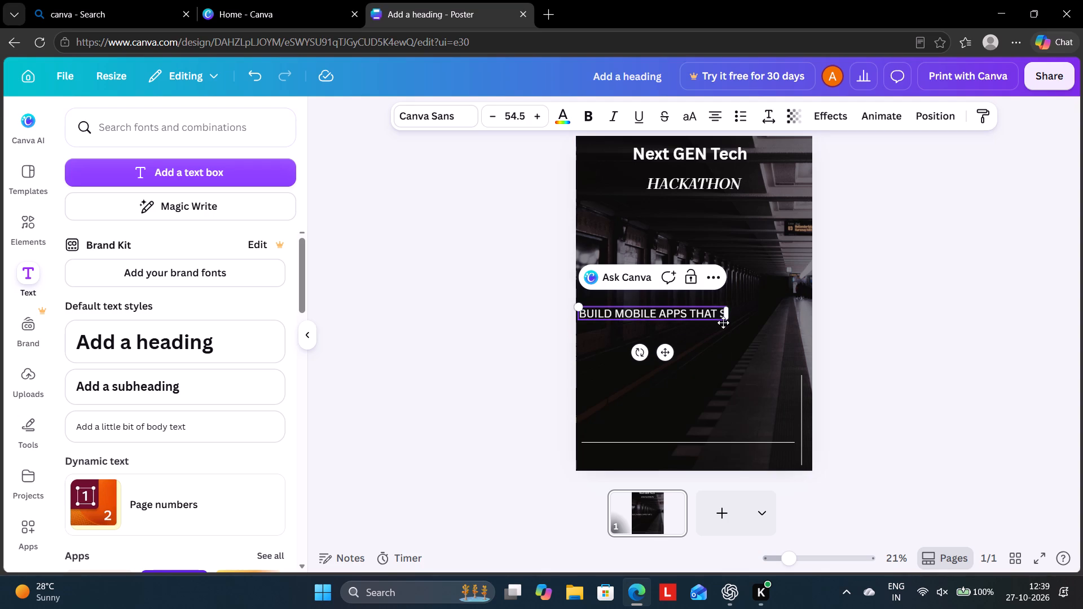
key("BackSpace")
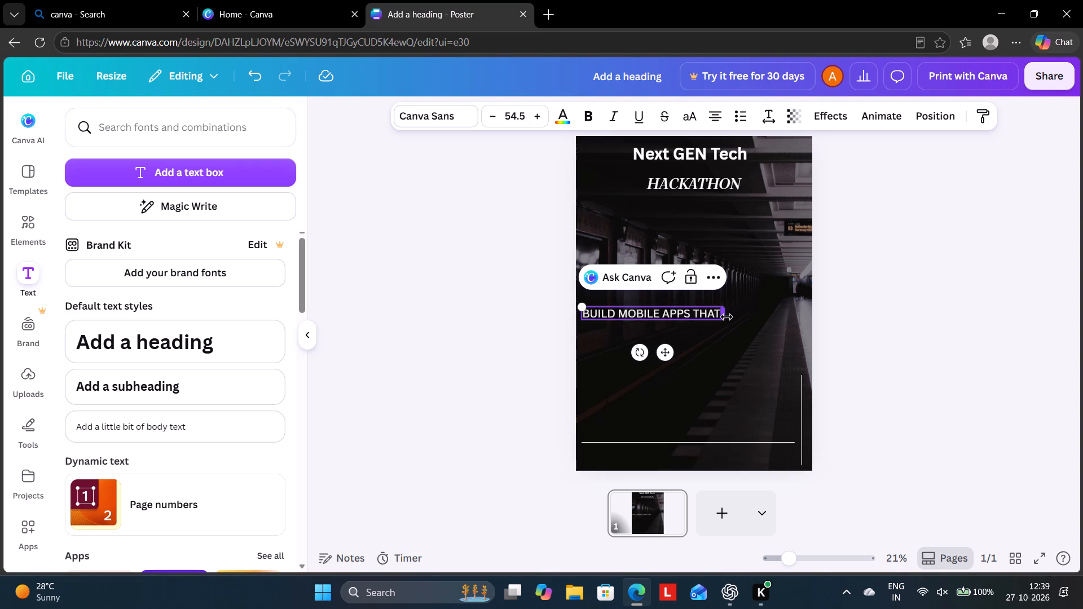
type("SOLVE")
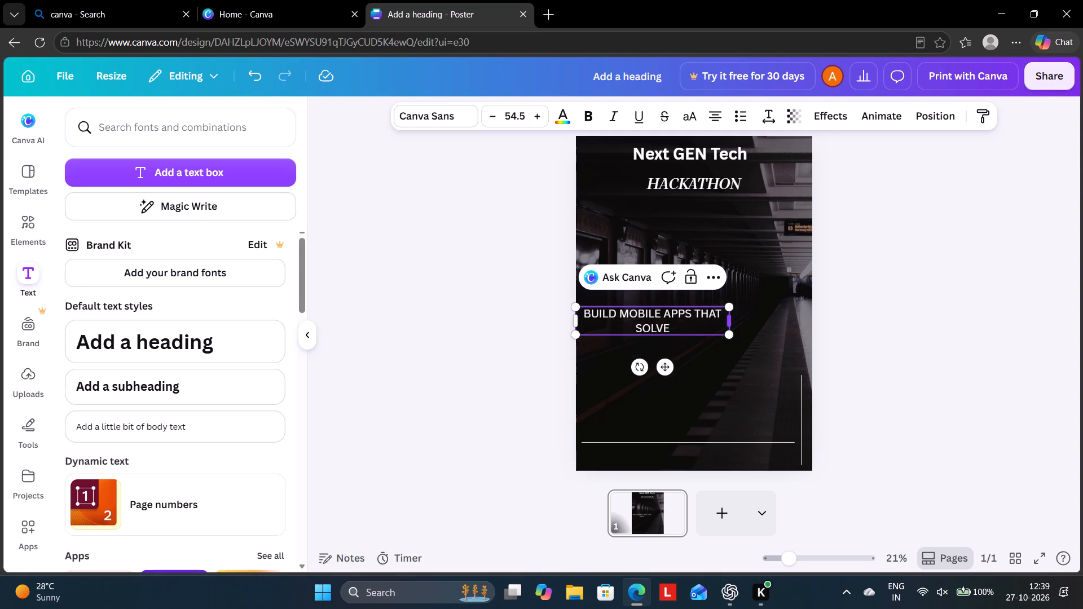
Complete the body text by adding "EVERYDAY PROBLEMS" after "SOLVE".
key("space")
type("EVER")
key("shift+y")
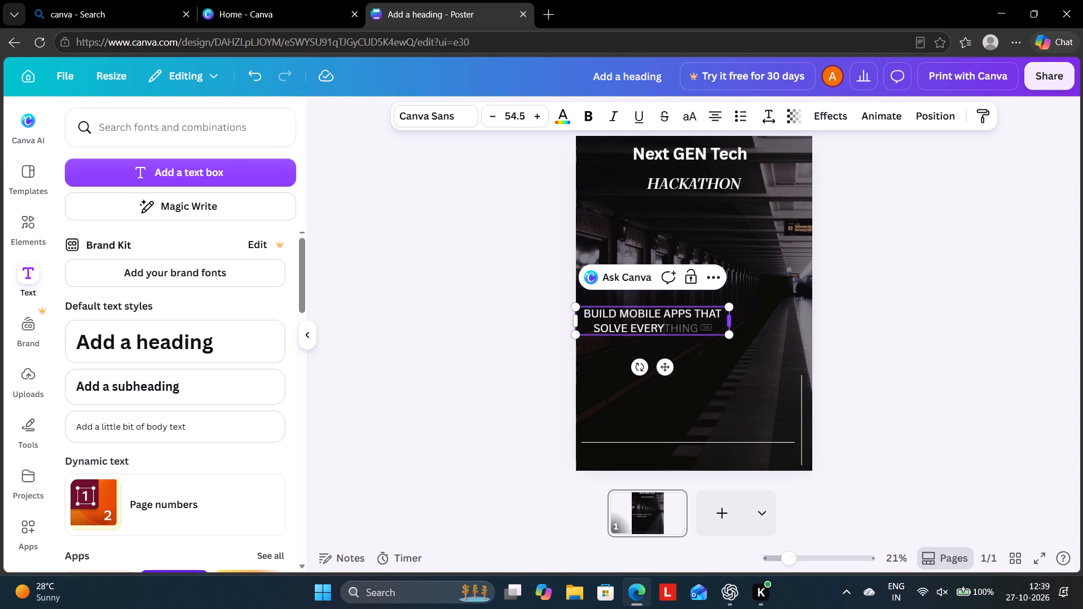
type("DAT")
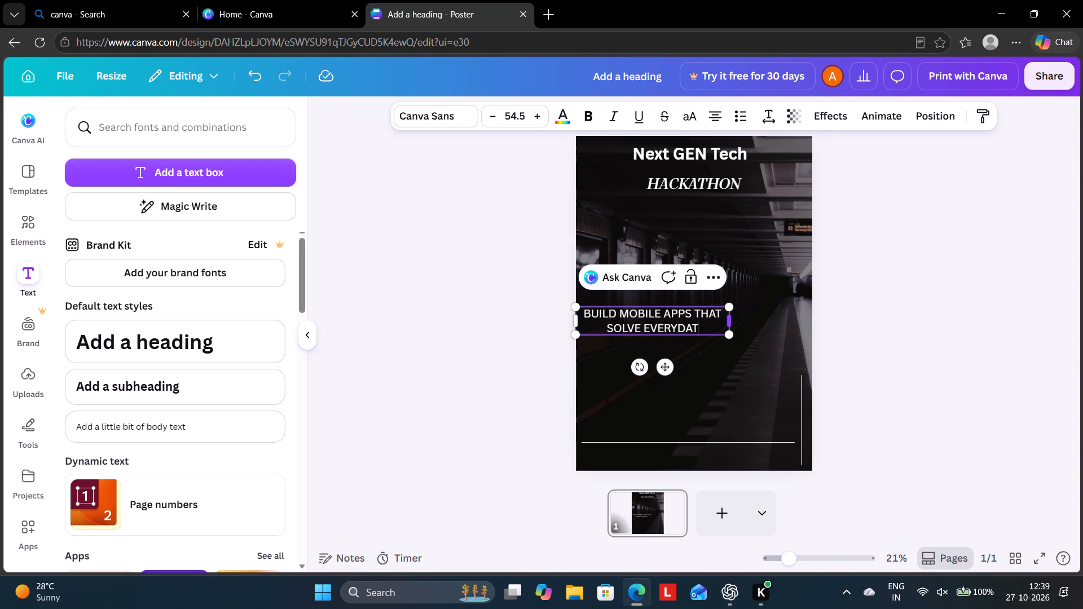
key("shift+BackSpace")
type("Y")
key("space")
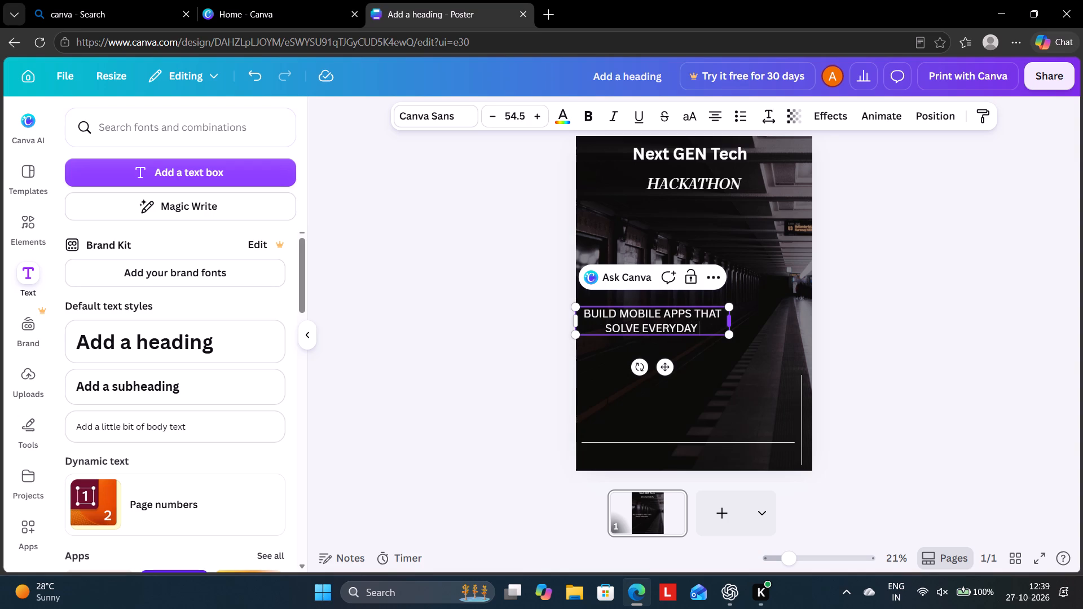
type("PR")
type("OB")
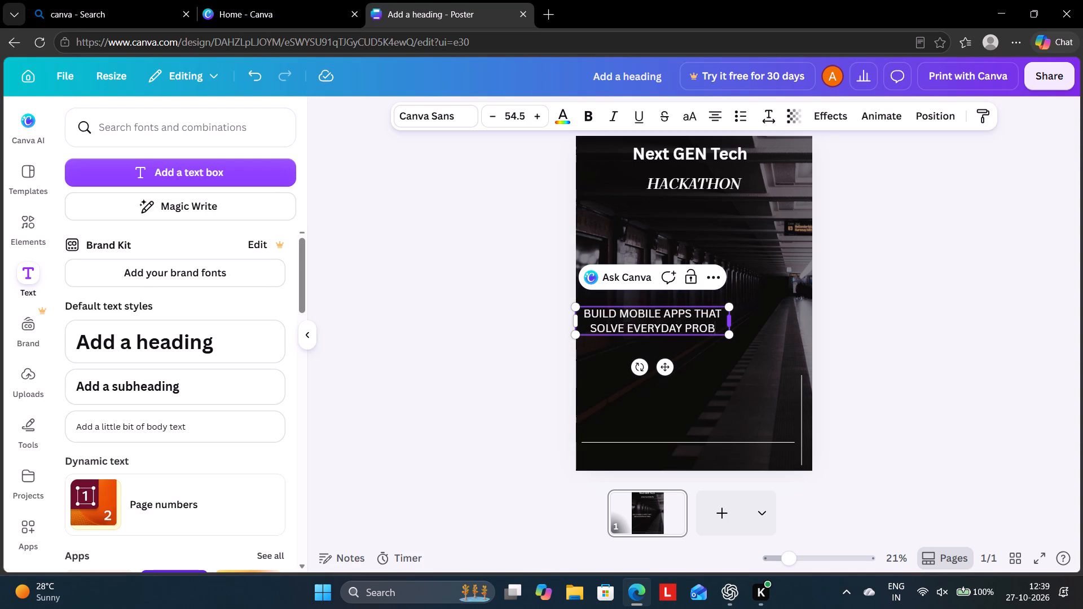
type("LEMS")
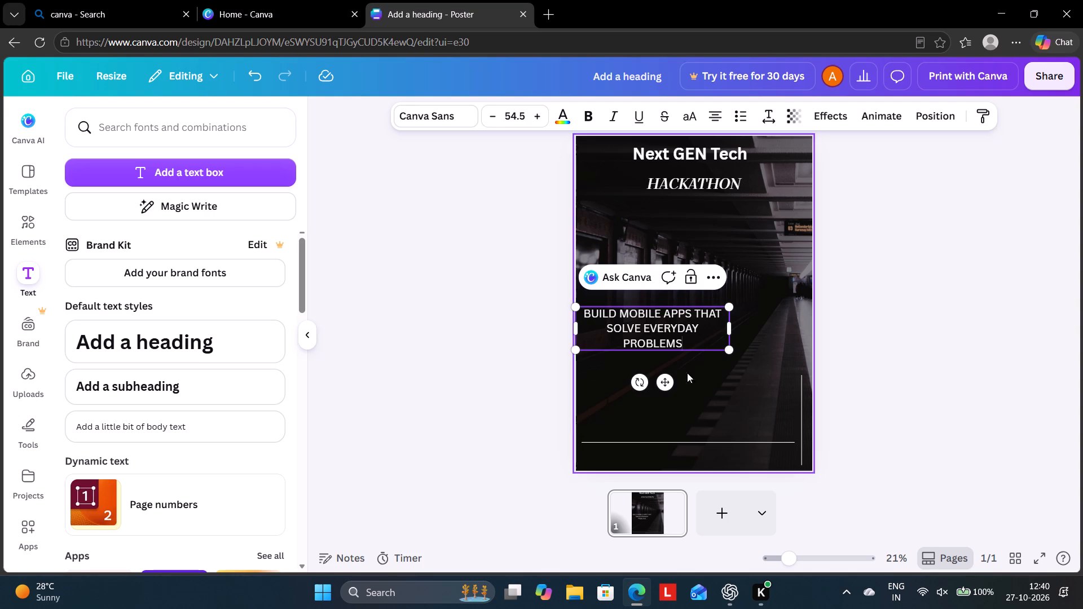
left_click(585, 370)
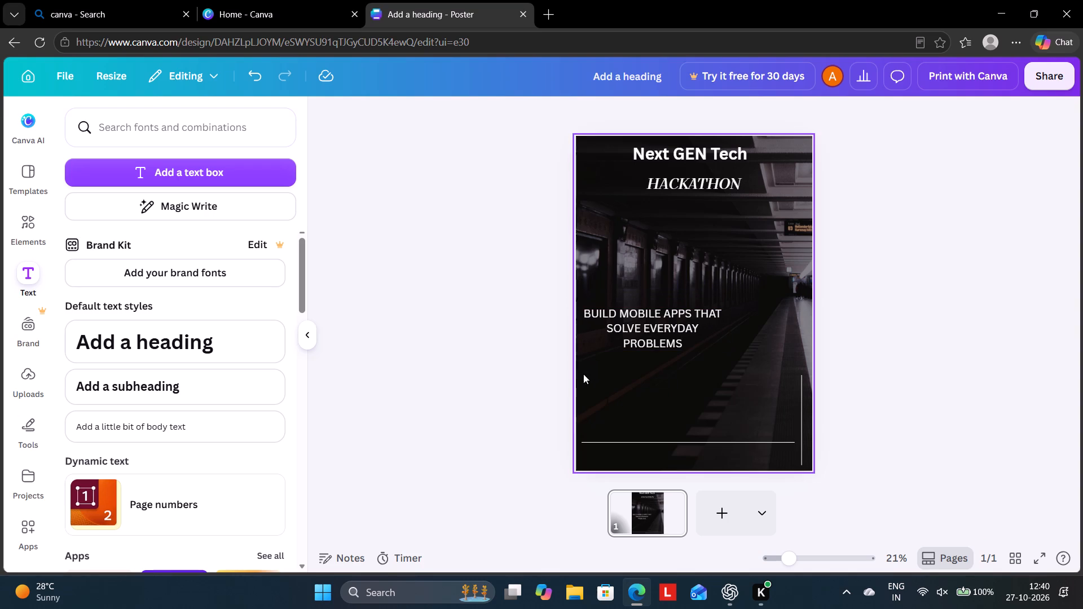
Enlarge the "BUILD MOBILE APPS THAT SOLVE EVERYDAY PROBLEMS" text box slightly, to a font size of about 55.2.
left_click(614, 365)
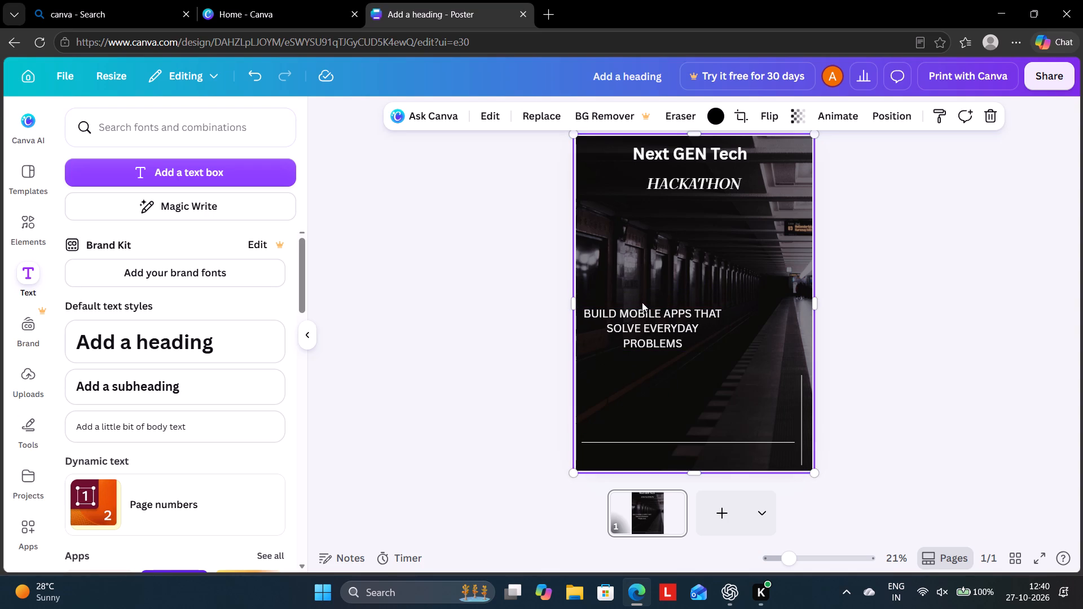
left_click(644, 304)
left_click(648, 319)
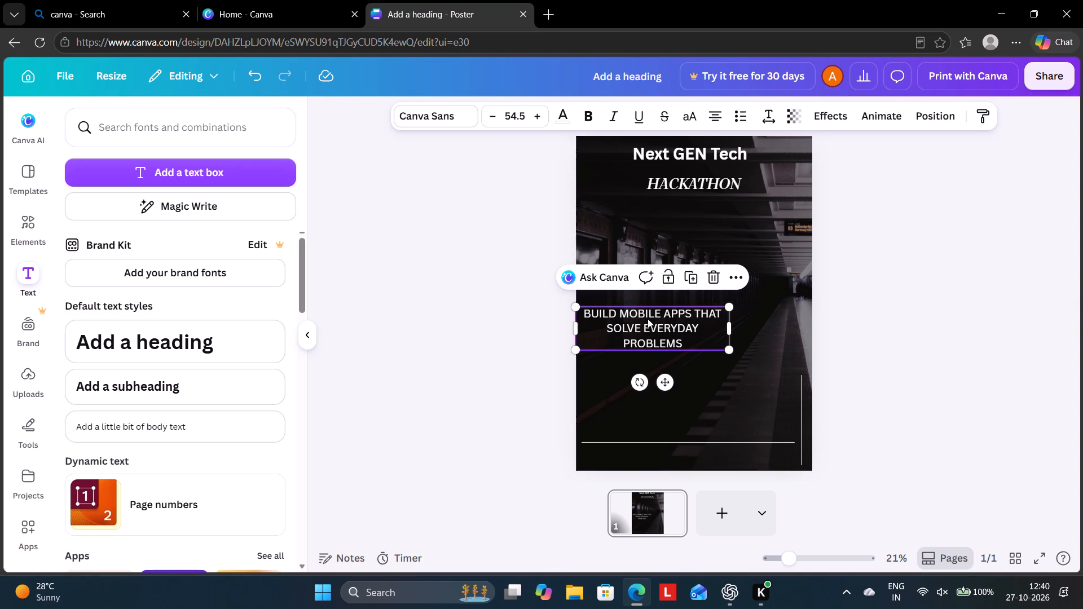
left_click_drag(642, 306, 641, 290)
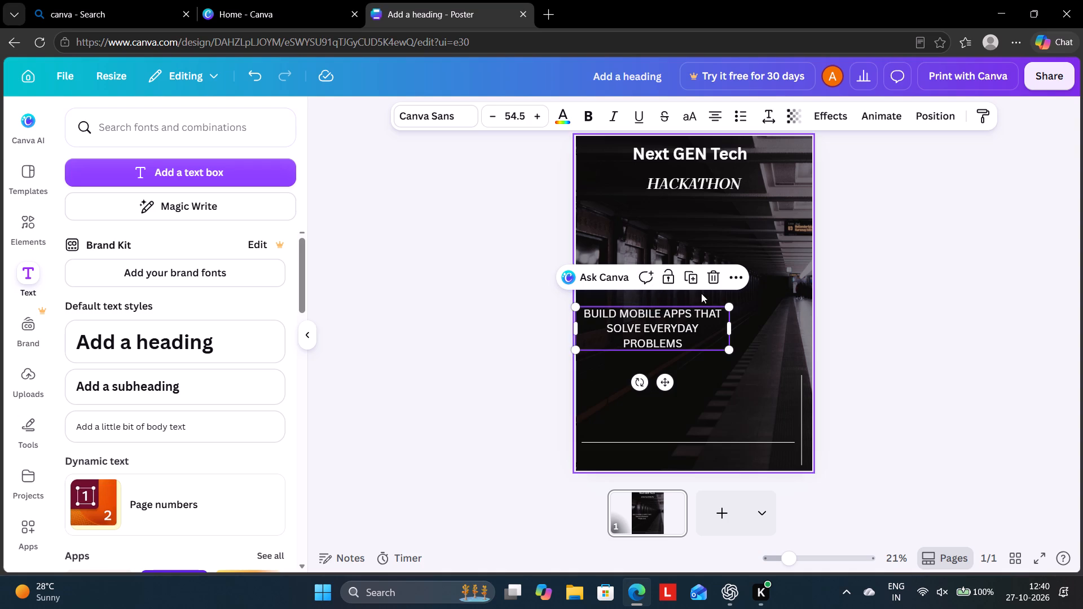
left_click_drag(725, 308, 722, 280)
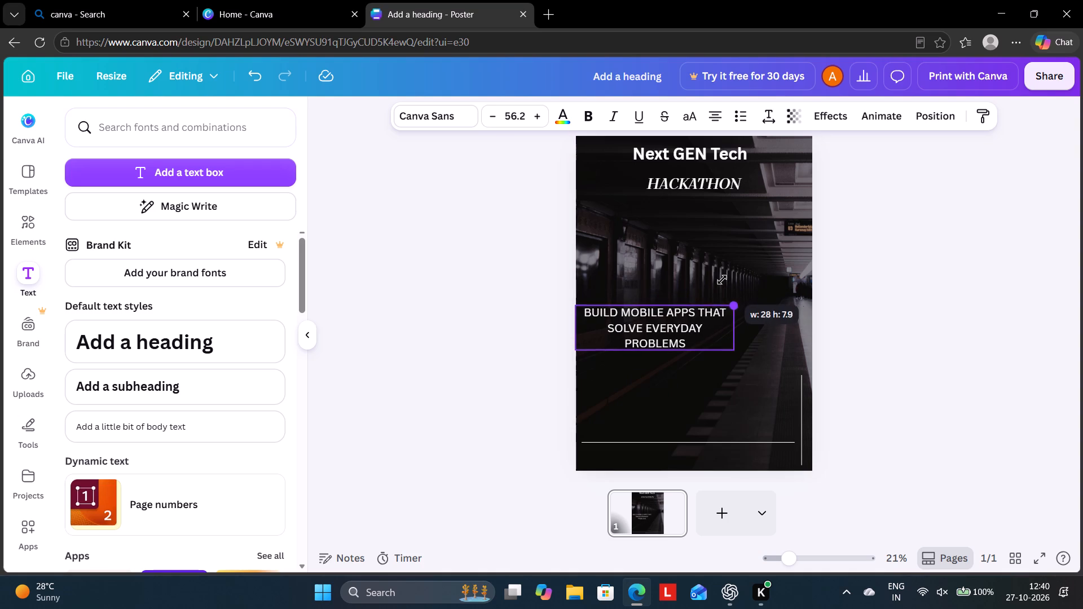
left_click_drag(722, 280, 721, 287)
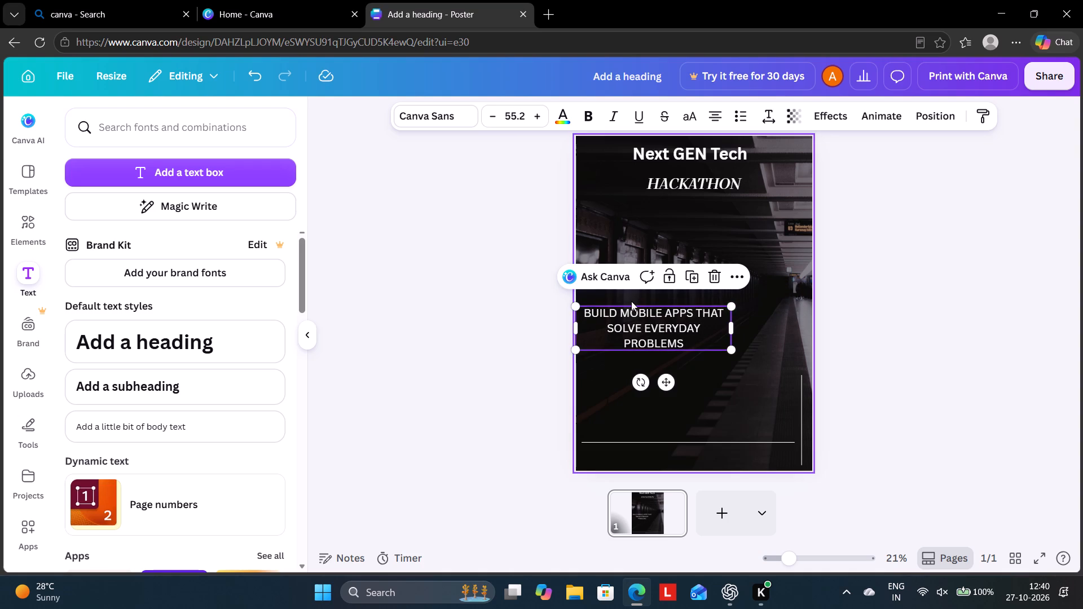
Move the tagline text box up to just below "HACKATHON", with its left edge aligned to the start of the poster's horizontal line.
left_click(635, 302)
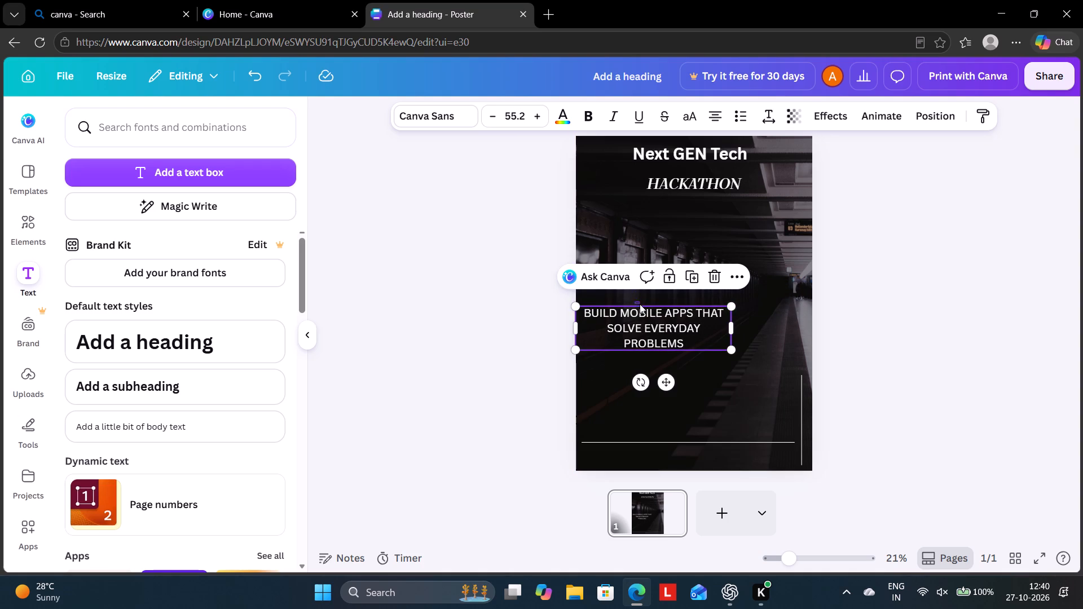
left_click_drag(640, 304, 637, 283)
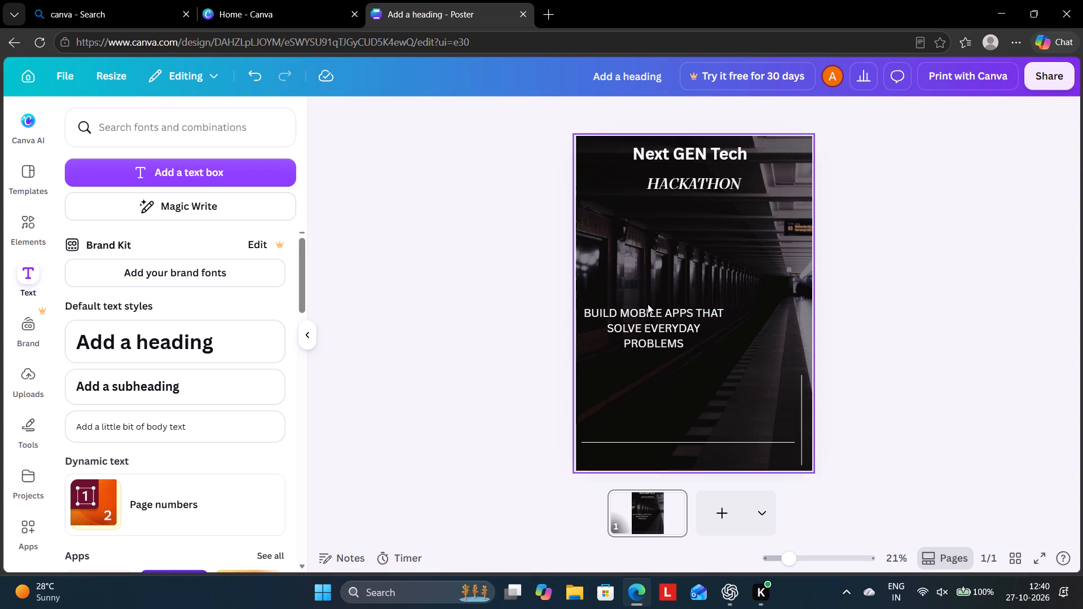
left_click_drag(646, 325, 654, 232)
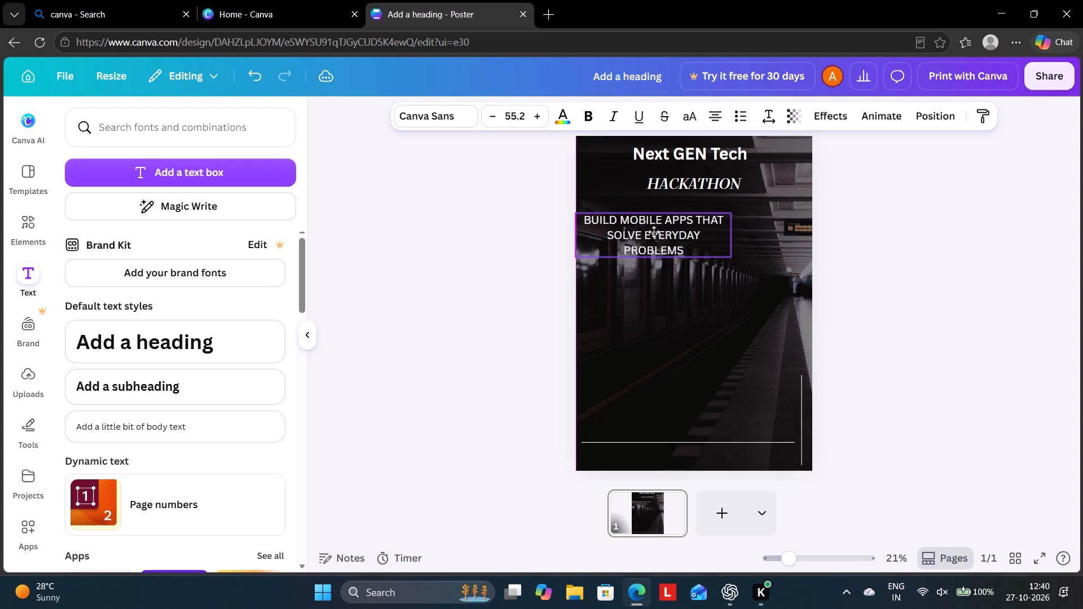
left_click_drag(654, 232, 652, 222)
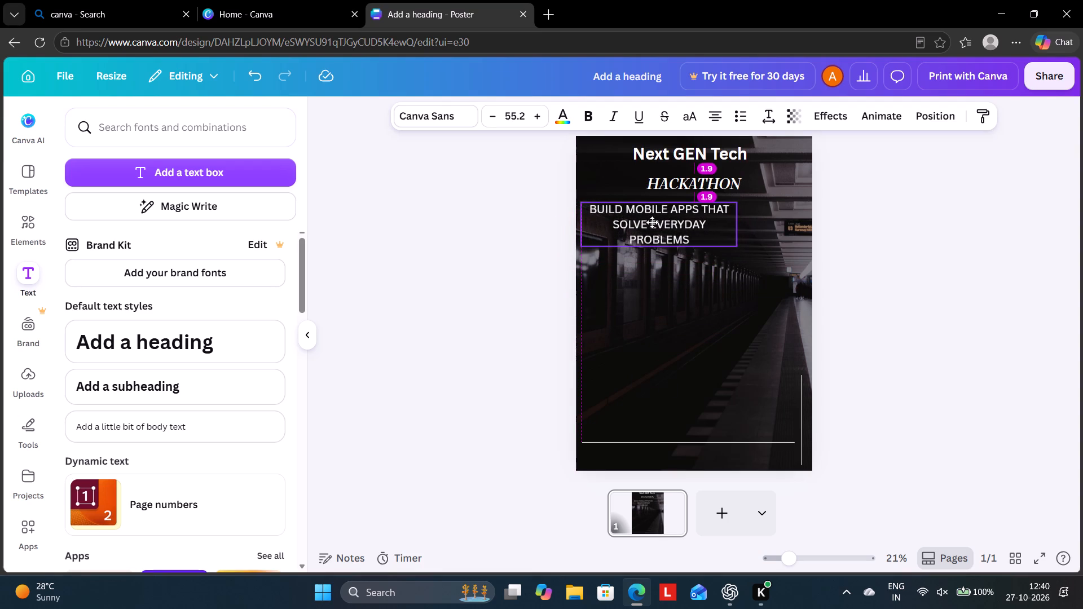
left_click_drag(652, 222, 652, 230)
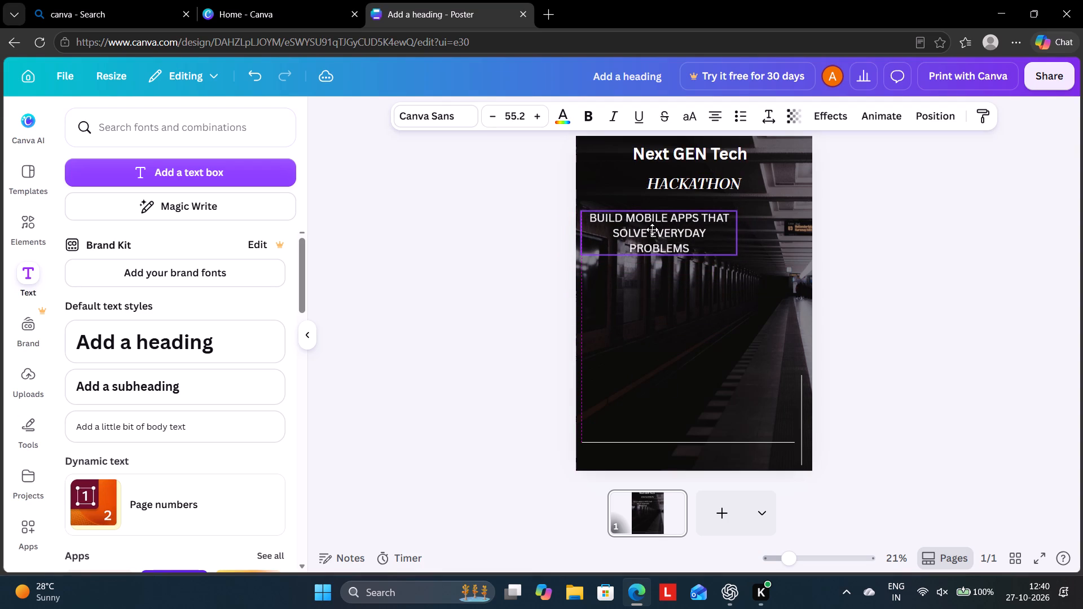
left_click_drag(652, 230, 687, 232)
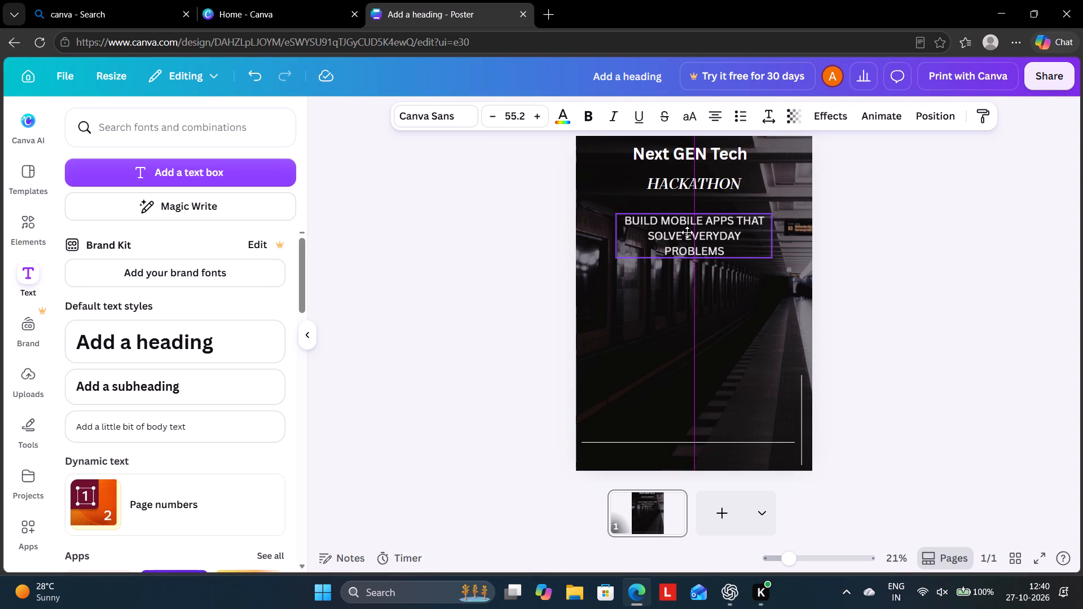
left_click_drag(687, 232, 649, 234)
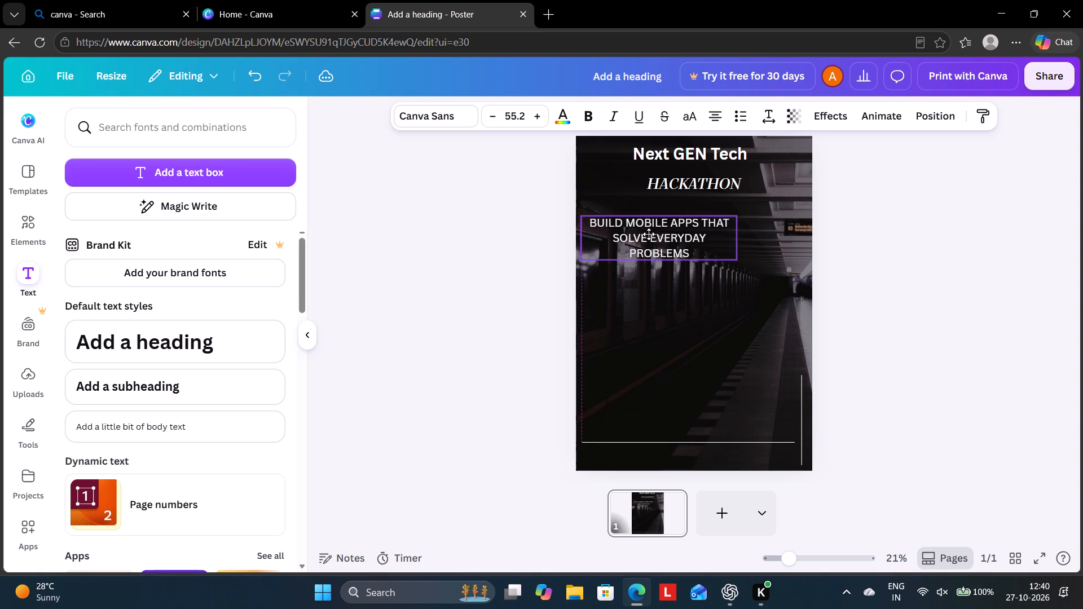
left_click_drag(649, 234, 649, 233)
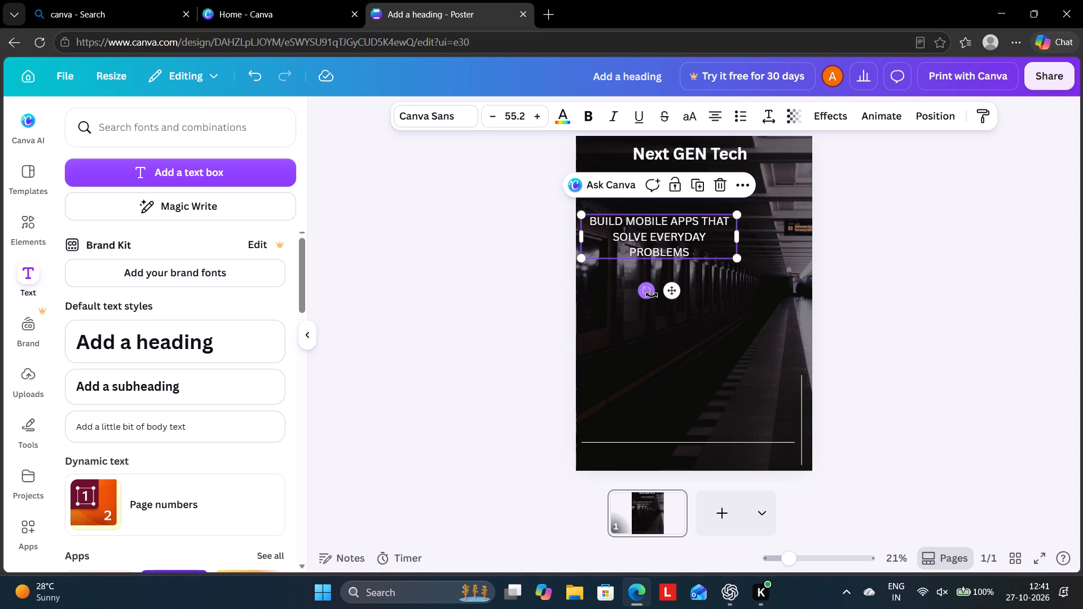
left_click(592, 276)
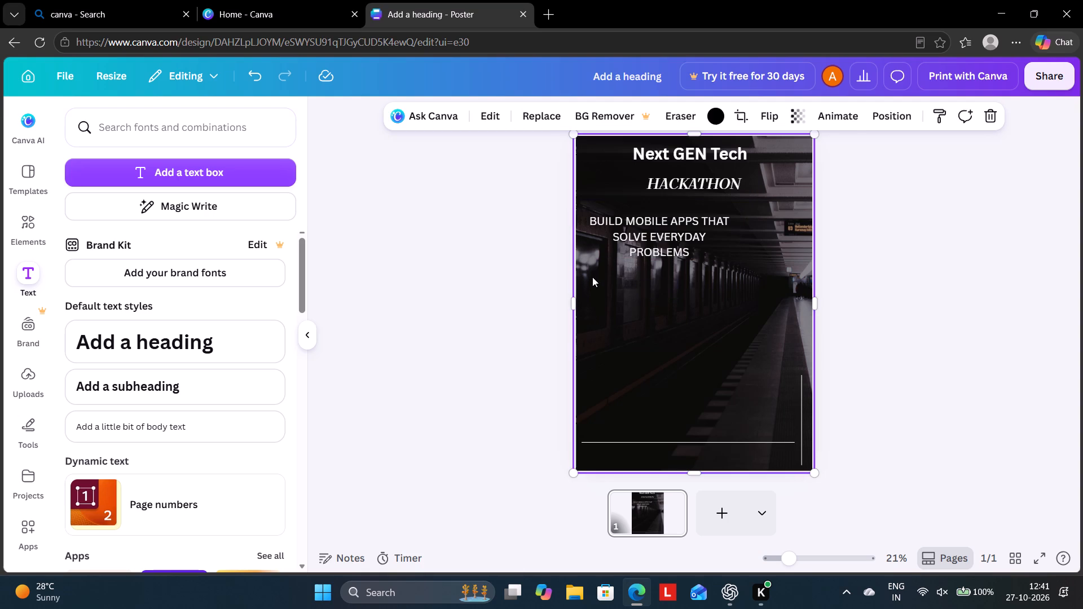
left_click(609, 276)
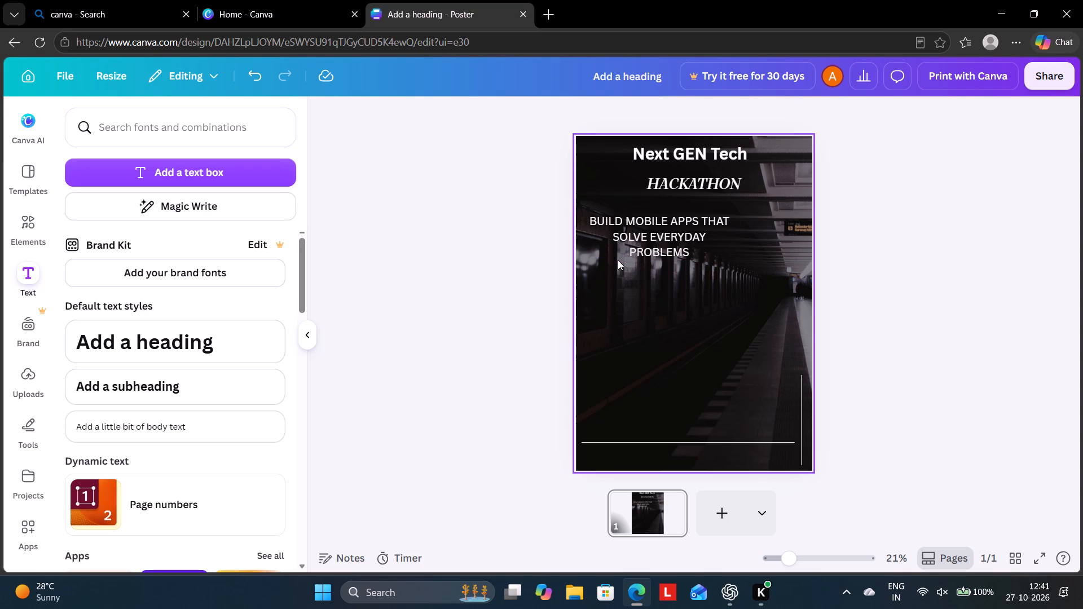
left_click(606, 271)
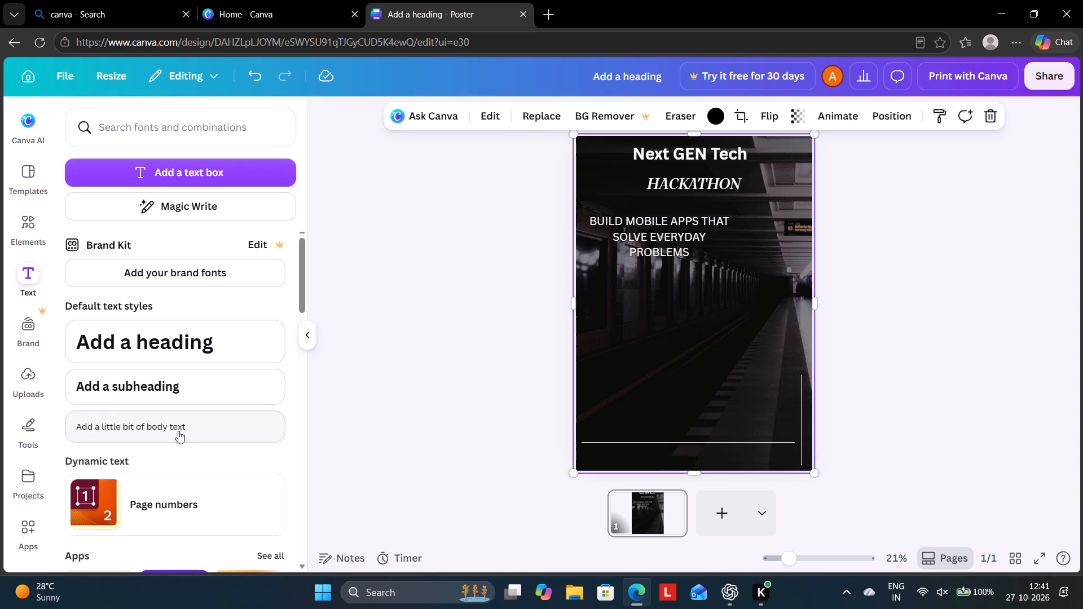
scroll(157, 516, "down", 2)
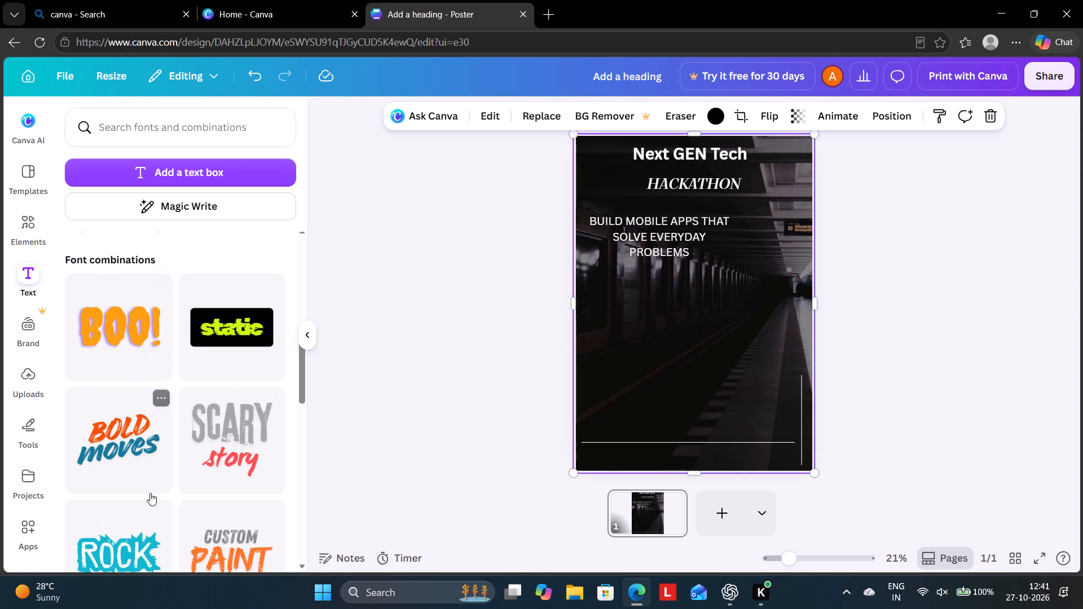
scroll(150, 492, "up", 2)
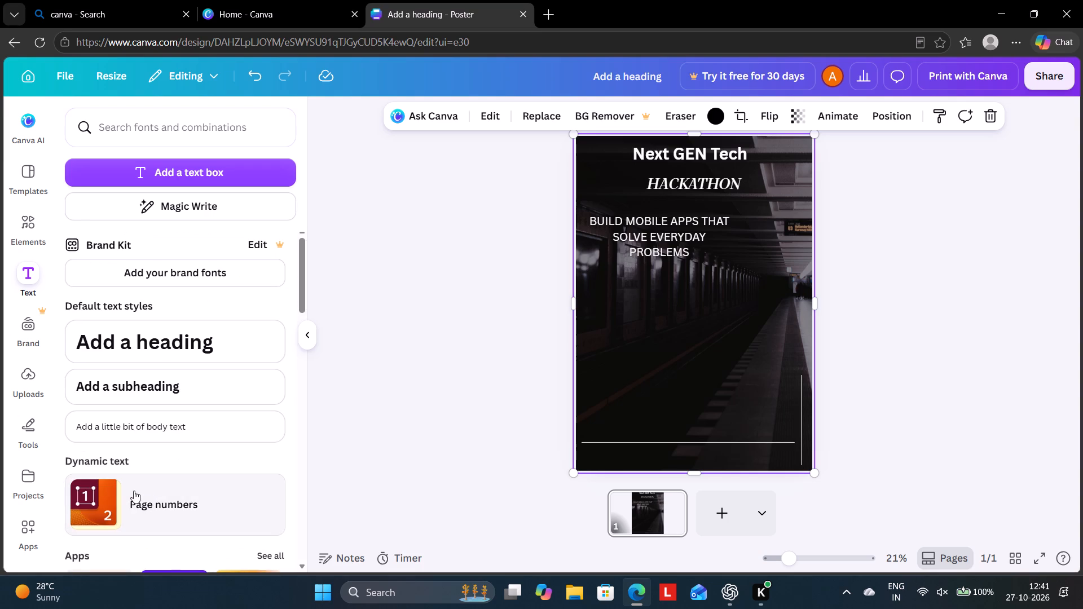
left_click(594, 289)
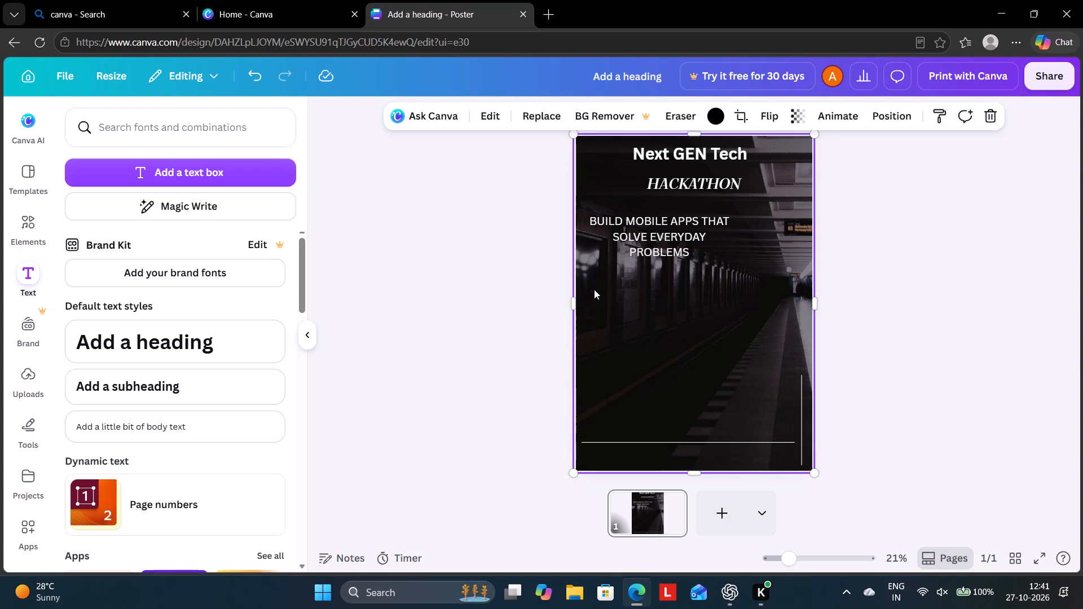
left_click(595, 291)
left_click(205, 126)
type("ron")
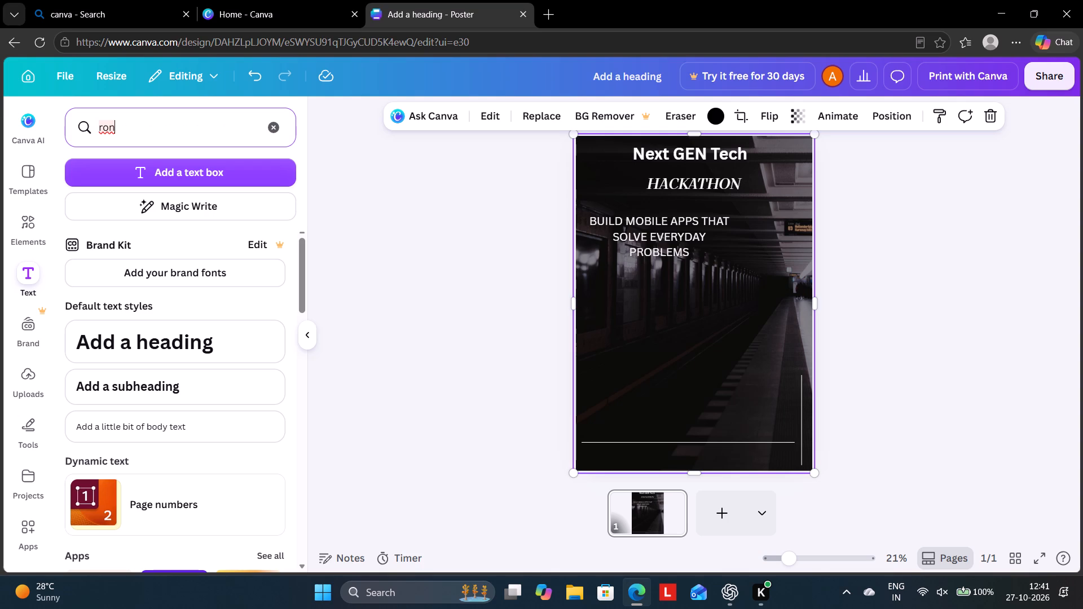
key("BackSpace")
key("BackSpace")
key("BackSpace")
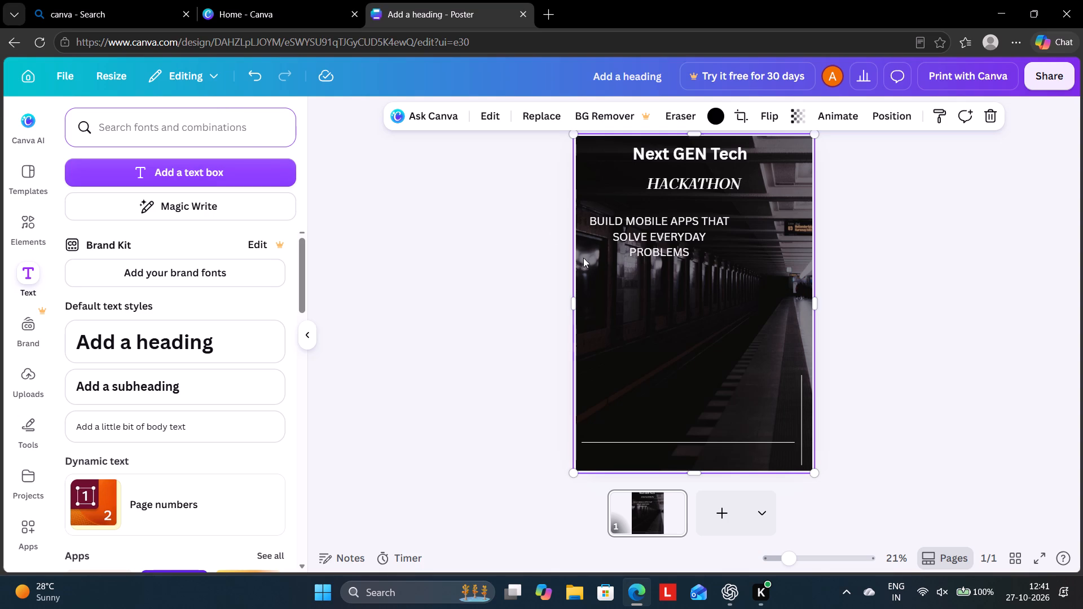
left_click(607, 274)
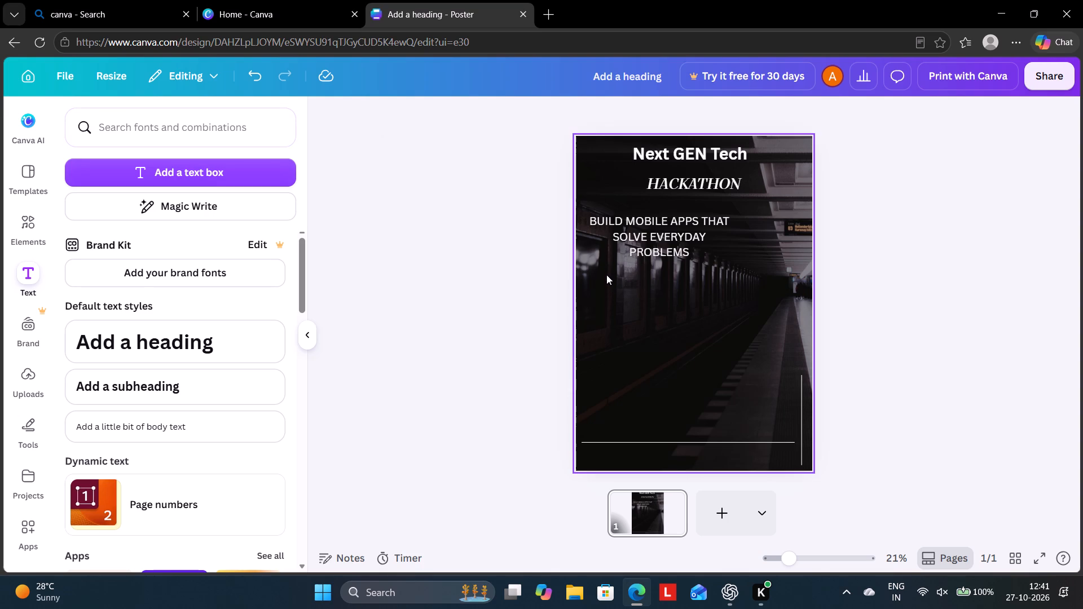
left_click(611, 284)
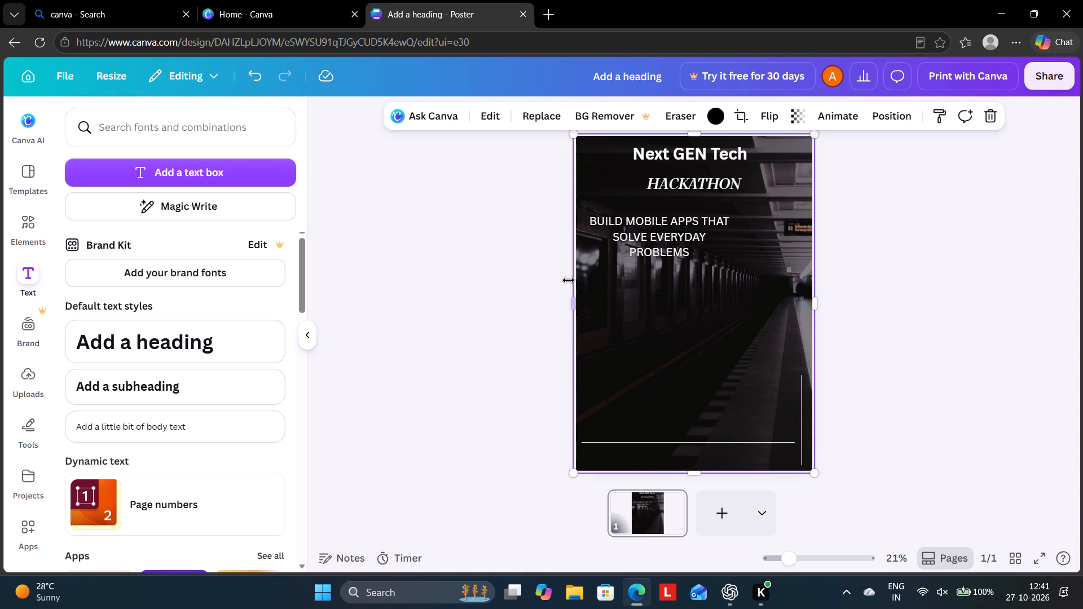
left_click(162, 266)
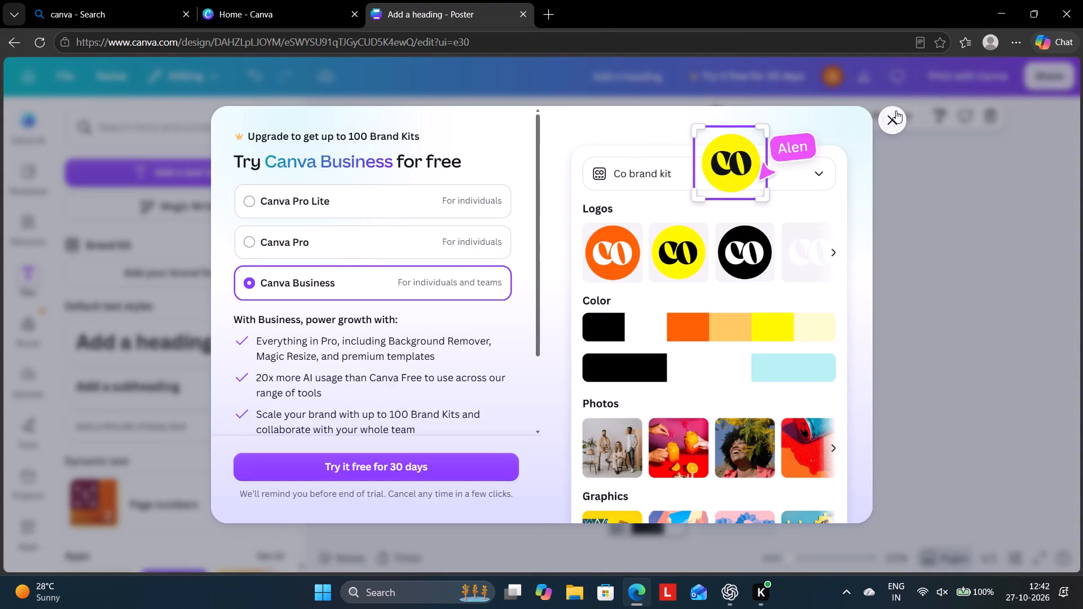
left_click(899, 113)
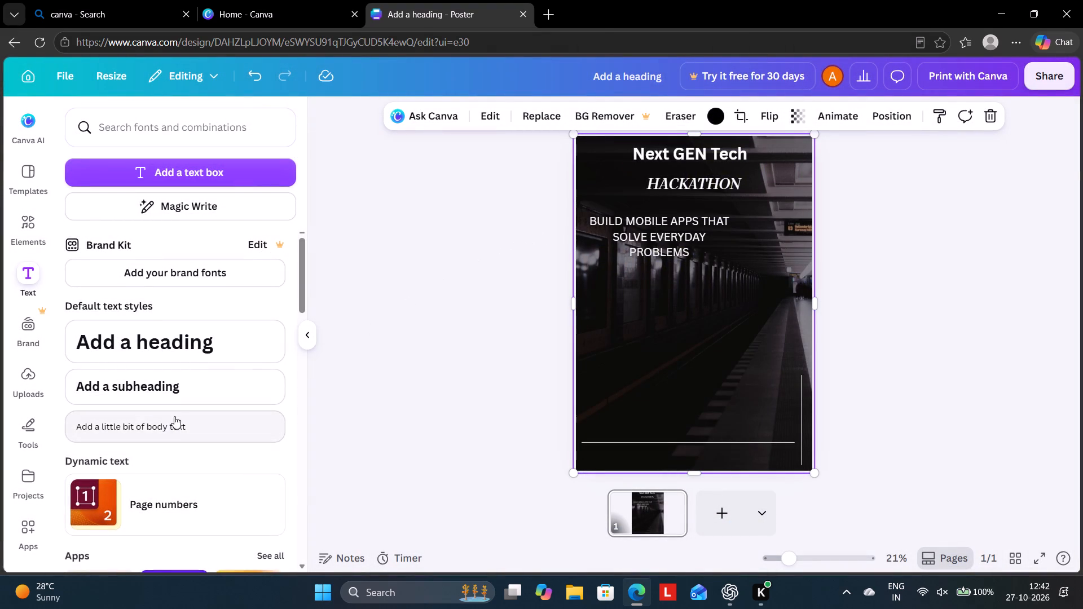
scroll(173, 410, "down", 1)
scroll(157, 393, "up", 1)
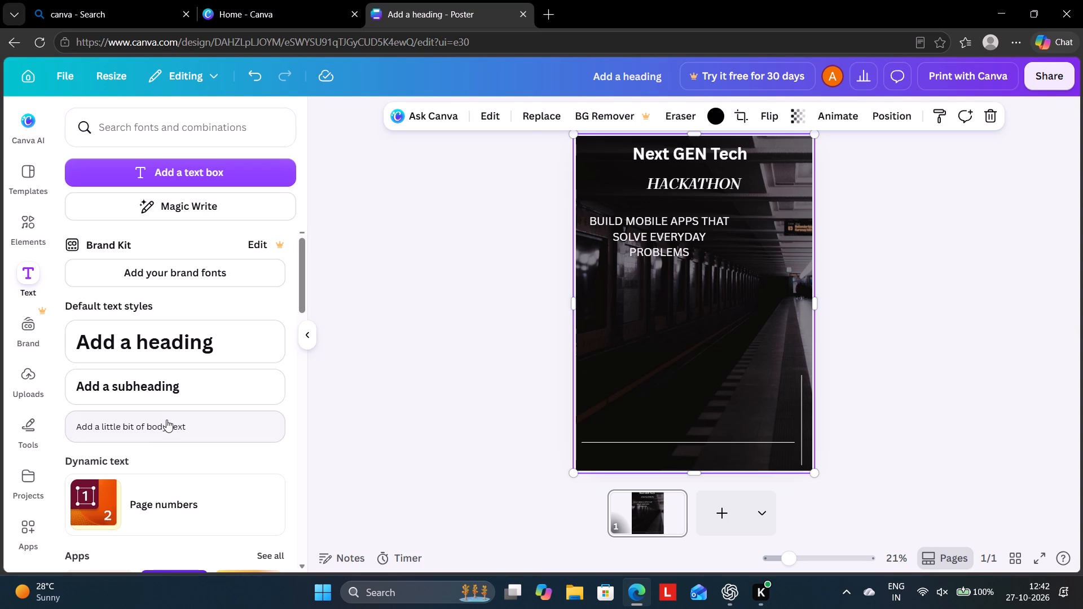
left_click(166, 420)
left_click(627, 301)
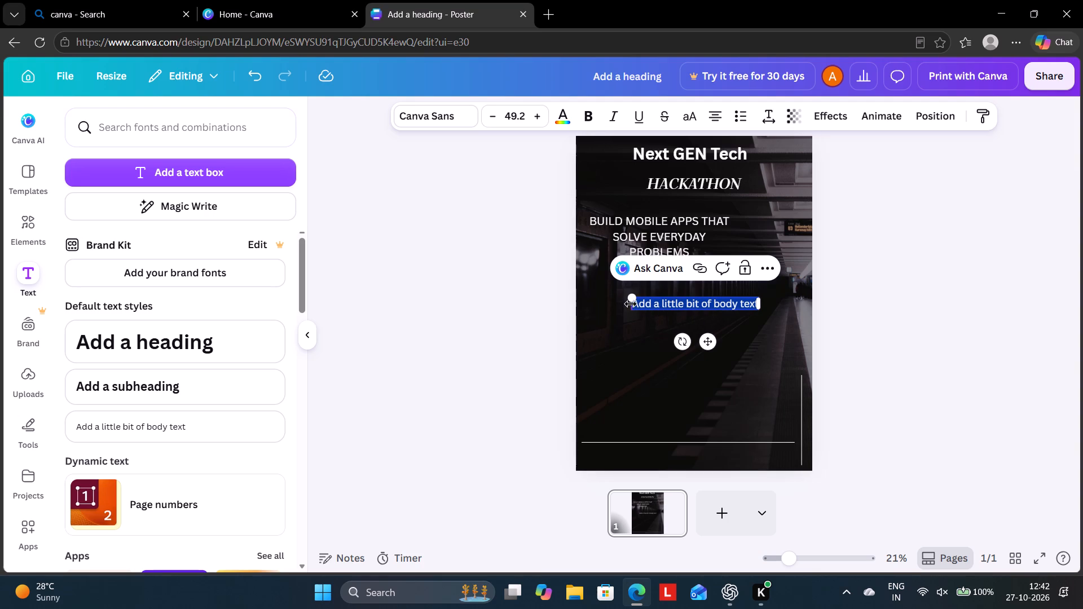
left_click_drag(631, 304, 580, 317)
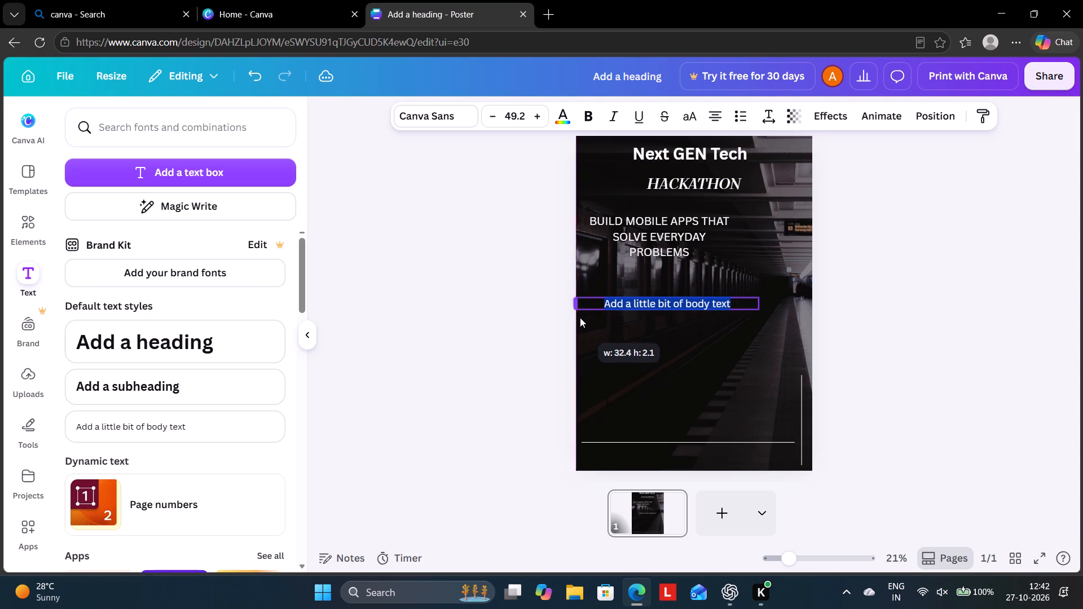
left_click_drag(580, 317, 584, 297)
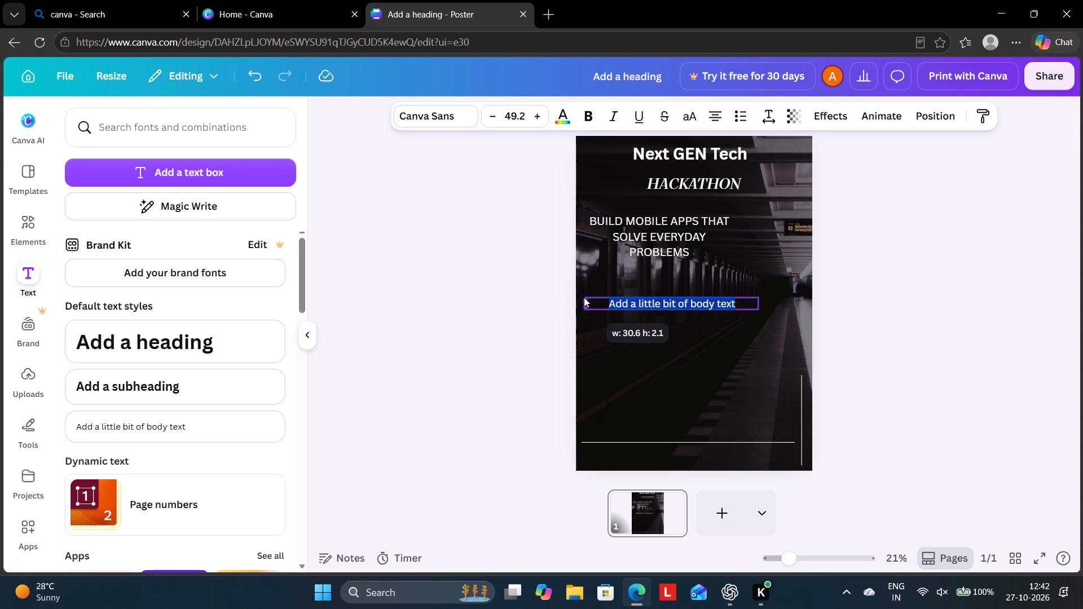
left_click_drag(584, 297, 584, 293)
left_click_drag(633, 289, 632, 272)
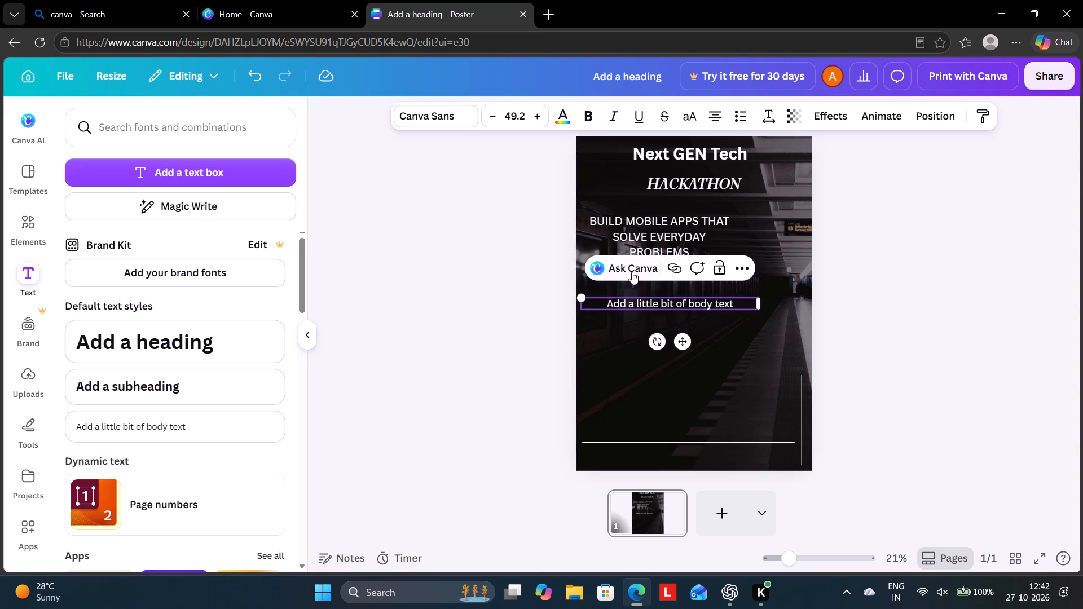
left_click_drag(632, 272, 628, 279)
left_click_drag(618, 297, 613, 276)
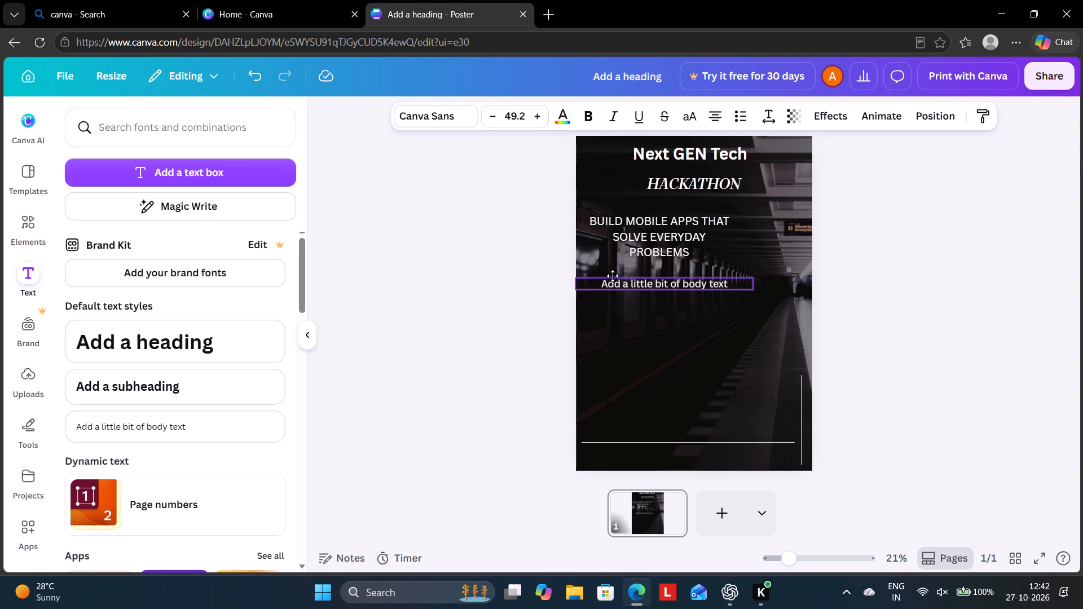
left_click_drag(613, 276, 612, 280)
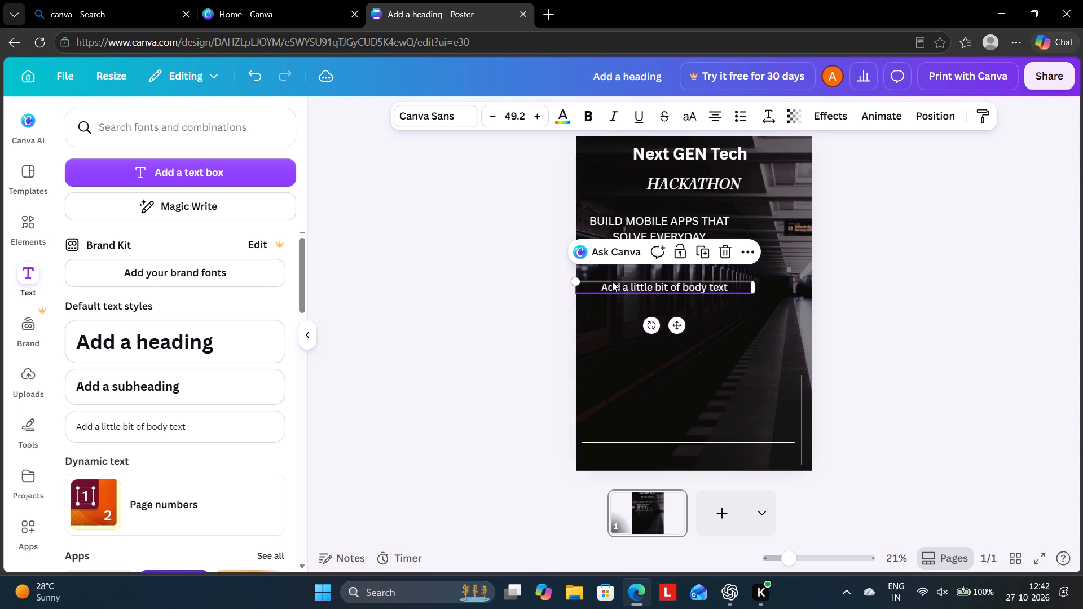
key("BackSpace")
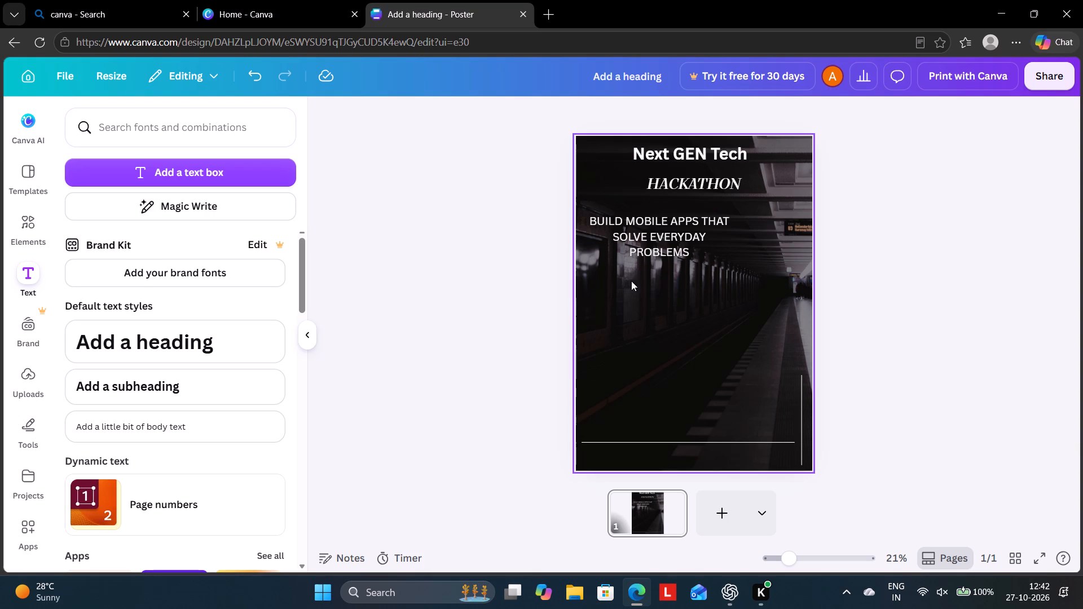
Add a body text box, enlarge it to a font size of about 58.9, and place it just below the tagline.
left_click(136, 421)
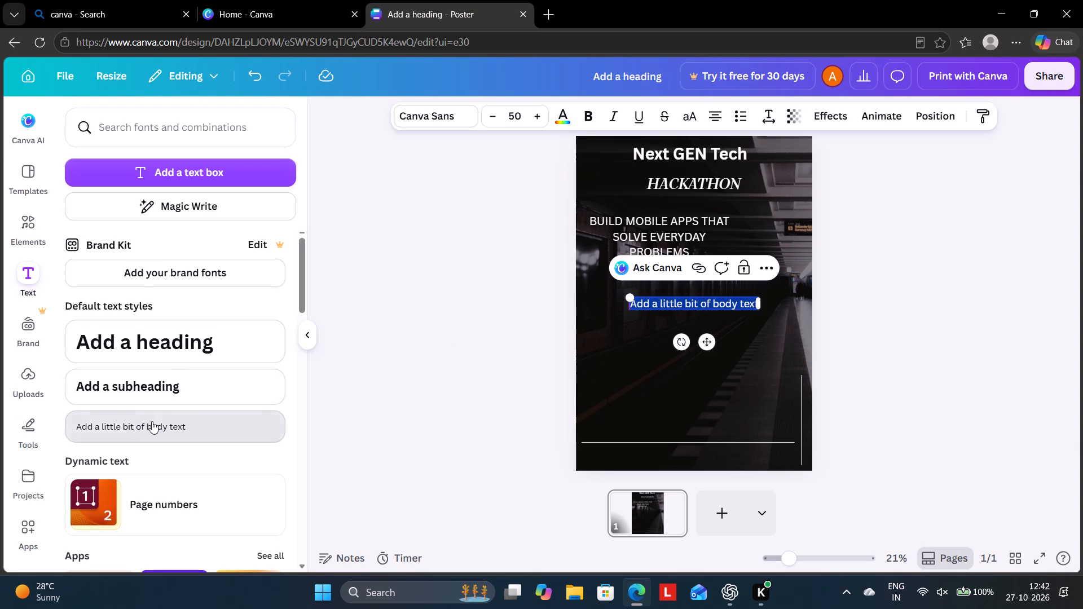
left_click_drag(632, 297, 585, 289)
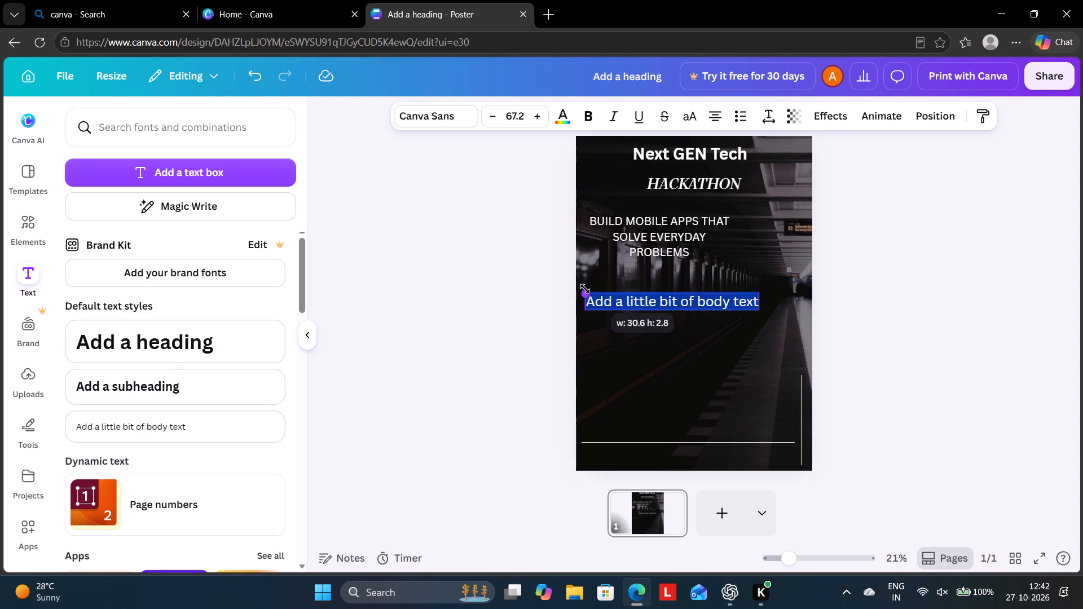
left_click_drag(585, 289, 610, 293)
left_click_drag(656, 295, 645, 298)
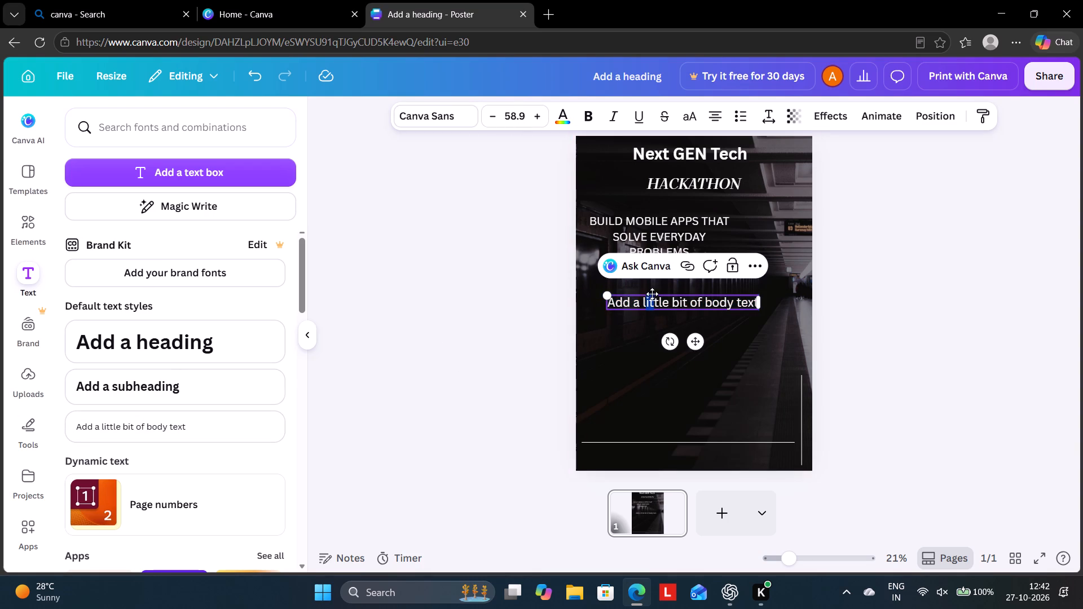
left_click_drag(652, 293, 623, 270)
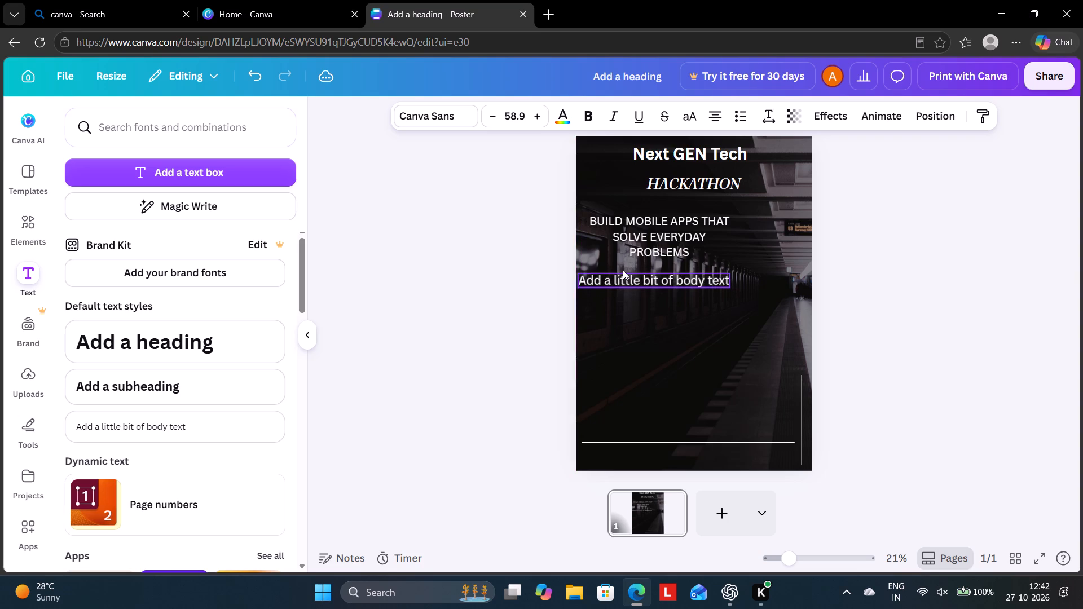
left_click_drag(623, 270, 618, 280)
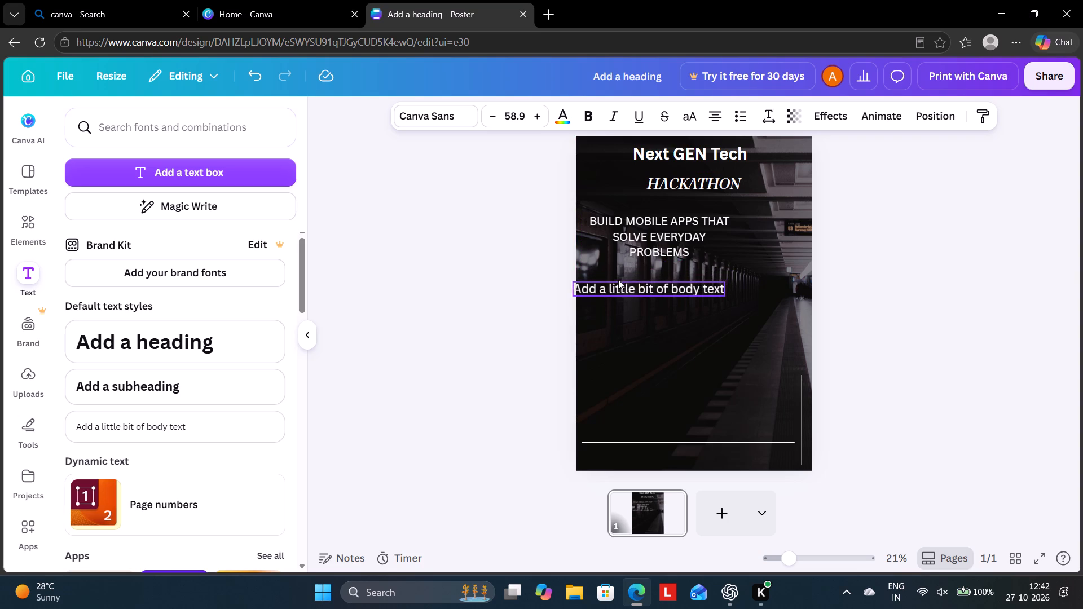
left_click_drag(618, 280, 625, 274)
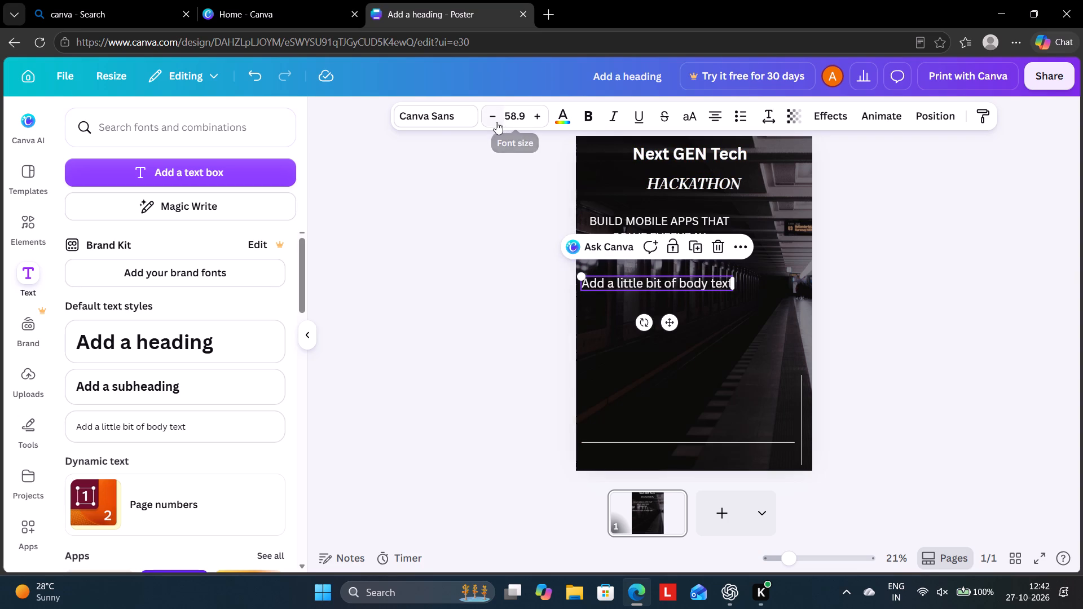
Reduce the new body text's font size to 52.9.
triple_click(492, 114)
double_click(491, 113)
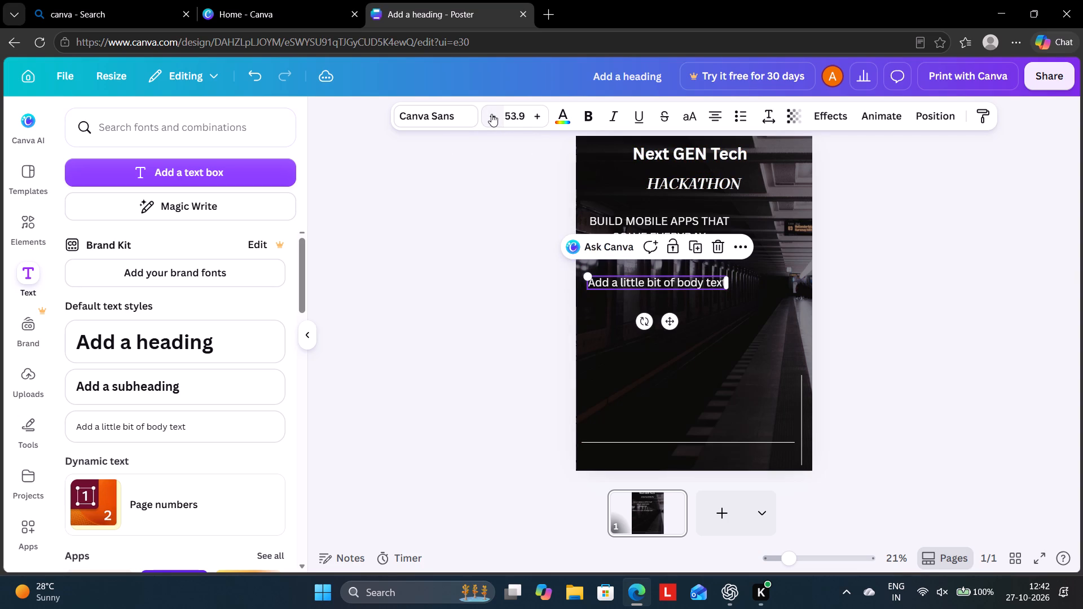
left_click(491, 114)
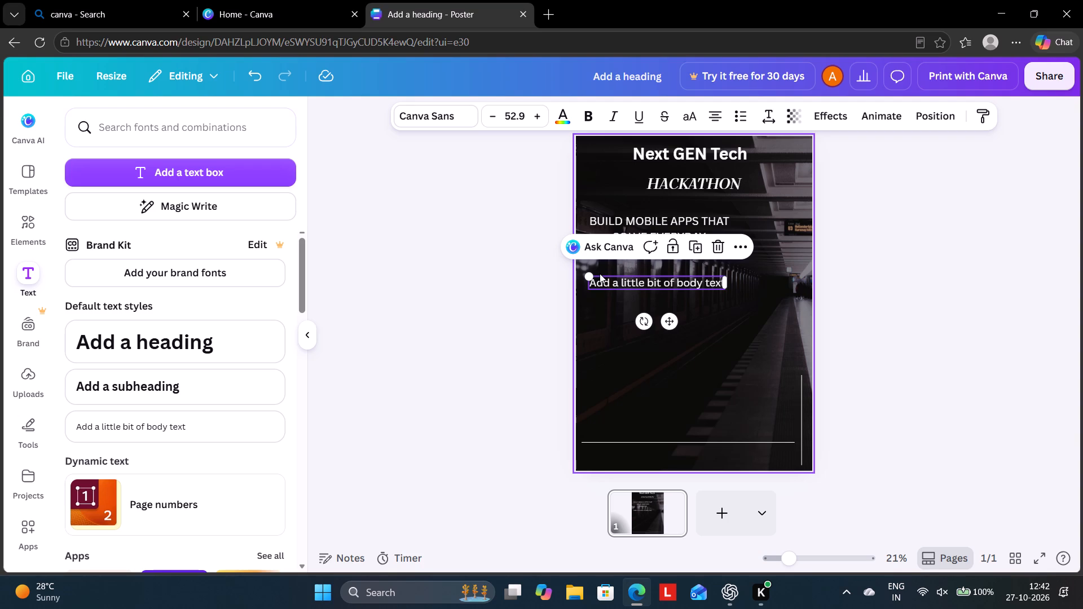
Erase the placeholder wording "Add a little bit of body text" in the new text box below the tagline.
key("b")
left_click(623, 280)
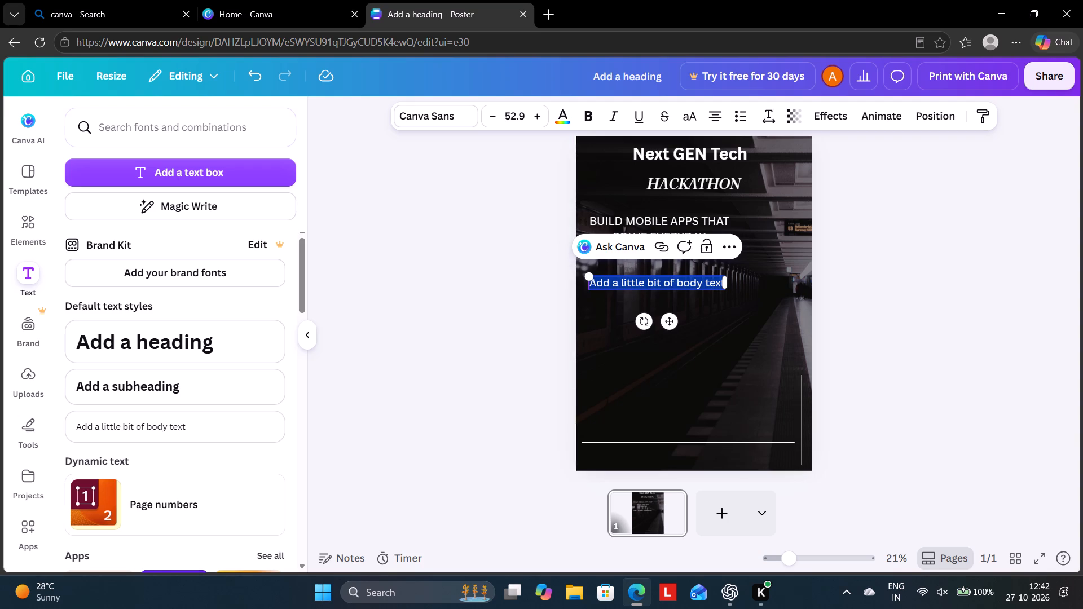
left_click_drag(622, 288, 620, 297)
key("BackSpace")
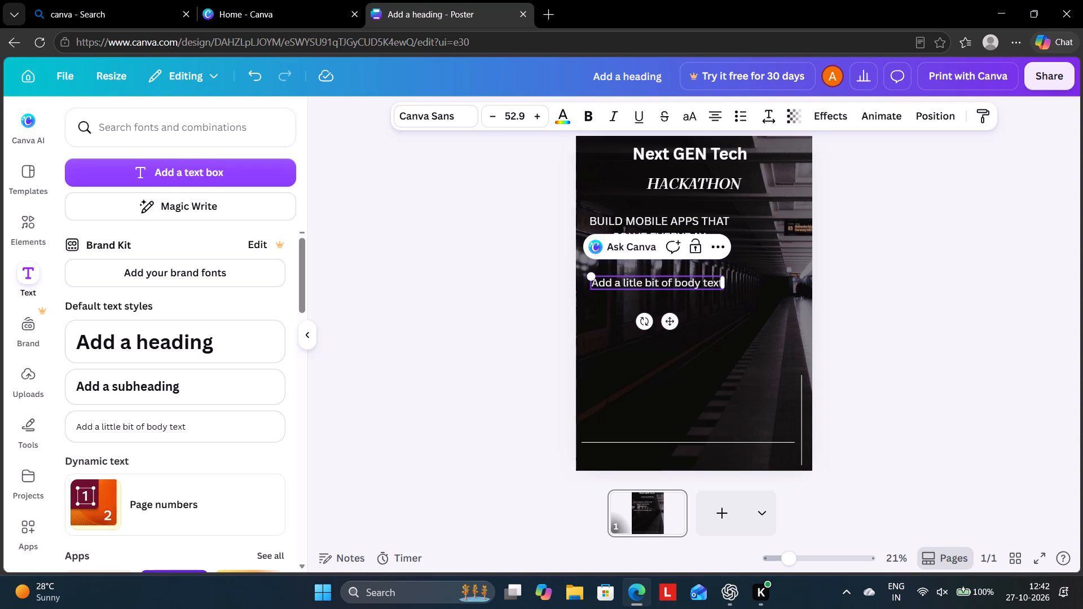
left_click(717, 283)
key("BackSpace")
key("BackSpace")
key("BackSpace")
key("BackSpace")
key("BackSpace")
key("BackSpace")
key("BackSpace")
key("BackSpace")
key("BackSpace")
key("BackSpace")
key("BackSpace")
key("BackSpace")
key("BackSpace")
key("BackSpace")
key("BackSpace")
key("BackSpace")
key("BackSpace")
key("BackSpace")
key("BackSpace")
key("BackSpace")
key("BackSpace")
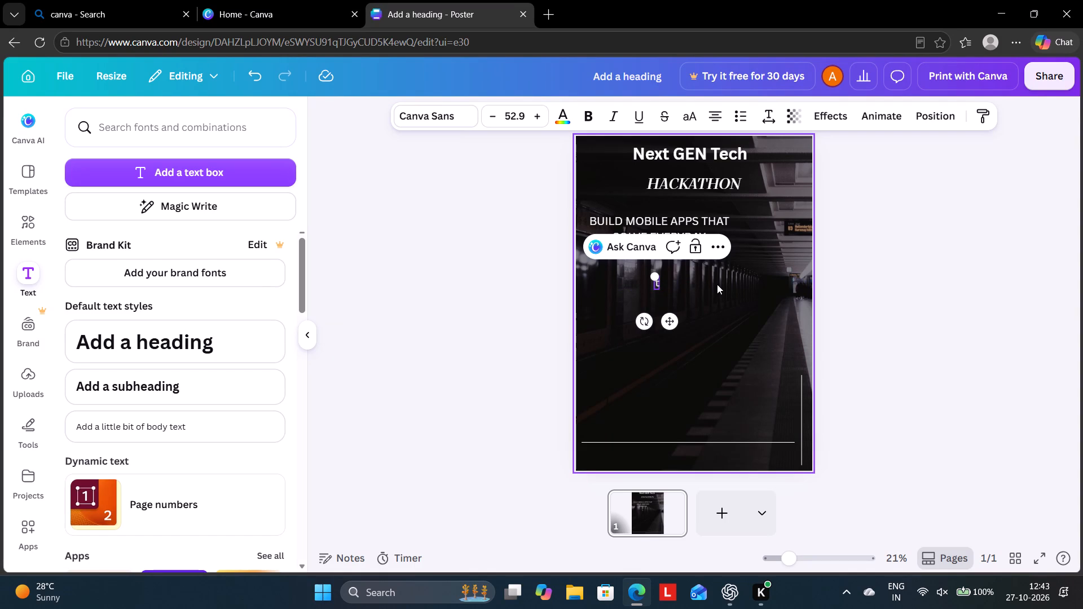
key("BackSpace")
key("BackSpace")
key("BackSpace")
key("BackSpace")
key("b")
key("BackSpace")
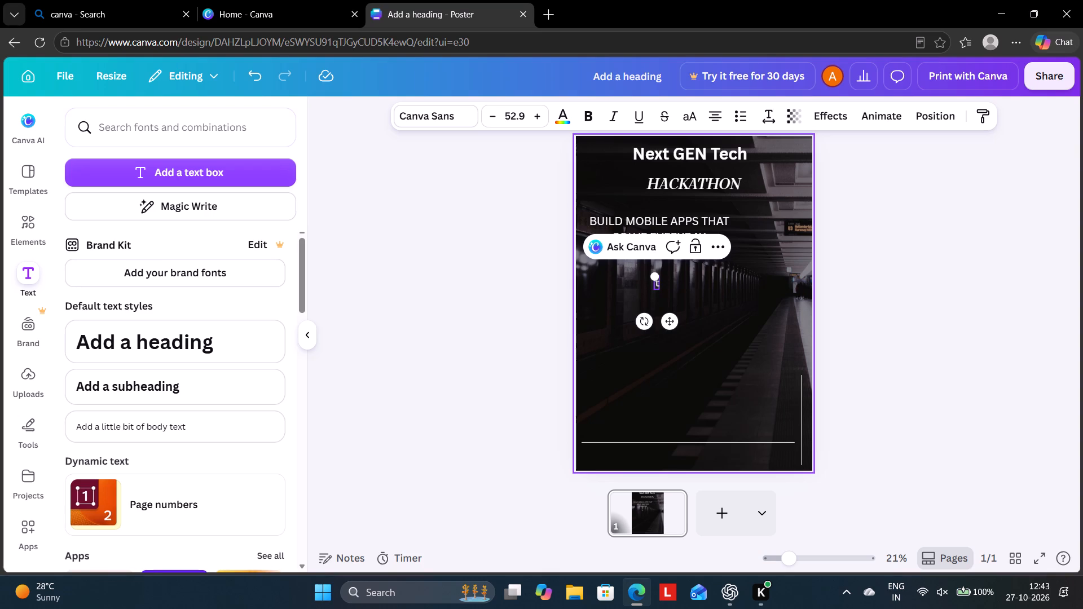
Enter "Bring your ideas" in the new body text box.
type("Brind")
key("BackSpace")
type("g")
key("space")
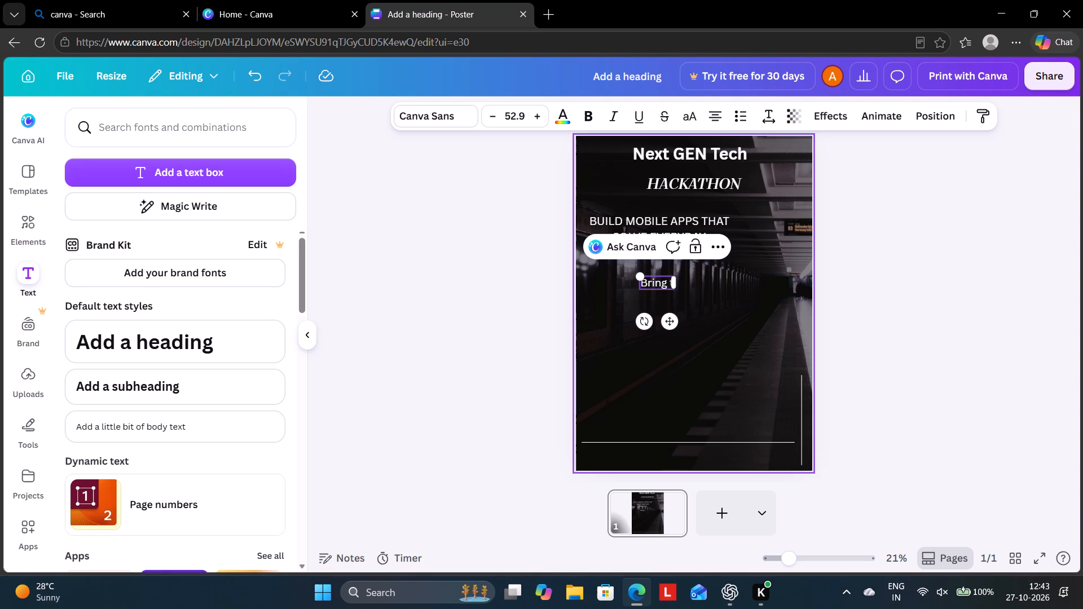
type("your")
key("space")
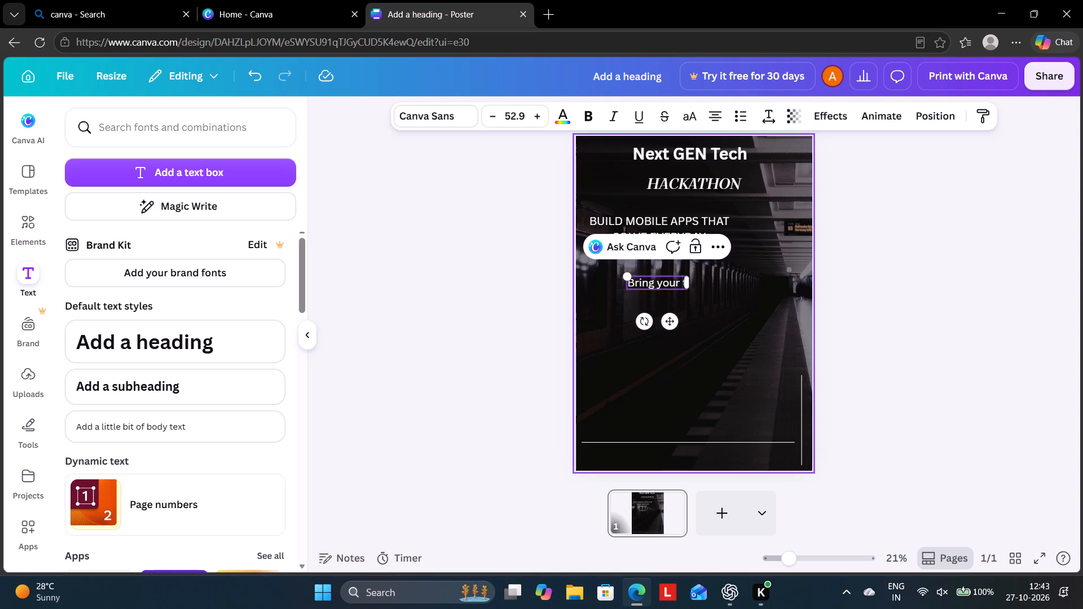
key("i")
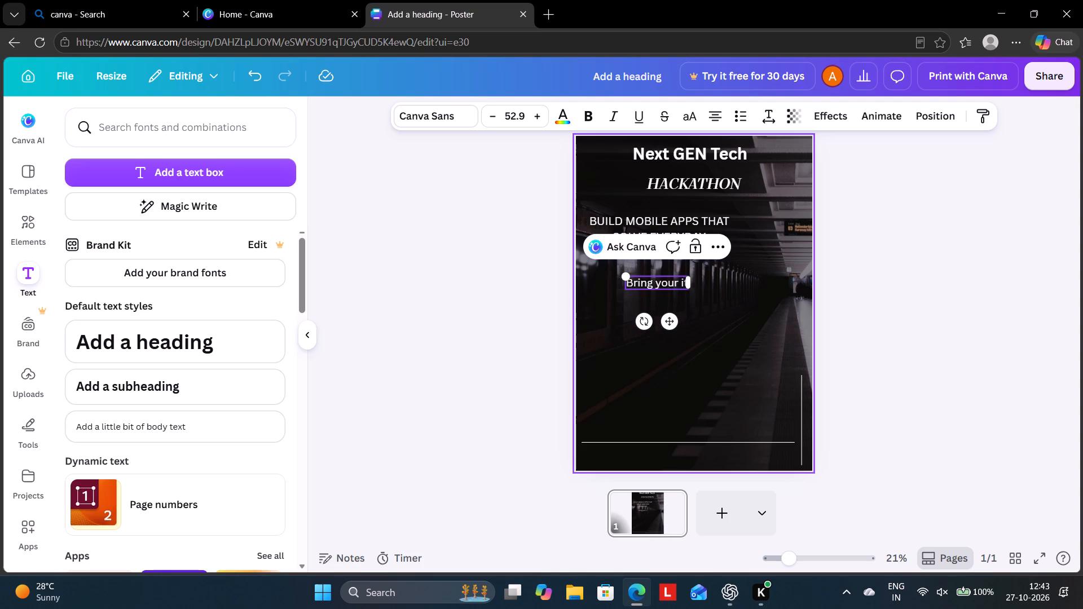
type("deas")
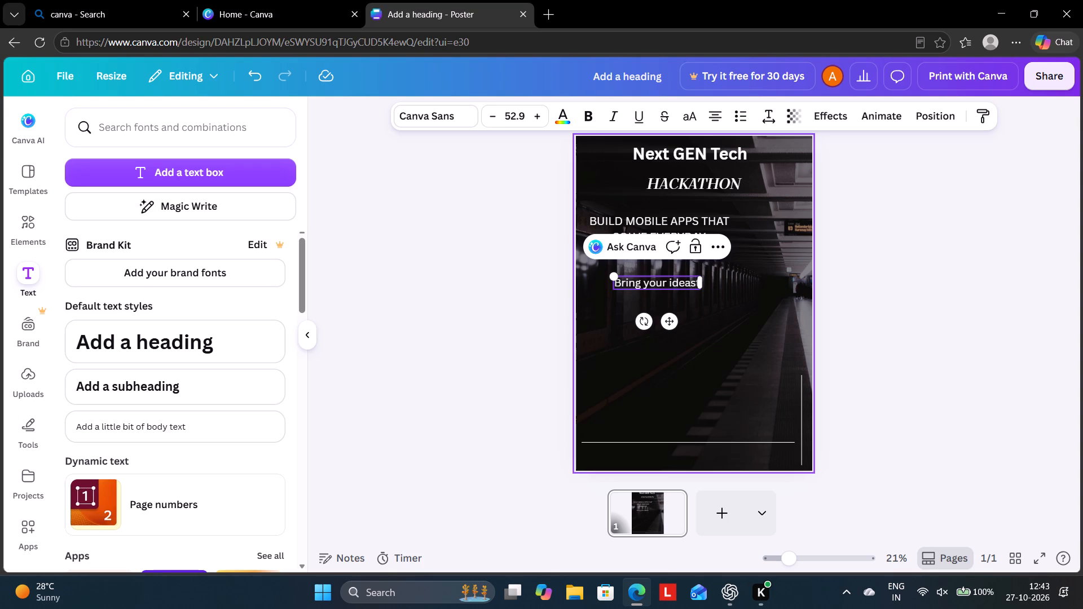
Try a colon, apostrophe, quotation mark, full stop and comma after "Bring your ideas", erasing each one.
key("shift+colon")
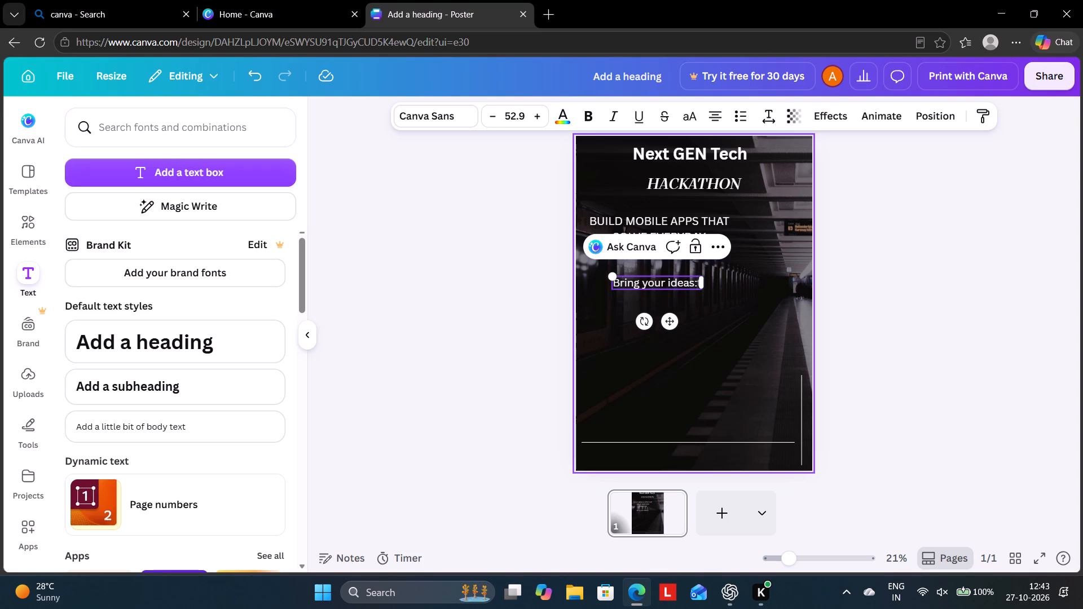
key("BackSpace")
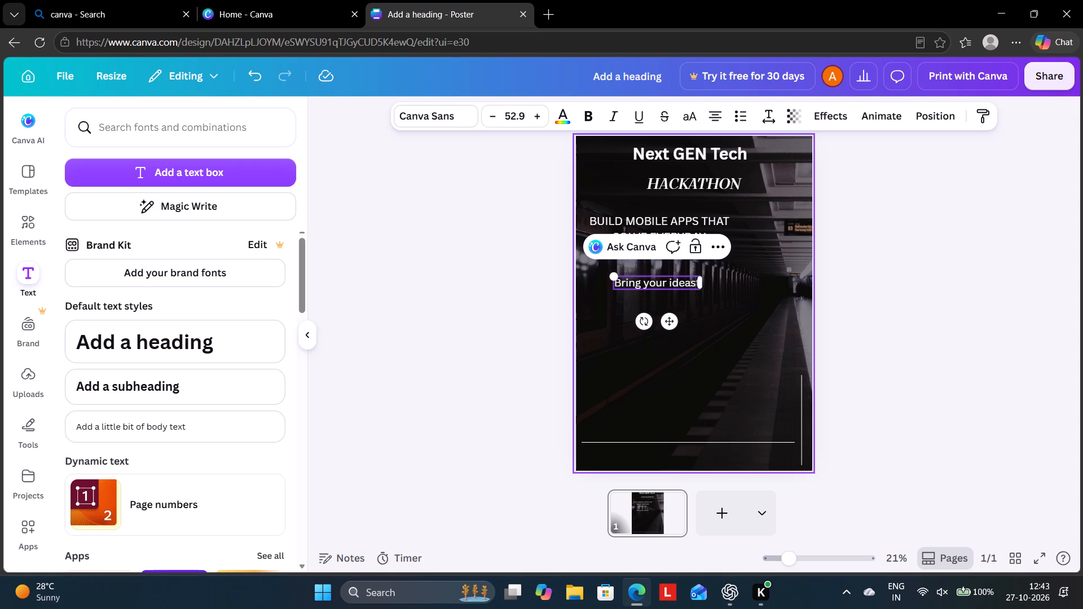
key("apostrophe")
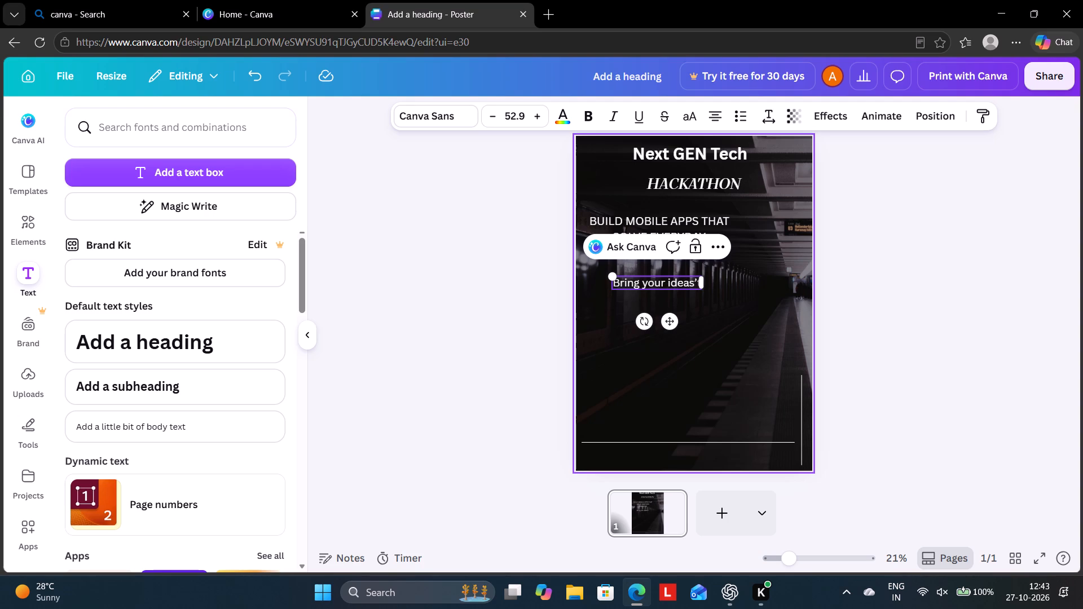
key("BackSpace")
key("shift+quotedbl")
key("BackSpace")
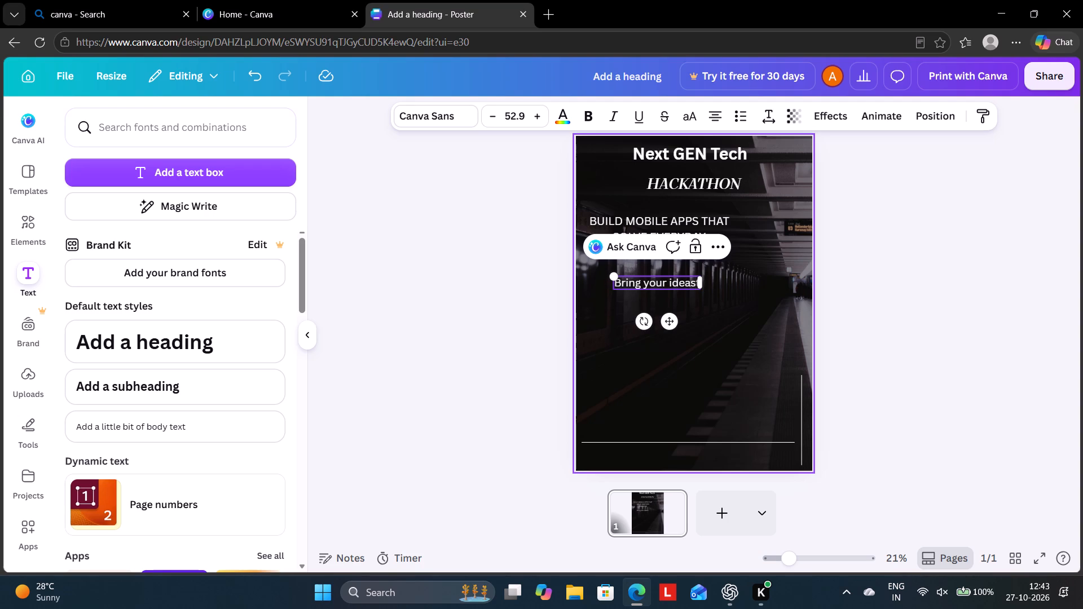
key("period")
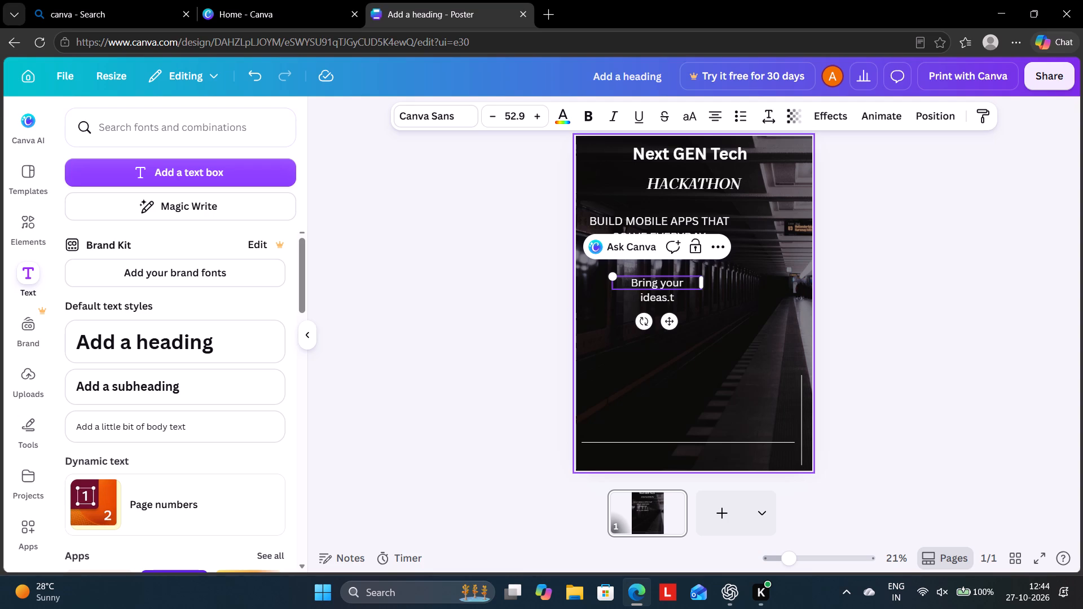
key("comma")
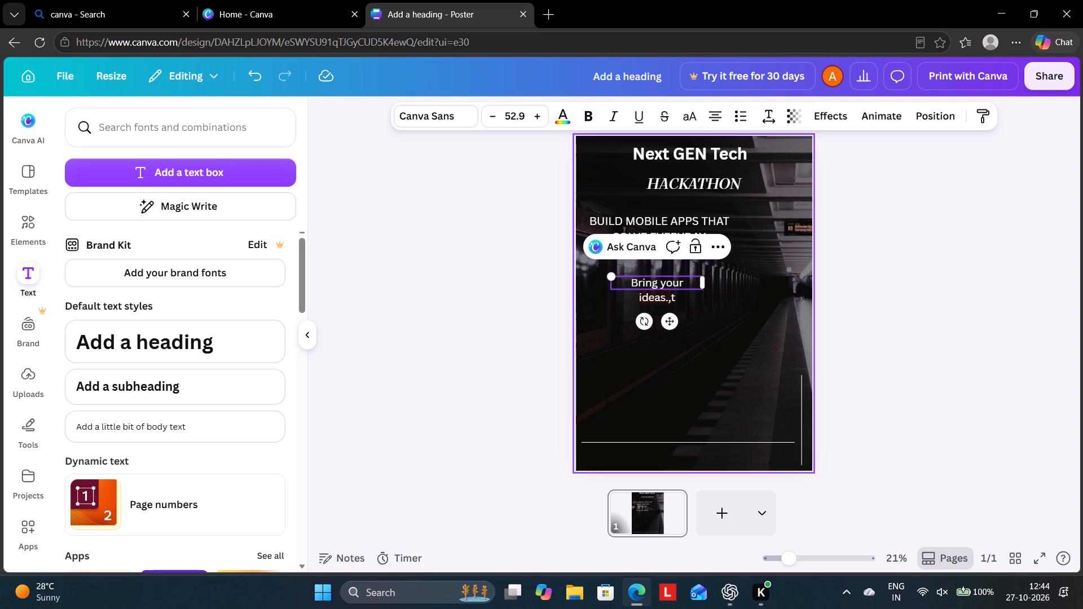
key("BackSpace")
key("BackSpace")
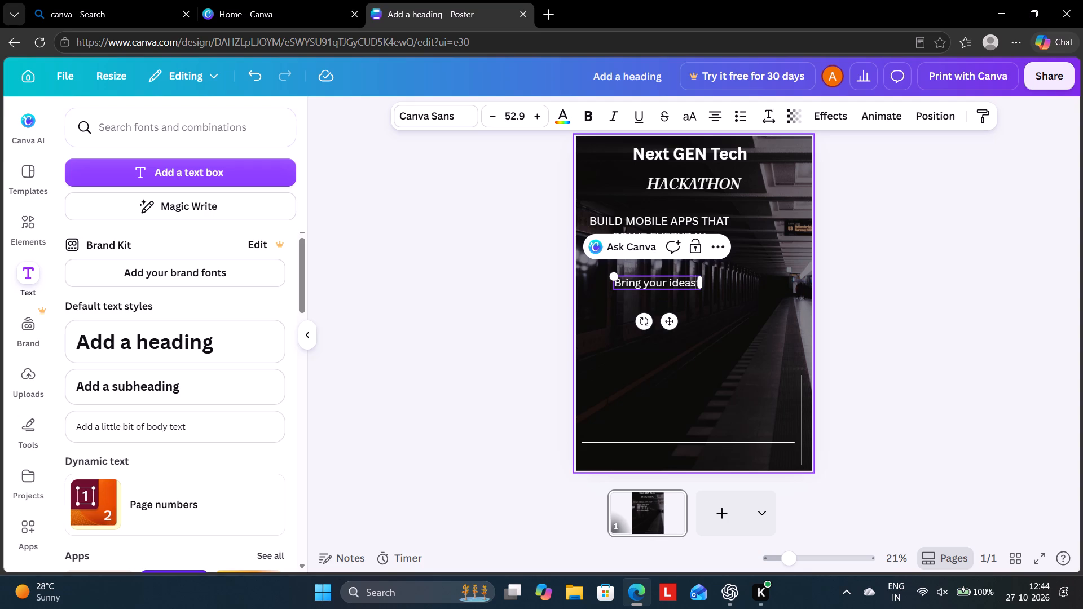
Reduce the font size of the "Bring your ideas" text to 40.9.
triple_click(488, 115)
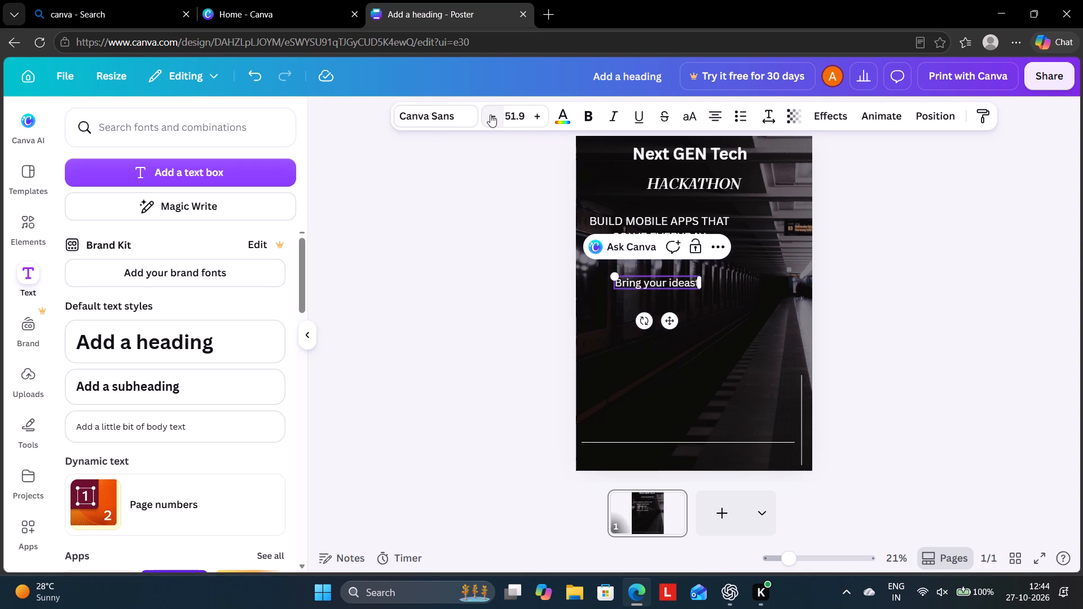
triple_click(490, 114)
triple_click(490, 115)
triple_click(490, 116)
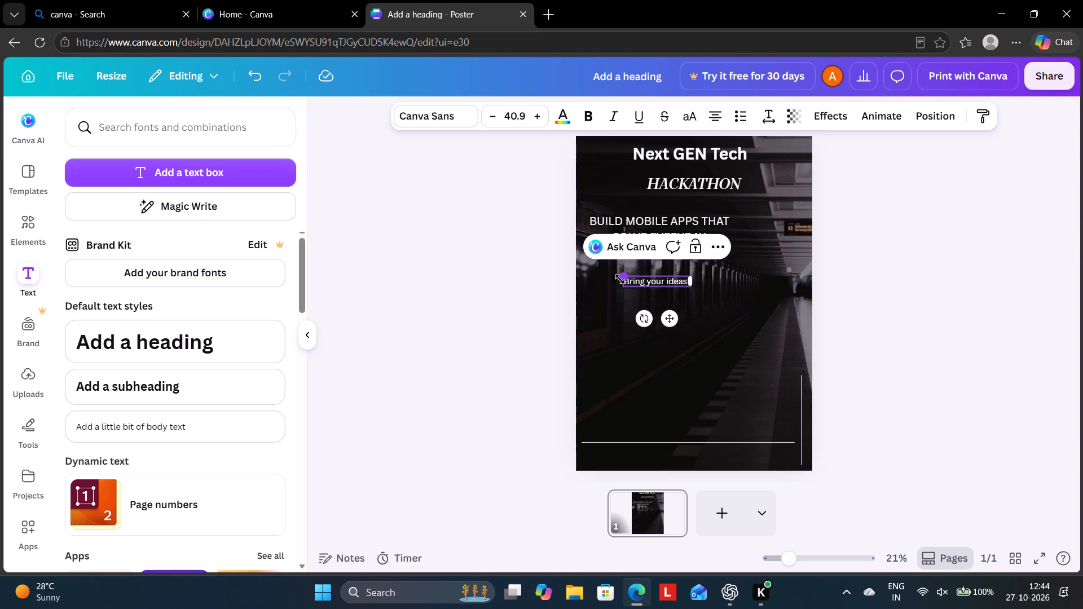
Stretch the "Bring your ideas" text box toward the poster's left edge and bring its font size down to 45.6.
left_click_drag(620, 279, 581, 301)
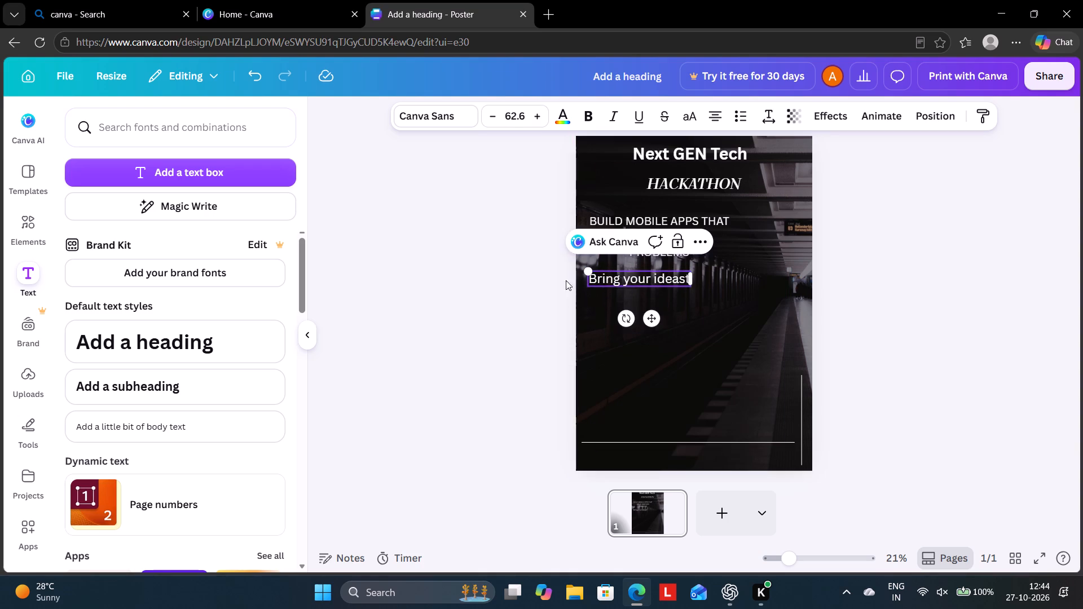
triple_click(492, 119)
triple_click(492, 119)
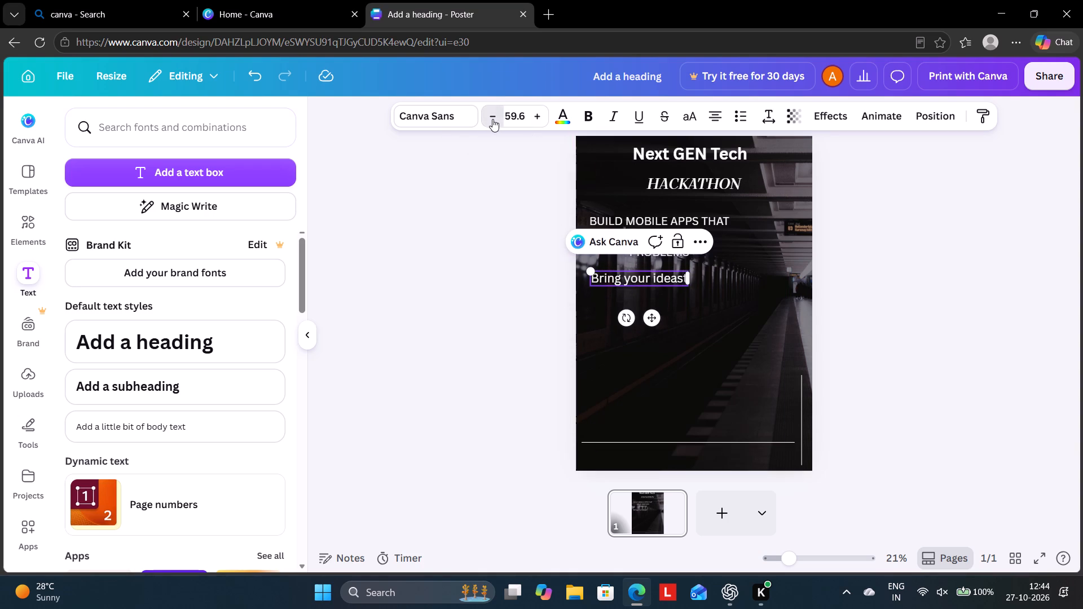
triple_click(491, 119)
triple_click(489, 119)
double_click(488, 120)
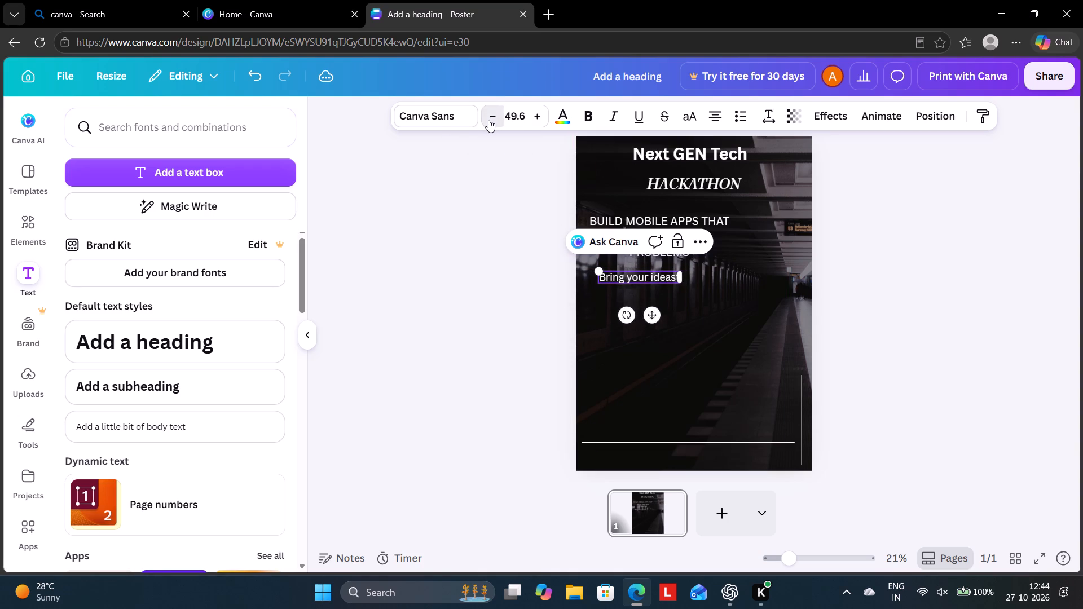
left_click(484, 122)
double_click(483, 120)
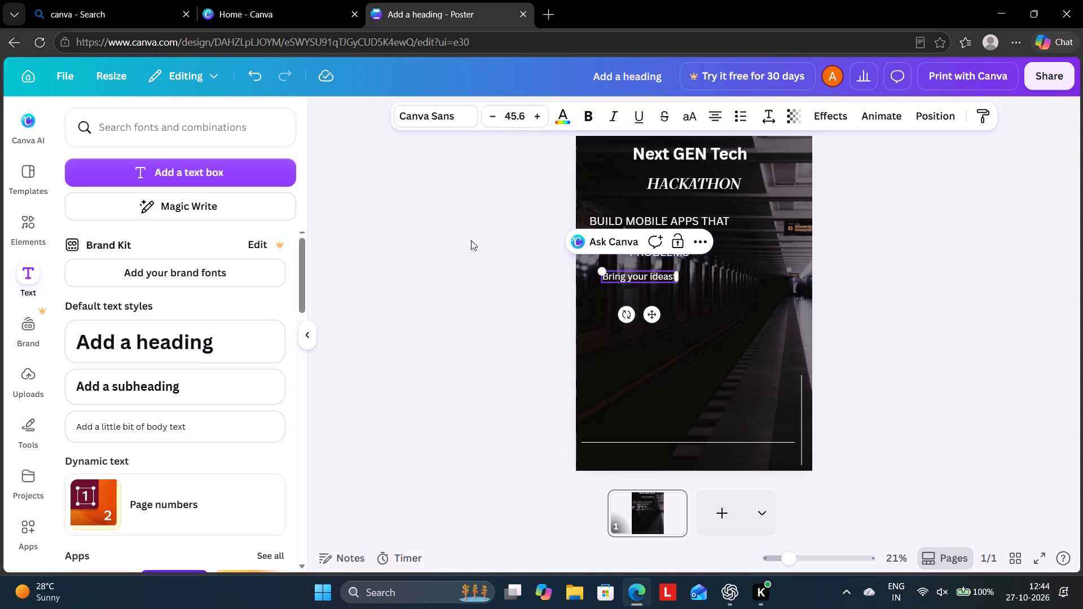
Extend the "Bring your ideas" line with ", Skills, and", keeping a space after each comma.
key("comma")
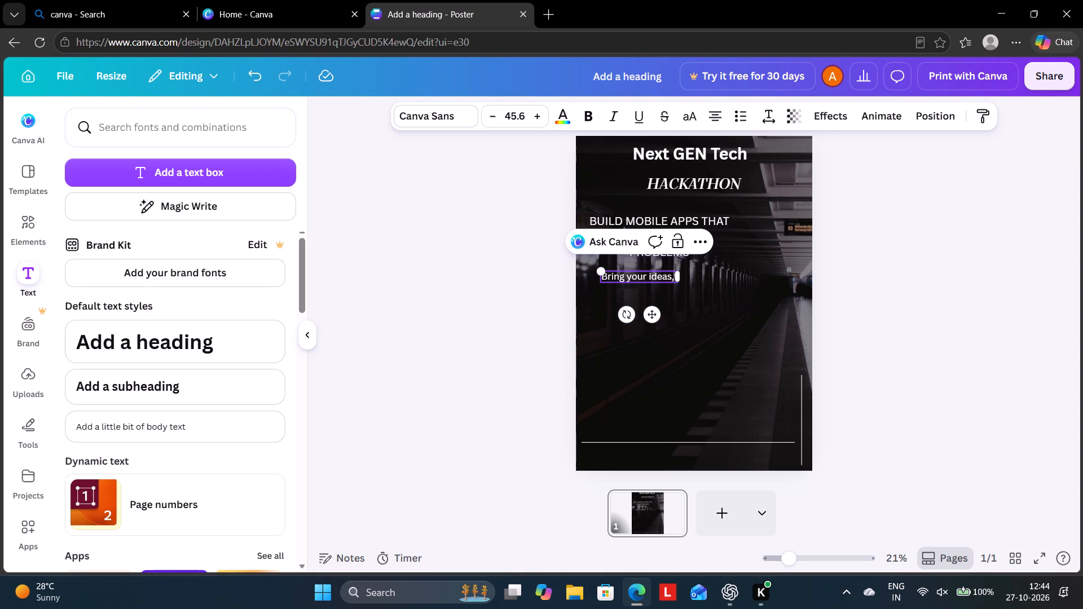
key("space")
key("shift+s")
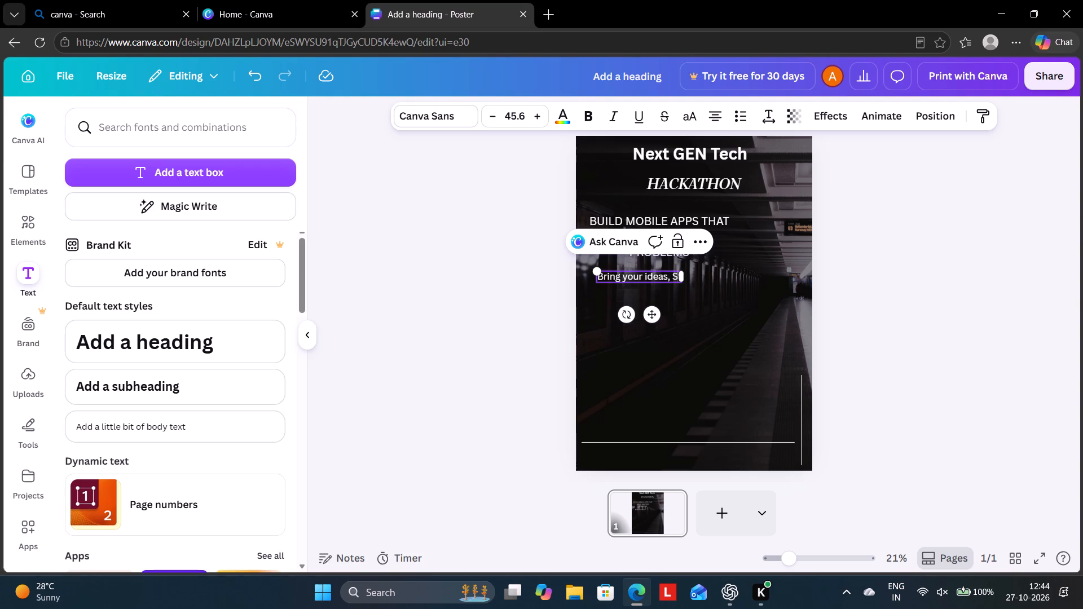
type("ki")
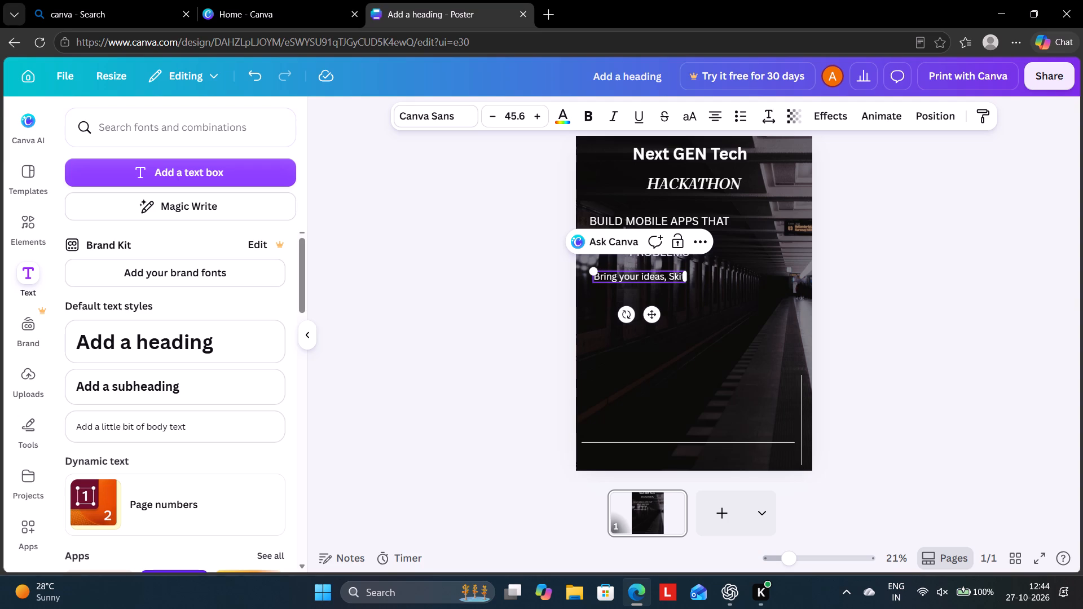
key("k")
key("BackSpace")
type("llS")
key("BackSpace")
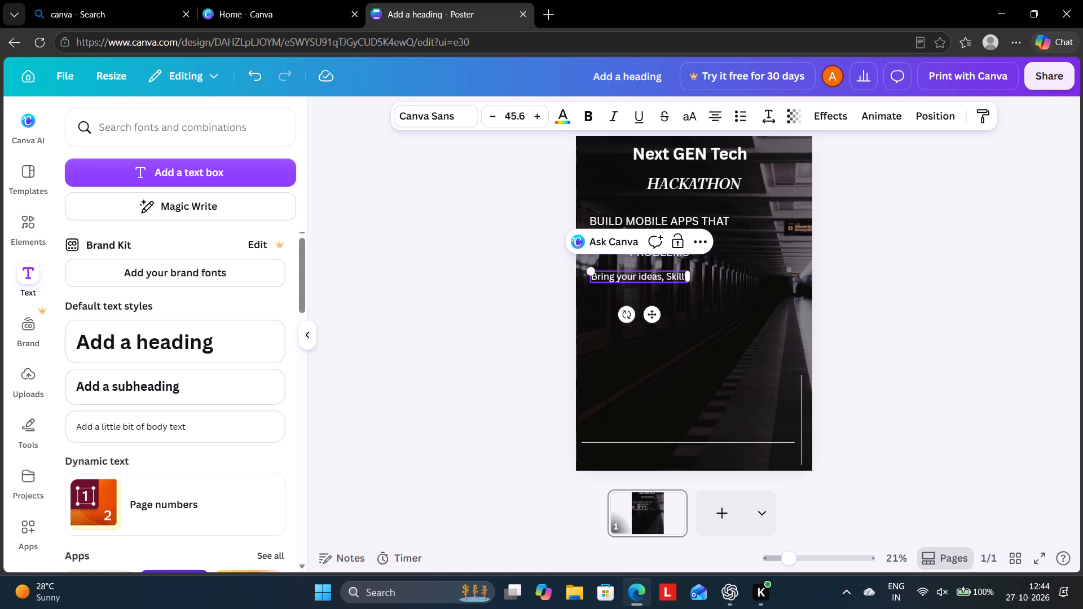
key("s")
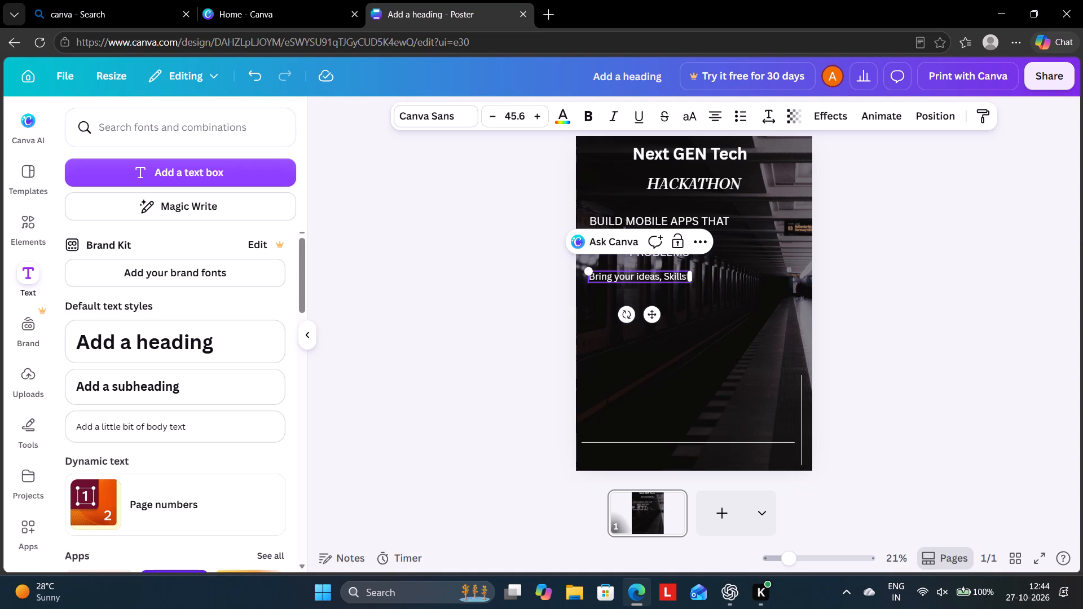
key("comma")
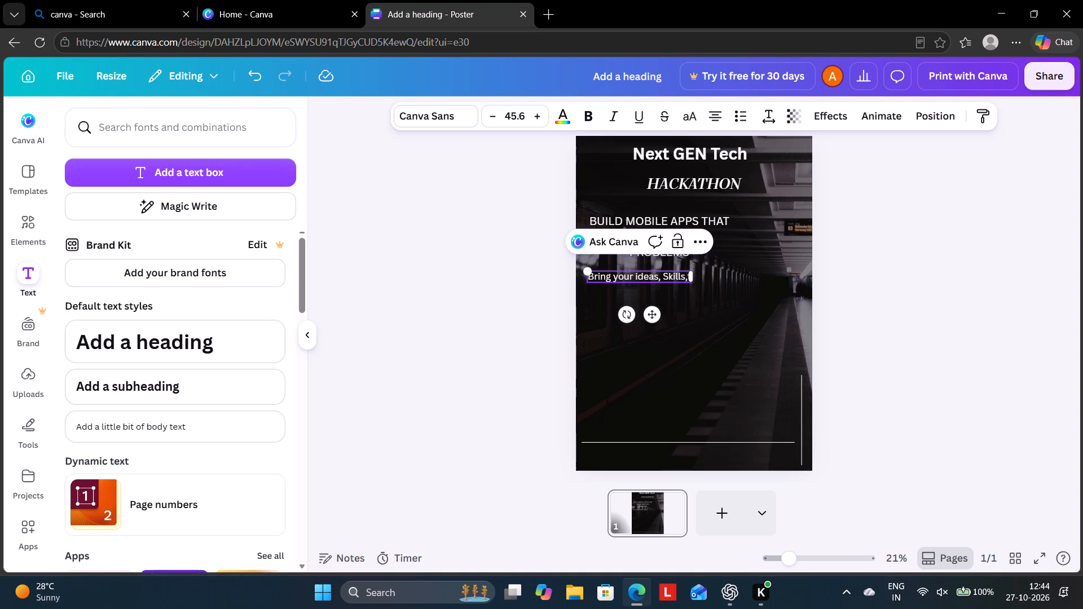
type("an")
key("d")
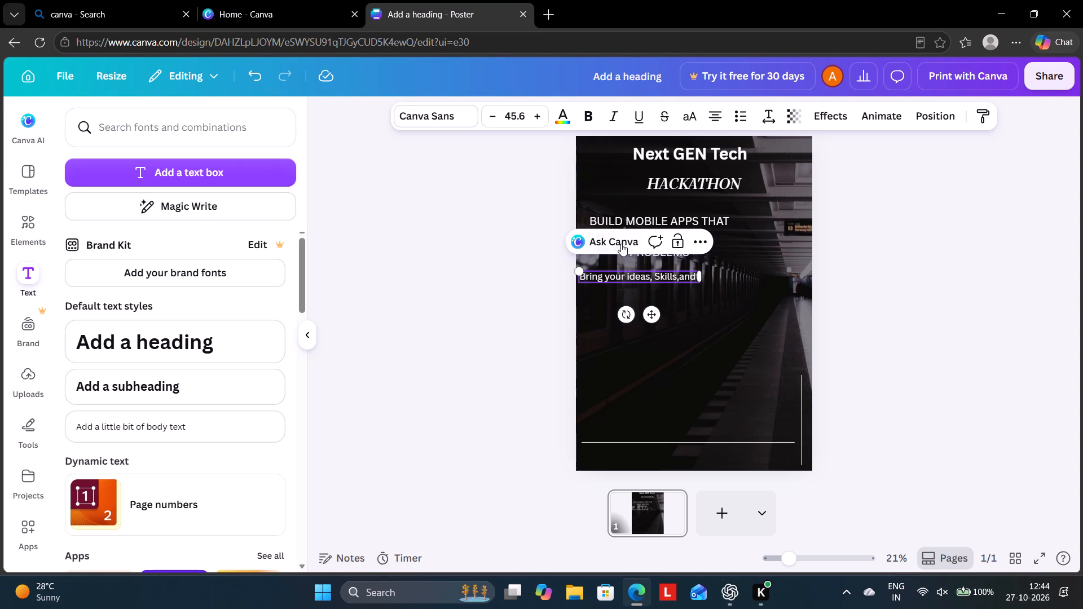
left_click(679, 276)
key("space")
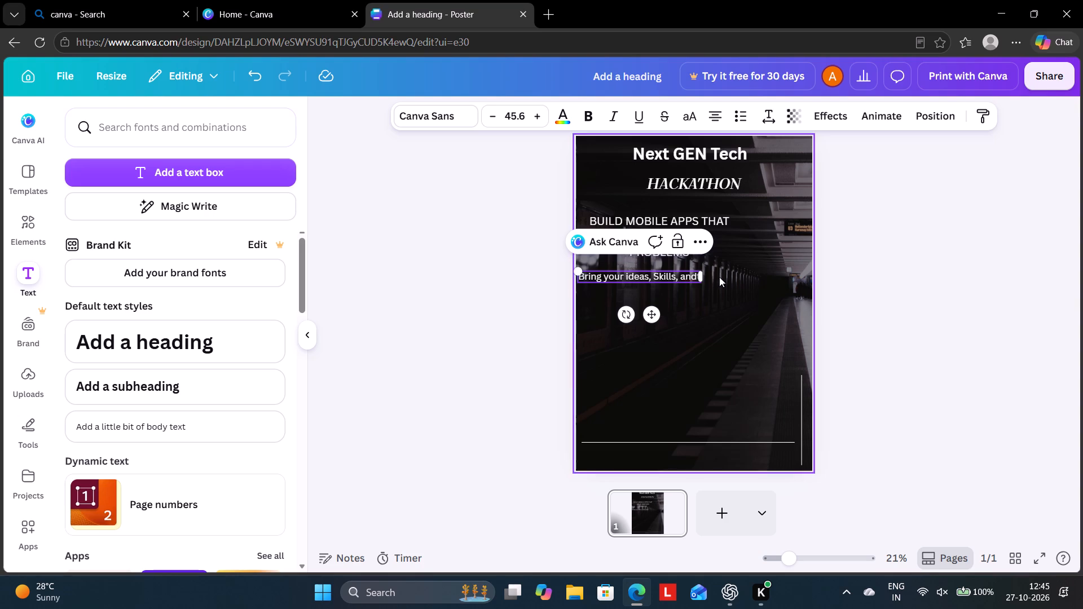
Continue the body text line after "Skills," with "an team sp", removing the final d of "and".
left_click(697, 277)
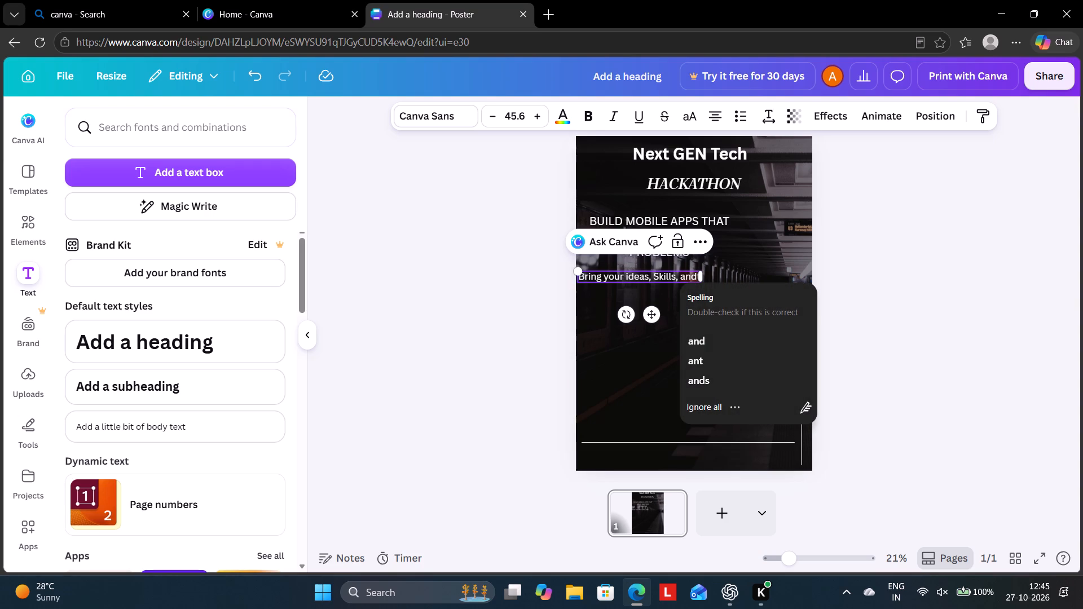
left_click(691, 276)
left_click(755, 271)
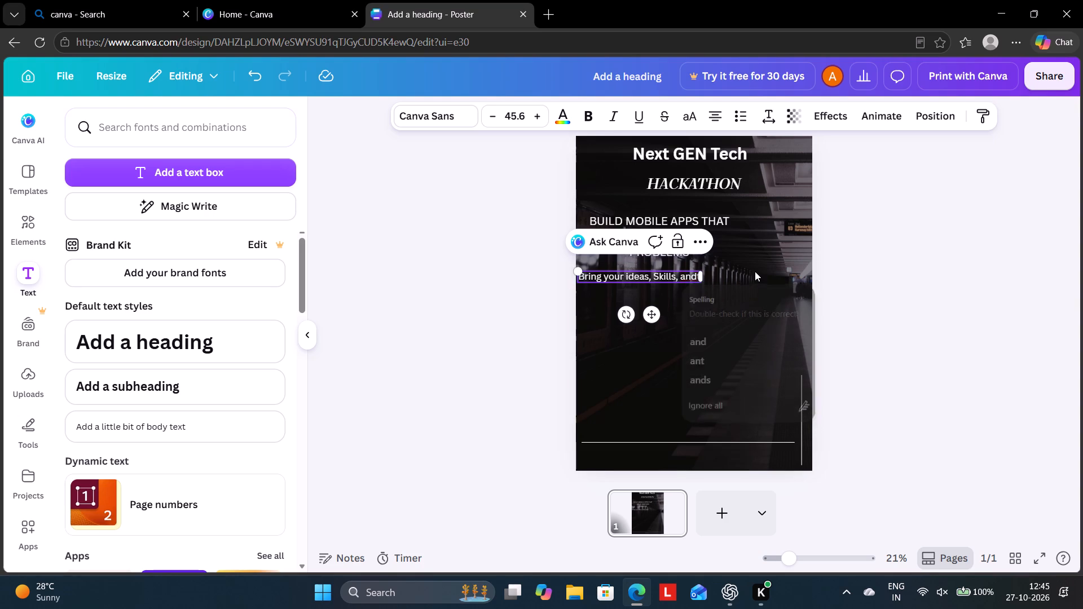
left_click(699, 271)
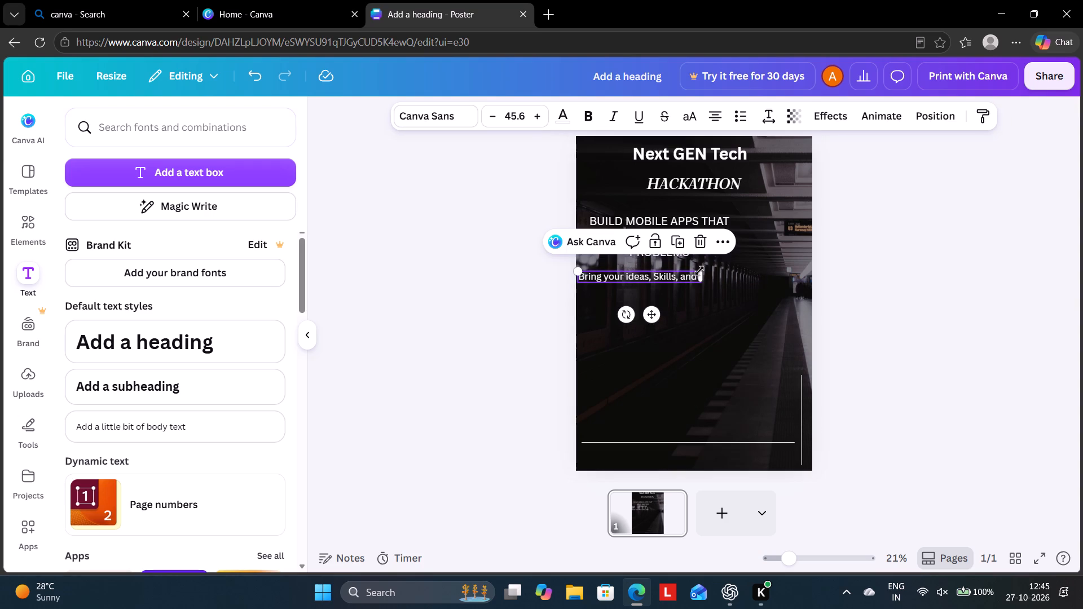
left_click(701, 277)
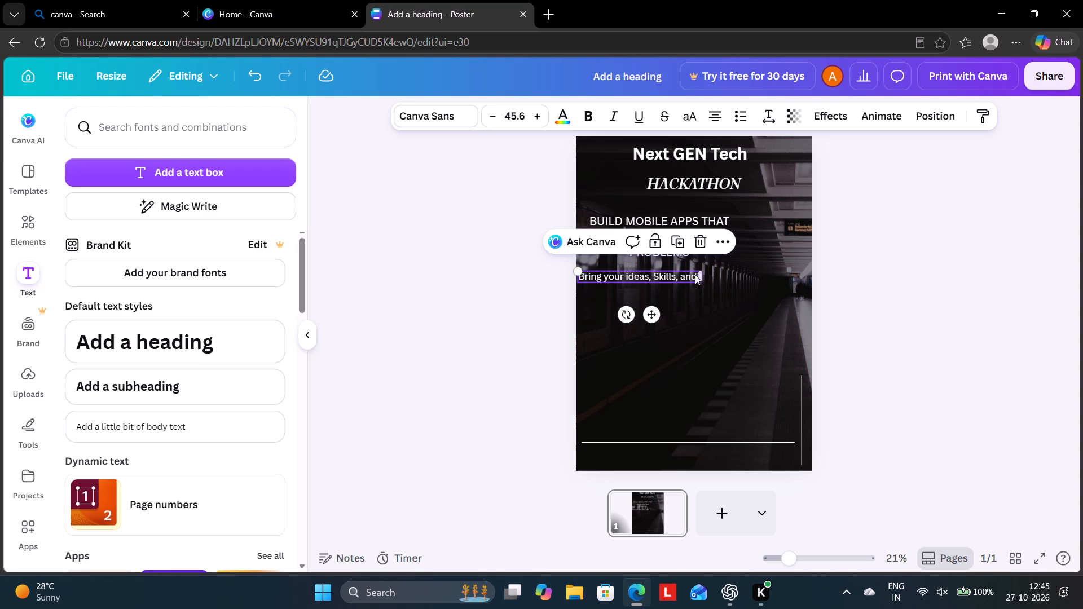
left_click(695, 272)
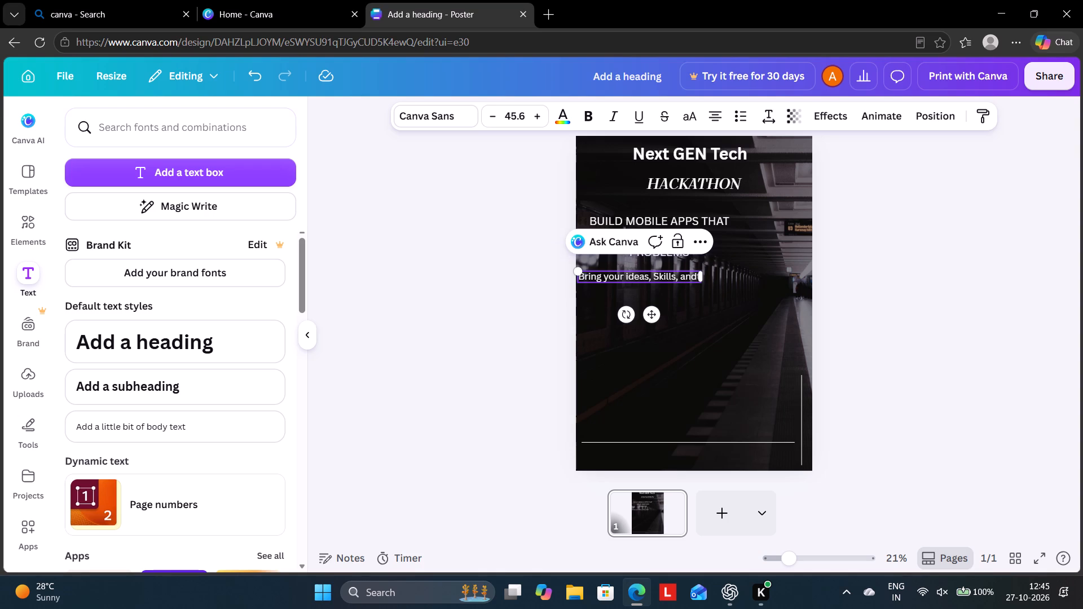
key("BackSpace")
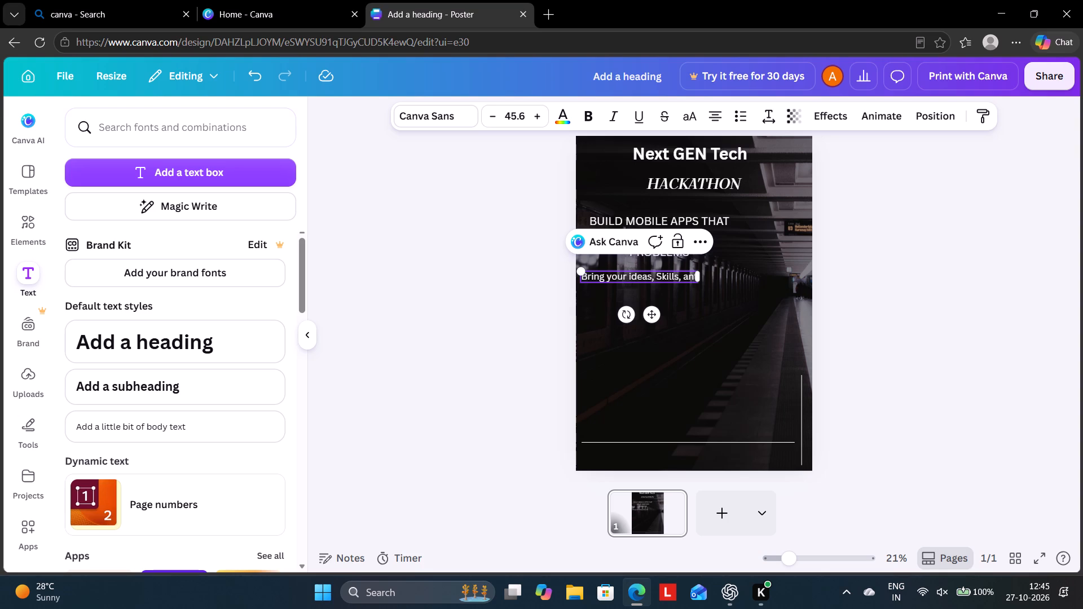
key("space")
type("team")
key("space")
key("s")
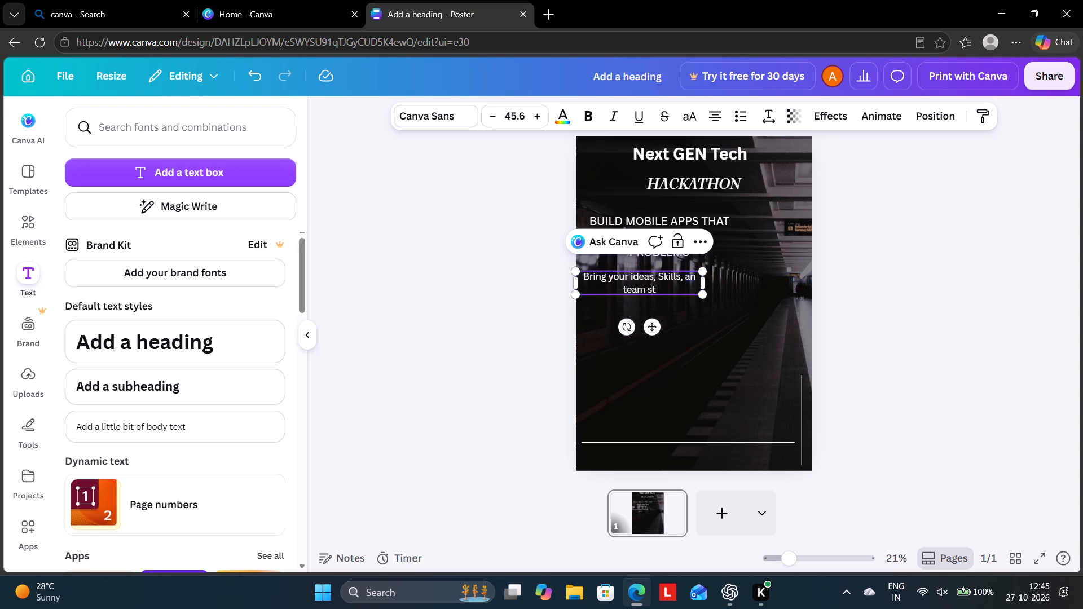
key("p")
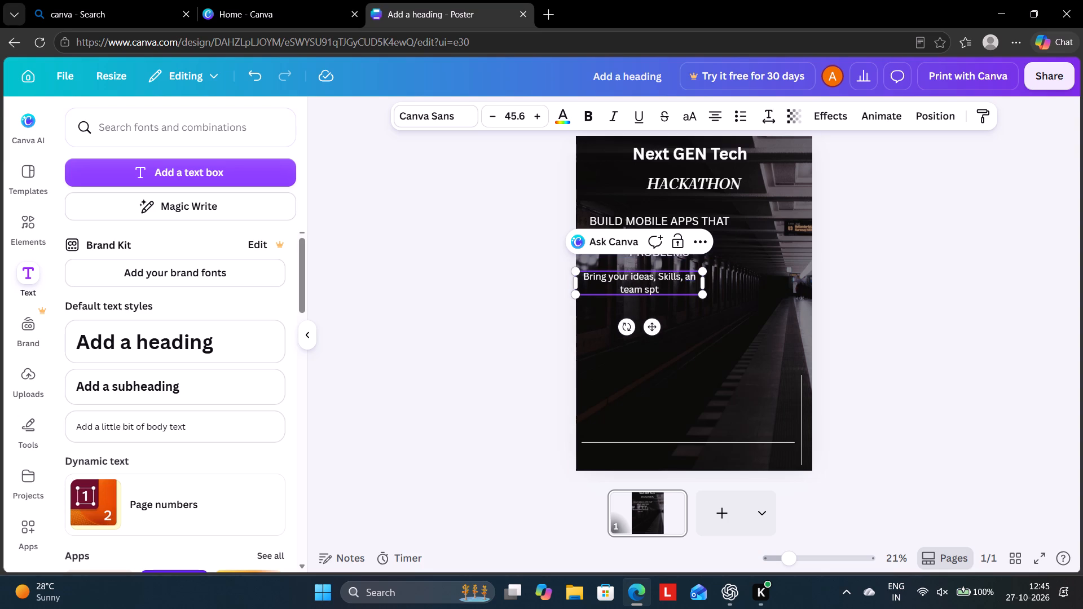
Correct "an" to "and" after "Skills," in the body text.
left_click(697, 275)
left_click(697, 279)
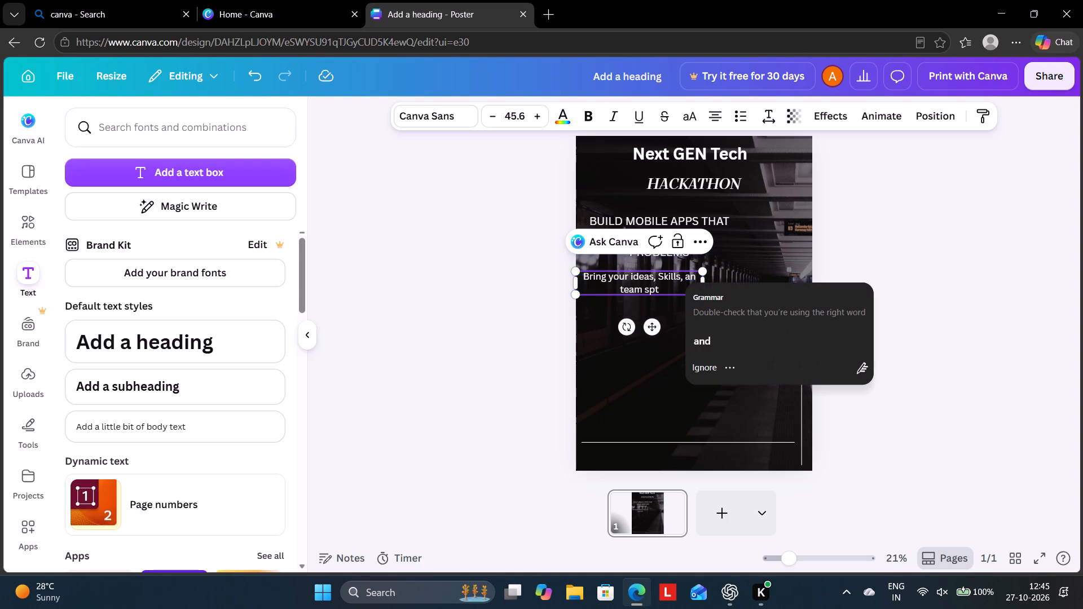
key("d")
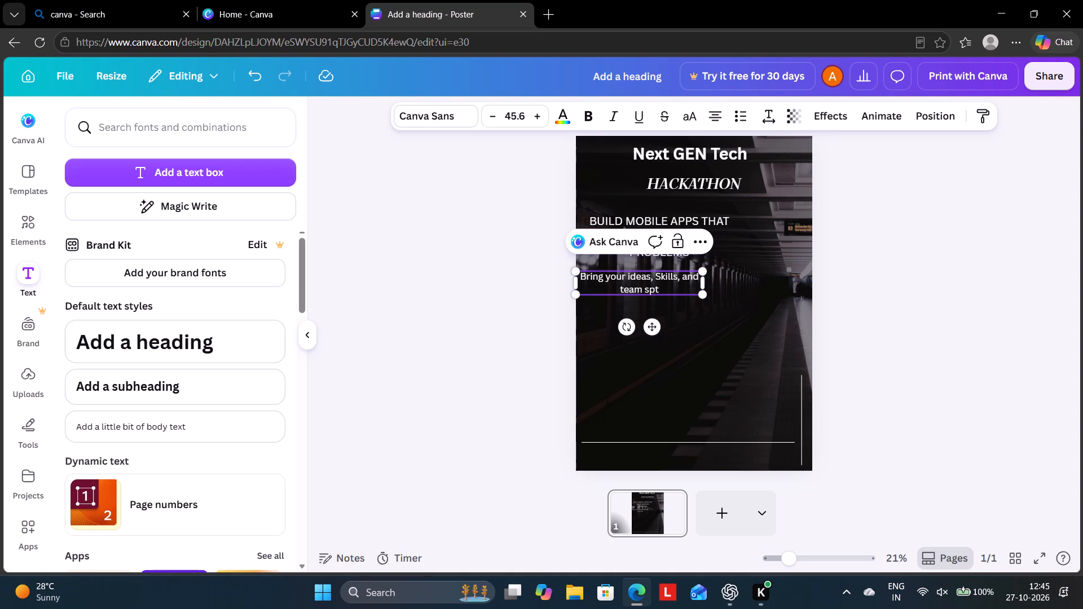
Erase the stray t after "team sp" and continue the wording as "team sprit to".
left_click(666, 291)
key("BackSpace")
type("rit")
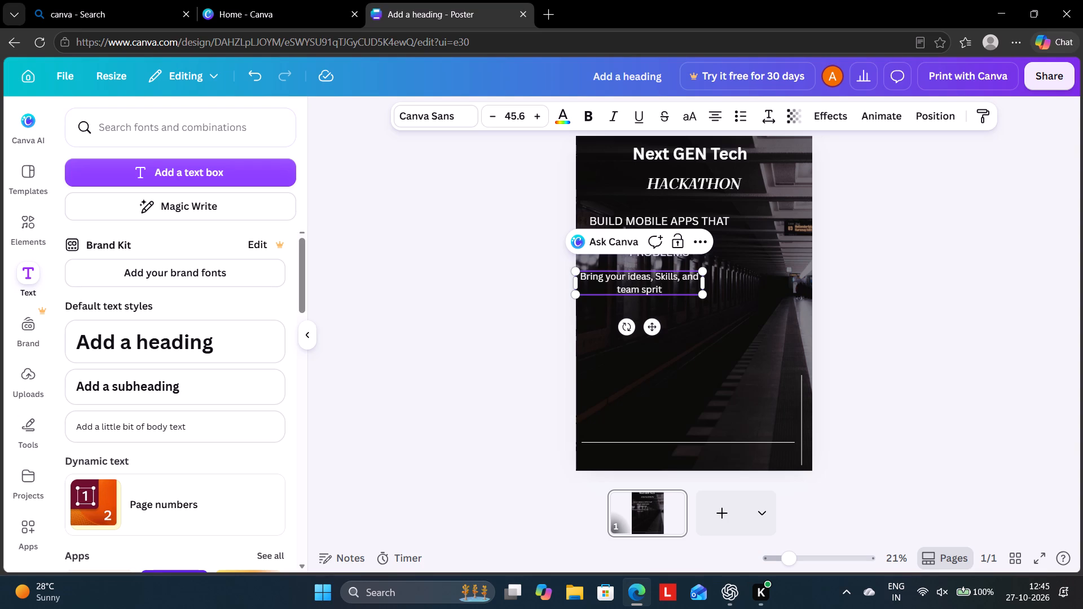
key("space")
type("to")
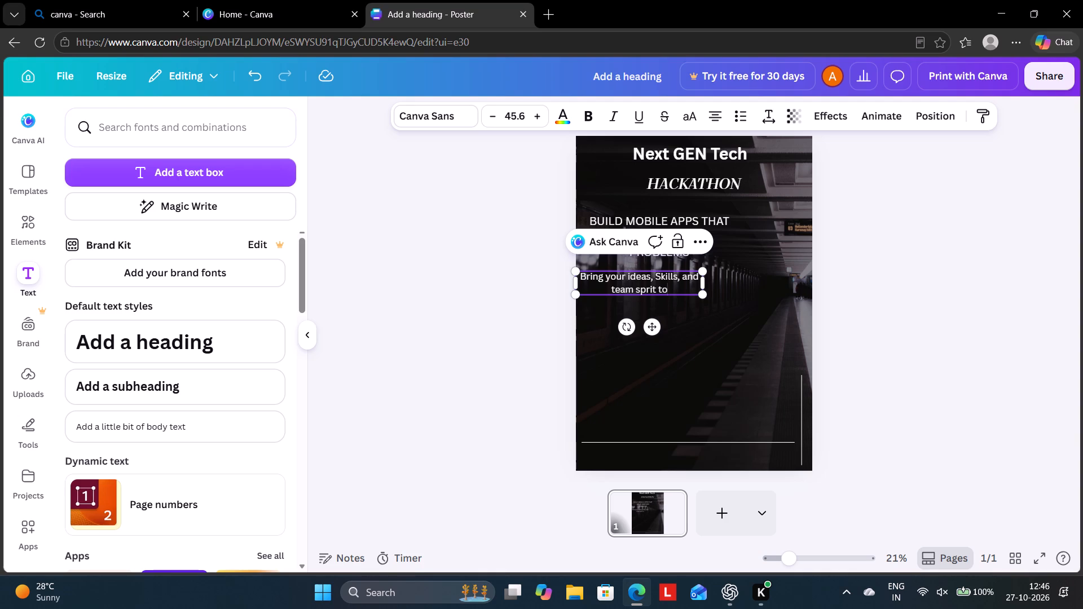
Continue the invitation text with "the ultimate", inserting the missing space between "to" and "the".
type("the")
key("space")
key("u")
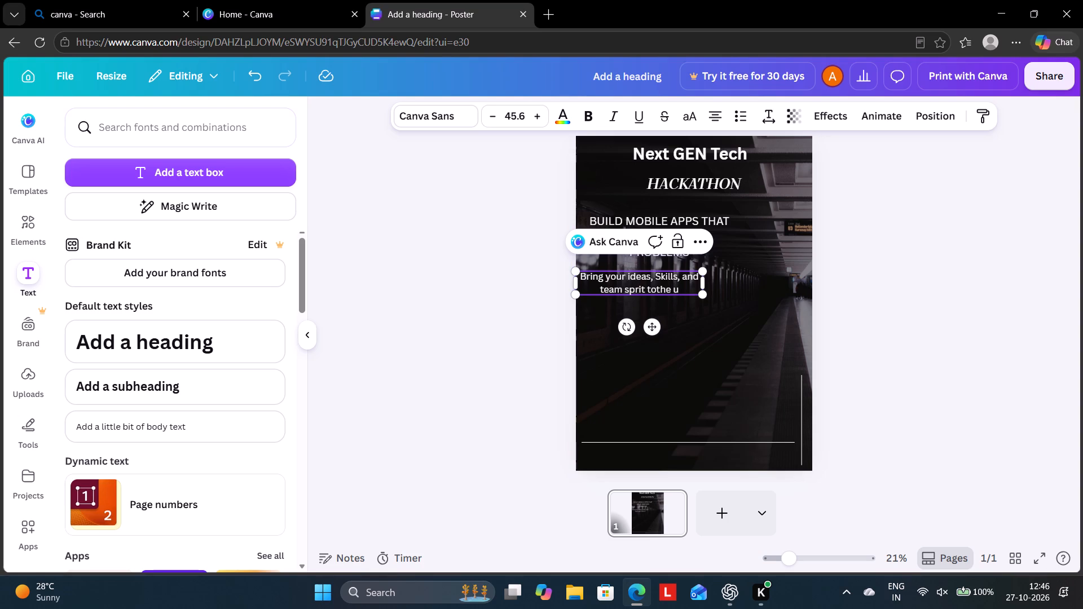
left_click(654, 289)
key("space")
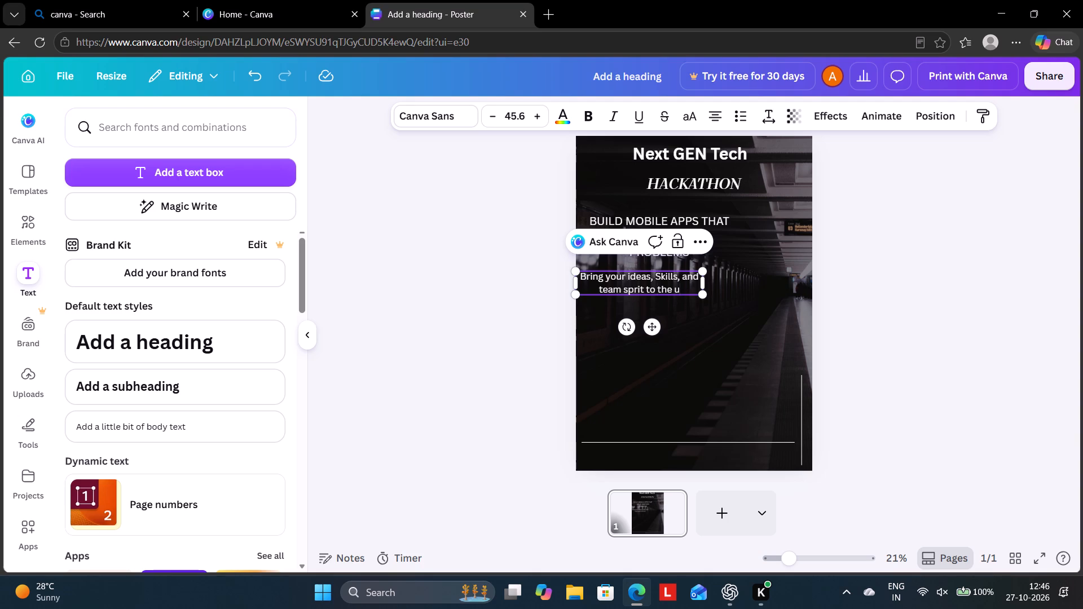
left_click(687, 294)
key("l")
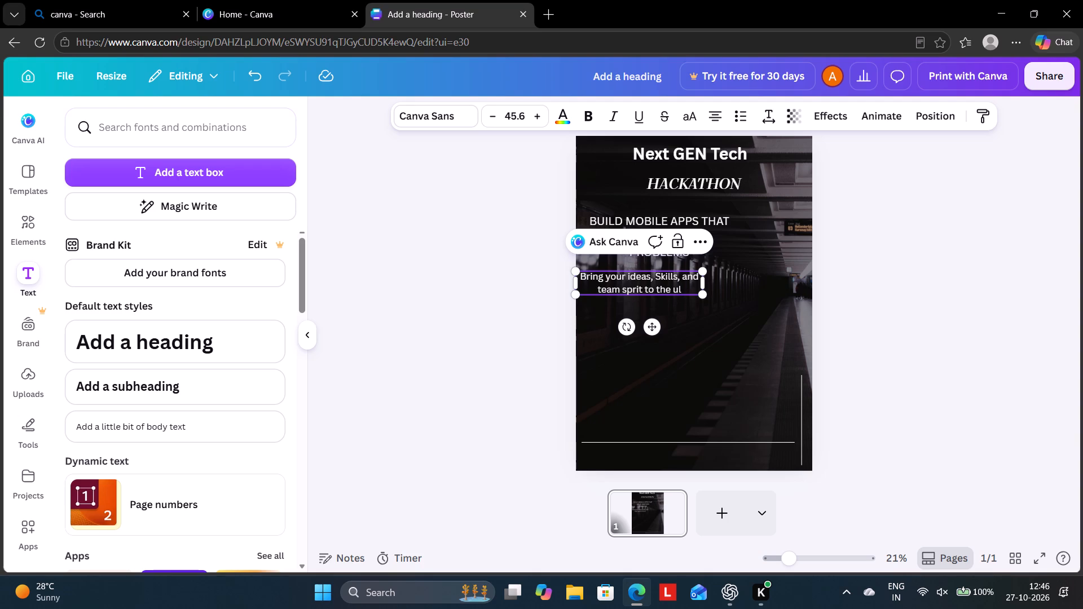
type("timate")
key("space")
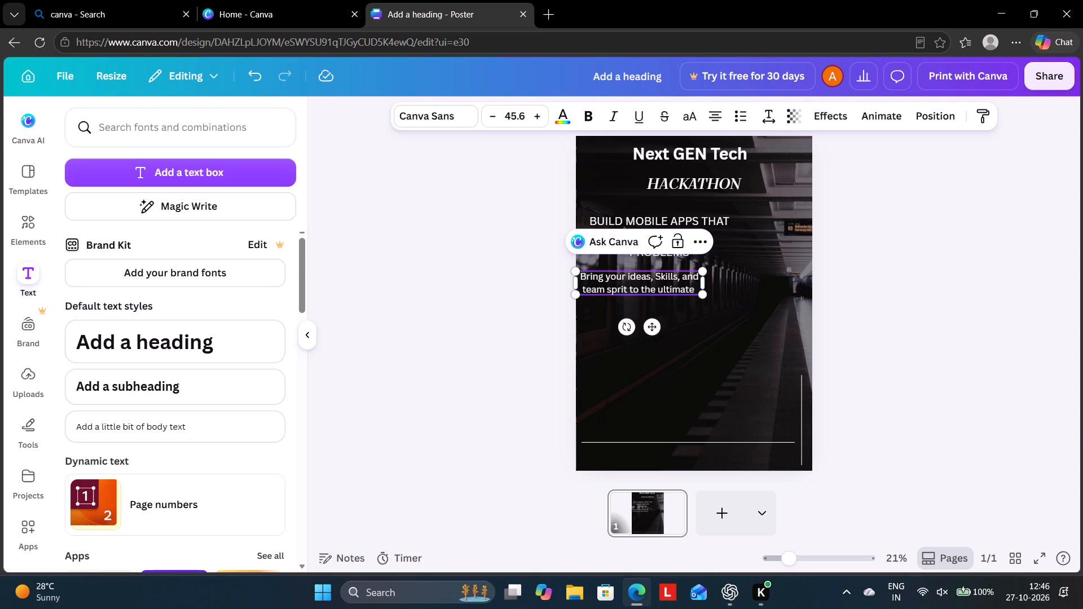
Continue the invitation text after "ultimate" with "where nnovation meets".
type("where")
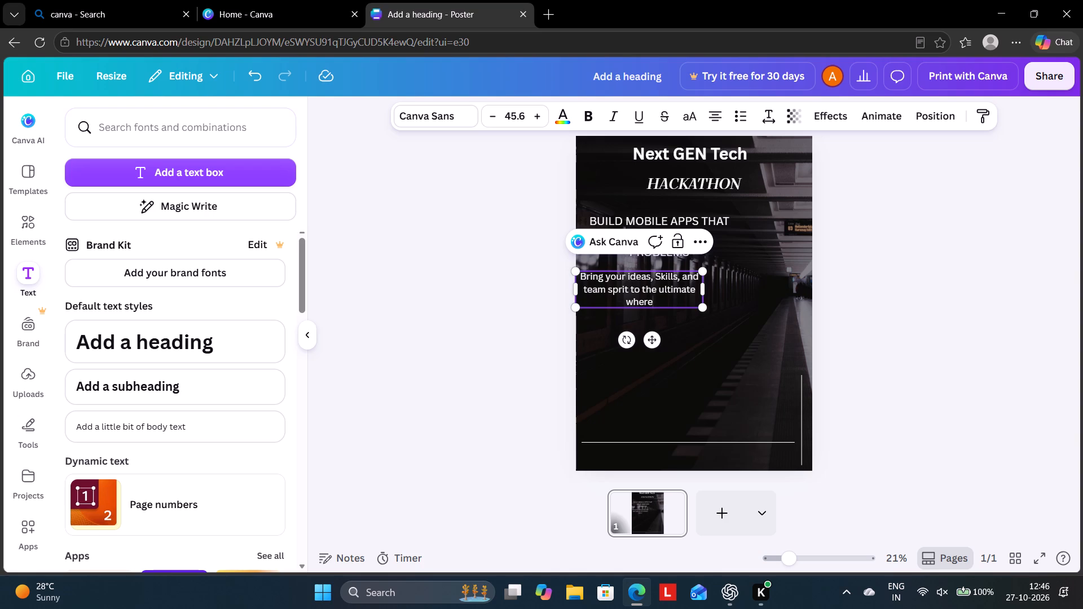
key("space")
type("nni")
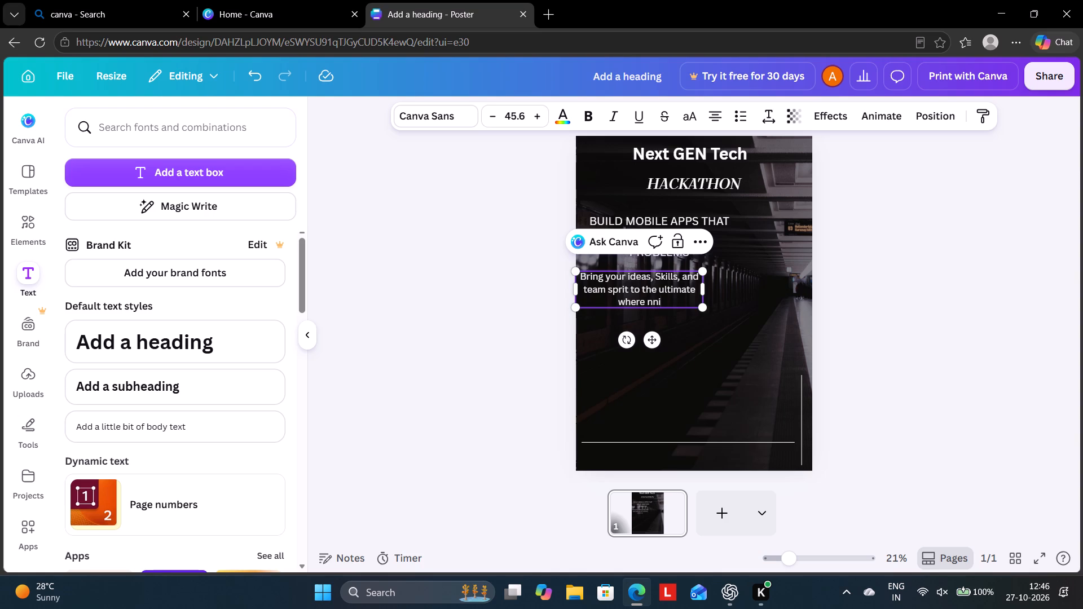
key("BackSpace")
type("ova")
type("tion")
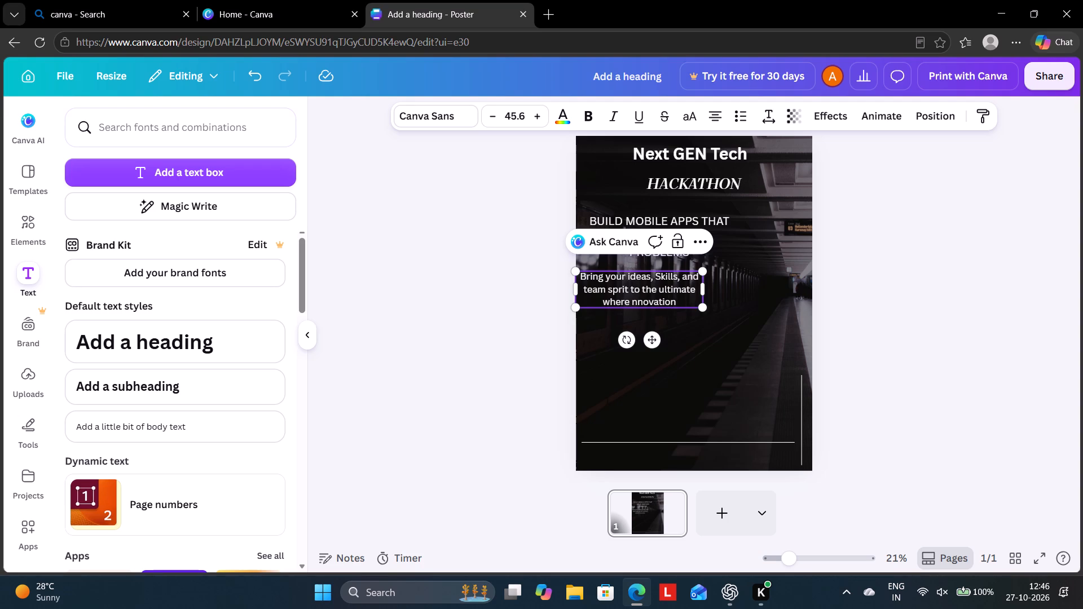
key("space")
type("meets")
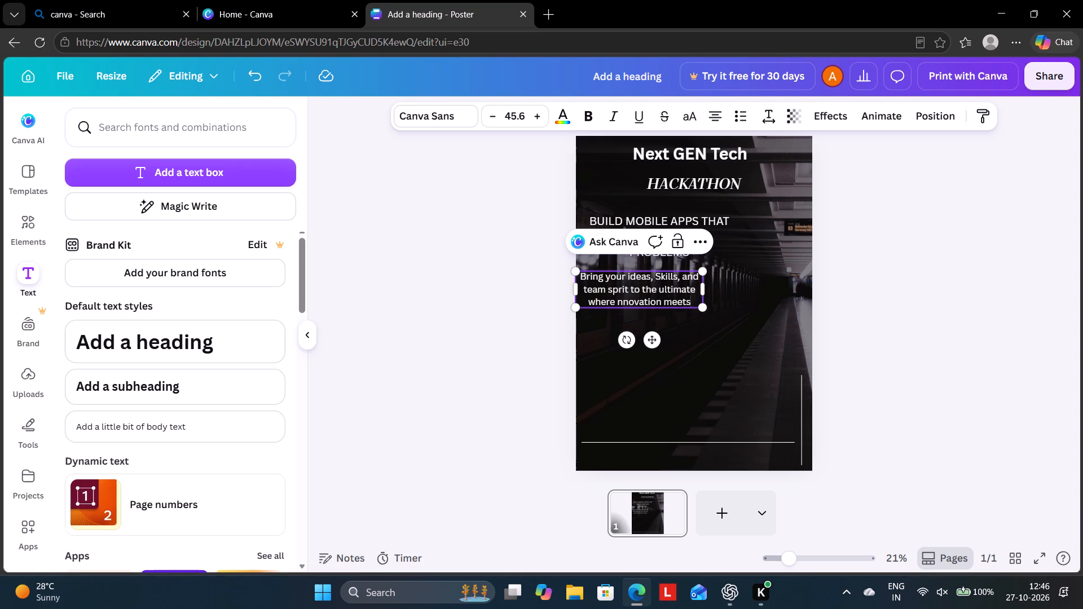
Continue the invitation text after "meets" with "real-worldimpact".
key("space")
type("rea")
key("l")
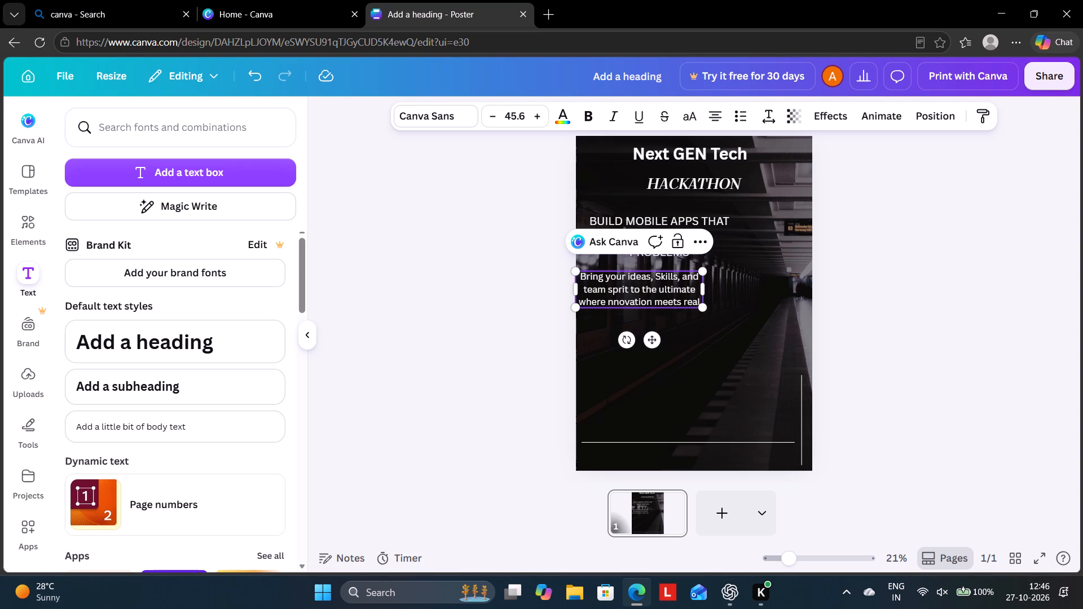
key("minus")
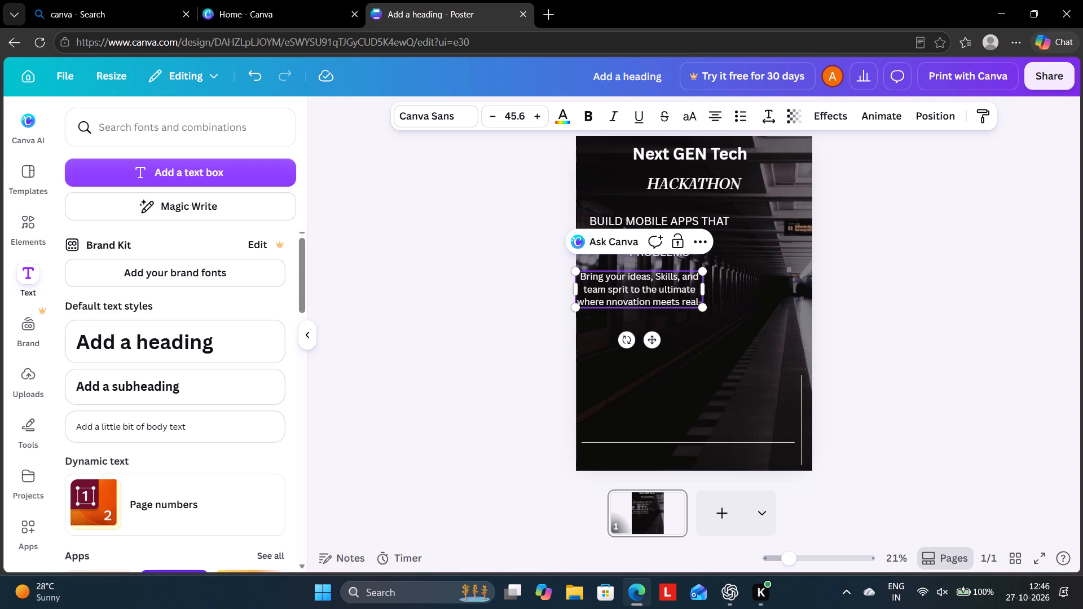
type("wo")
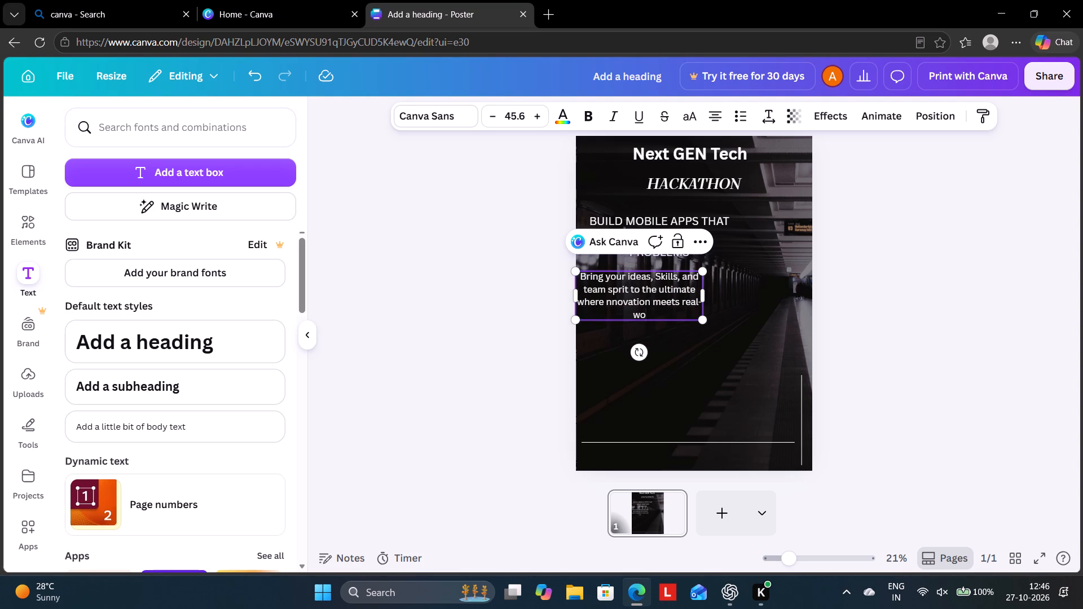
type("rl")
key("d")
type("impact")
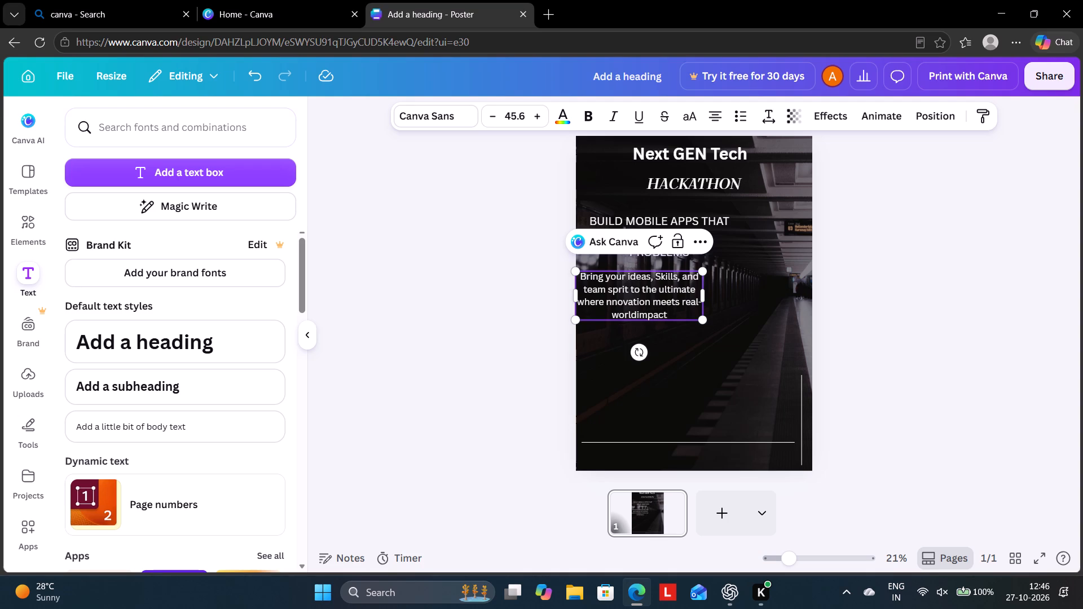
Insert a space between "world" and "impact" and end the invitation sentence with a period.
left_click(637, 319)
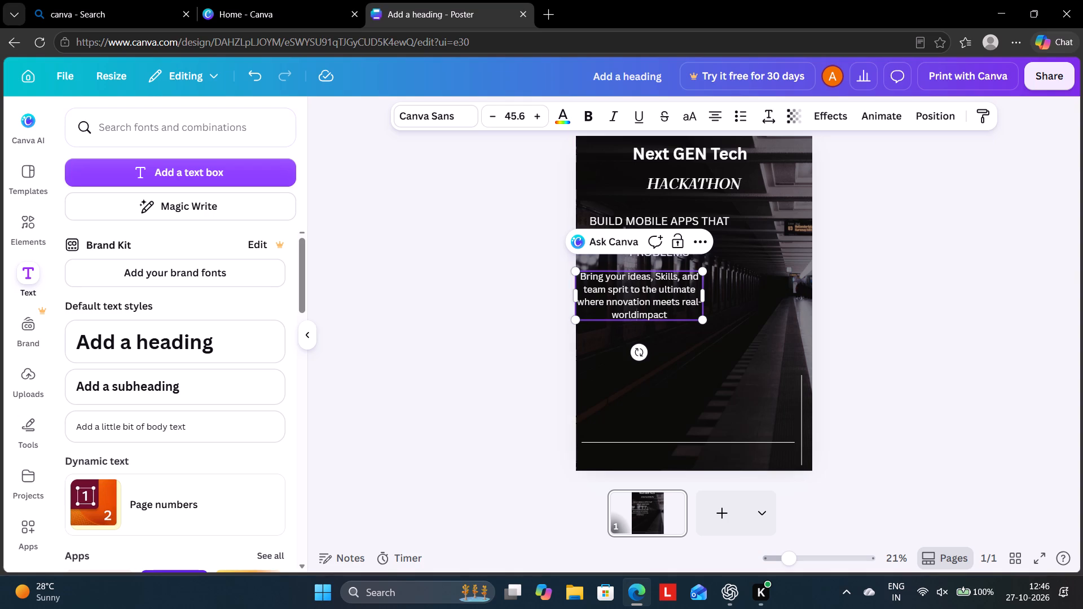
left_click(632, 308)
left_click(636, 317)
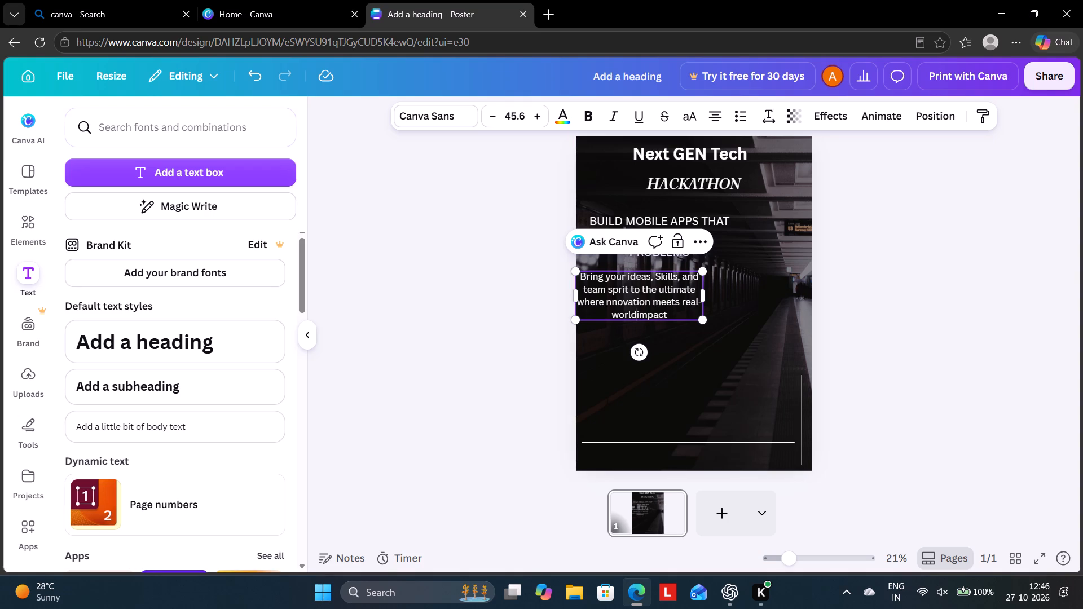
left_click(636, 317)
left_click(636, 316)
left_click(636, 316)
key("space")
left_click(670, 315)
key("period")
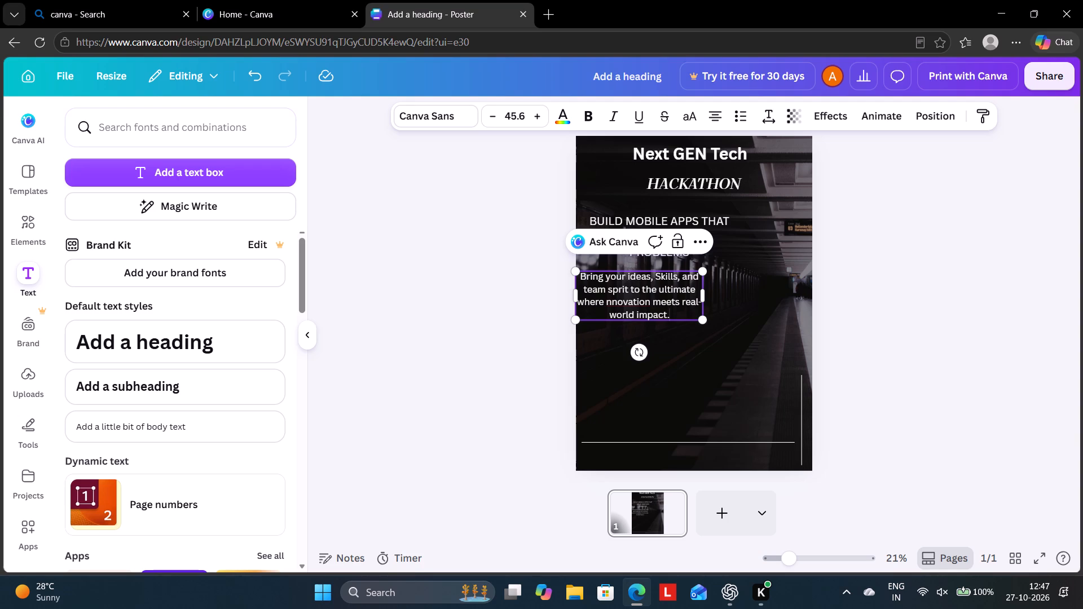
Correct the misspelled "nnovation" to the suggested "innovation" in the invitation text, and leave text editing.
left_click(613, 301)
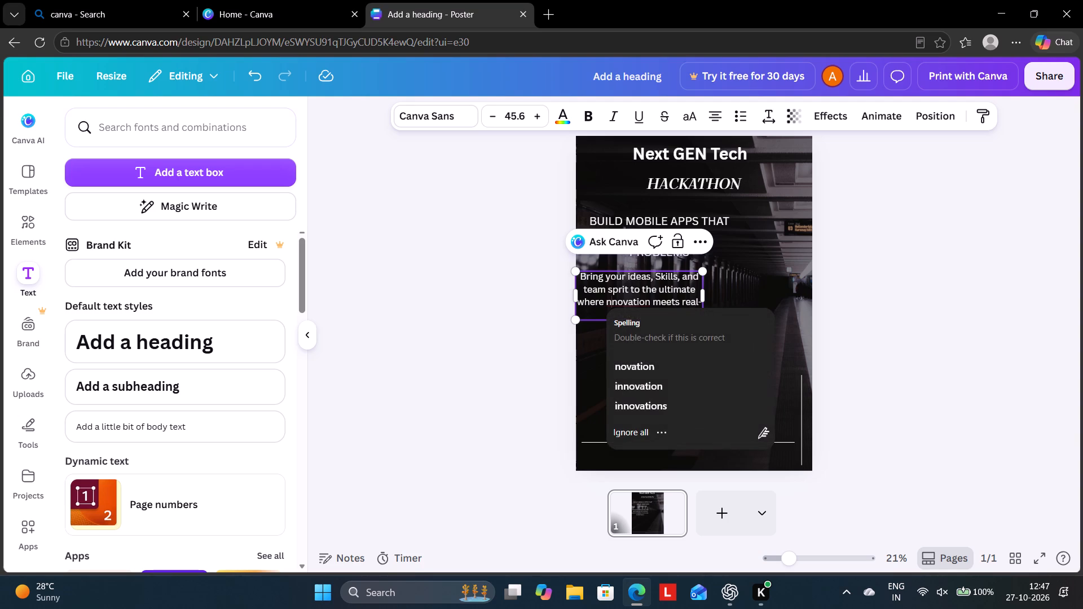
left_click(633, 382)
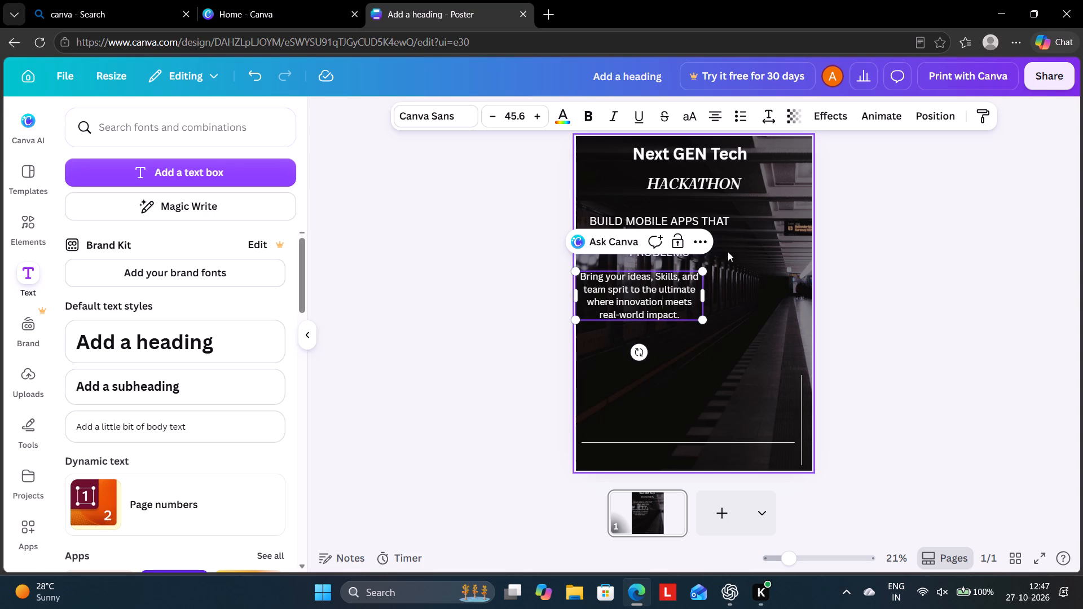
left_click(764, 292)
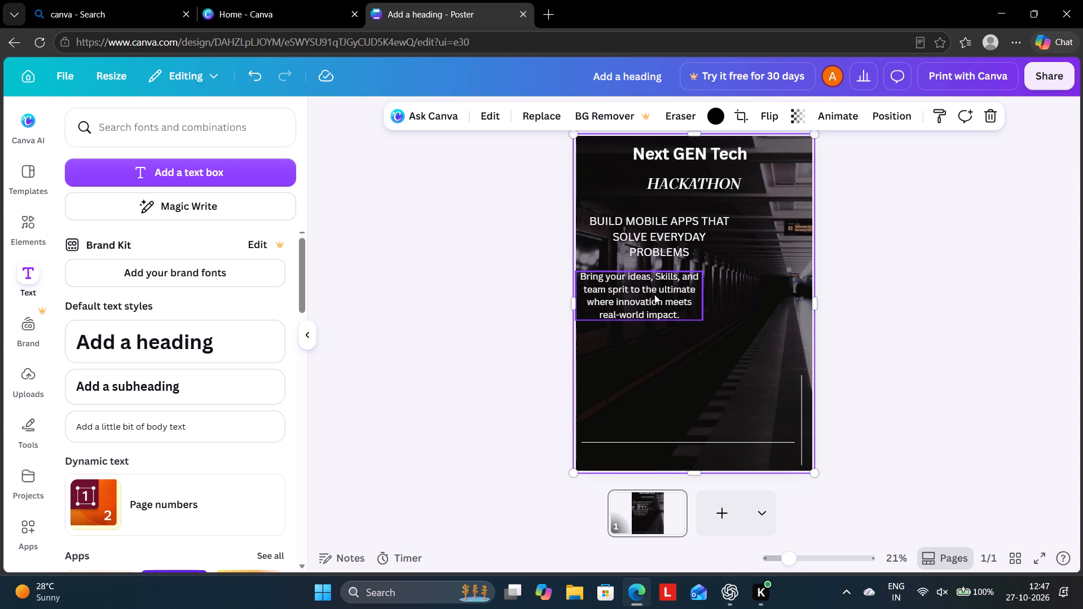
left_click(609, 343)
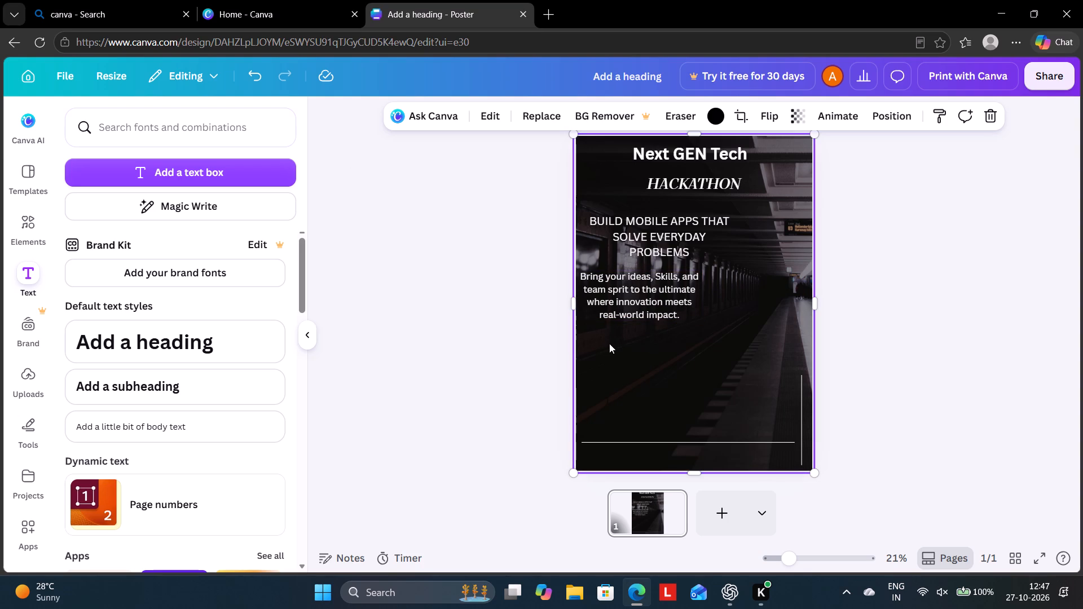
Add a new body text box and place it just below the "Bring your ideas" paragraph.
left_click(164, 425)
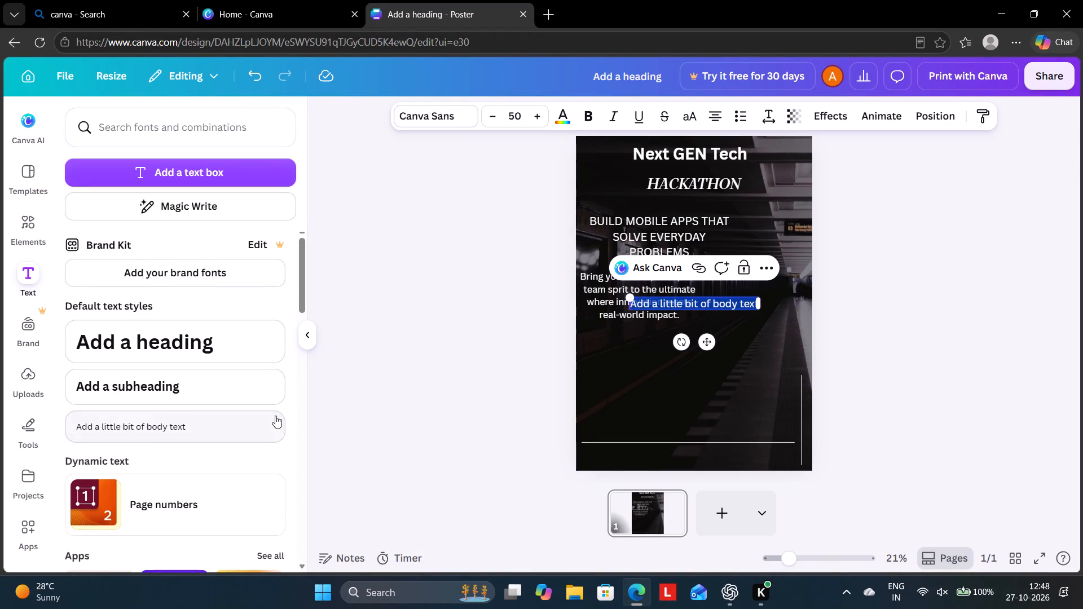
left_click_drag(697, 307, 689, 326)
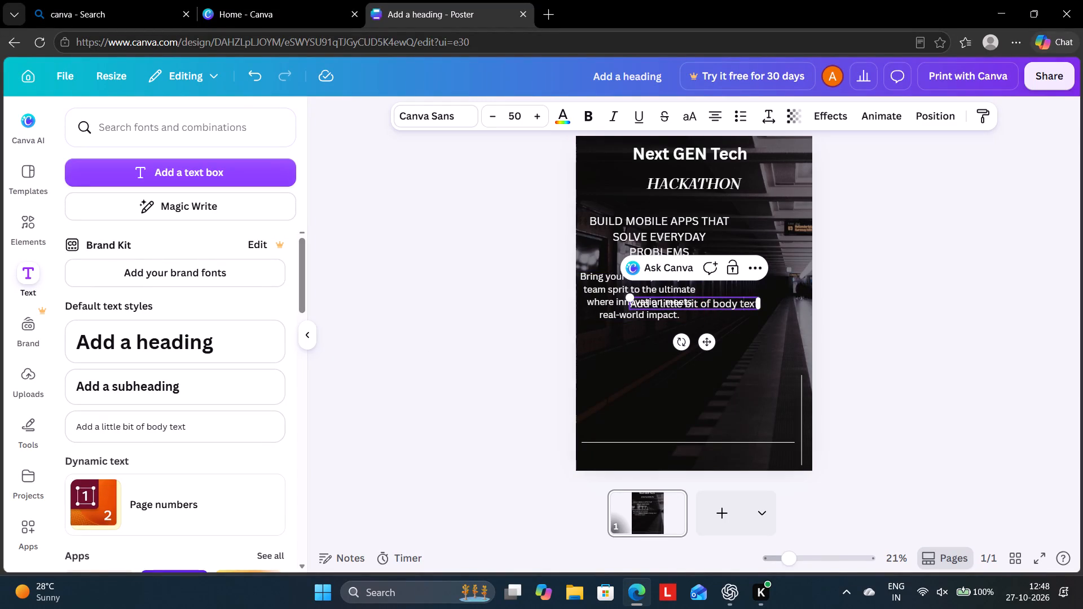
left_click_drag(719, 299, 720, 318)
left_click_drag(706, 301, 705, 308)
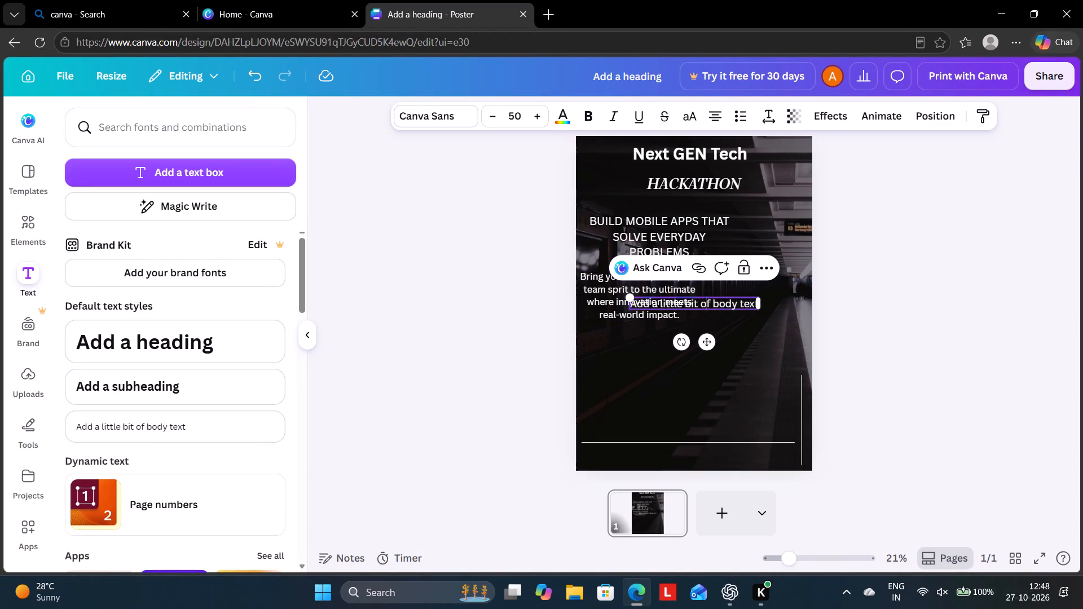
left_click_drag(705, 308, 706, 320)
left_click_drag(696, 309, 697, 326)
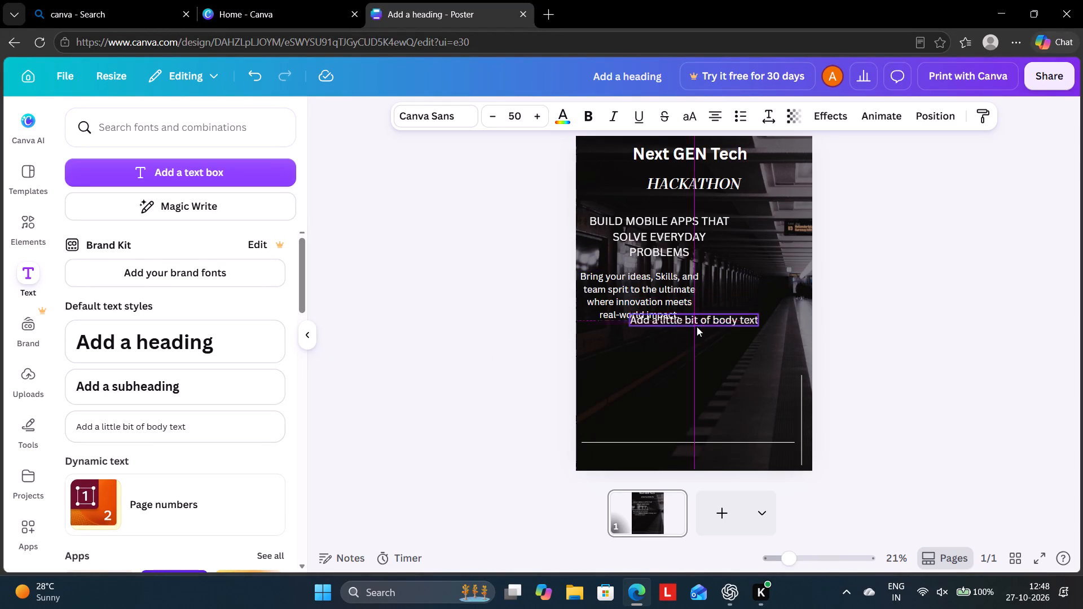
left_click_drag(697, 326, 648, 349)
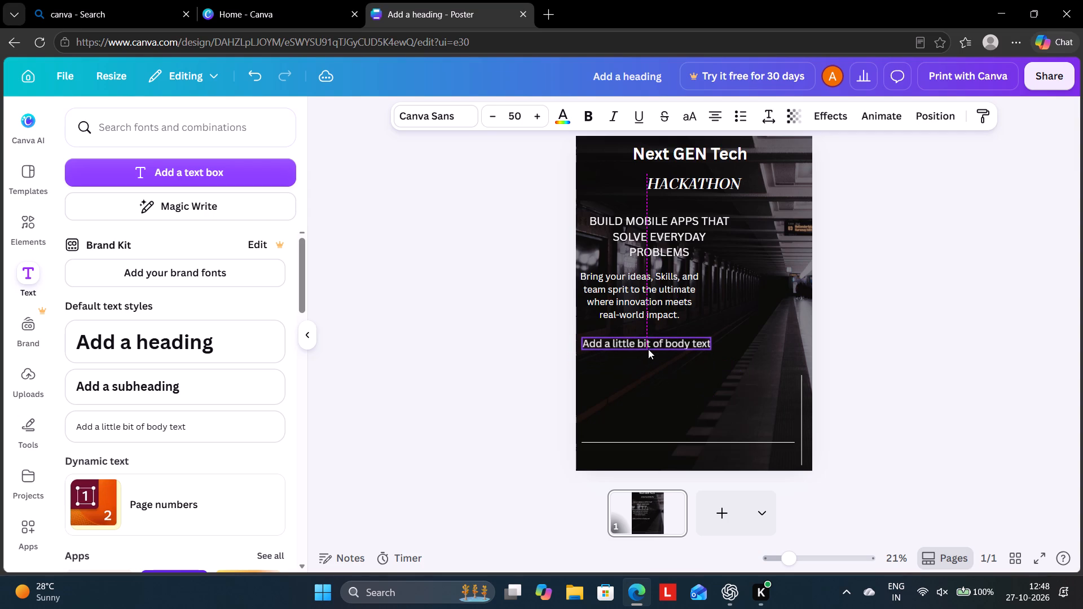
left_click_drag(648, 349, 648, 349)
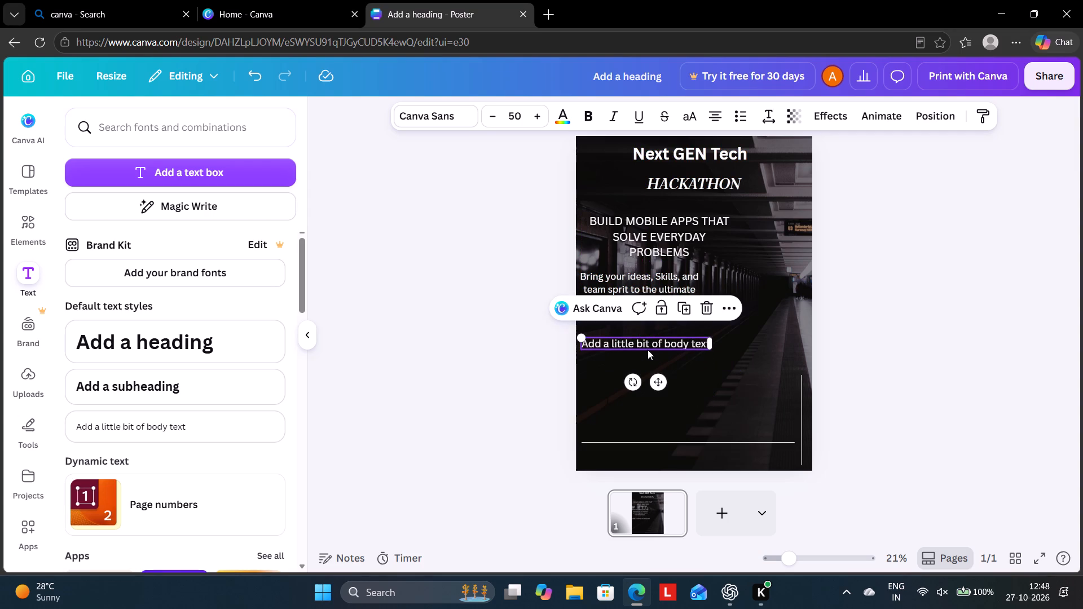
Replace the placeholder in the text box below the invitation paragraph with "30 OCTOBER 2026".
left_click(629, 340)
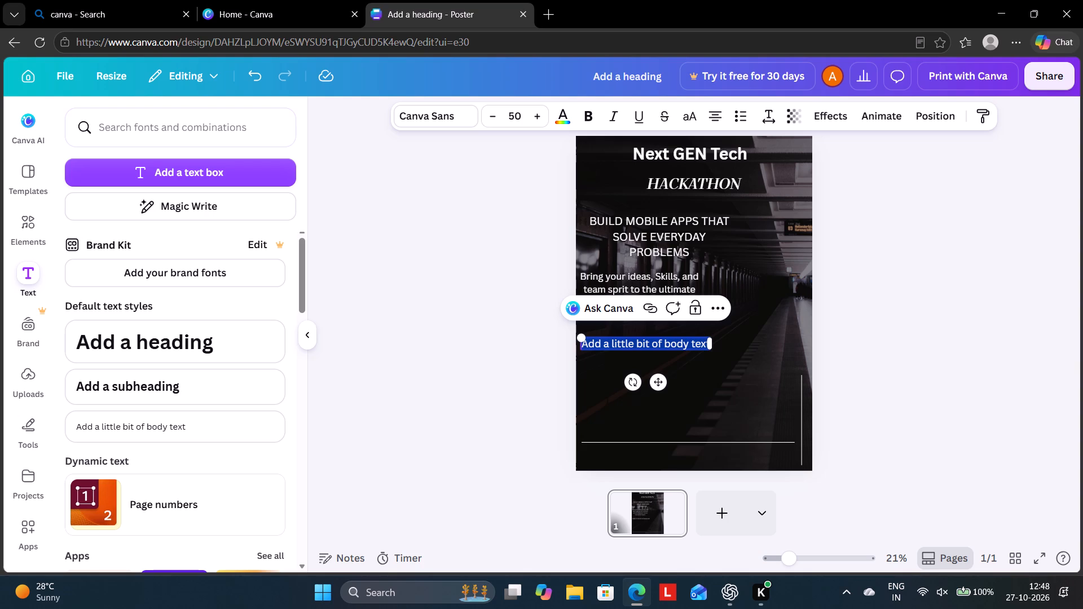
key("3")
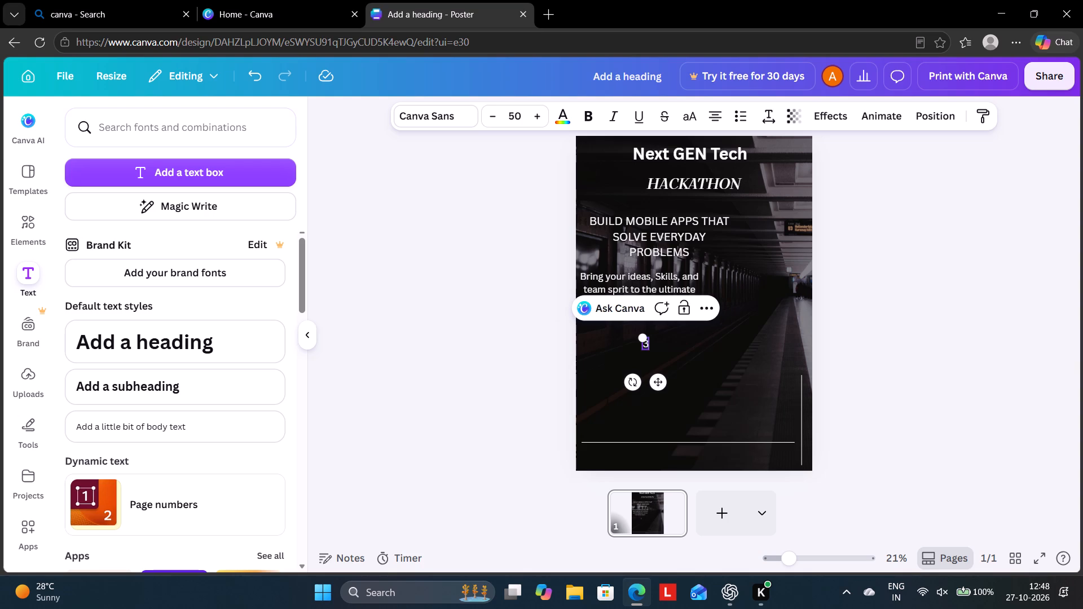
key("BackSpace")
type("30")
key("space")
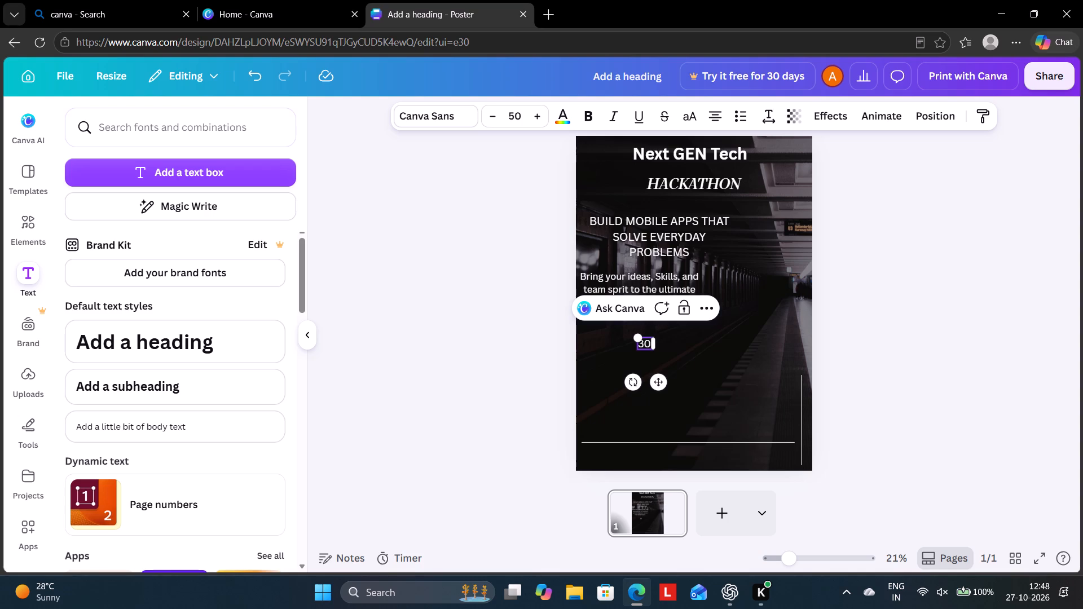
type("OC")
type("to")
key("BackSpace")
key("BackSpace")
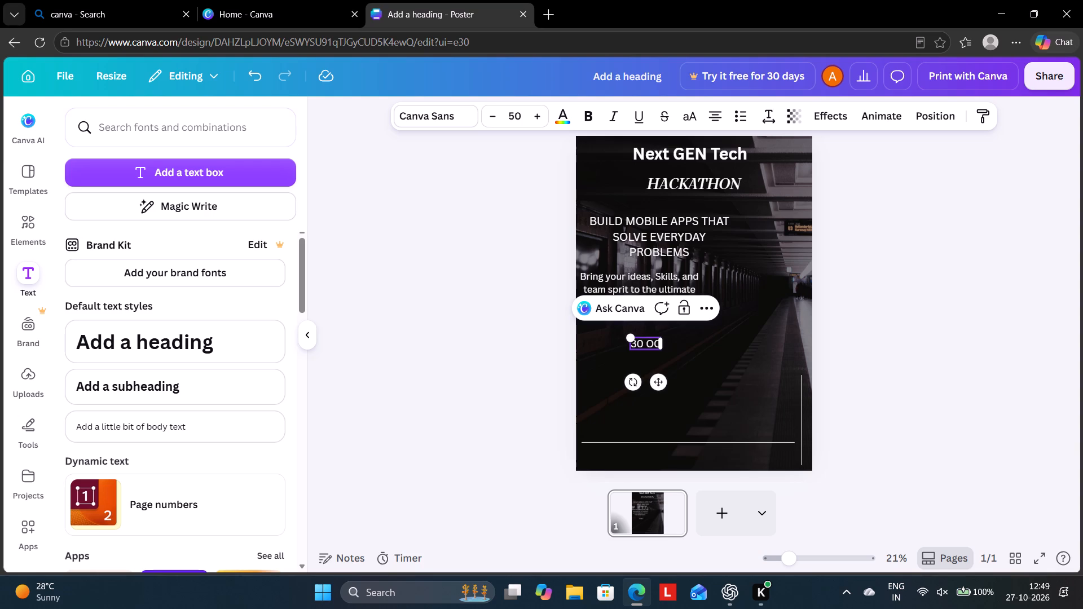
type("TO")
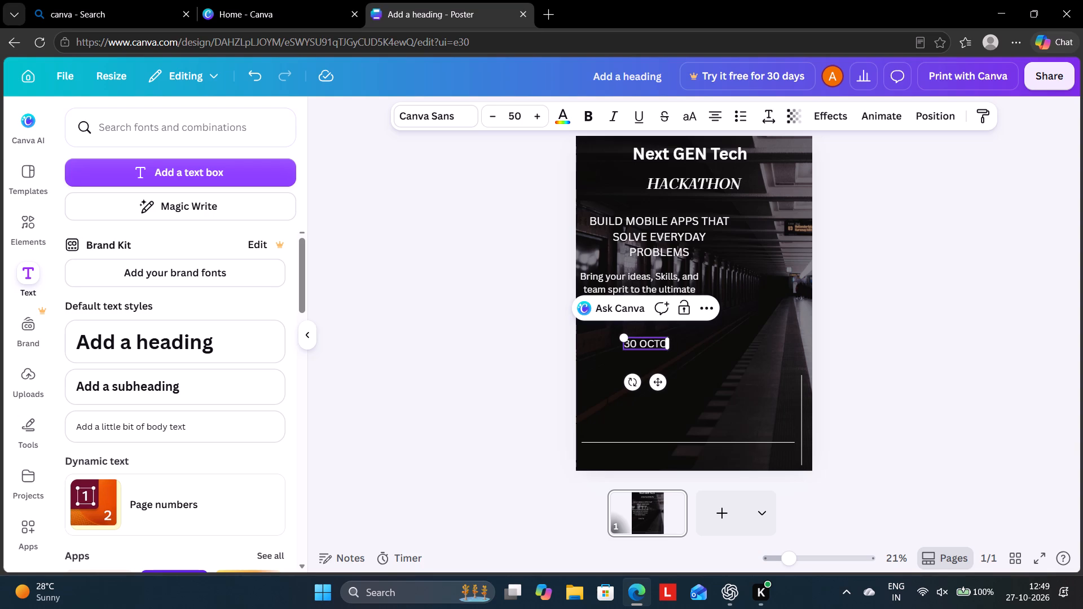
type("BER")
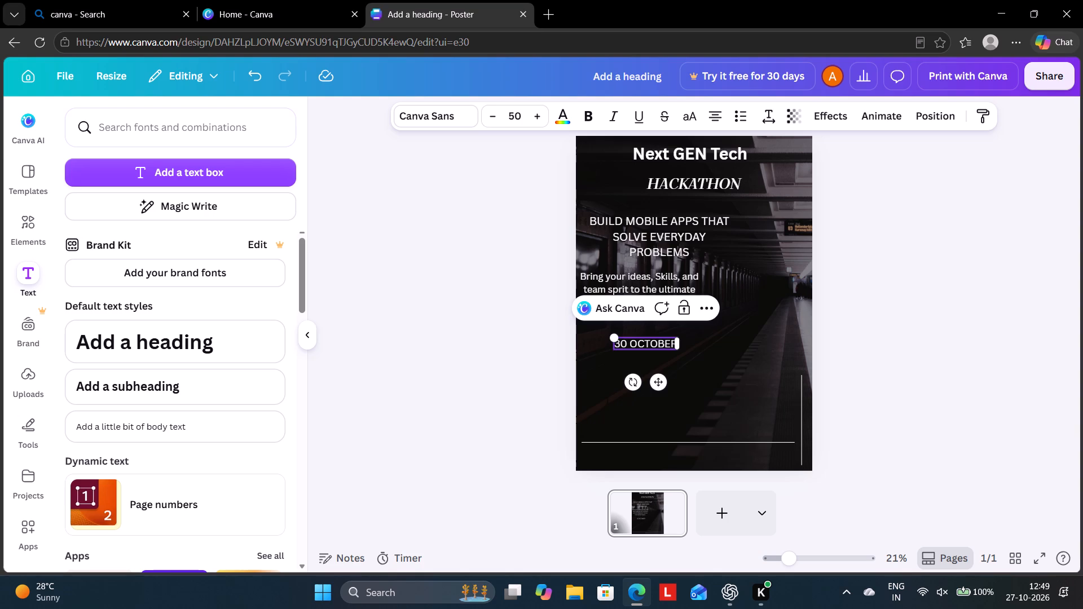
key("space")
key("shift+at")
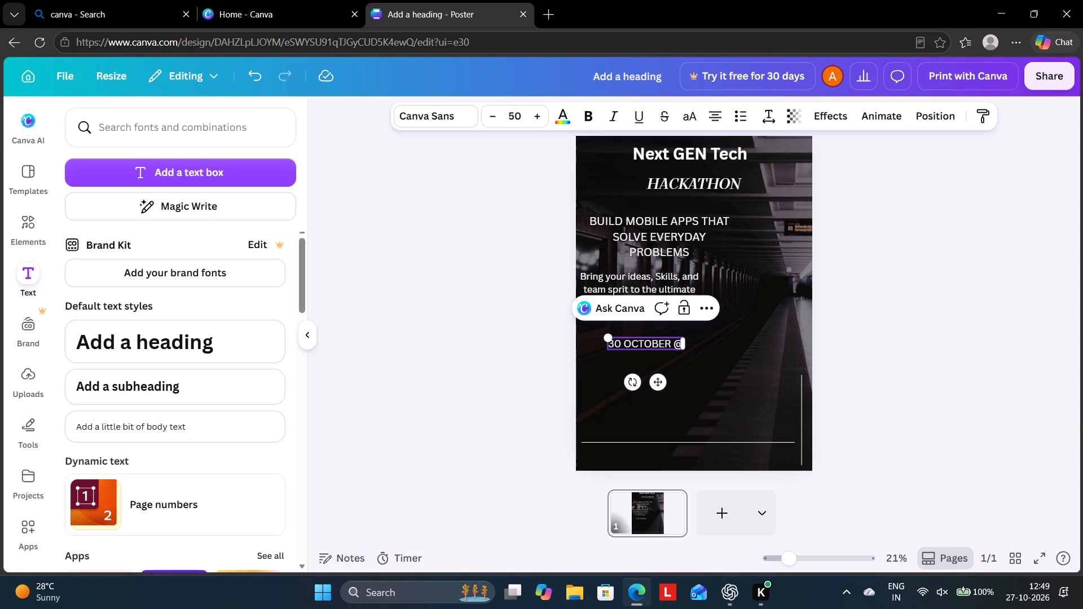
key("BackSpace")
type("20")
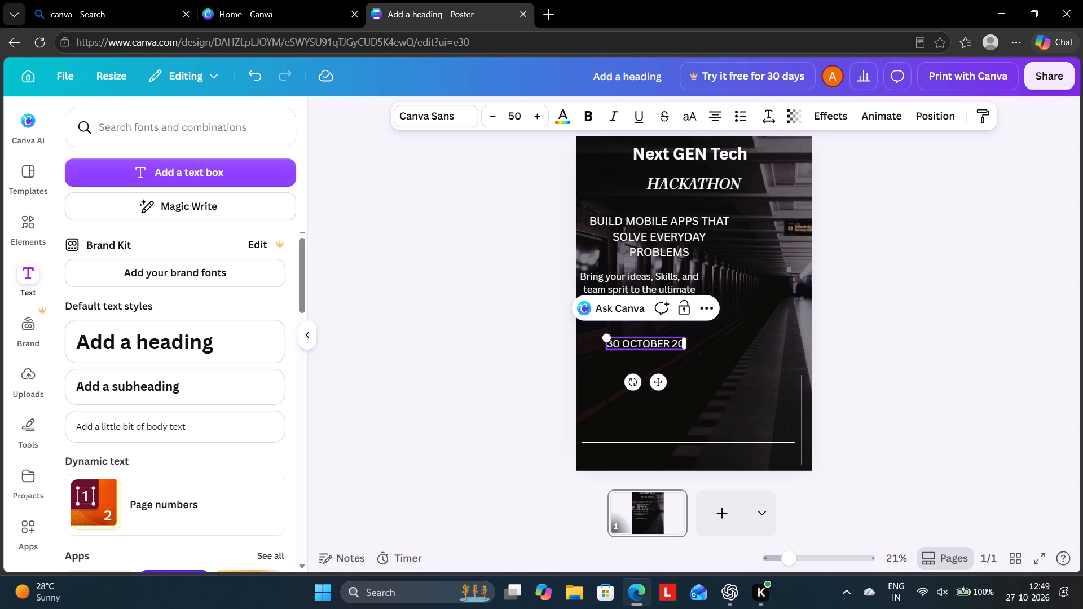
key("2")
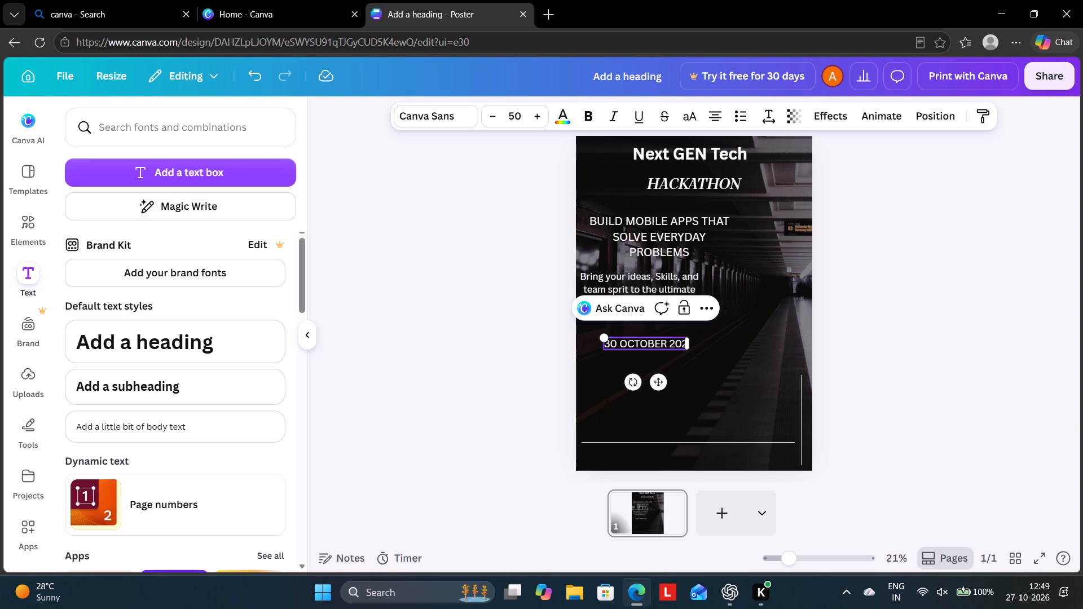
key("6")
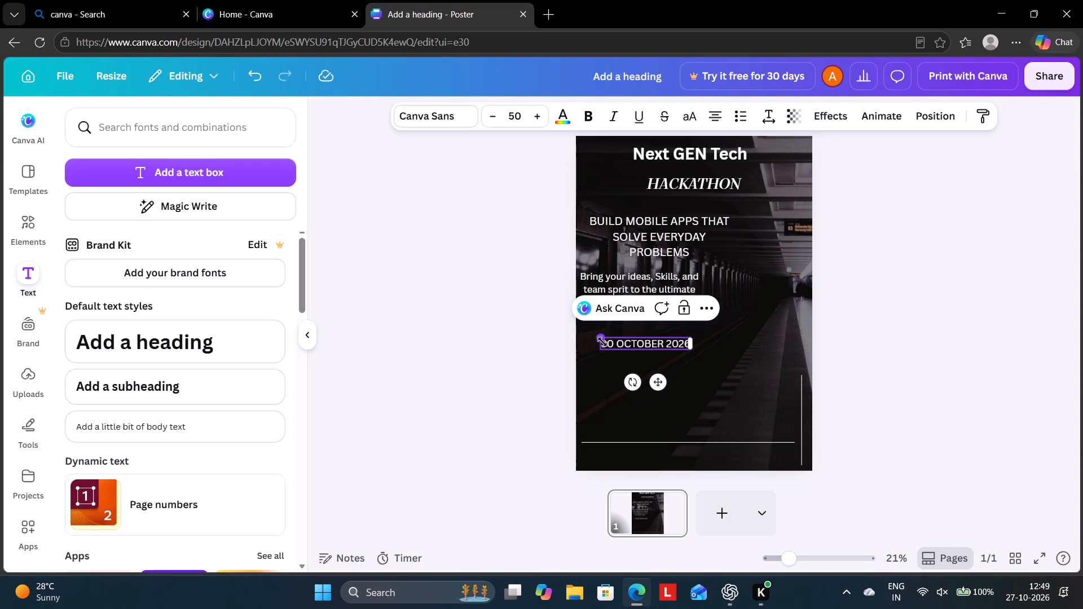
Widen the date's text box toward the poster's left edge, aligning it with the left margin, and deselect it.
left_click_drag(598, 345, 587, 350)
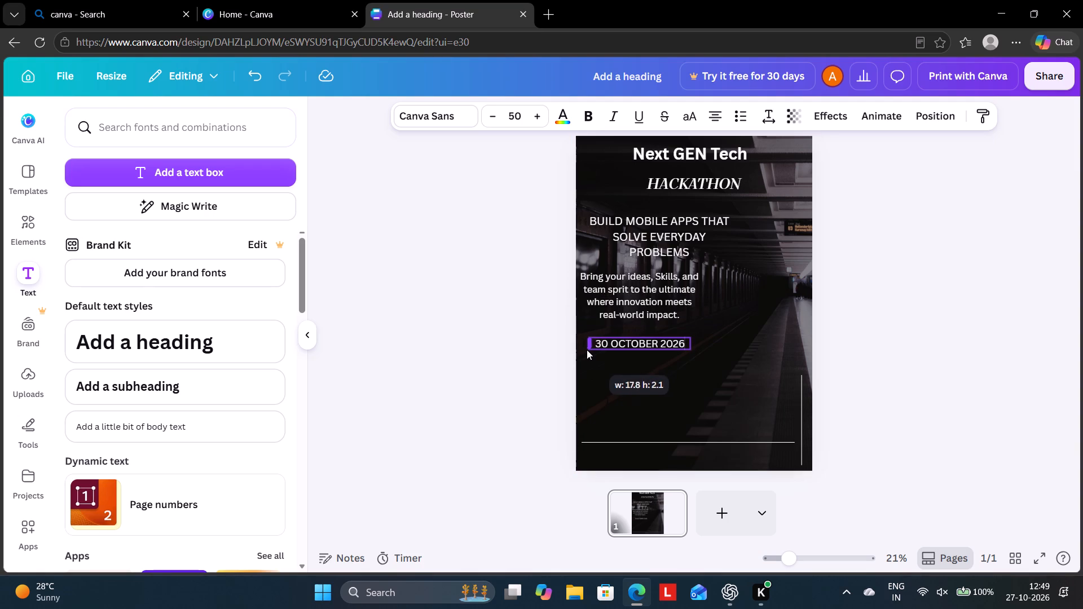
left_click_drag(587, 350, 575, 345)
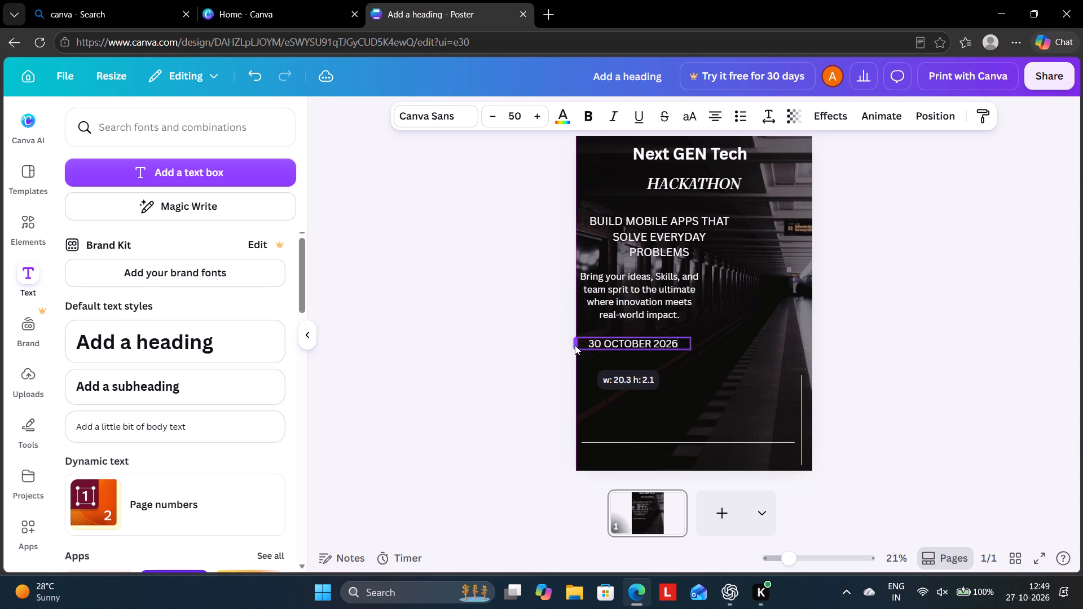
left_click_drag(575, 345, 579, 345)
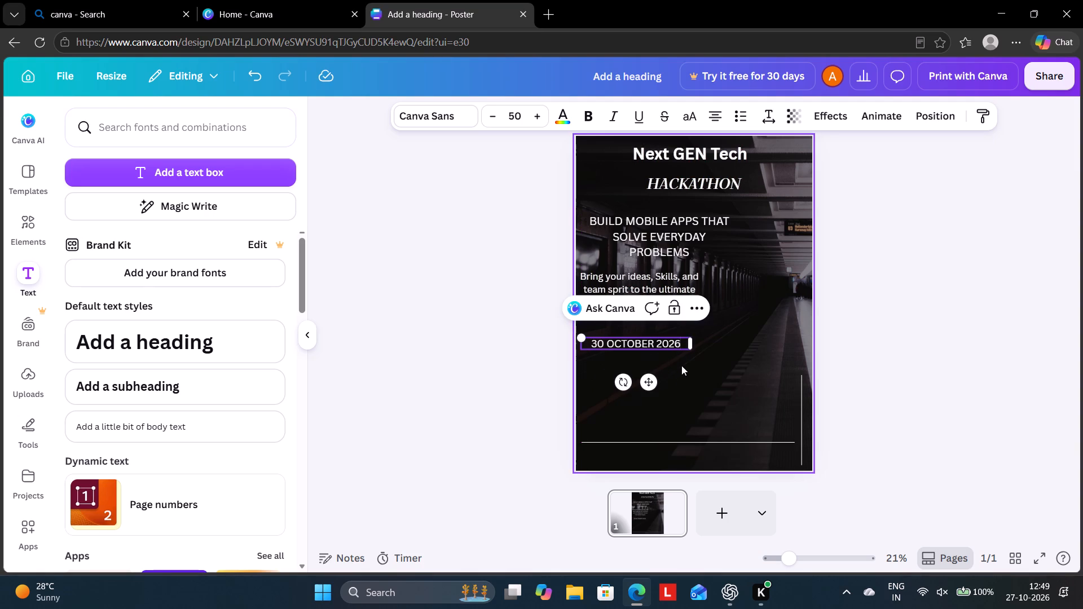
left_click(681, 365)
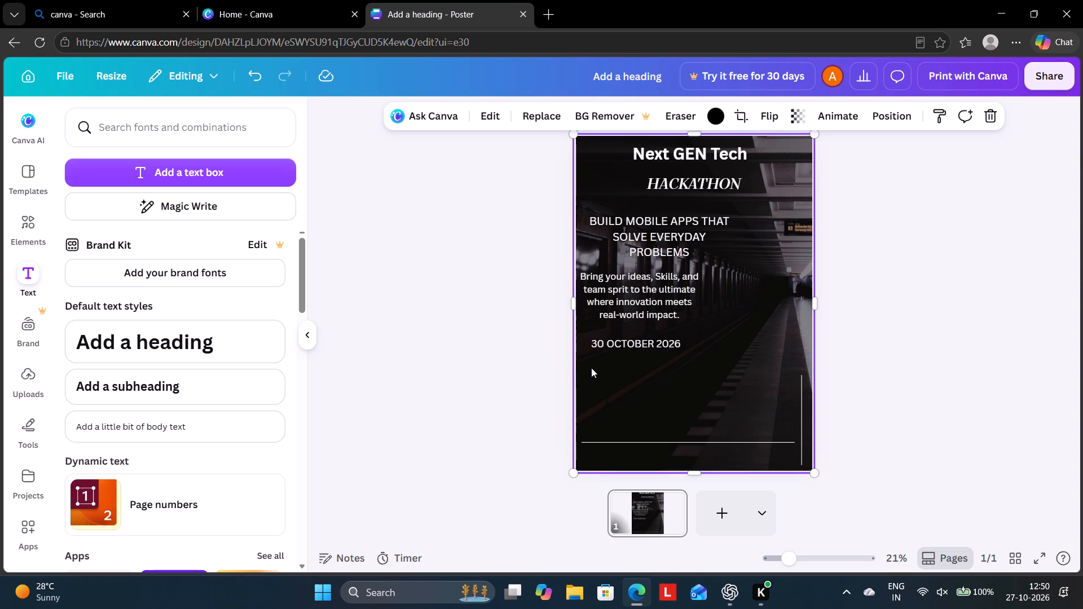
left_click(593, 363)
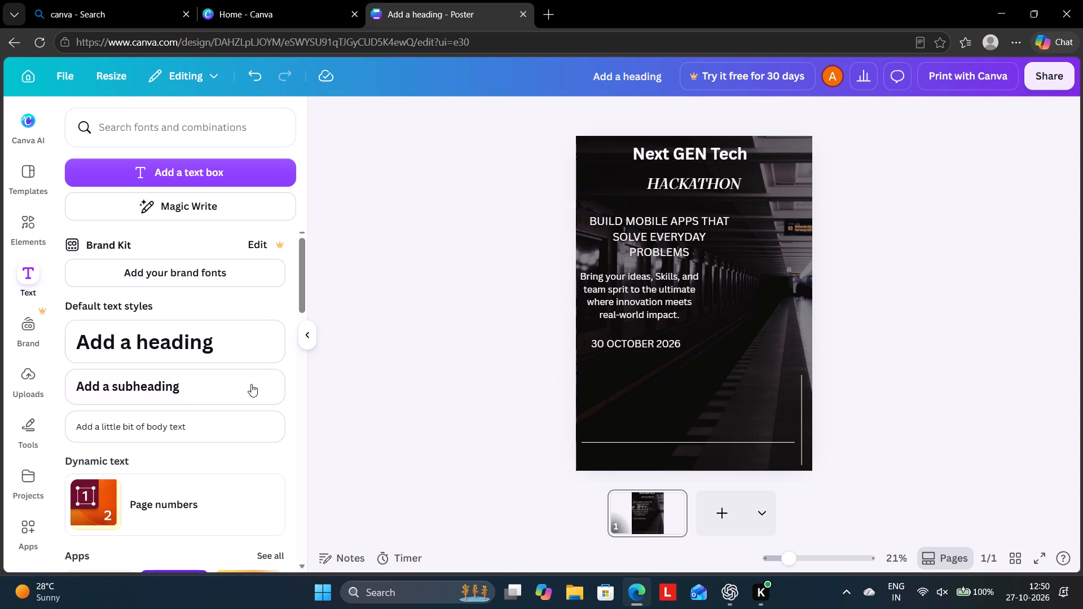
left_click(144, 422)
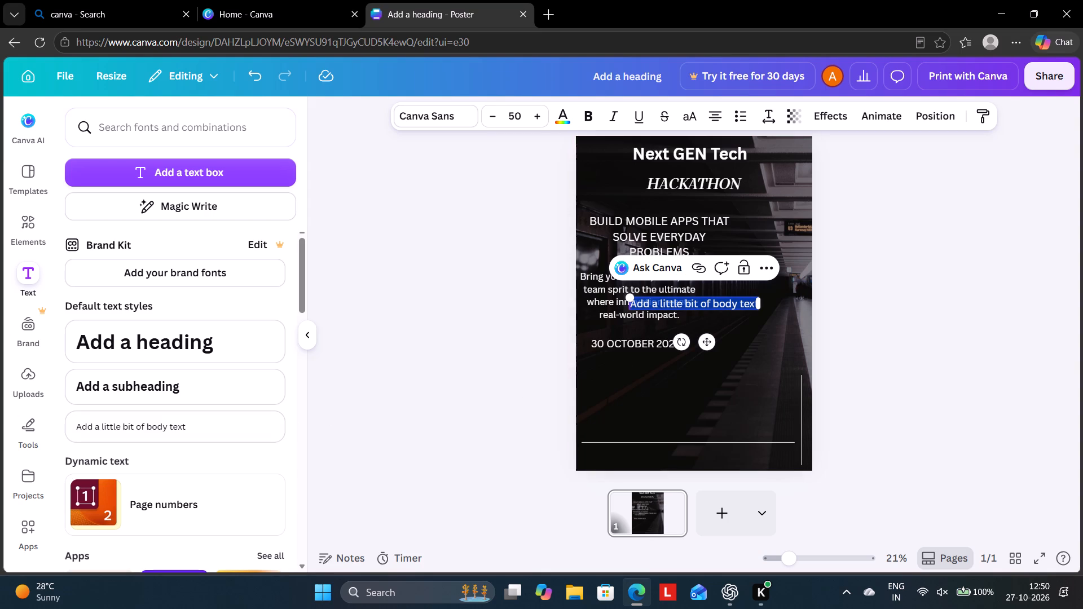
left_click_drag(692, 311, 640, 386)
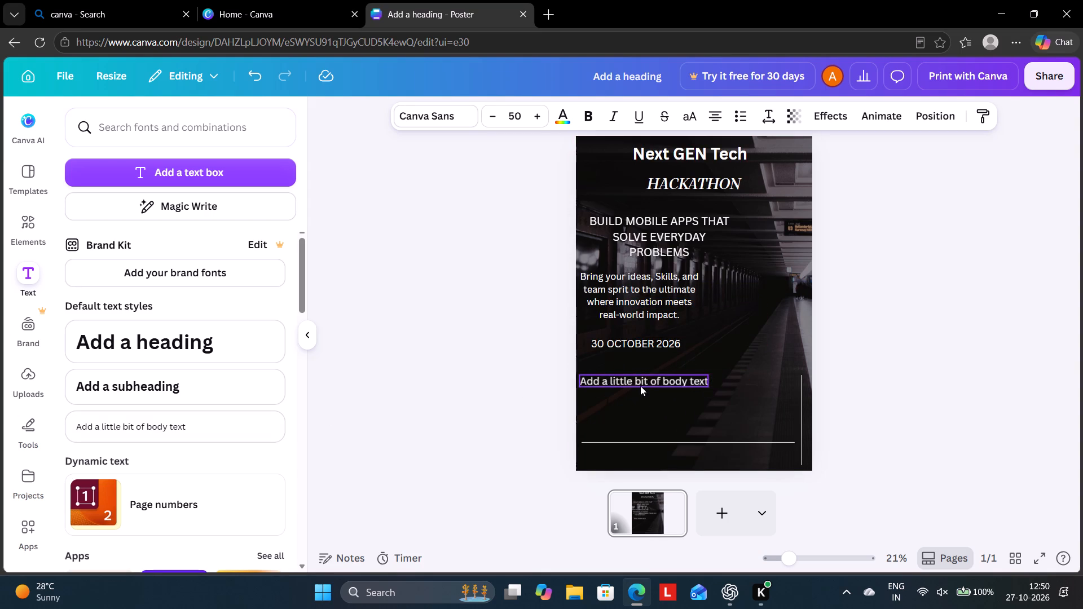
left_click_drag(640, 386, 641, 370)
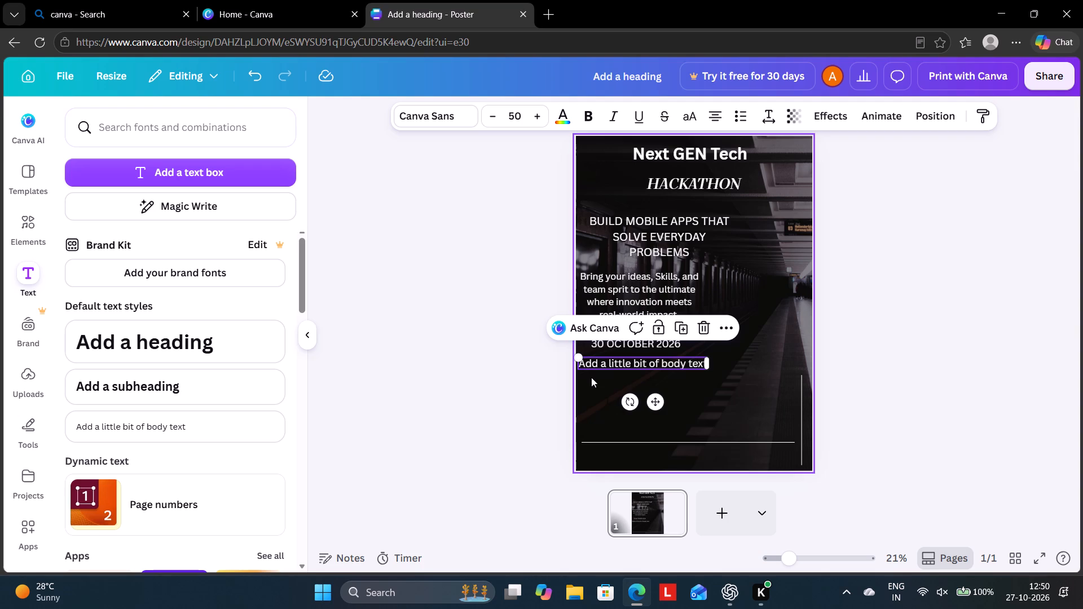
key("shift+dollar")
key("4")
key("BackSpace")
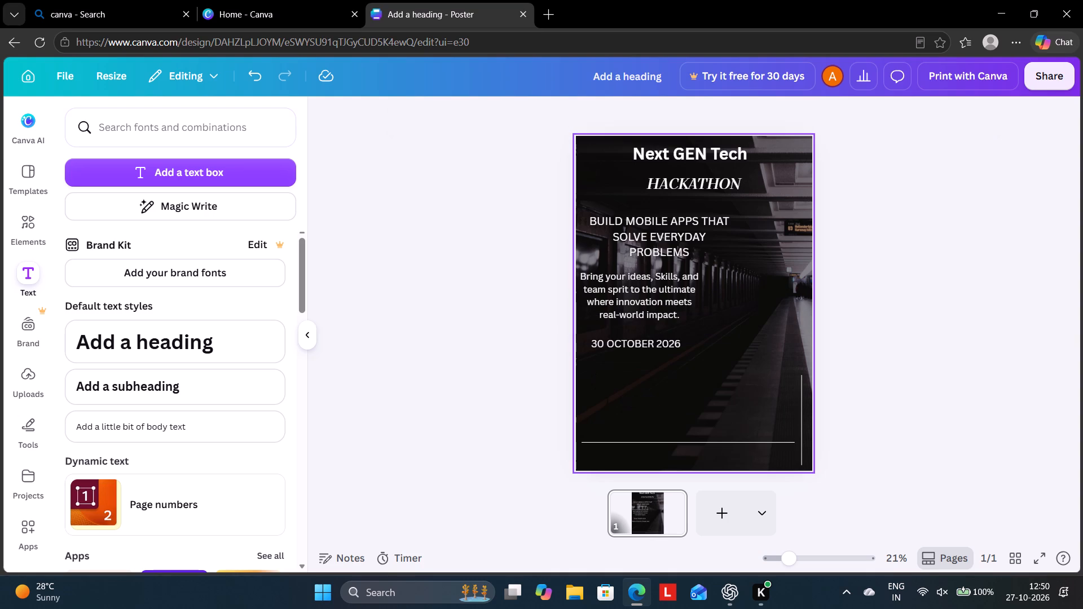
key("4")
Add a new body text box and place it directly below the "30 OCTOBER 2026" line.
left_click(201, 429)
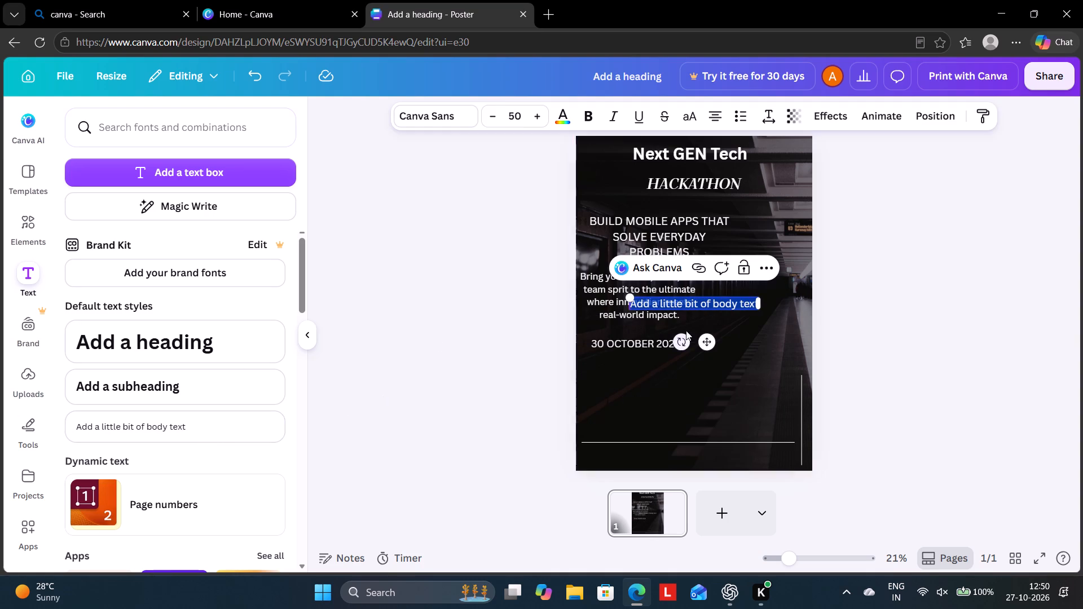
left_click_drag(707, 310, 706, 325)
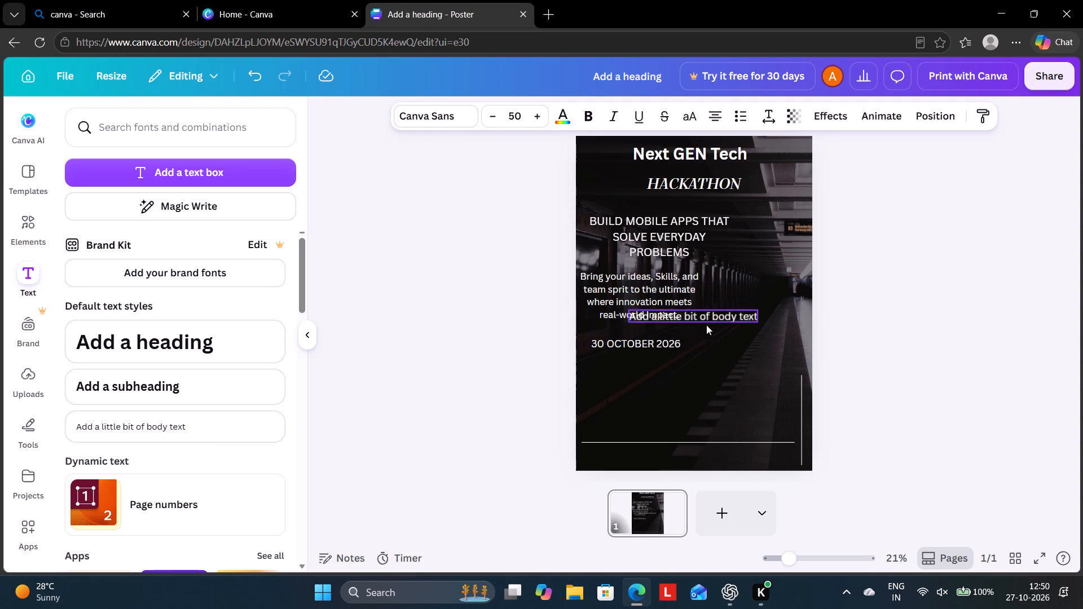
left_click_drag(706, 325, 651, 367)
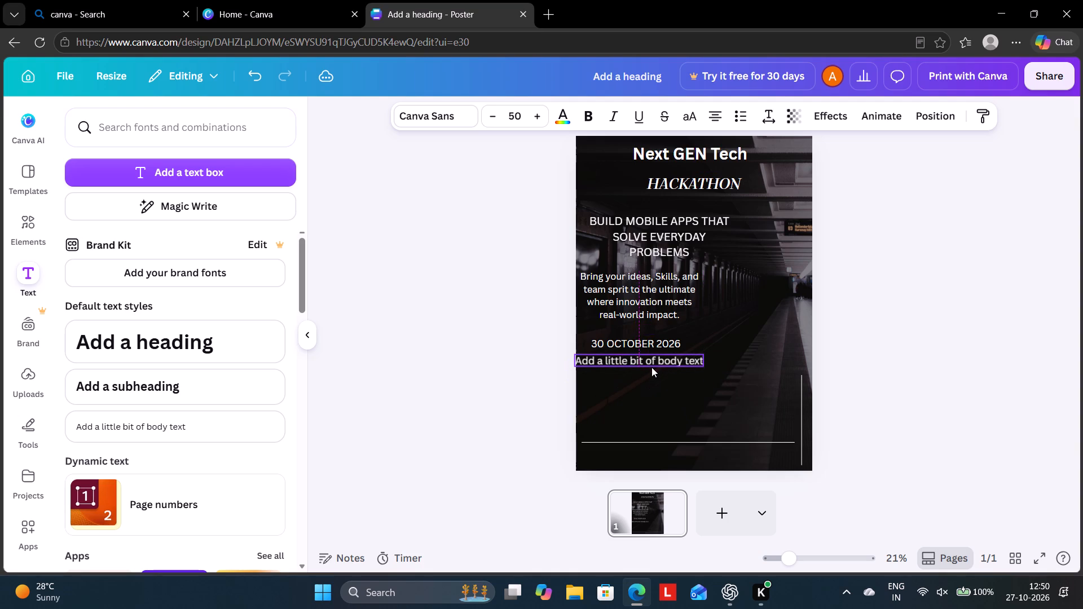
left_click_drag(651, 367, 656, 368)
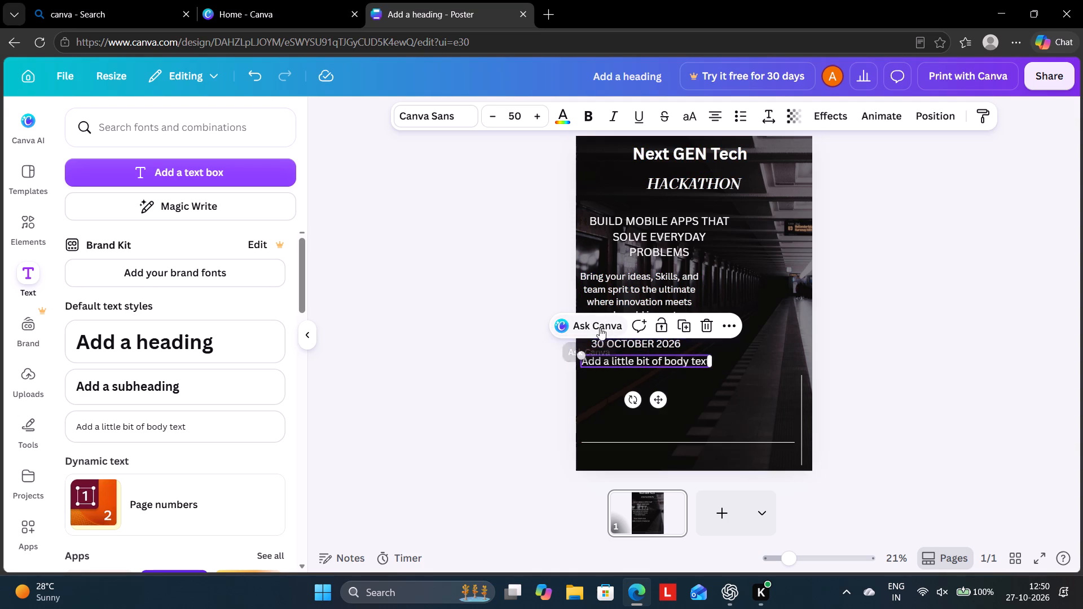
Replace the placeholder in the text box below the date with "3PERSONS".
left_click(606, 358)
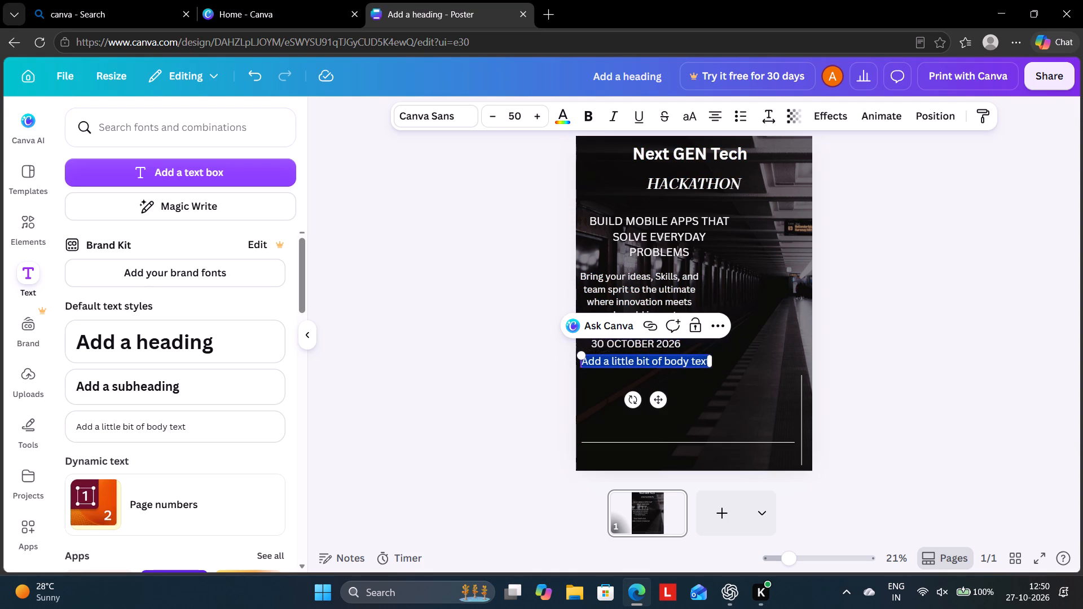
key("BackSpace")
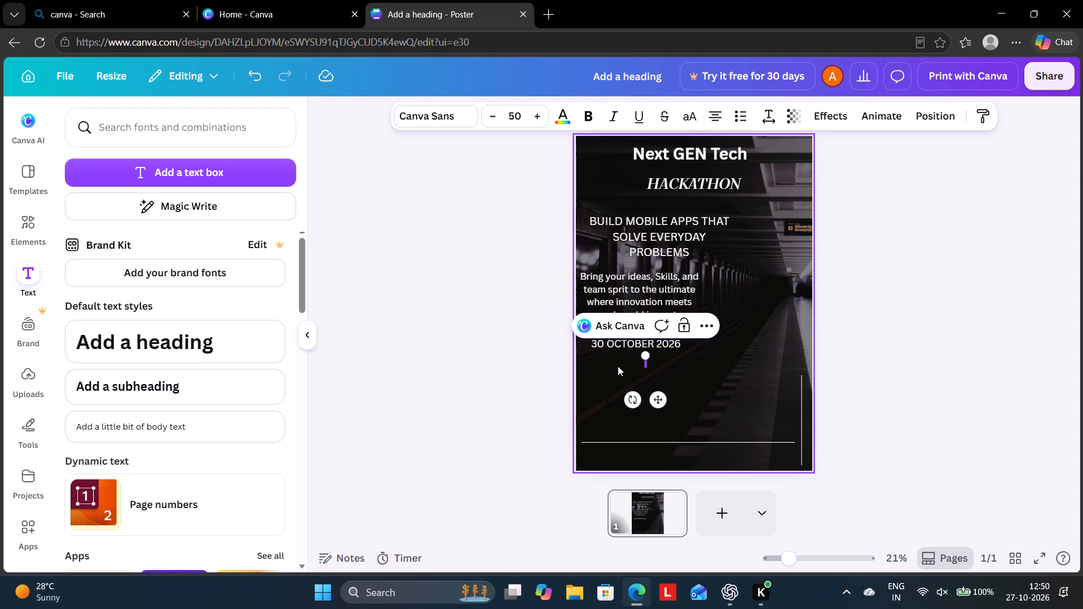
key("3")
key("shift+p")
type("ERSONS")
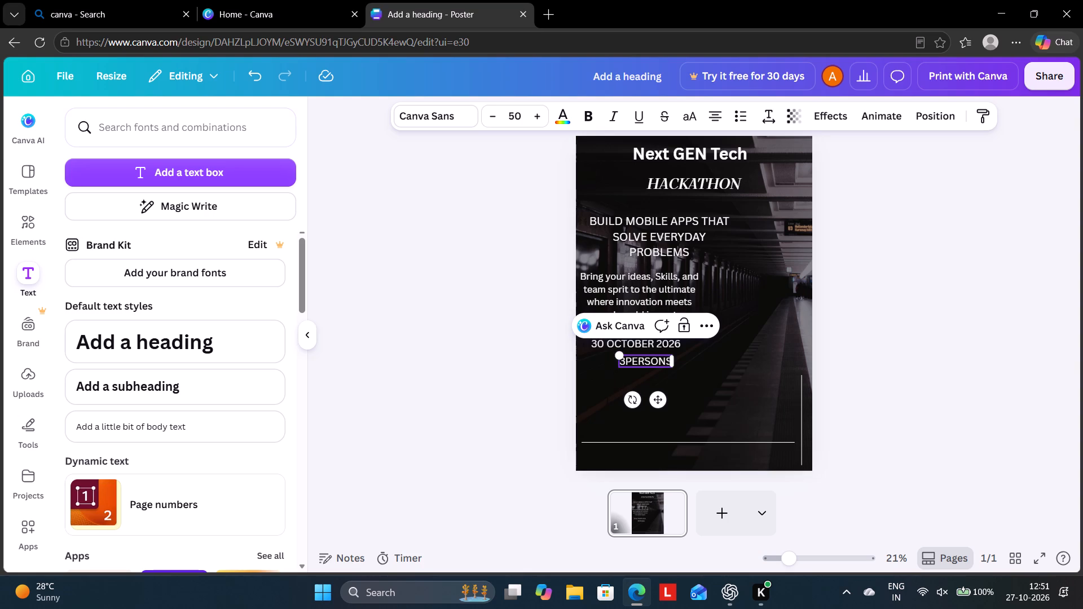
Change the team size in the text box below the date to 5, so it reads "5PERSONS".
left_click(626, 364)
key("BackSpace")
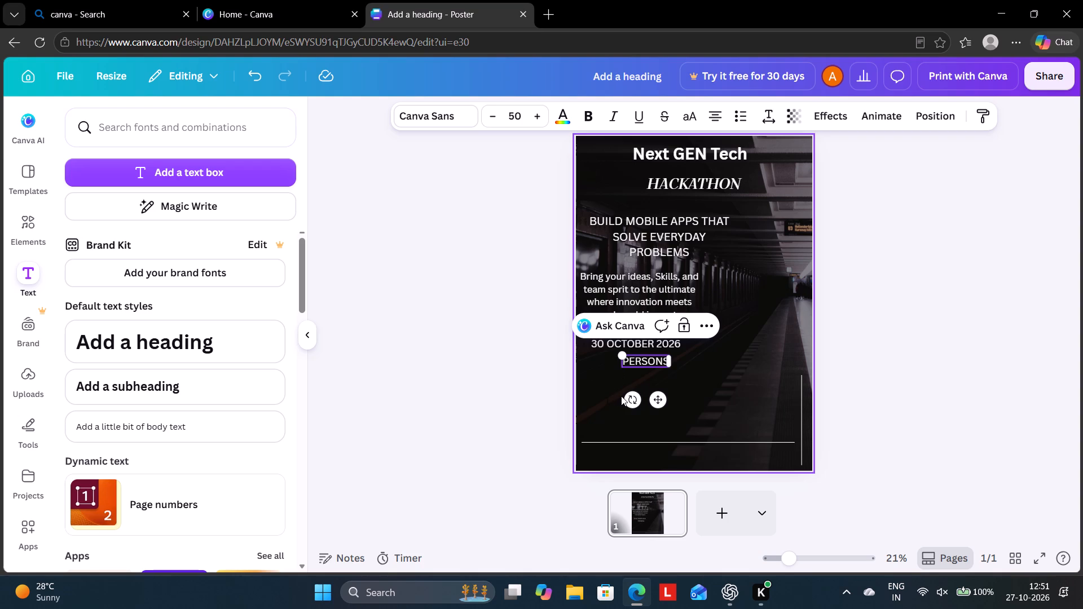
key("5")
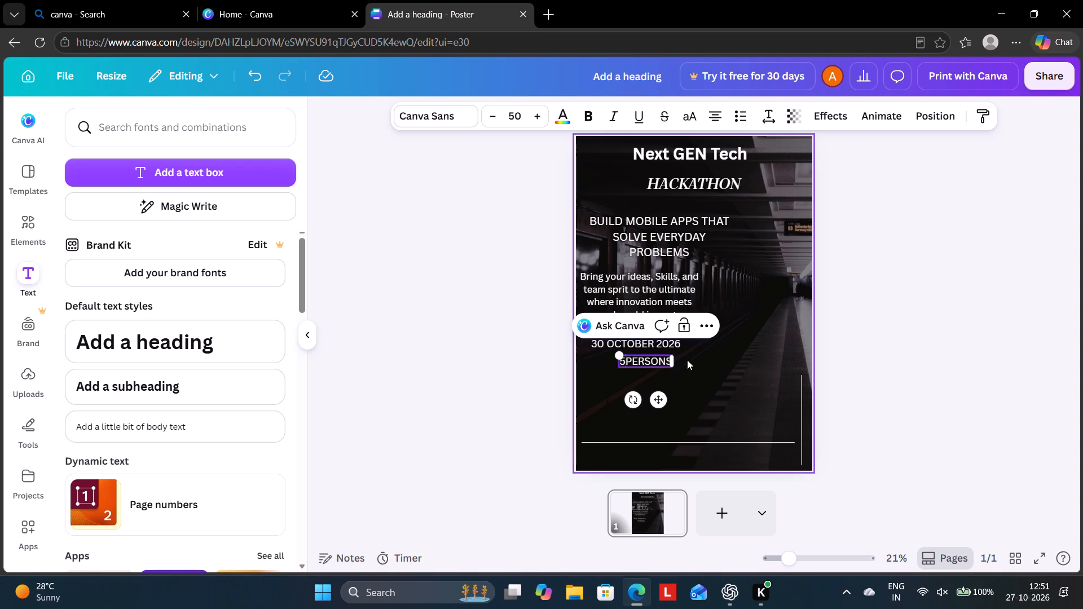
left_click(683, 357)
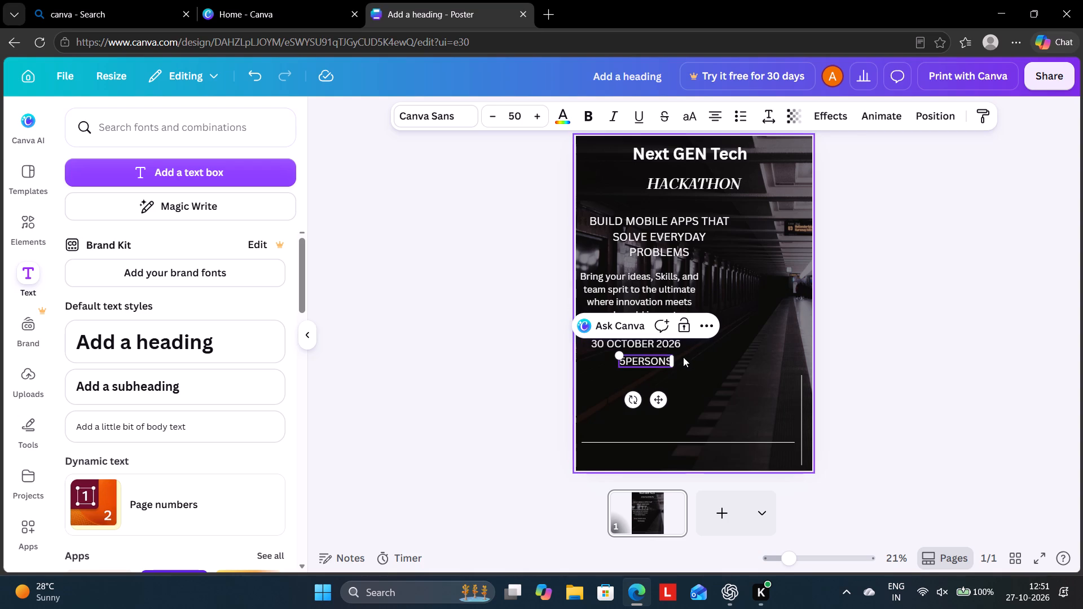
left_click(673, 359)
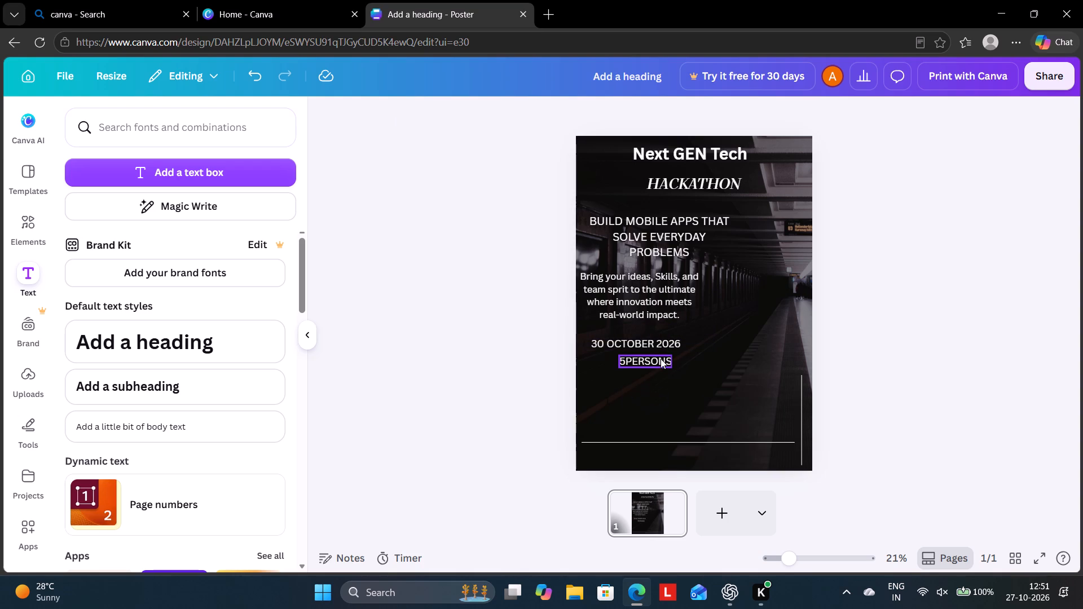
Widen the "5PERSONS" text box toward the poster's left edge, aligning it with the left margin.
left_click(661, 358)
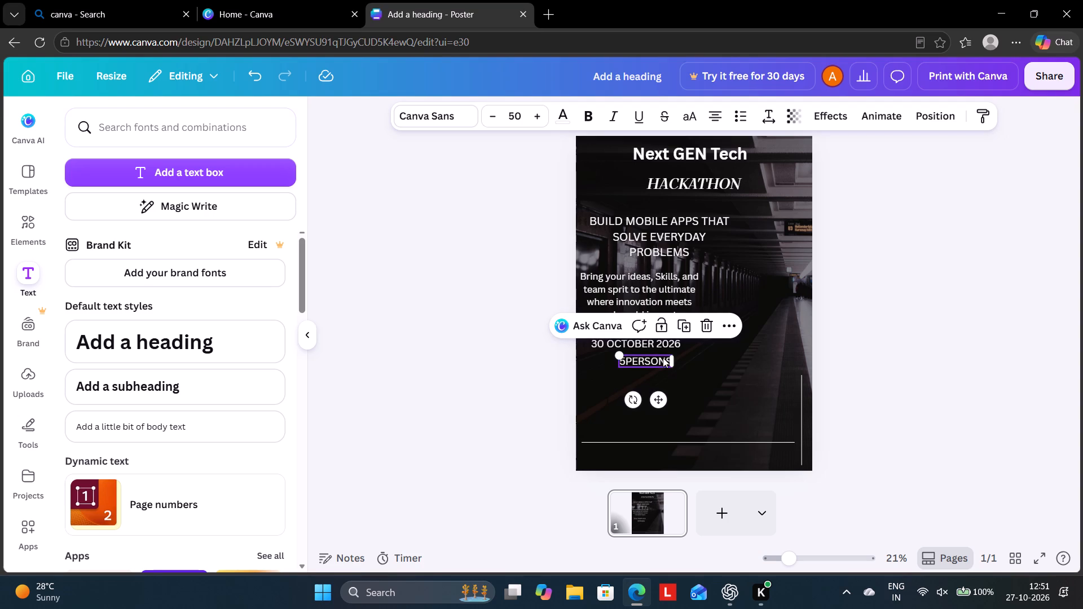
key("i")
left_click_drag(615, 360, 614, 360)
left_click_drag(614, 360, 578, 377)
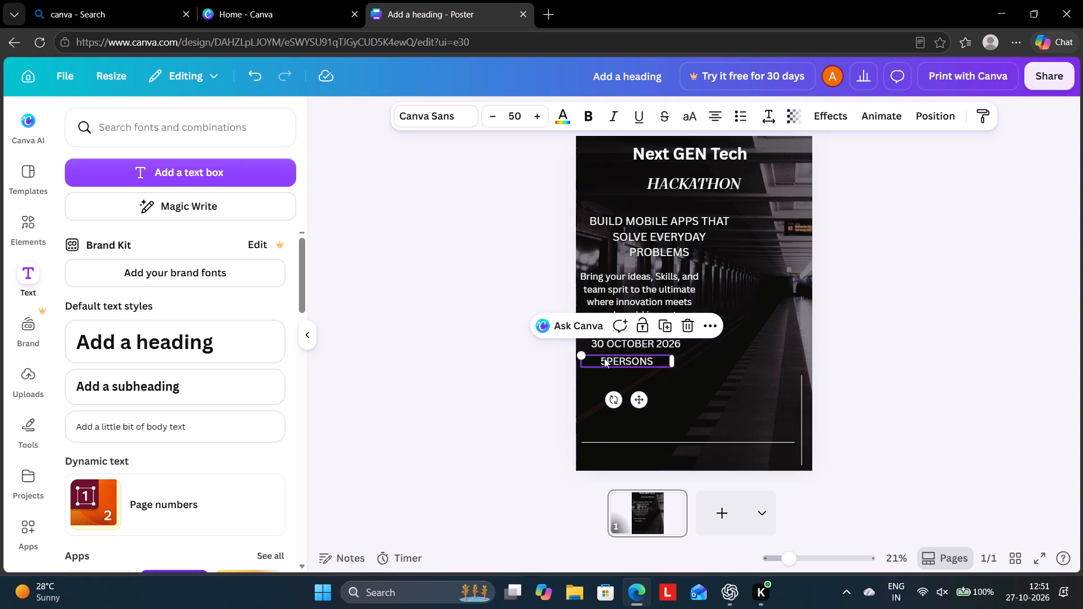
Edit the team-size line to read "5 PERSONS in each team" and deselect its text box.
left_click(604, 358)
key("space")
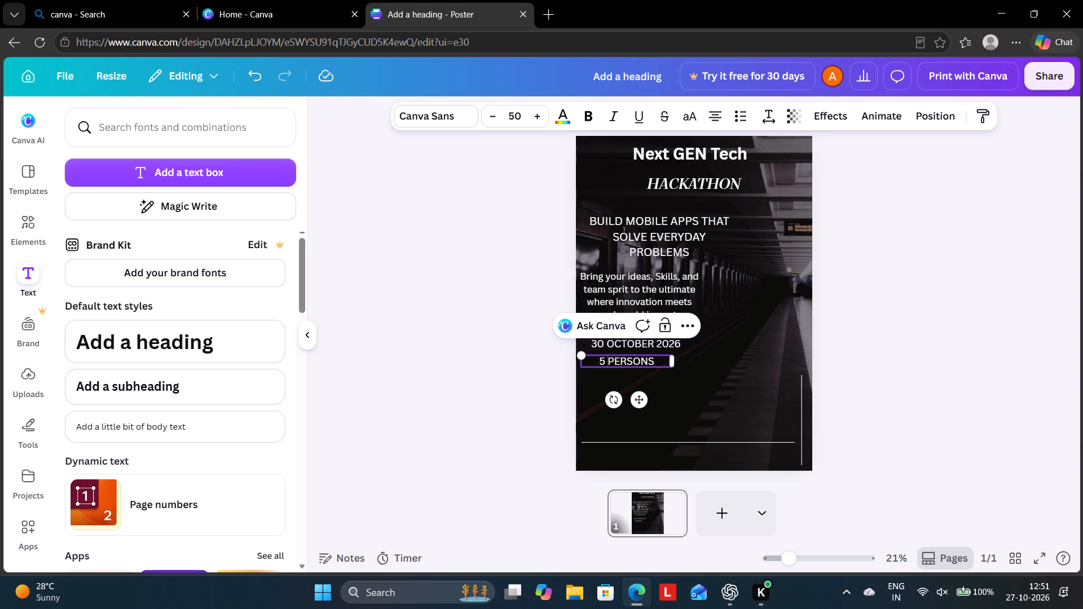
left_click(657, 360)
key("space")
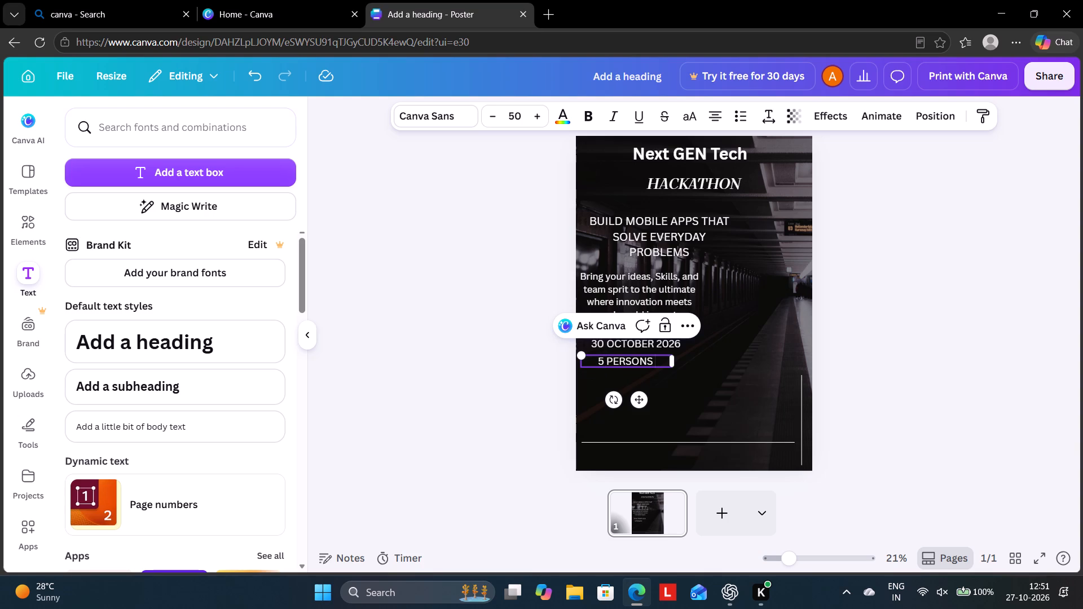
type("in")
key("space")
key("e")
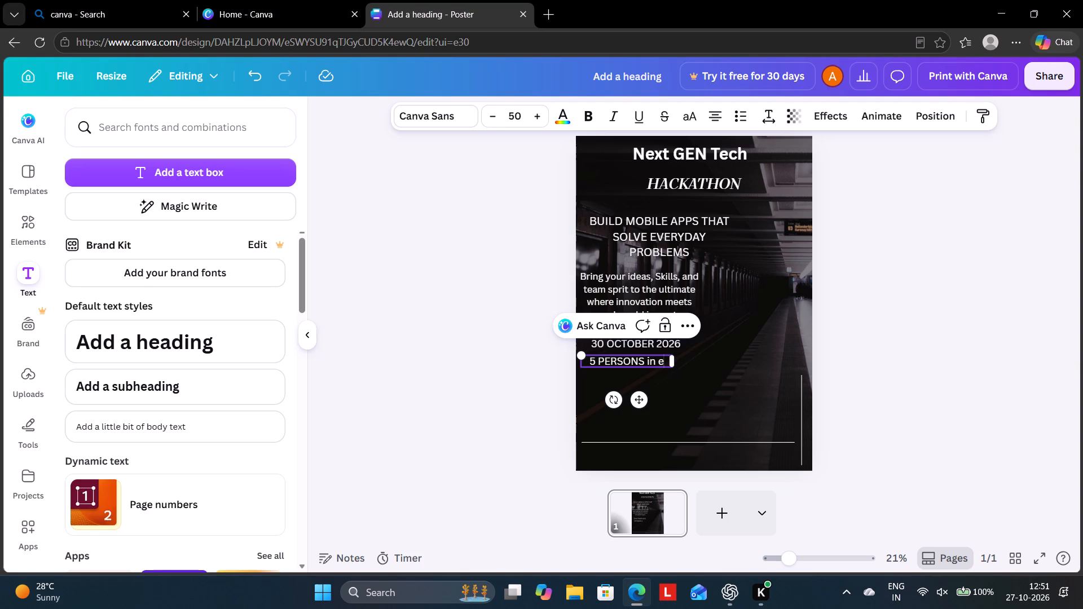
type("ach")
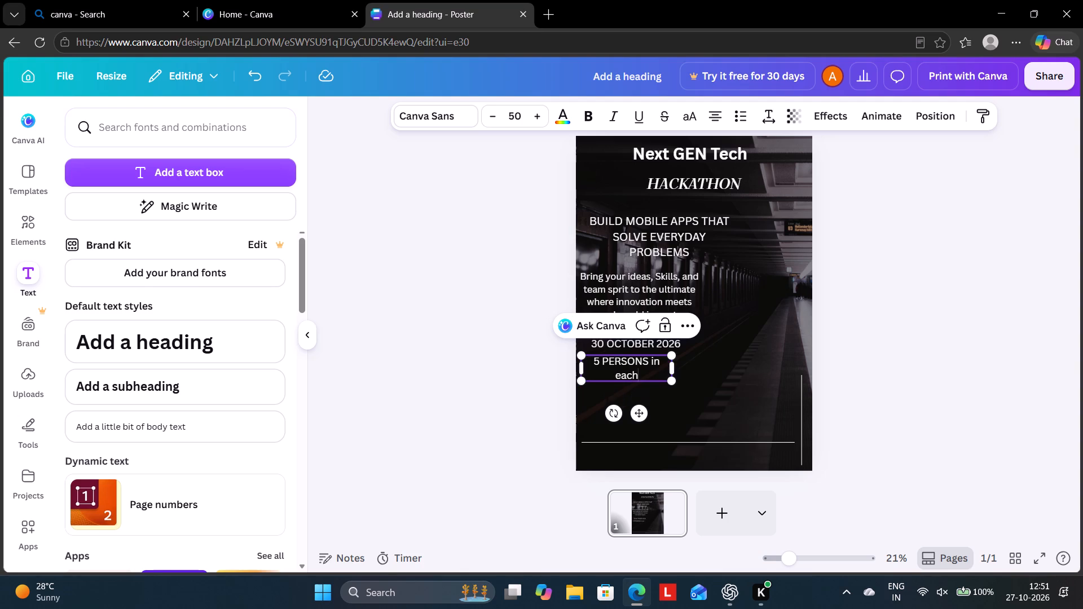
key("space")
type("tw")
key("BackSpace")
key("e")
type("am")
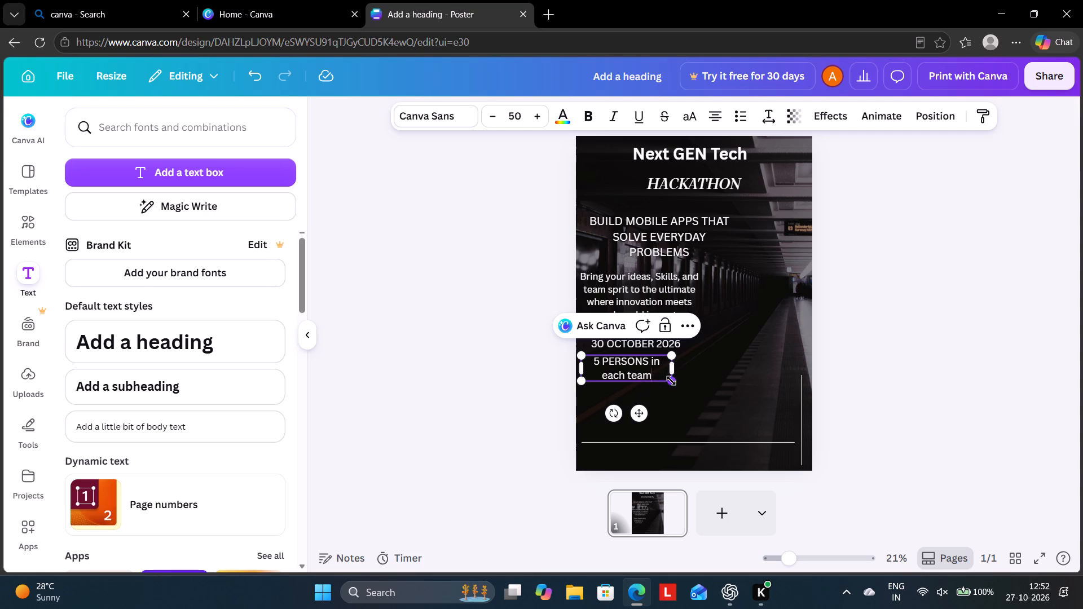
left_click(703, 358)
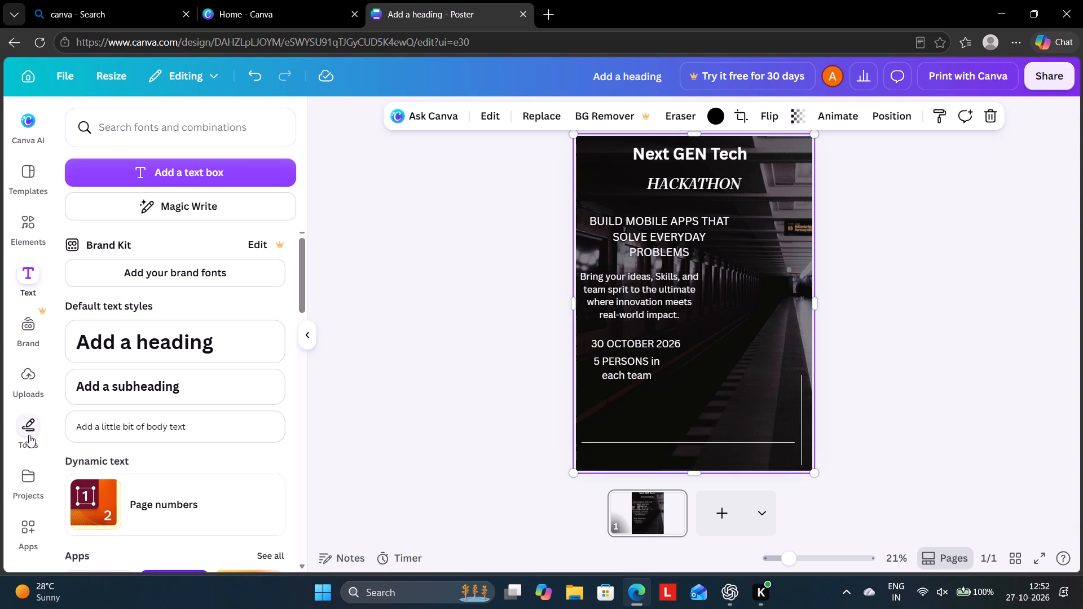
Search the 3D elements for "robot" and look through the graphics for one that suits the poster.
left_click(25, 219)
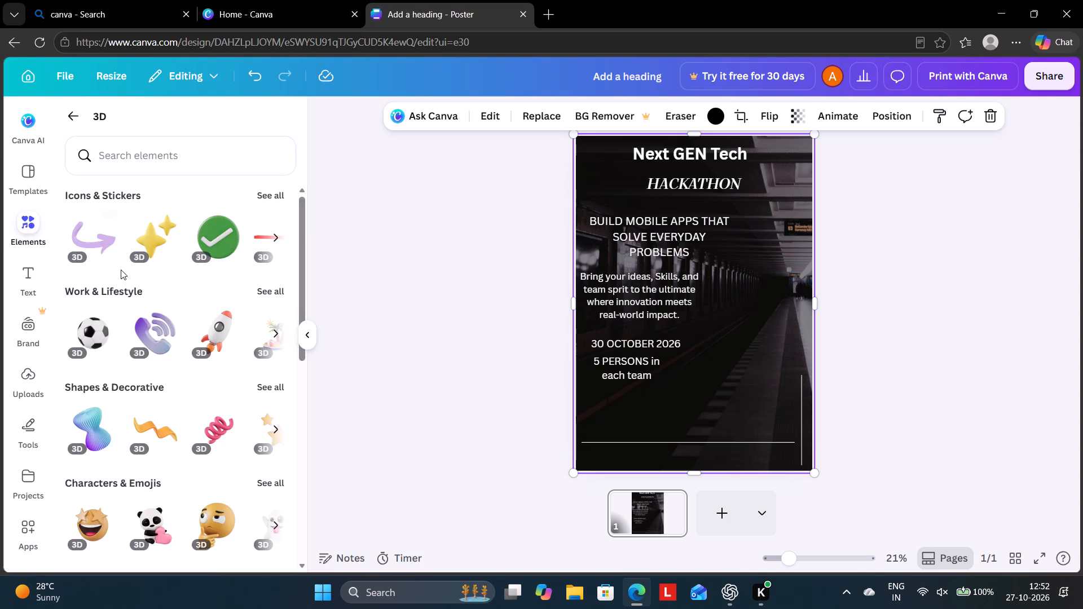
scroll(167, 287, "up", 1)
scroll(168, 271, "down", 1)
scroll(151, 153, "up", 1)
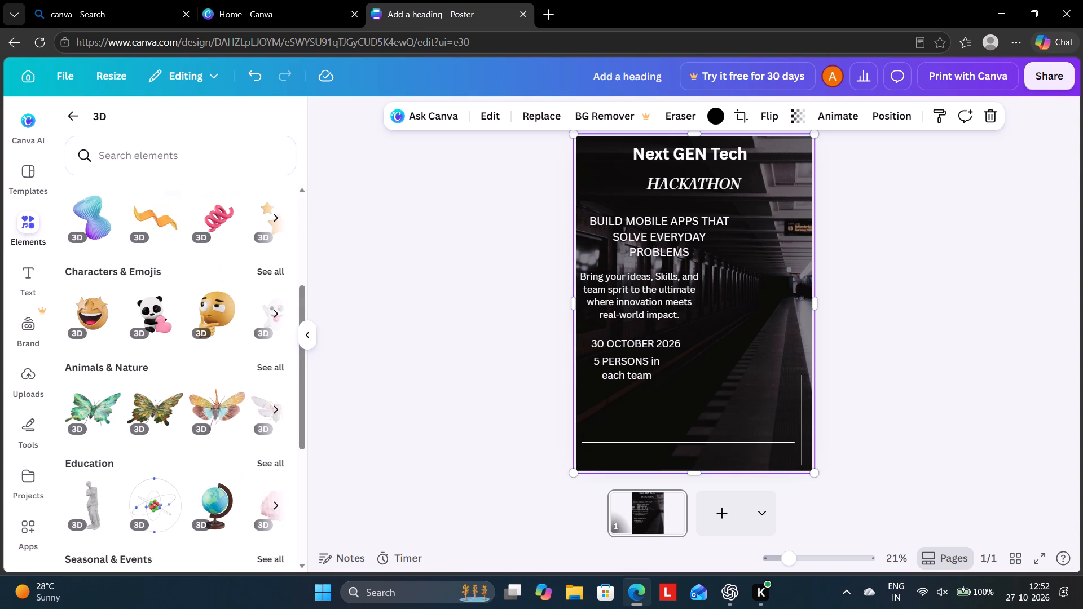
scroll(147, 259, "up", 5)
left_click(136, 150)
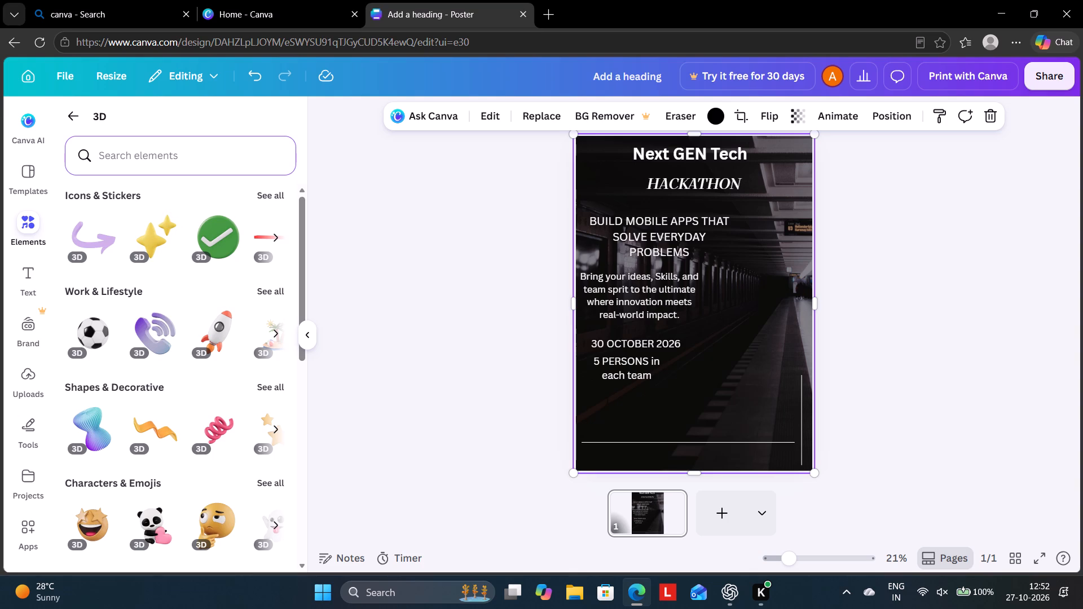
type("rob")
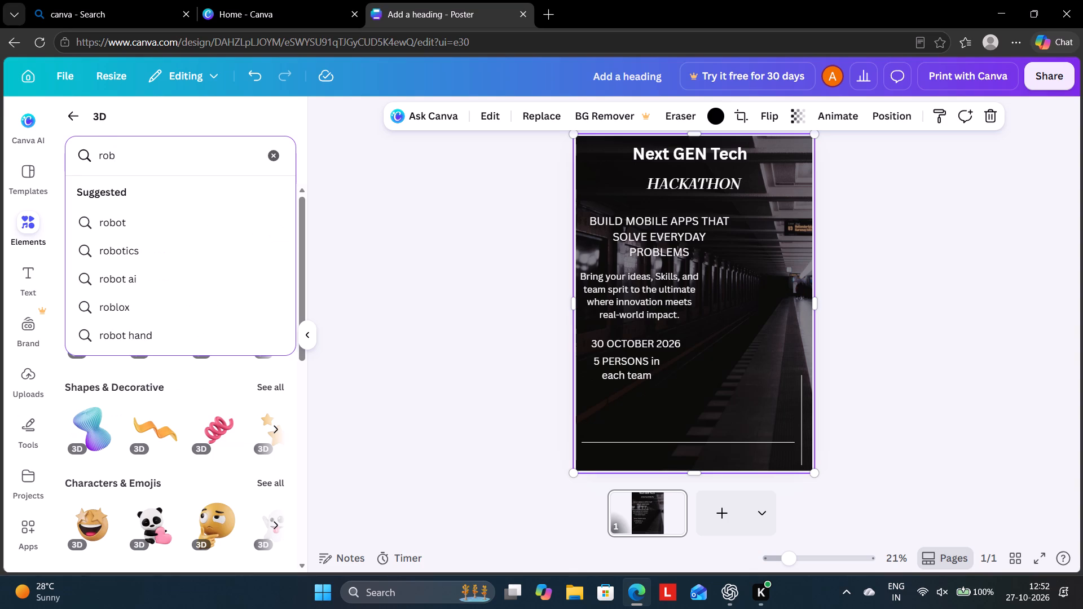
left_click(117, 213)
scroll(147, 310, "down", 1)
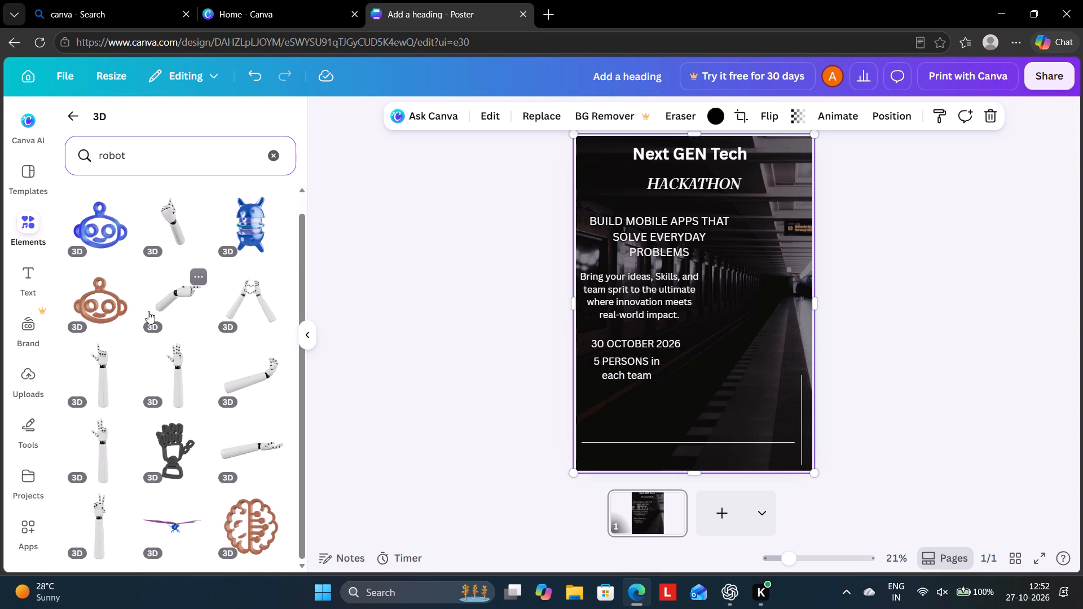
scroll(153, 321, "down", 2)
scroll(160, 328, "up", 3)
Search the 3D elements for "robotics" and look through the graphics.
left_click(149, 153)
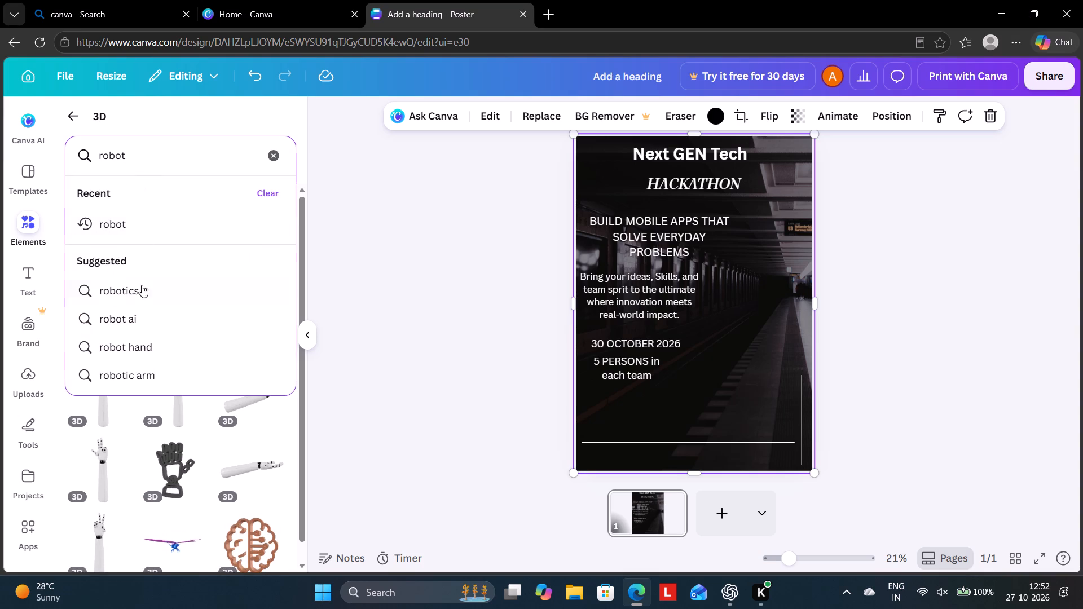
left_click(142, 285)
scroll(149, 314, "down", 5)
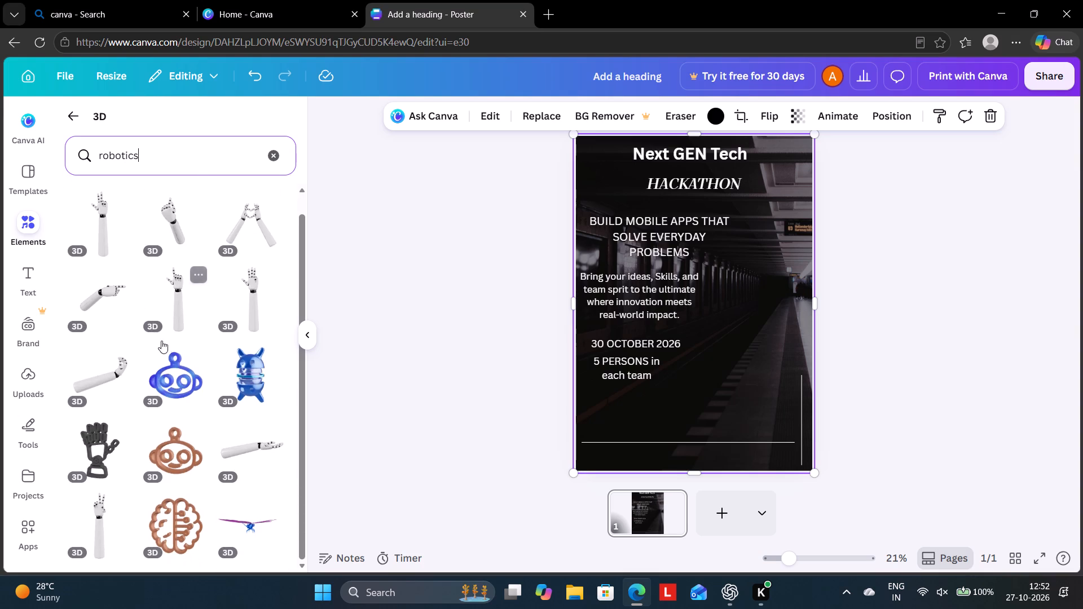
scroll(161, 341, "down", 1)
Search the 3D elements for "robot ai" and add the copper-coloured circuit brain graphic to the poster.
left_click_drag(149, 155, 152, 170)
key("BackSpace")
key("BackSpace")
key("BackSpace")
key("BackSpace")
key("BackSpace")
key("BackSpace")
key("BackSpace")
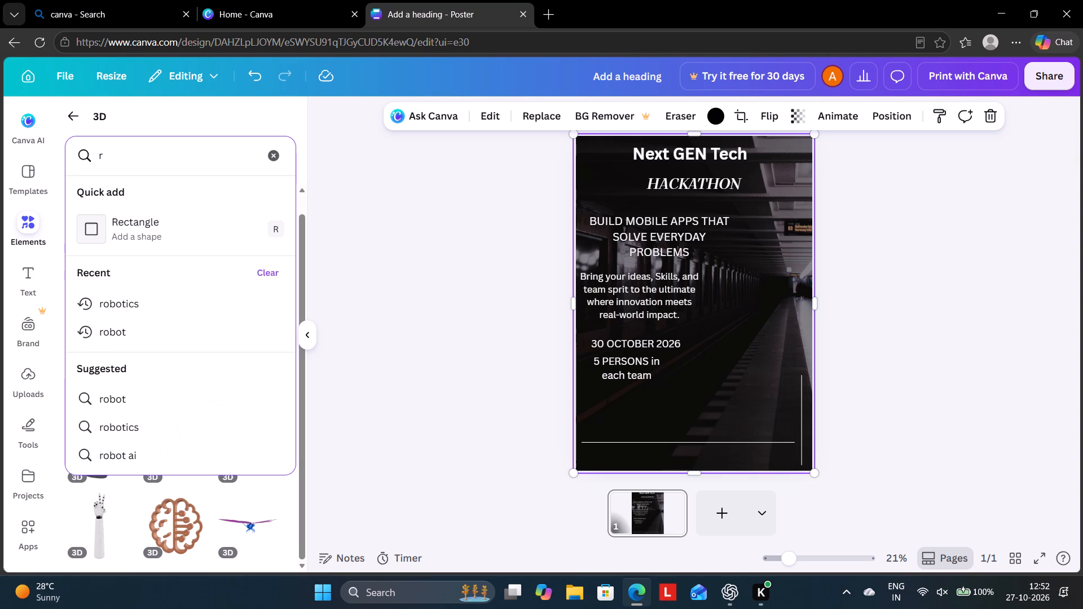
key("BackSpace")
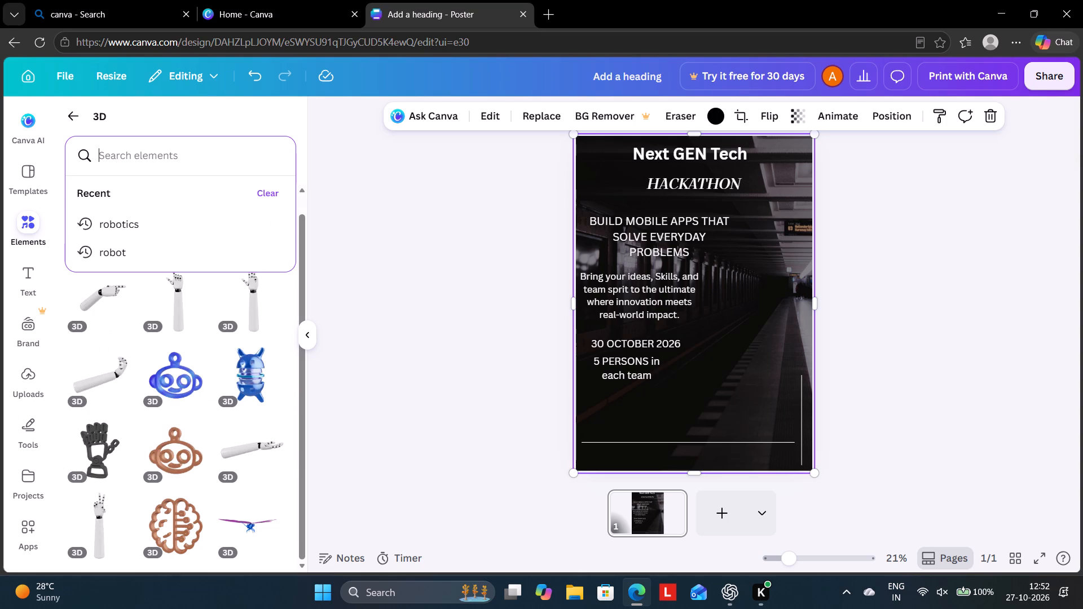
key("r")
key("o")
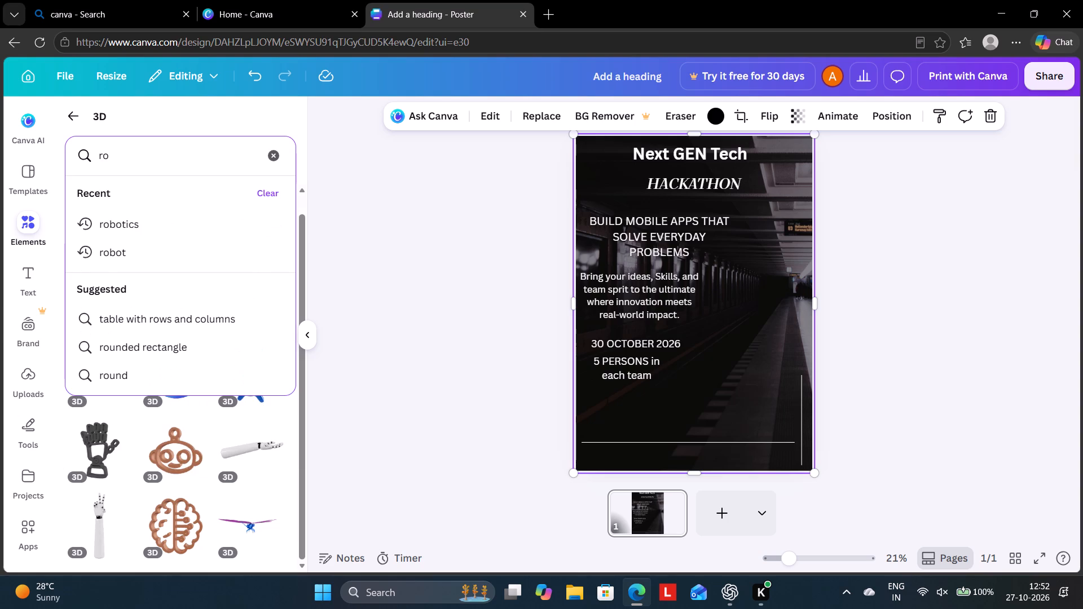
key("b")
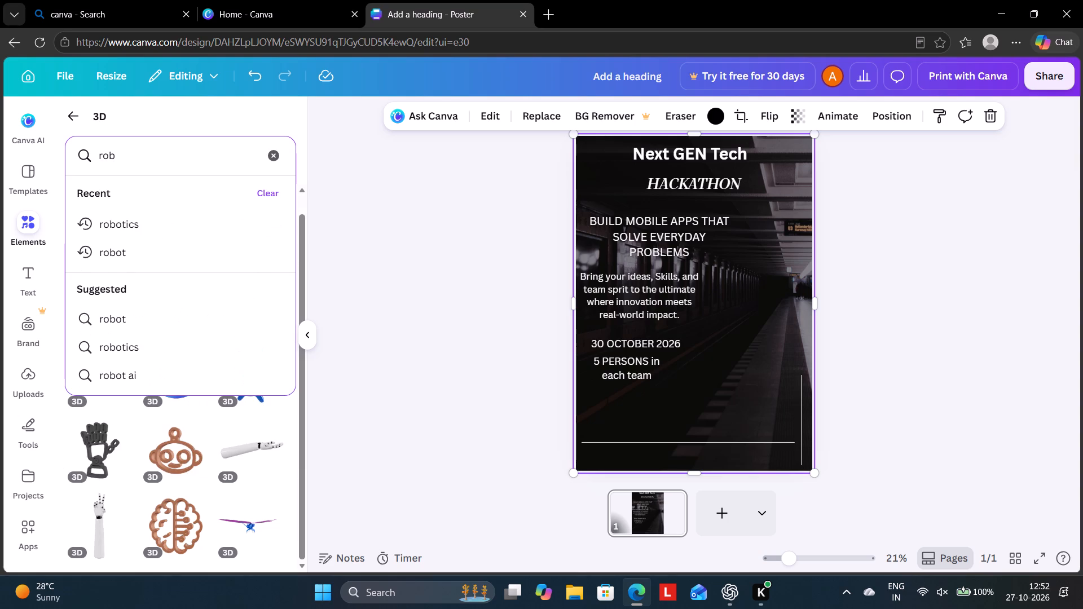
left_click(137, 368)
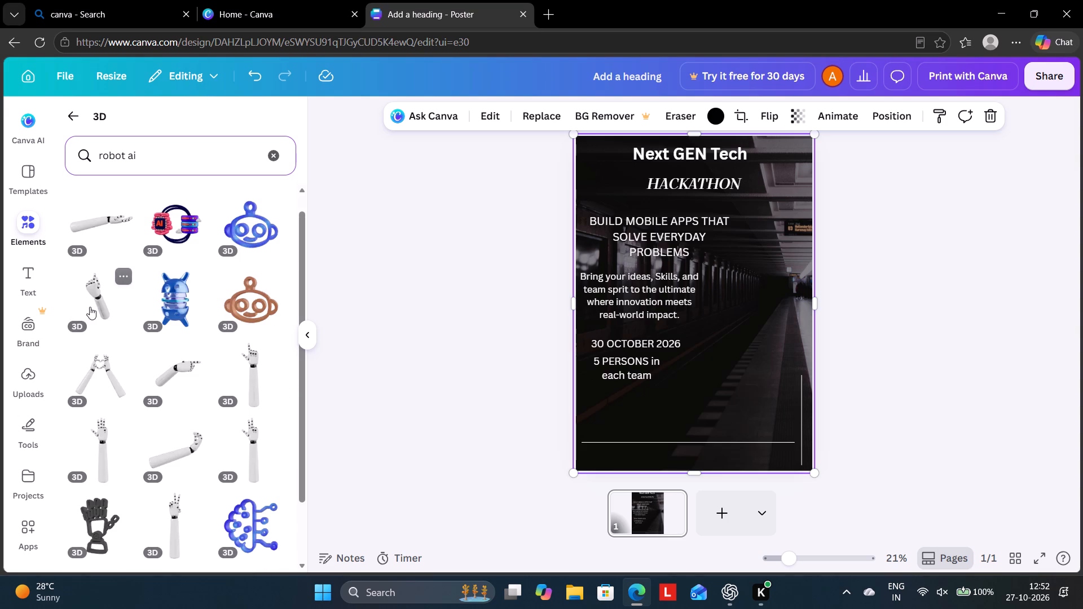
scroll(161, 283, "down", 3)
scroll(161, 382, "down", 1)
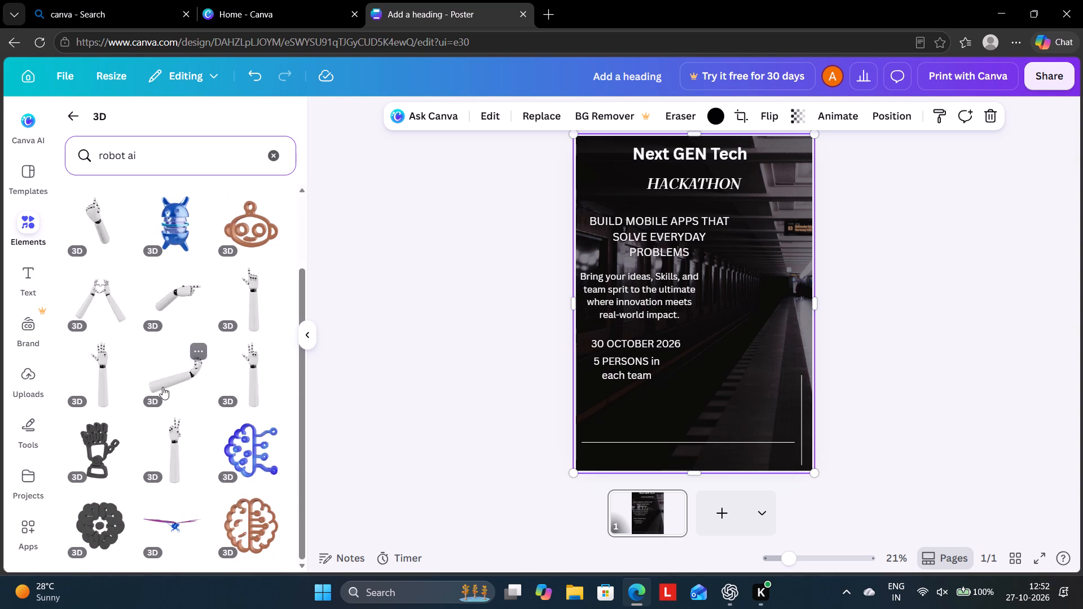
left_click(240, 510)
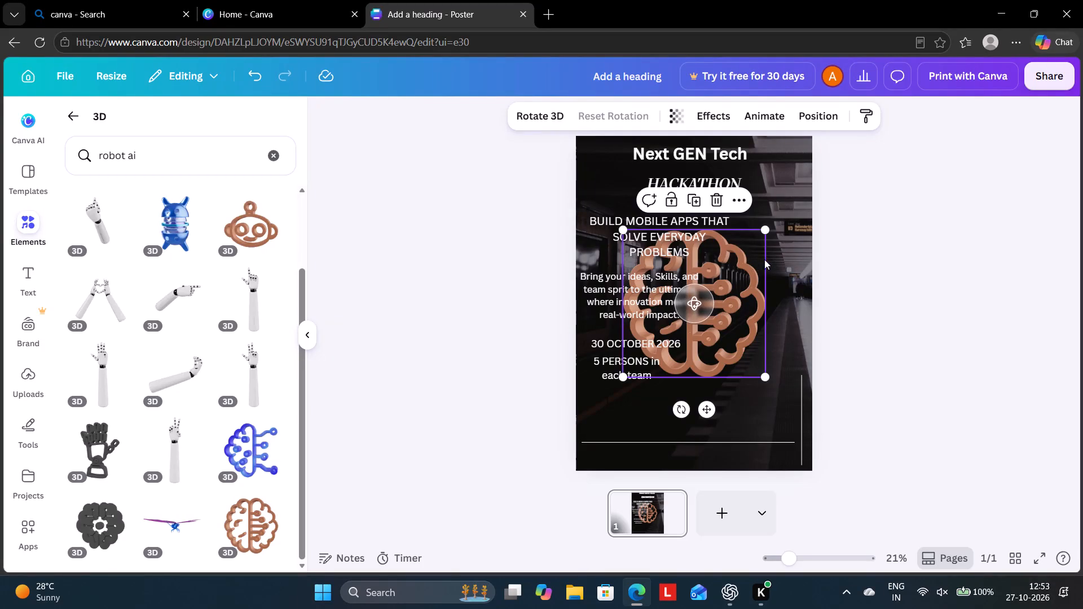
Shrink the copper circuit brain to about 14.9 wide by 15.5 high, place it beside the tagline near the poster's right edge, and deselect it.
left_click_drag(751, 263, 761, 268)
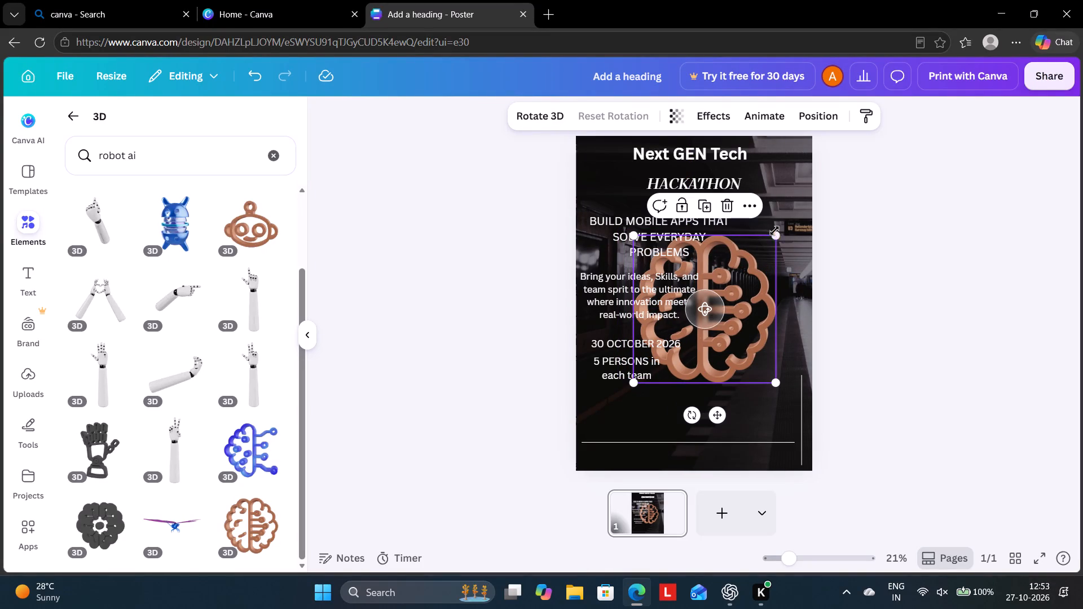
left_click_drag(775, 235, 721, 303)
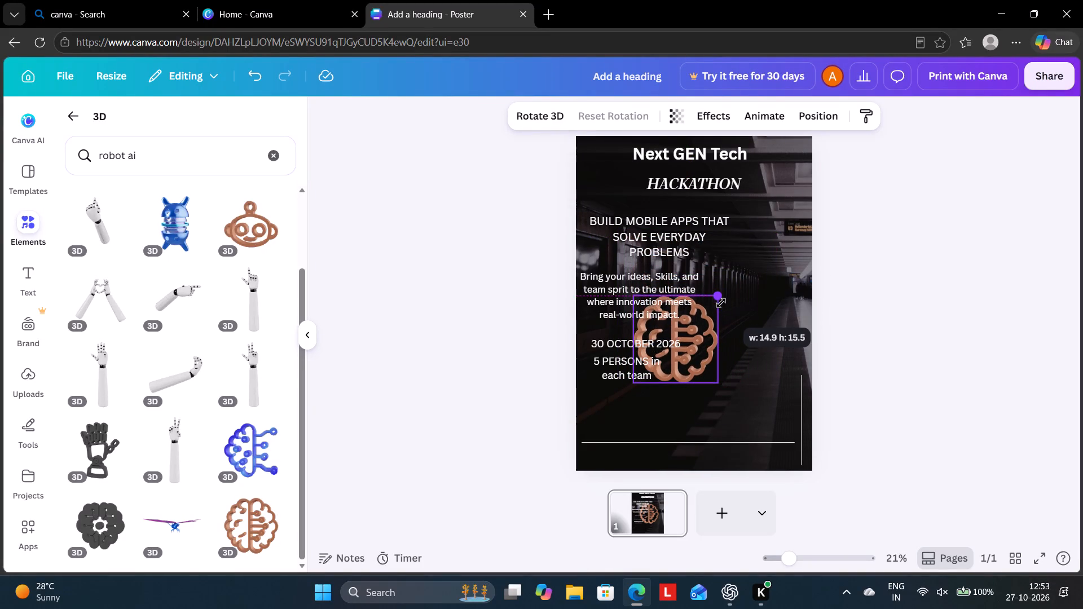
left_click_drag(721, 303, 720, 304)
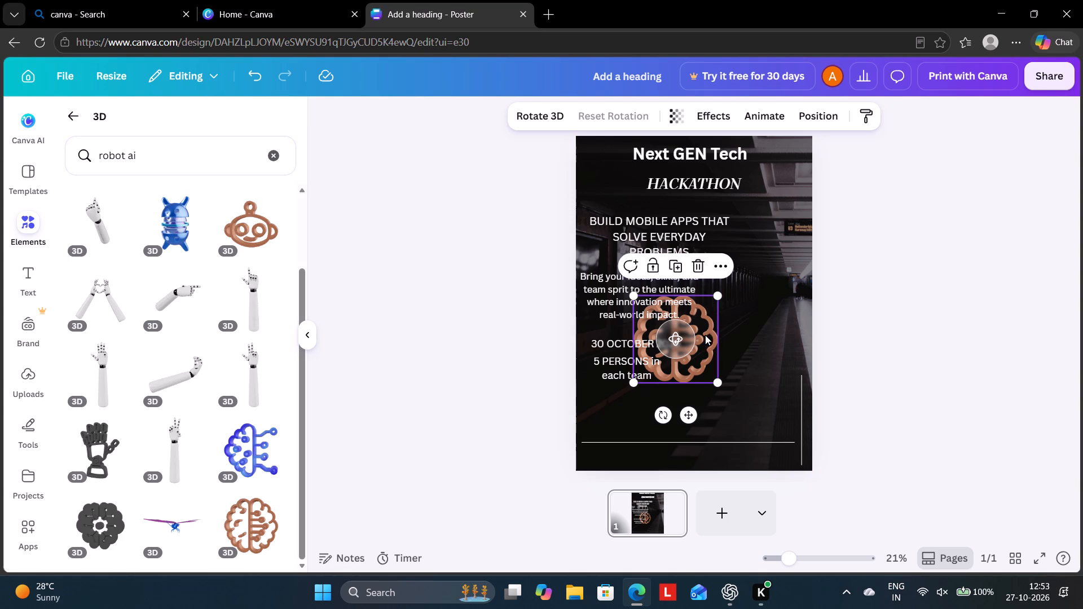
left_click_drag(714, 335, 716, 336)
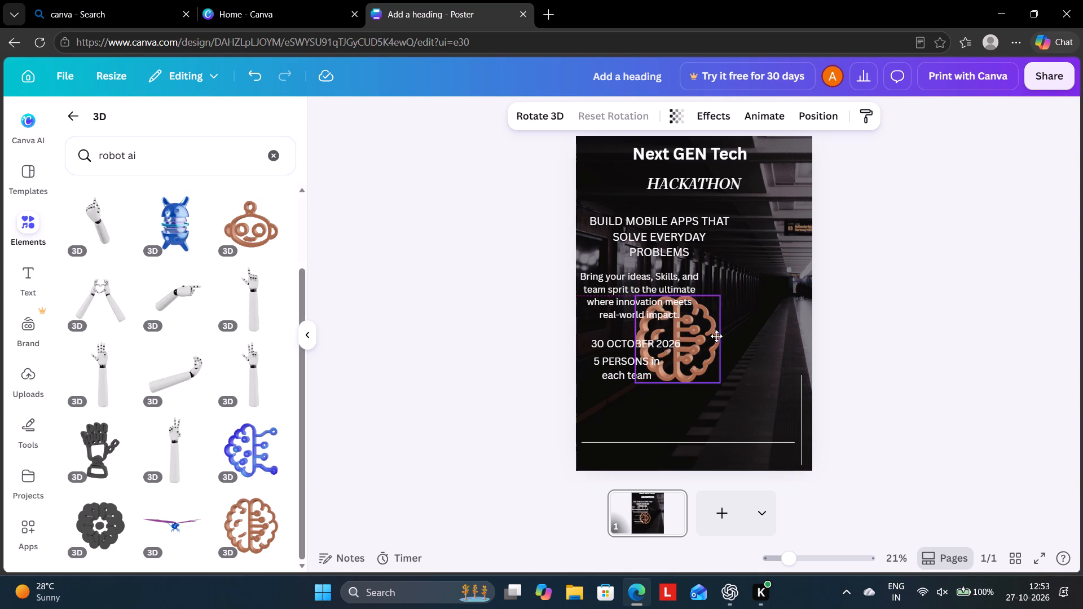
left_click_drag(716, 336, 813, 184)
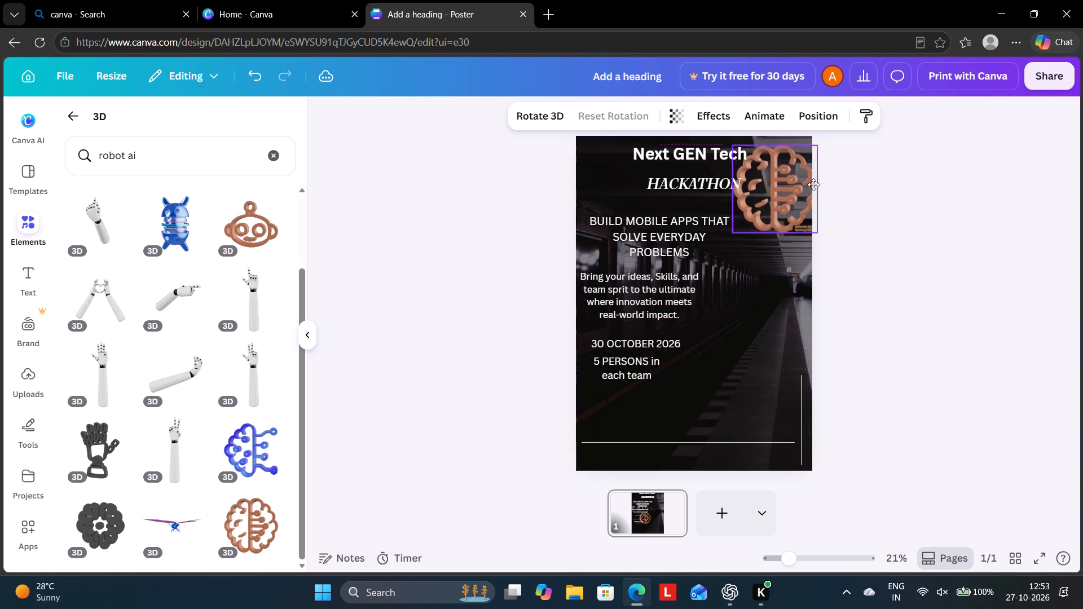
left_click_drag(813, 184, 805, 243)
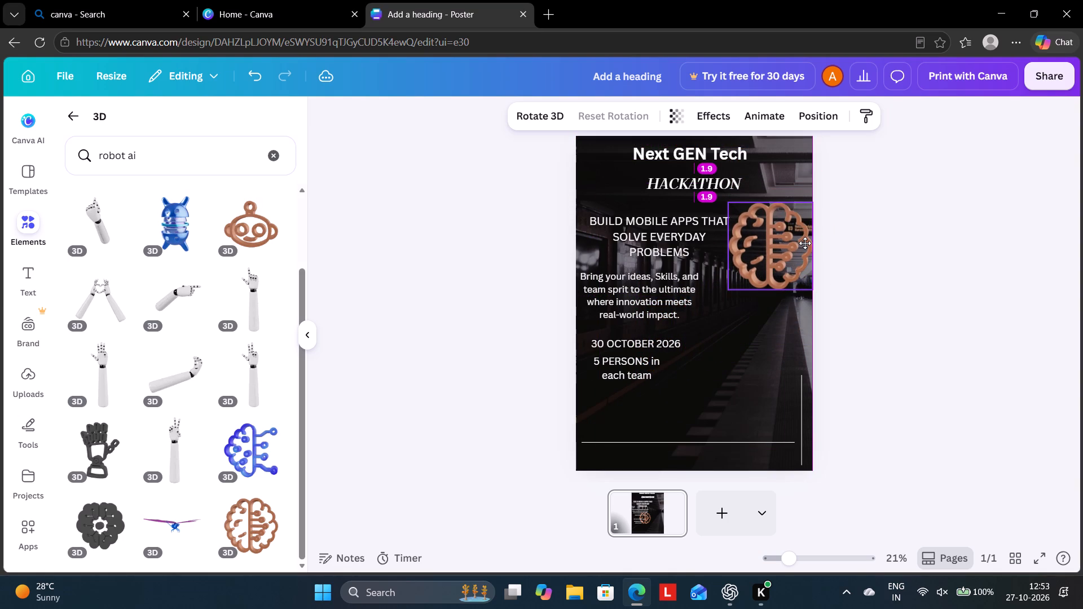
left_click_drag(805, 243, 801, 244)
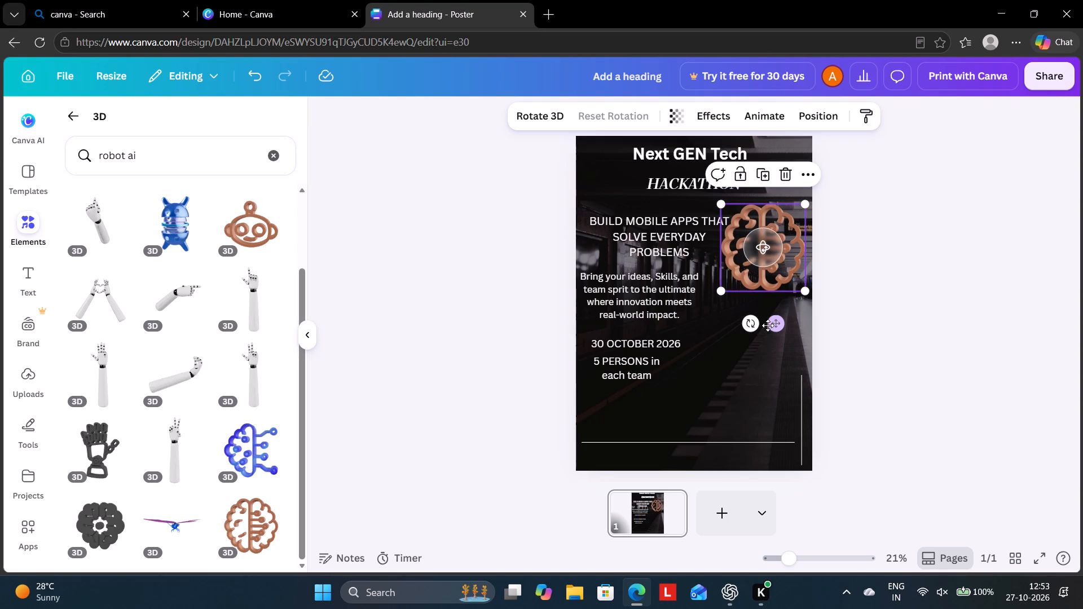
left_click(769, 253)
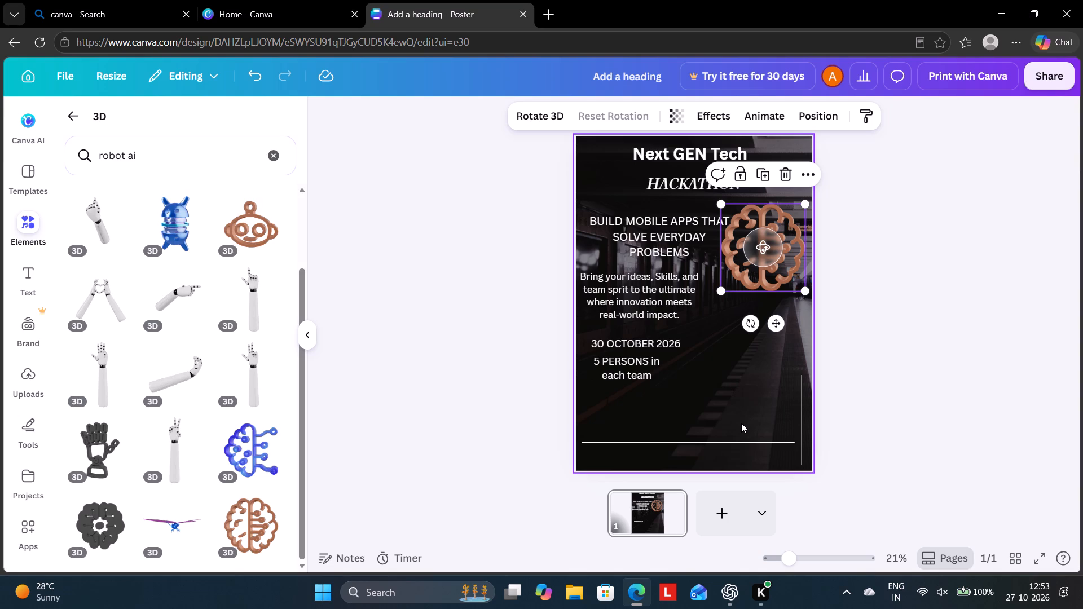
left_click(730, 384)
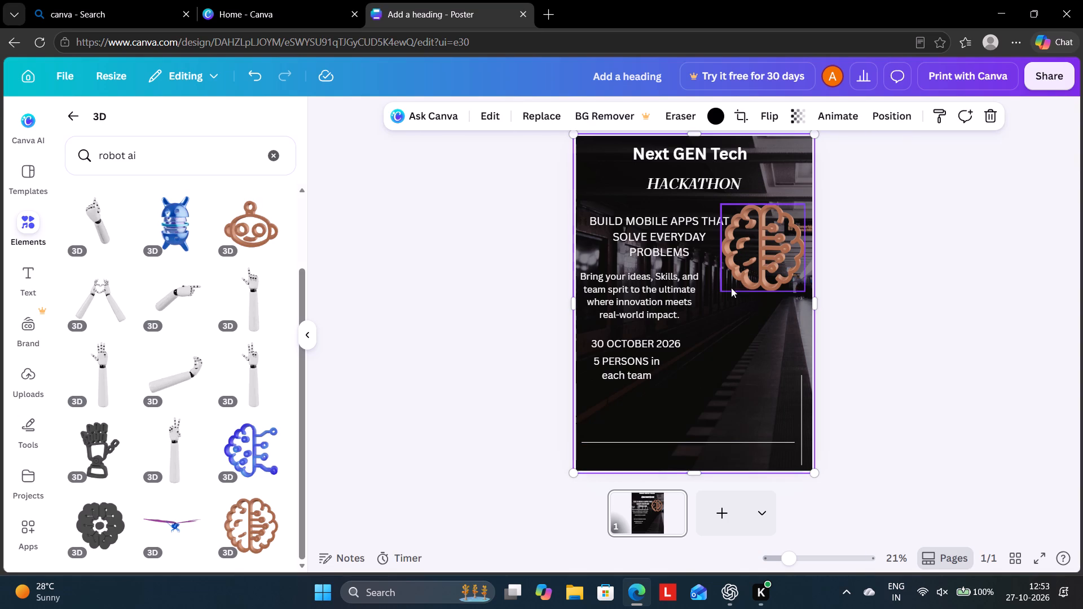
Search the 3D elements for "hackathon elements", look through the graphics, and try the related search "Background elements".
left_click(152, 152)
left_click(275, 151)
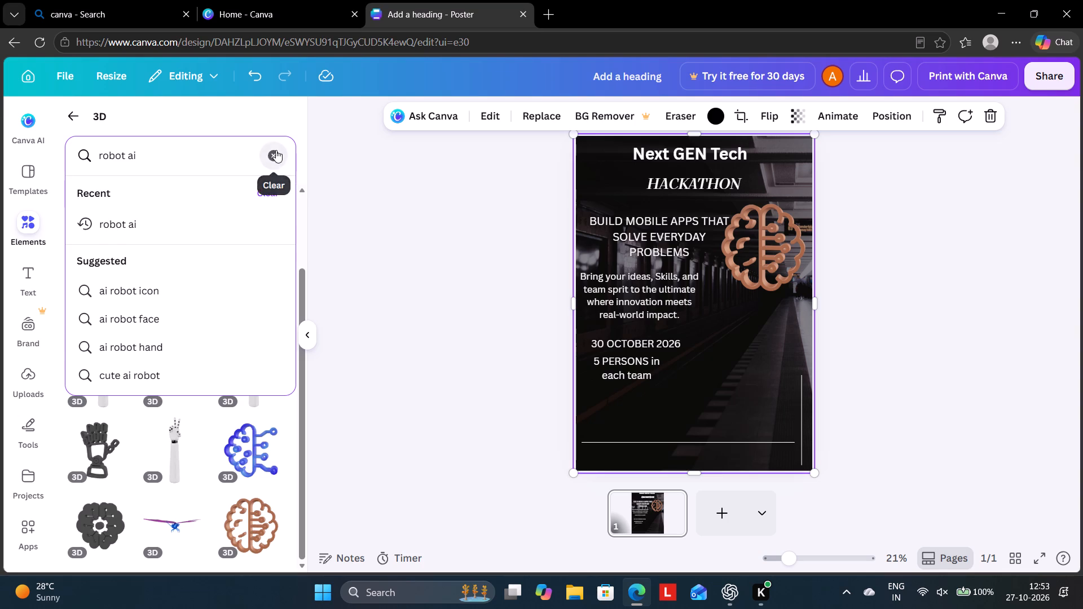
key("h")
type("acka")
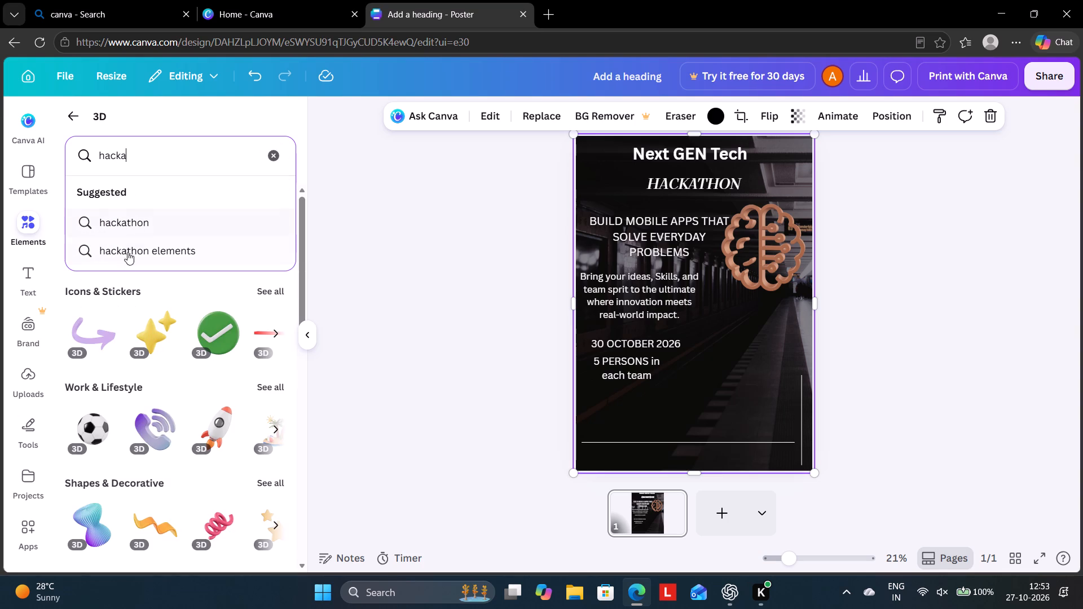
left_click(126, 246)
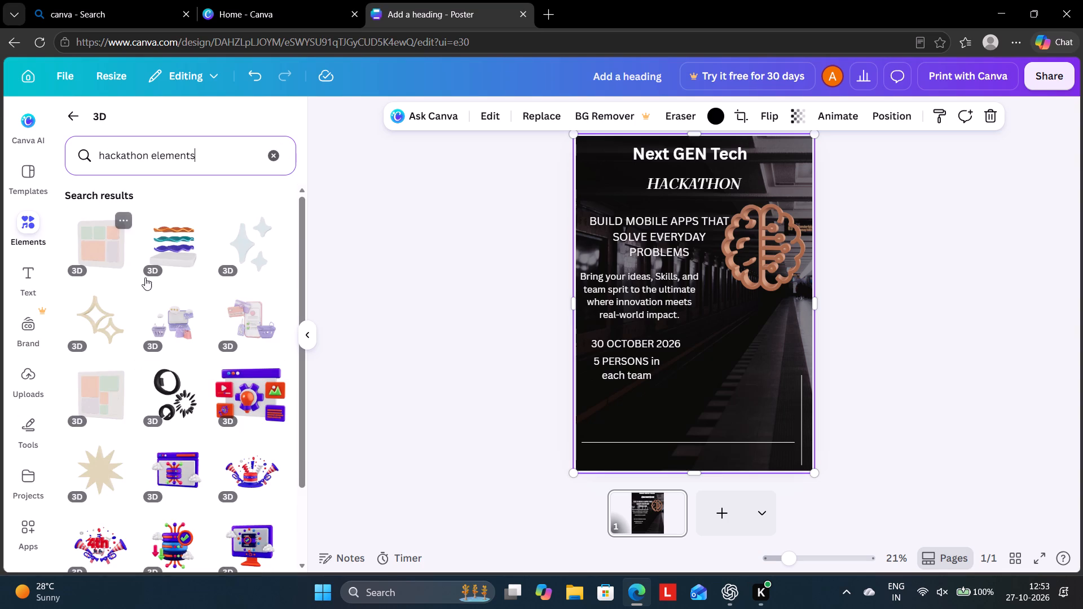
scroll(210, 370, "down", 3)
scroll(188, 382, "up", 1)
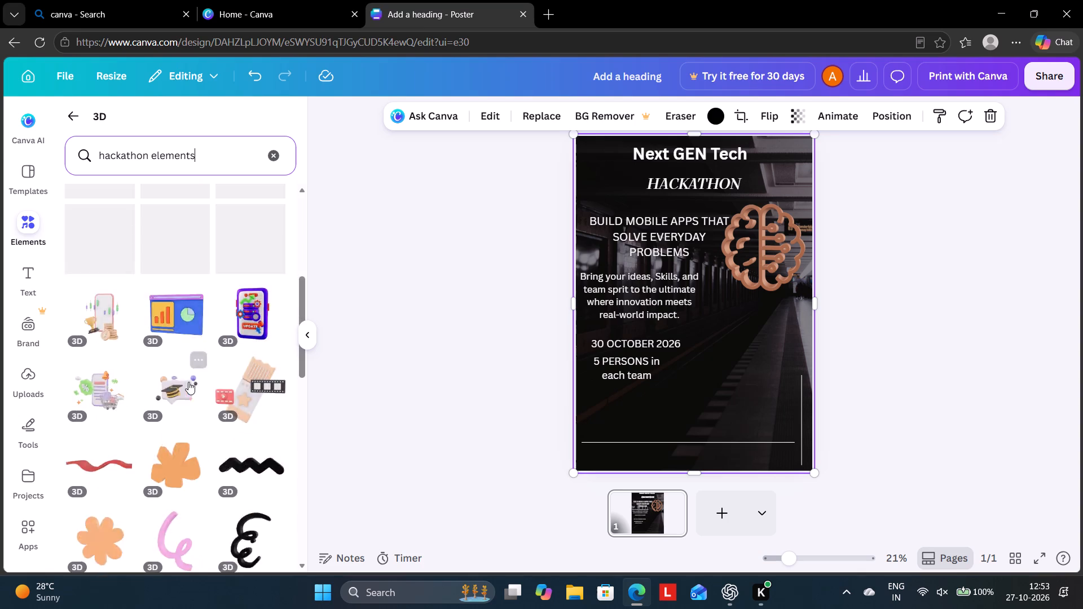
scroll(188, 382, "down", 5)
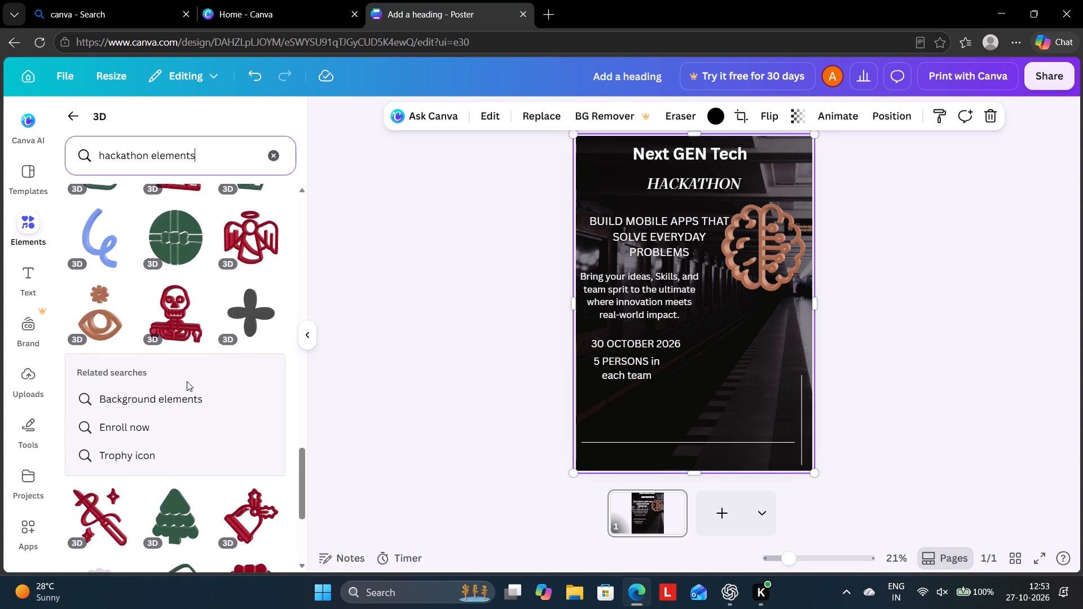
left_click(169, 399)
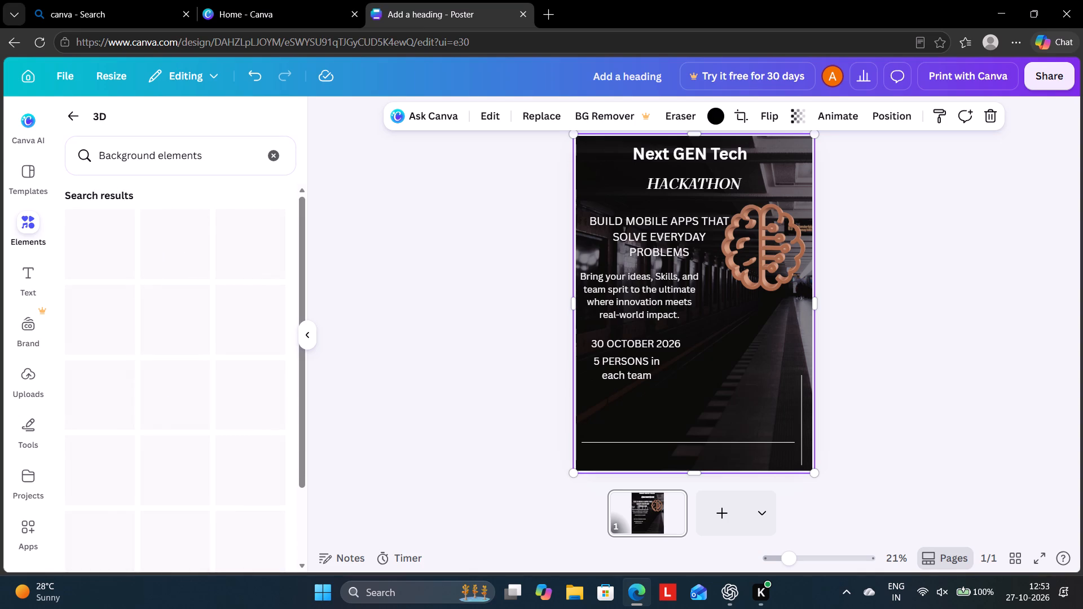
left_click(226, 160)
left_click(275, 156)
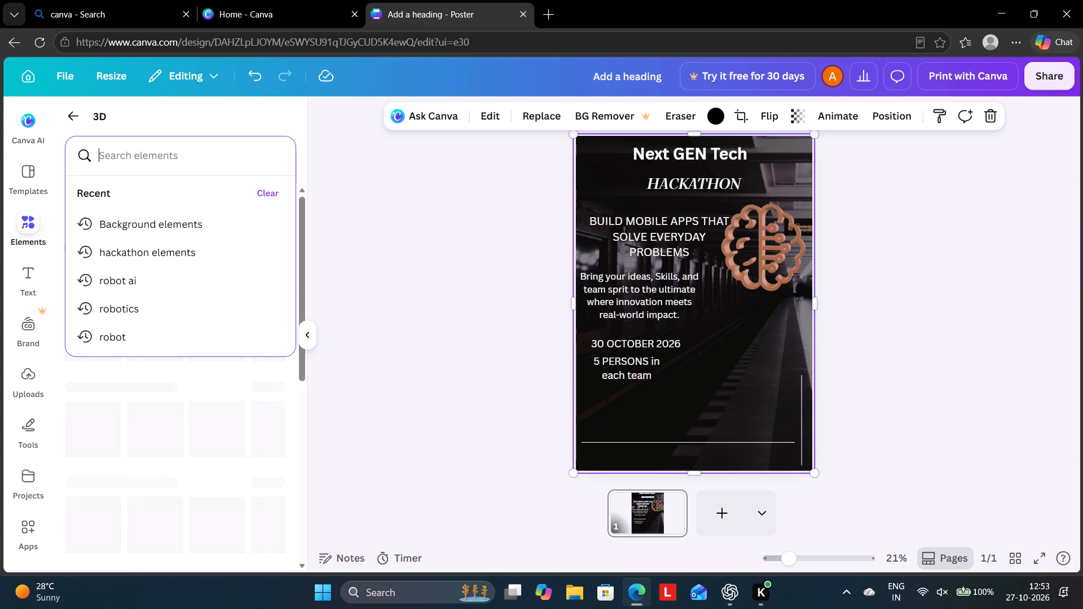
Switch to the Graphics category, search it for "hackathon elements", and look through the graphics for a tech-themed one.
left_click(65, 108)
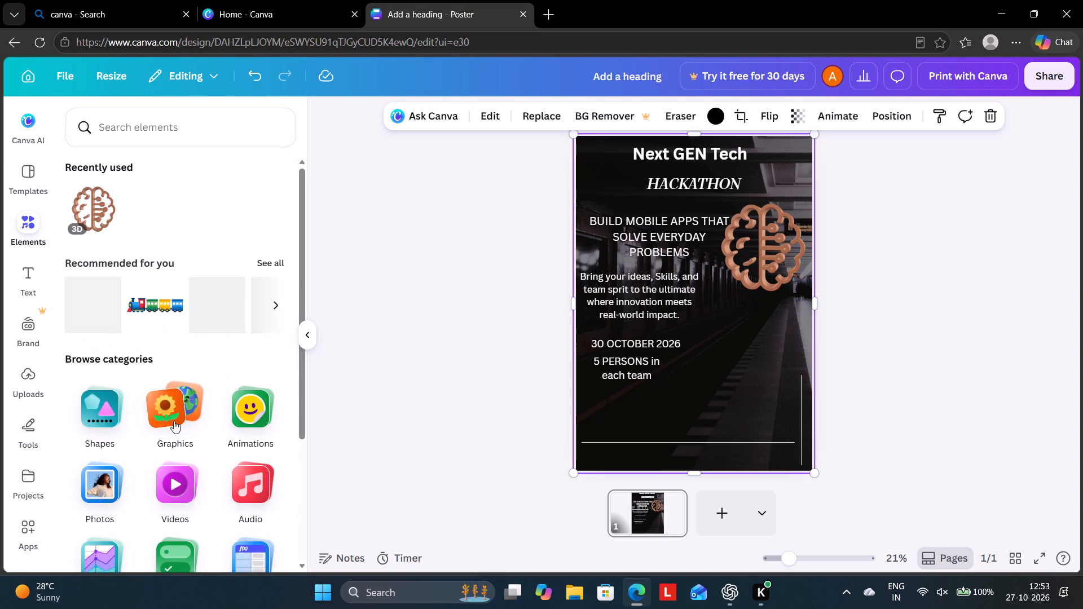
left_click(172, 376)
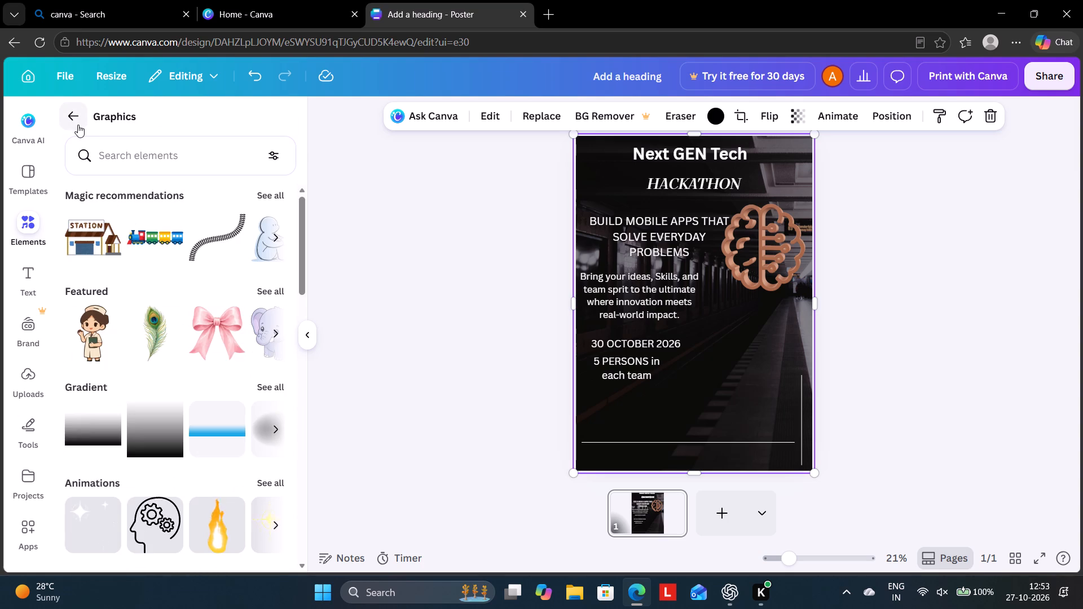
scroll(152, 350, "down", 3)
scroll(157, 370, "up", 2)
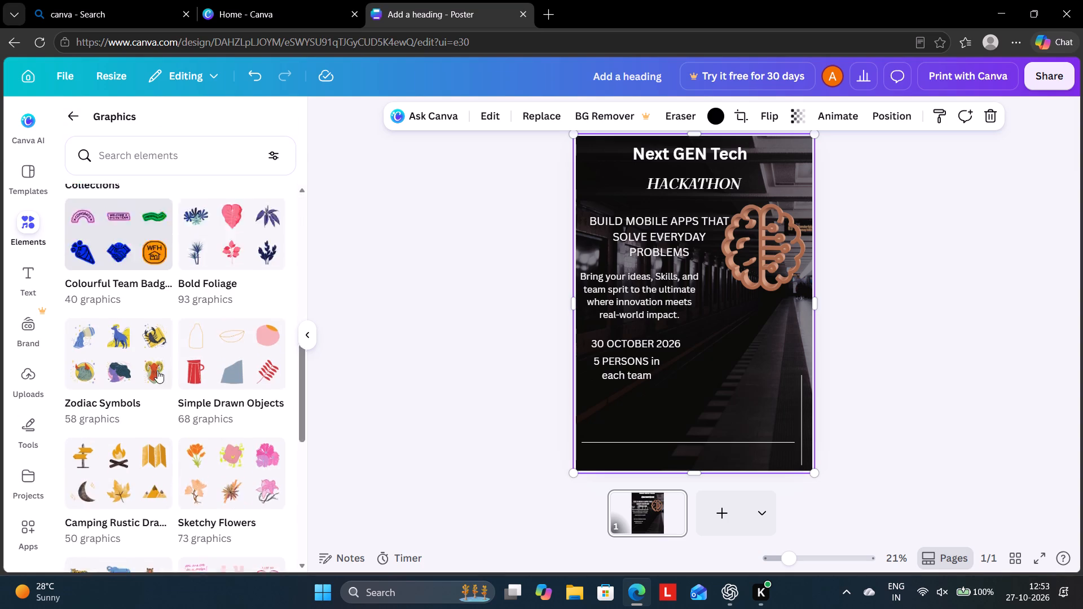
scroll(157, 370, "up", 2)
left_click(184, 150)
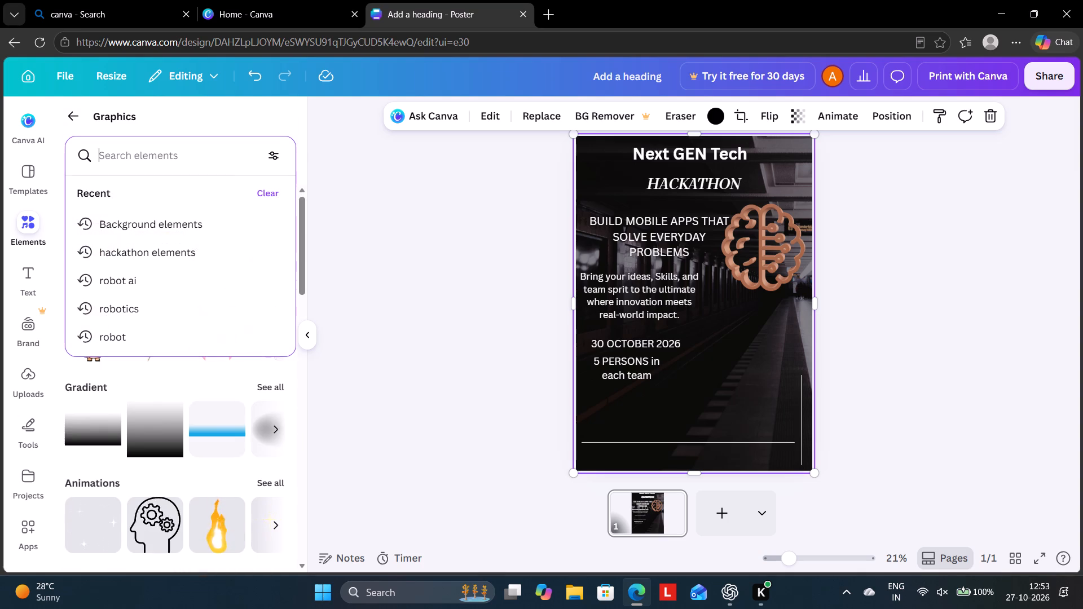
left_click(163, 247)
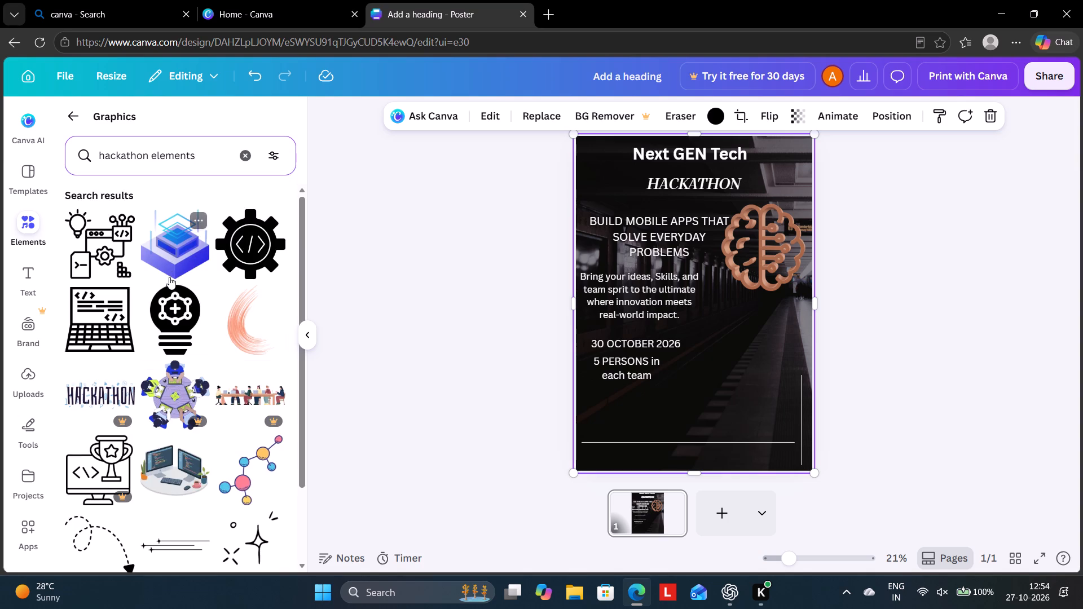
scroll(178, 341, "down", 3)
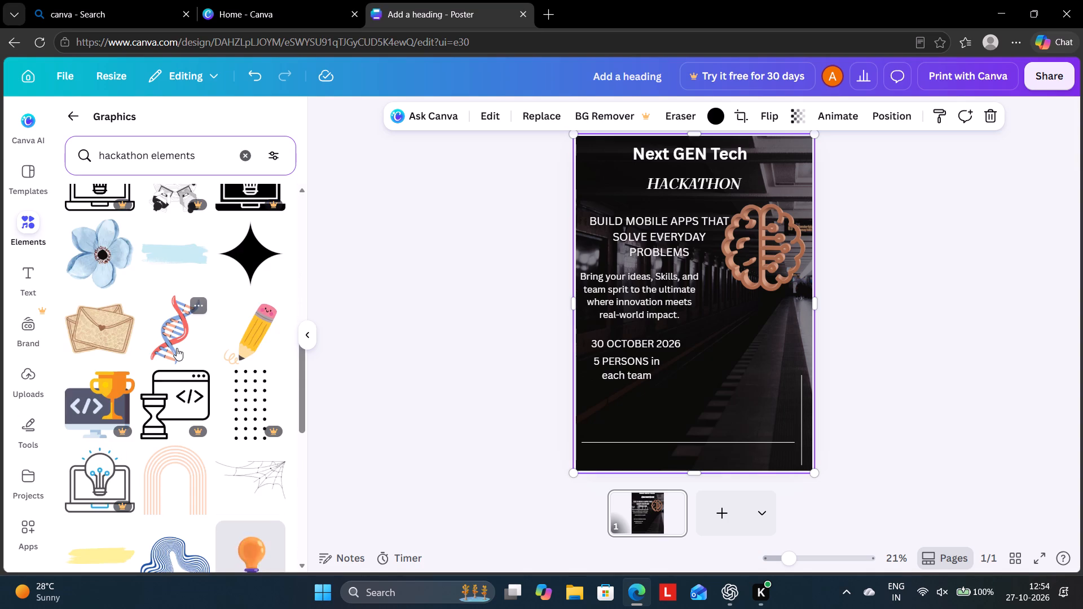
scroll(177, 348, "down", 2)
scroll(175, 348, "up", 1)
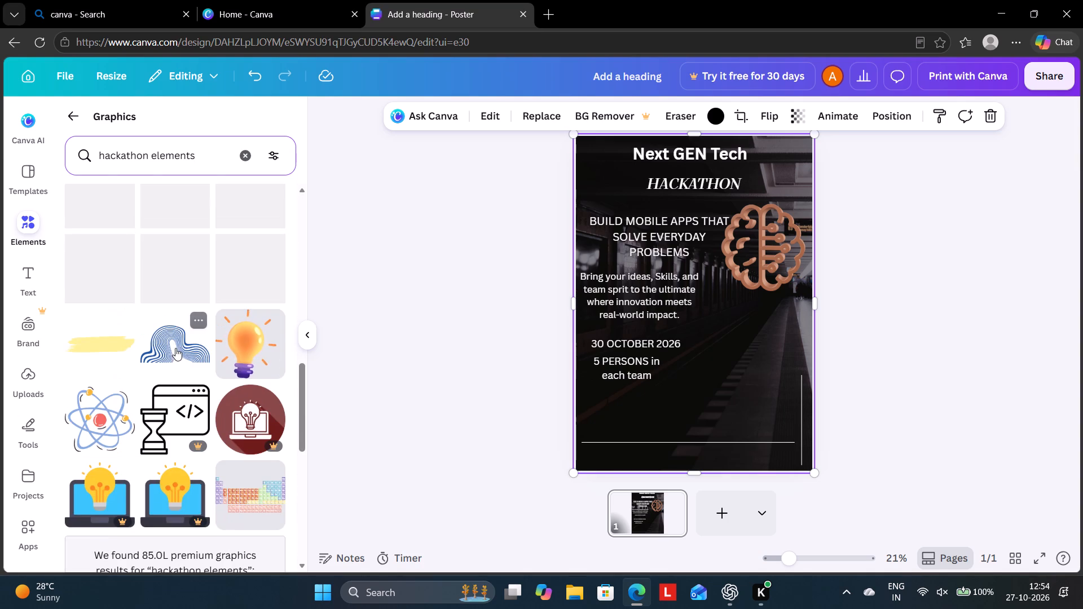
scroll(166, 349, "down", 1)
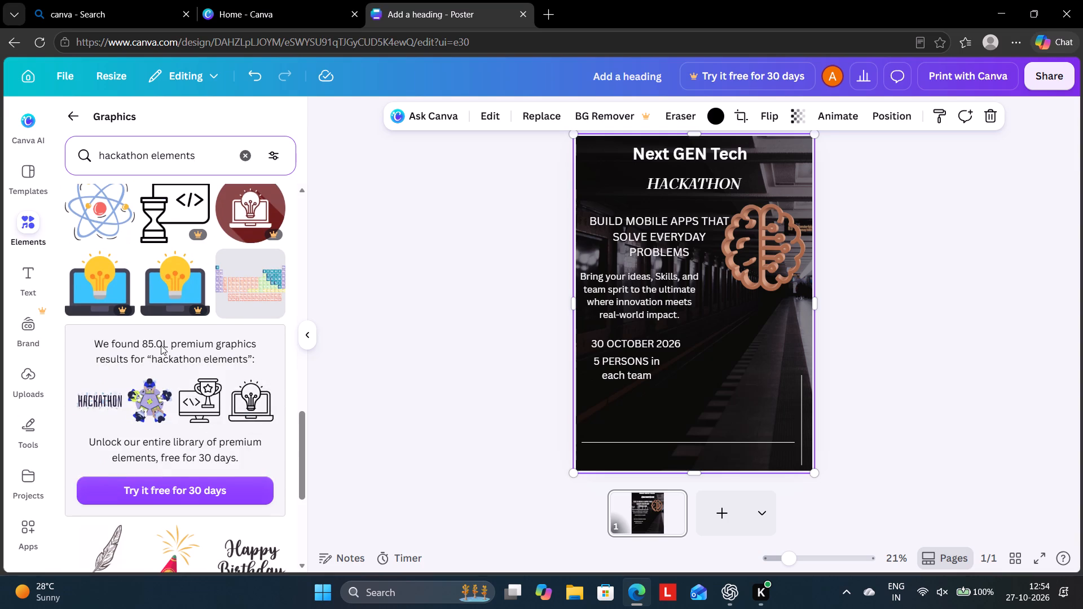
scroll(87, 312, "down", 1)
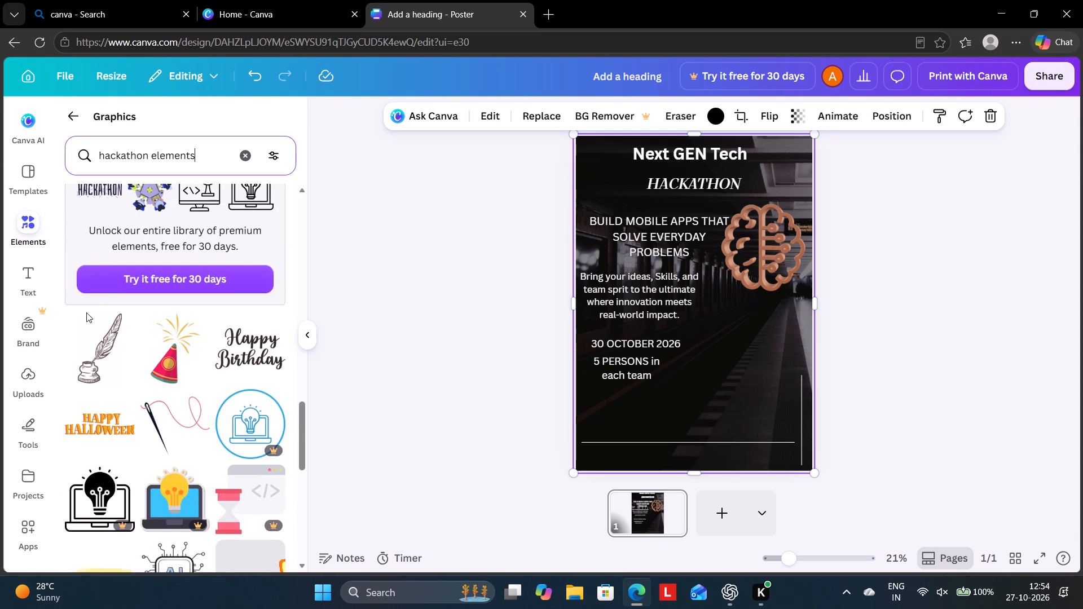
scroll(111, 297, "up", 1)
scroll(108, 304, "down", 1)
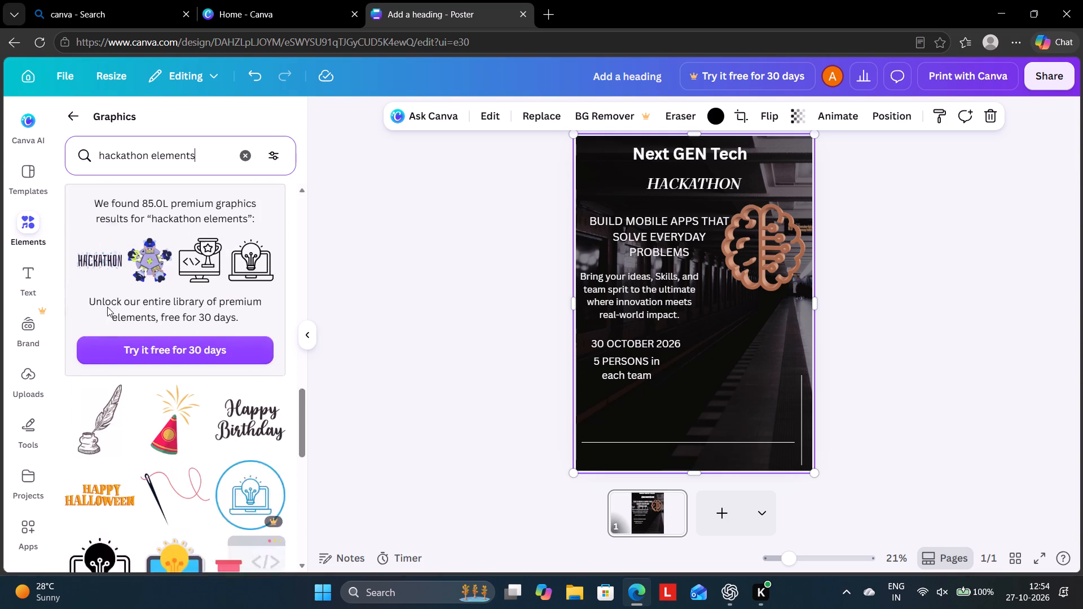
scroll(102, 310, "down", 2)
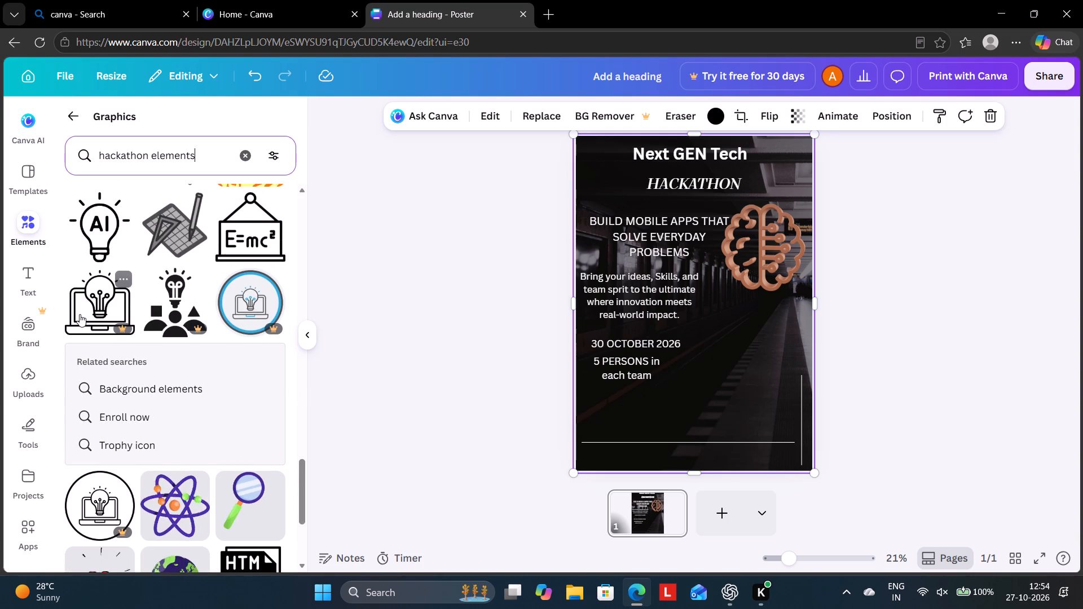
scroll(142, 443, "down", 1)
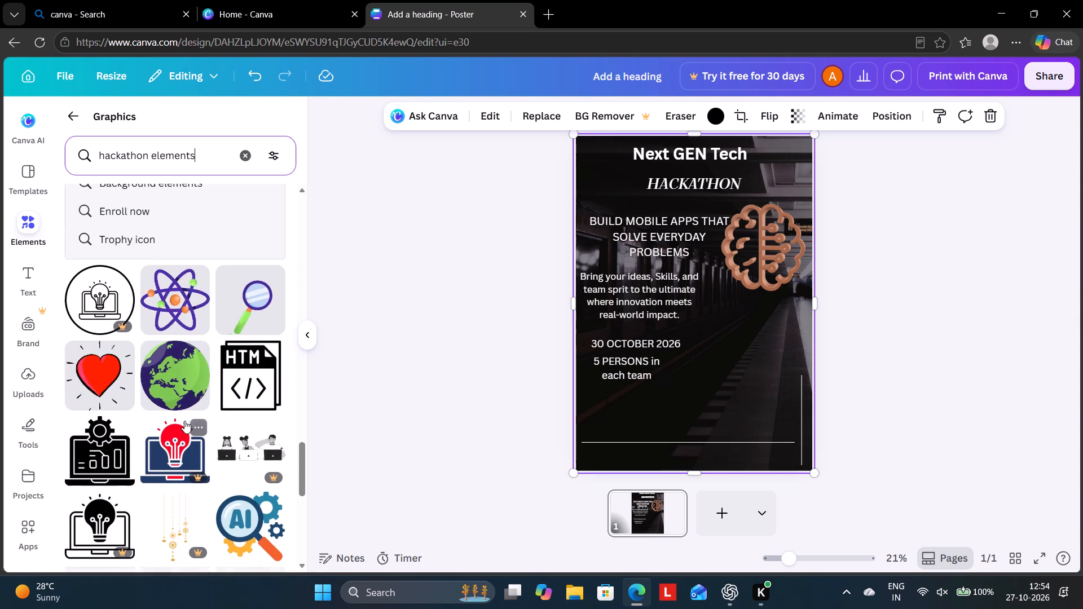
scroll(175, 435, "down", 2)
scroll(100, 360, "up", 1)
scroll(189, 358, "up", 2)
scroll(182, 363, "down", 5)
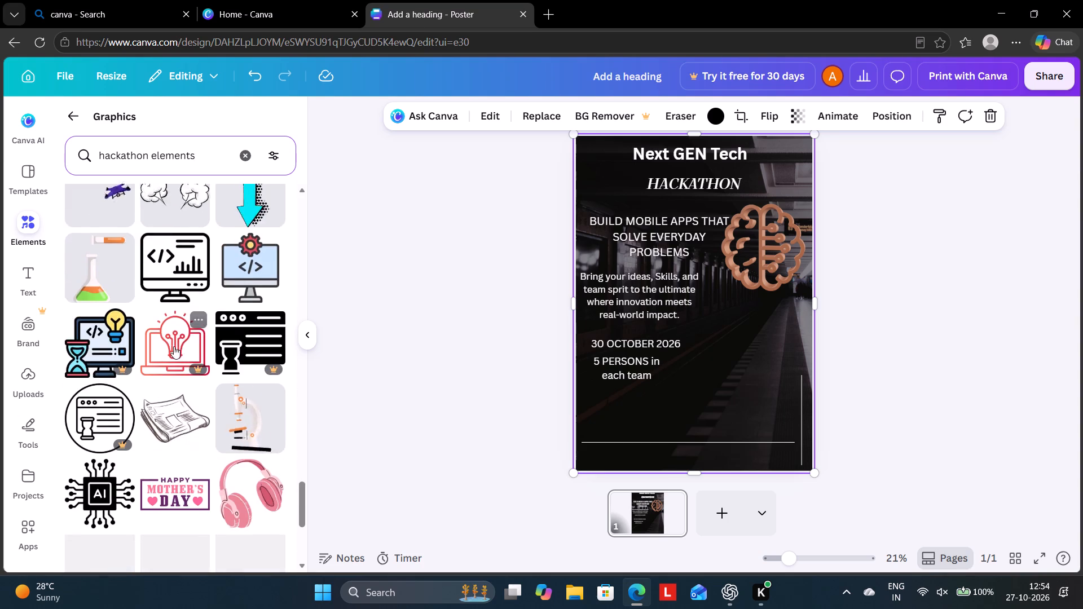
scroll(174, 346, "down", 2)
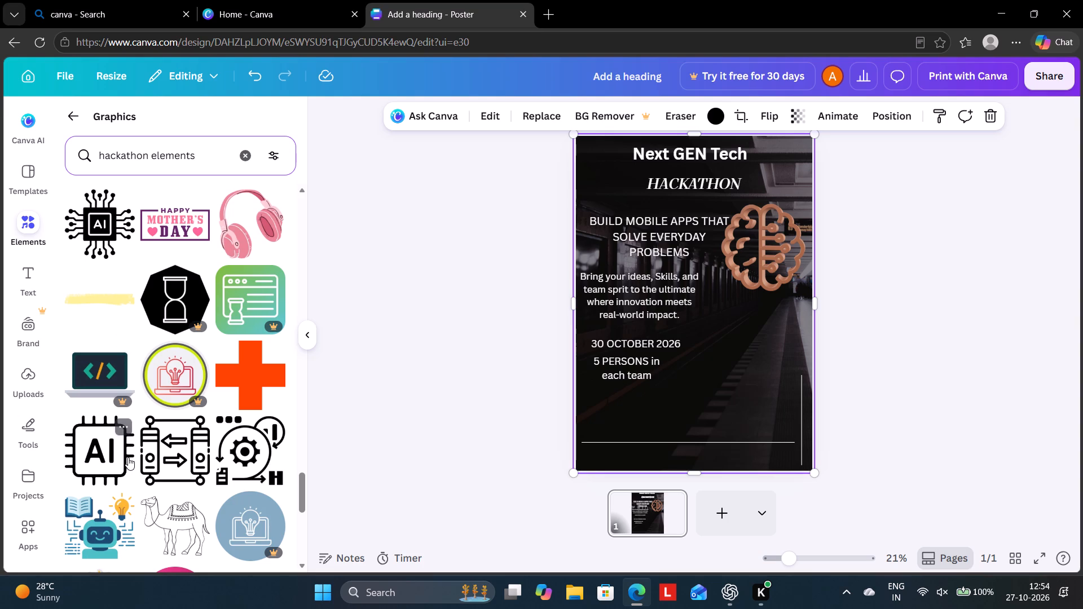
Add four overlapping copies of the black outlined square "AI" chip graphic to the middle of the poster.
left_click(104, 452)
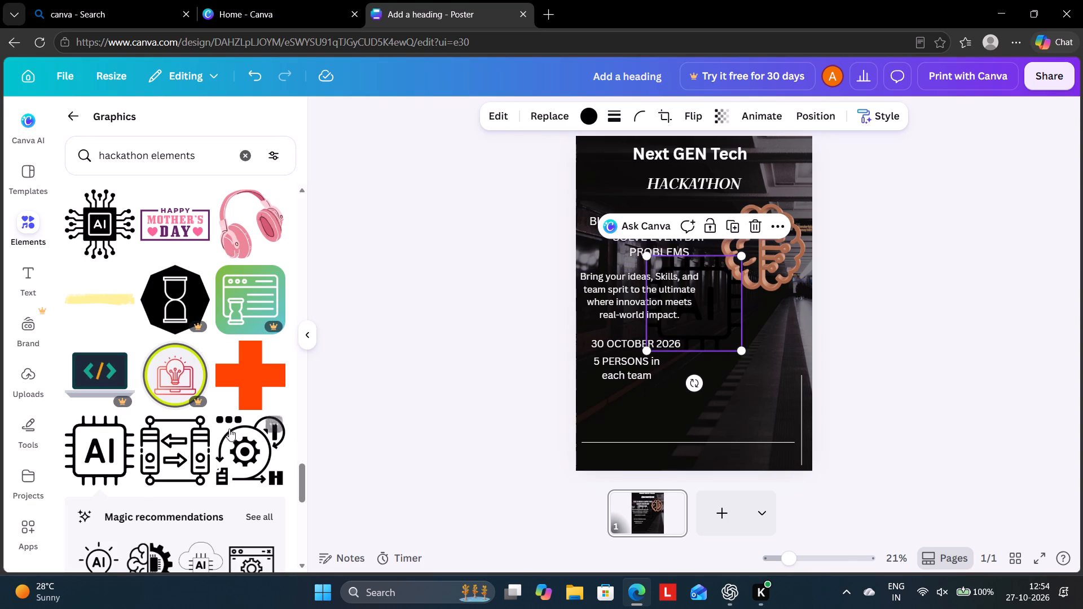
left_click(93, 444)
left_click(93, 444)
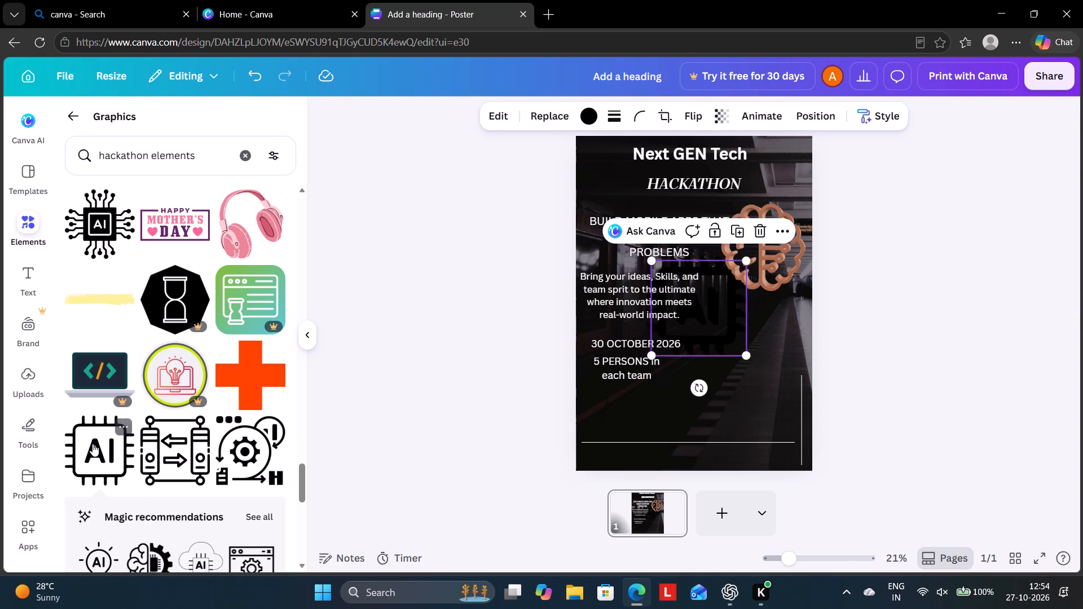
left_click(128, 421)
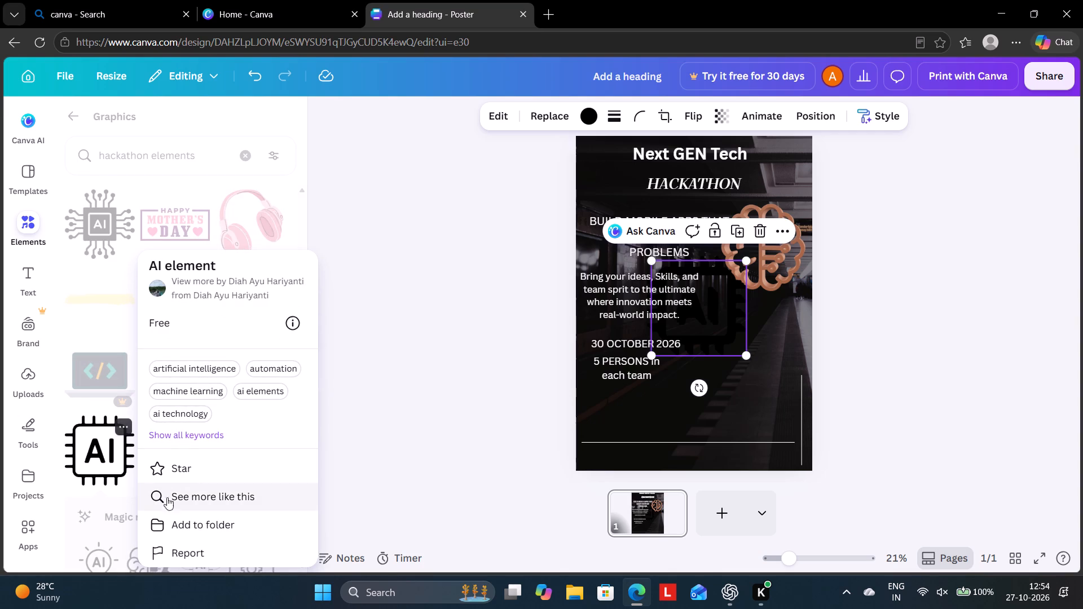
left_click(96, 444)
left_click(96, 445)
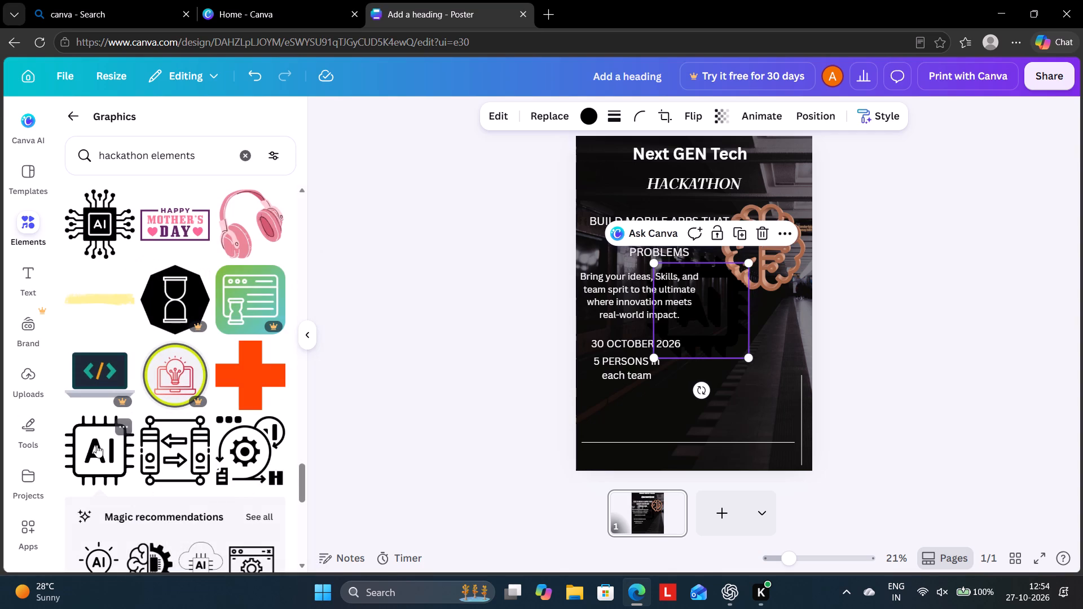
scroll(252, 431, "down", 2)
scroll(224, 416, "up", 1)
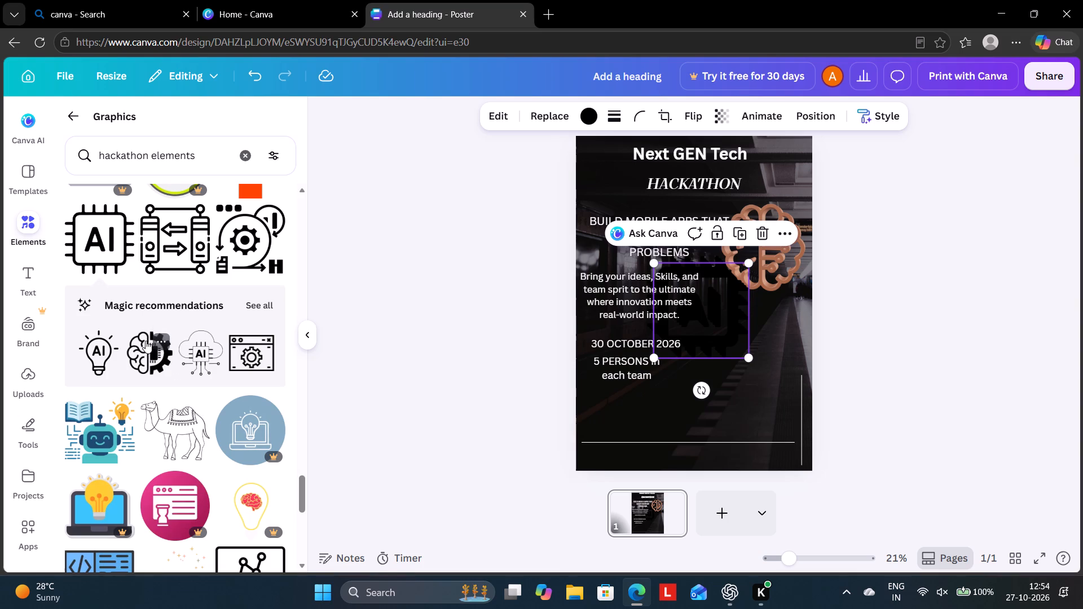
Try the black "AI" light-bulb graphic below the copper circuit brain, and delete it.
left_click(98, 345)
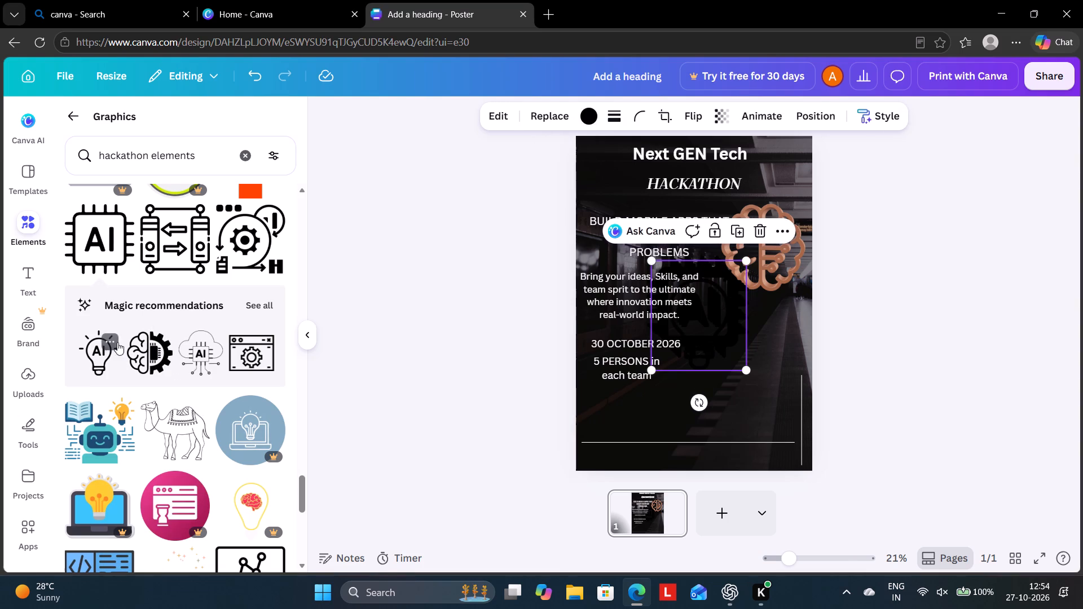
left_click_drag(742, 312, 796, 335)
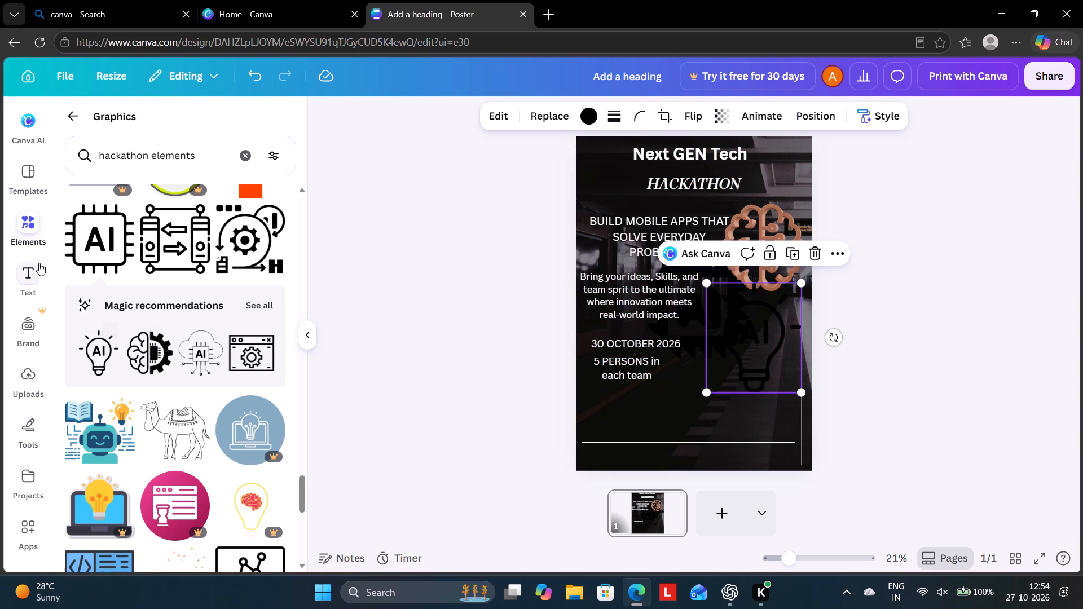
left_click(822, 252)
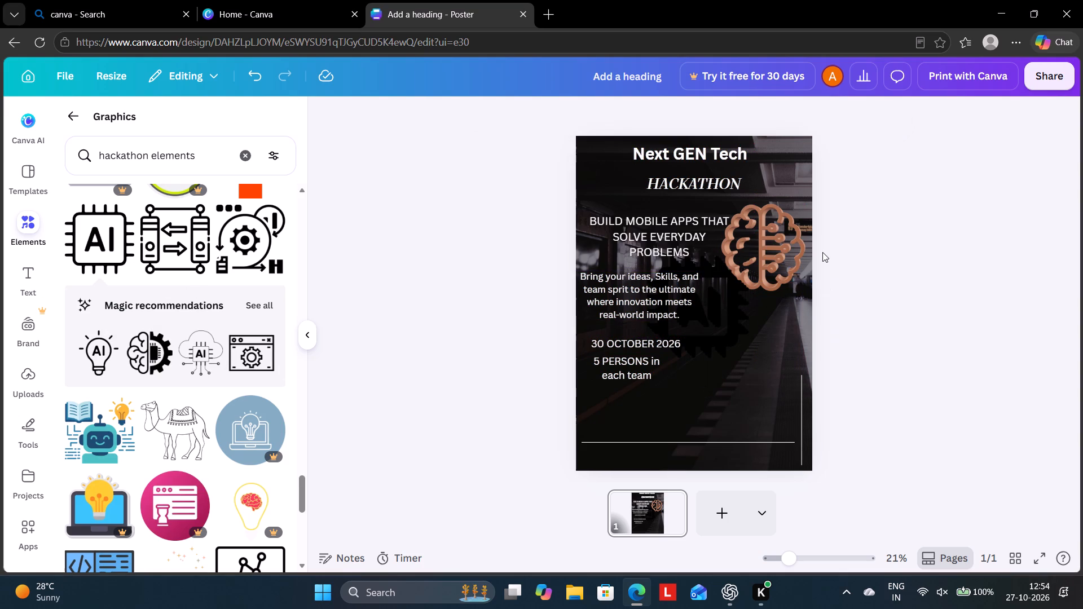
Look further through the "hackathon elements" graphics for a tech-themed one, and return to the element categories.
scroll(304, 365, "down", 1)
scroll(234, 358, "down", 1)
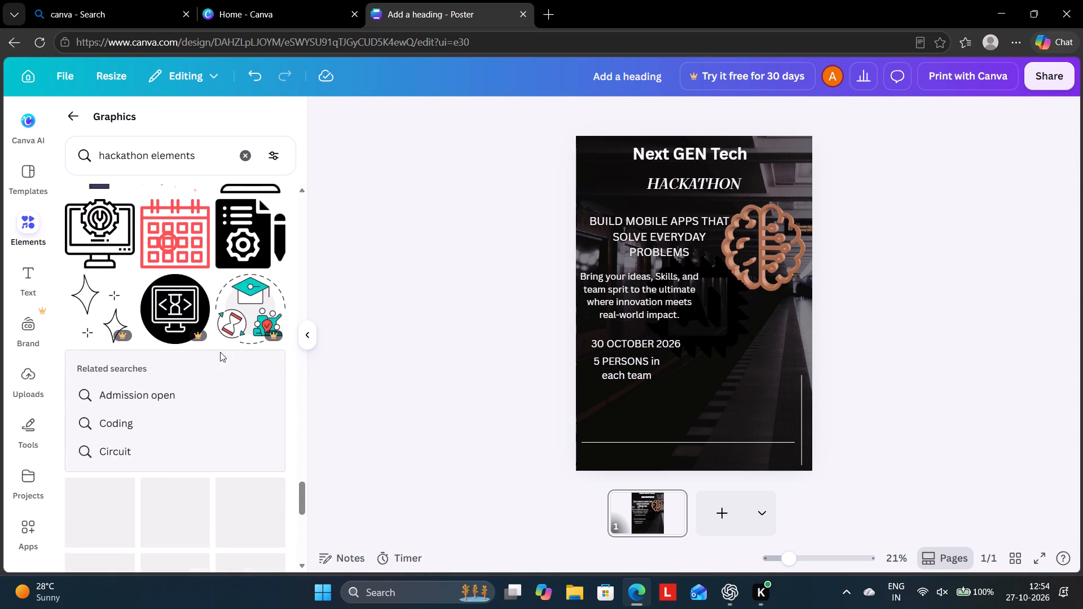
scroll(209, 352, "down", 1)
scroll(192, 347, "up", 2)
scroll(191, 346, "down", 4)
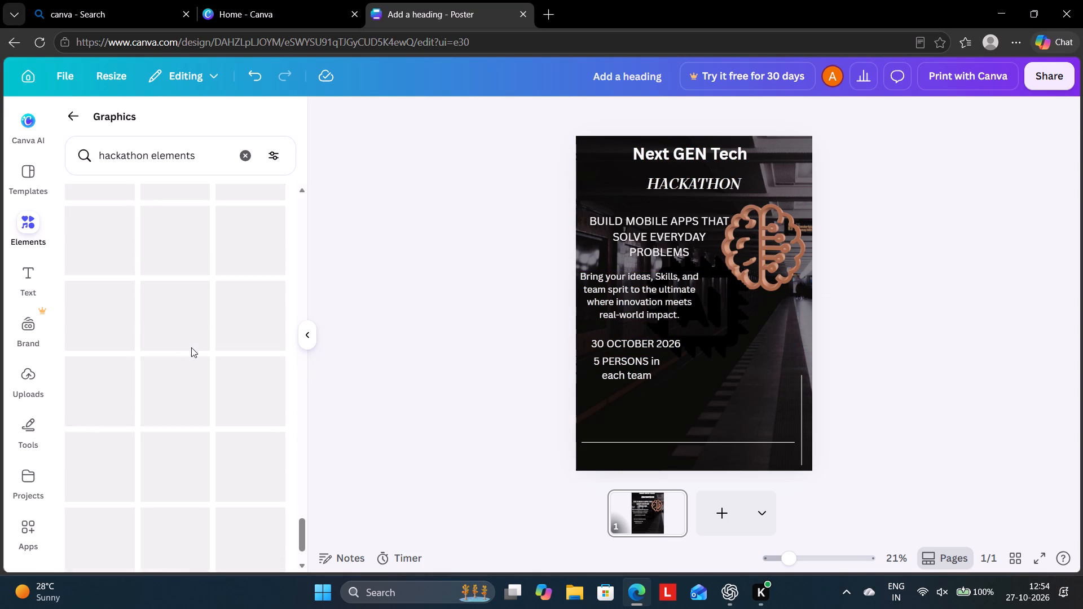
scroll(191, 347, "down", 1)
scroll(191, 347, "up", 2)
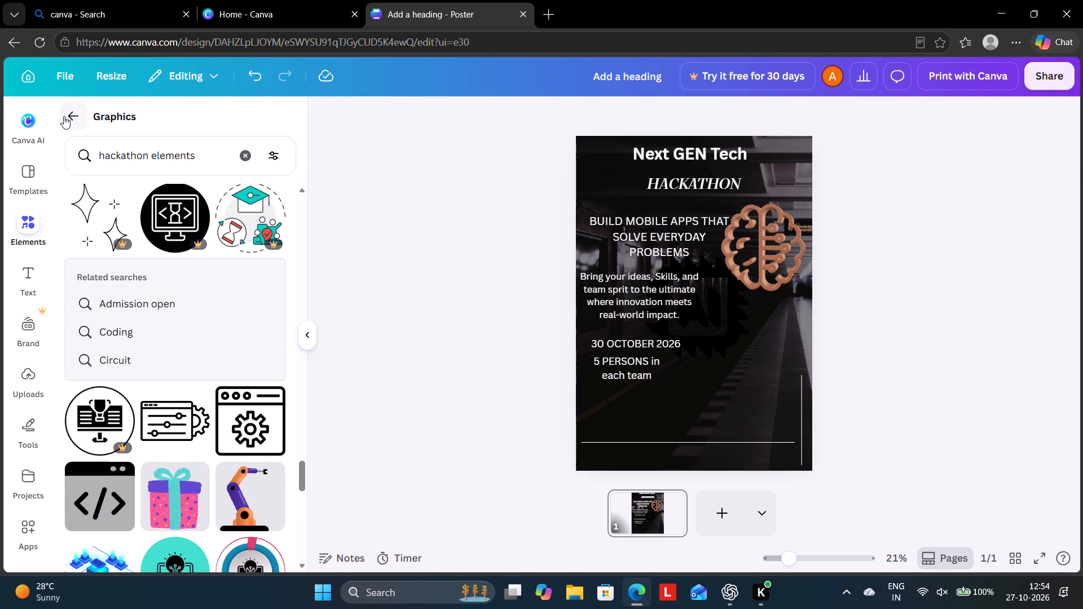
scroll(237, 349, "down", 1)
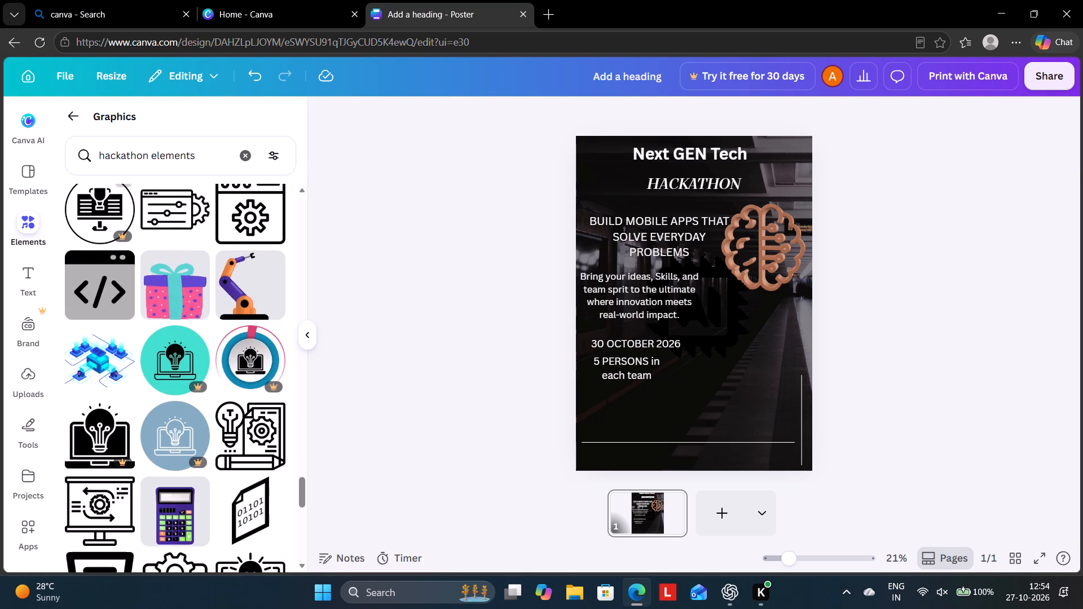
left_click(68, 115)
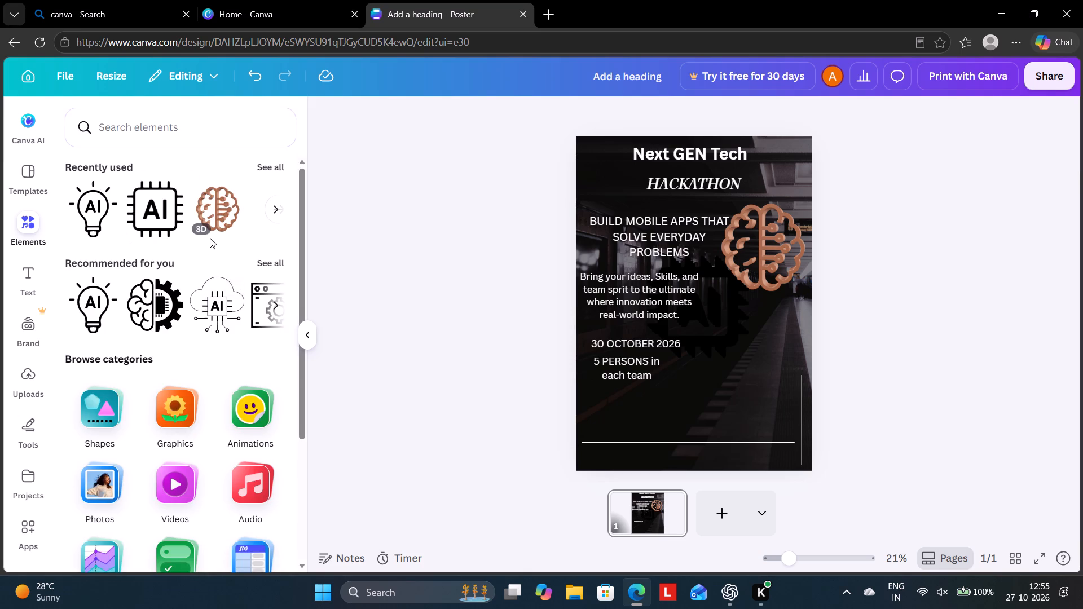
Look through the Frames category for a frame that suits the poster, and return to the element categories.
scroll(146, 404, "down", 1)
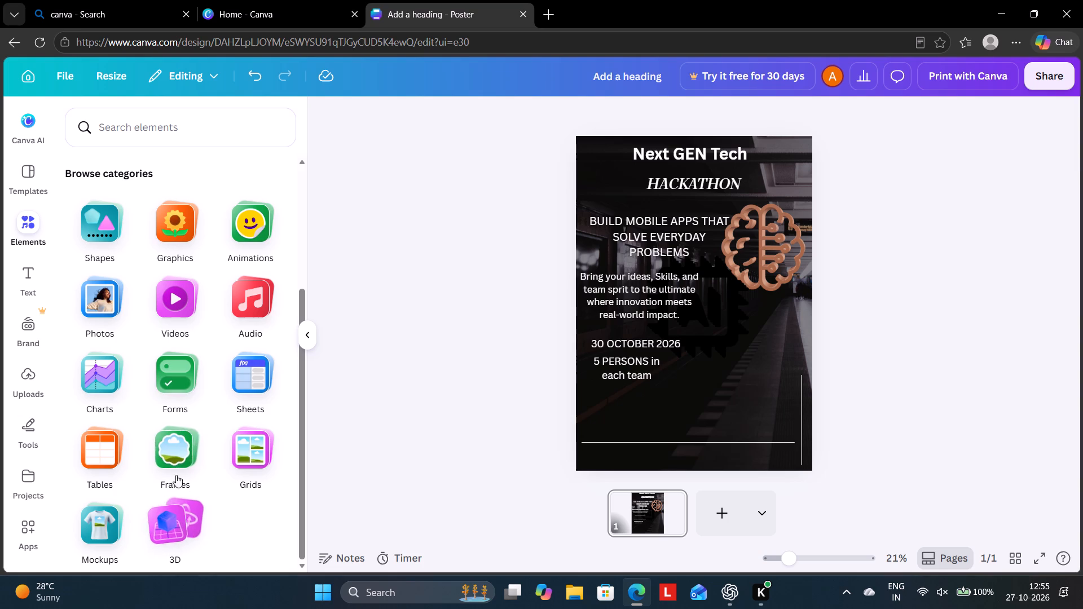
left_click(183, 439)
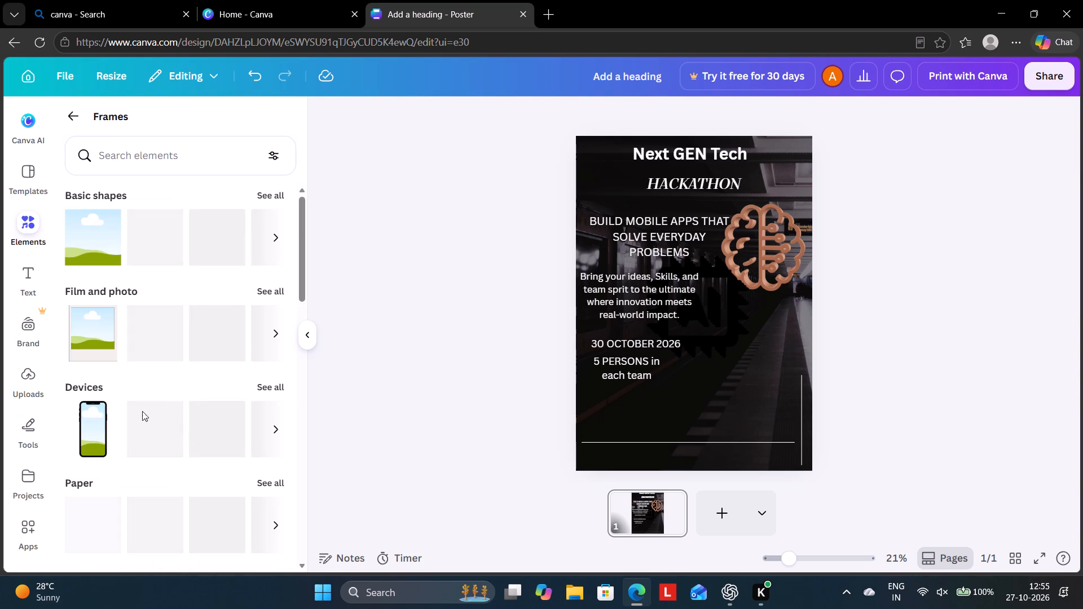
scroll(165, 387, "down", 1)
scroll(163, 389, "up", 2)
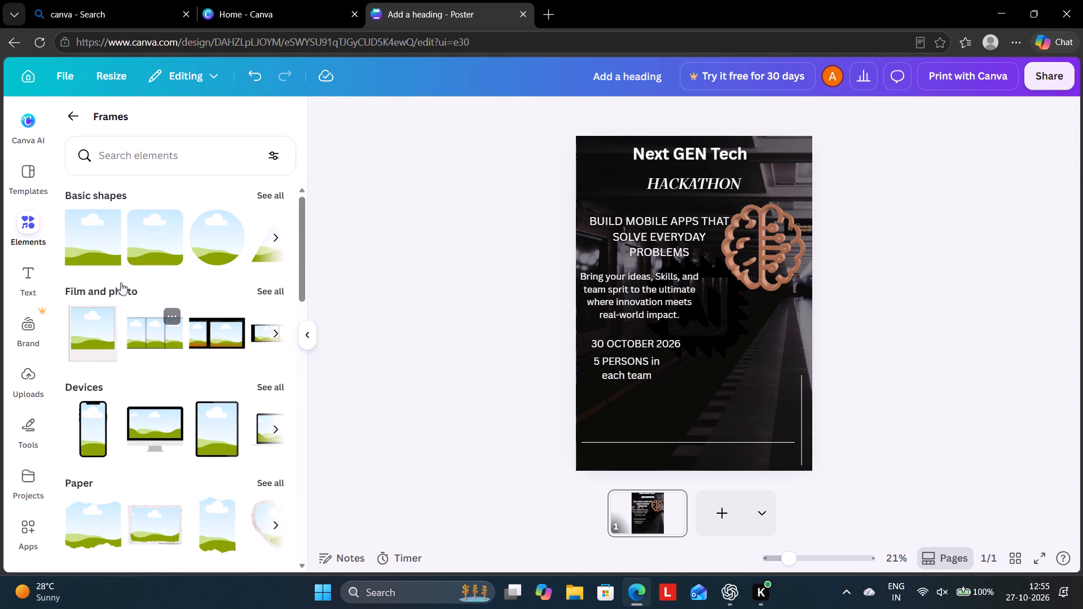
left_click(72, 111)
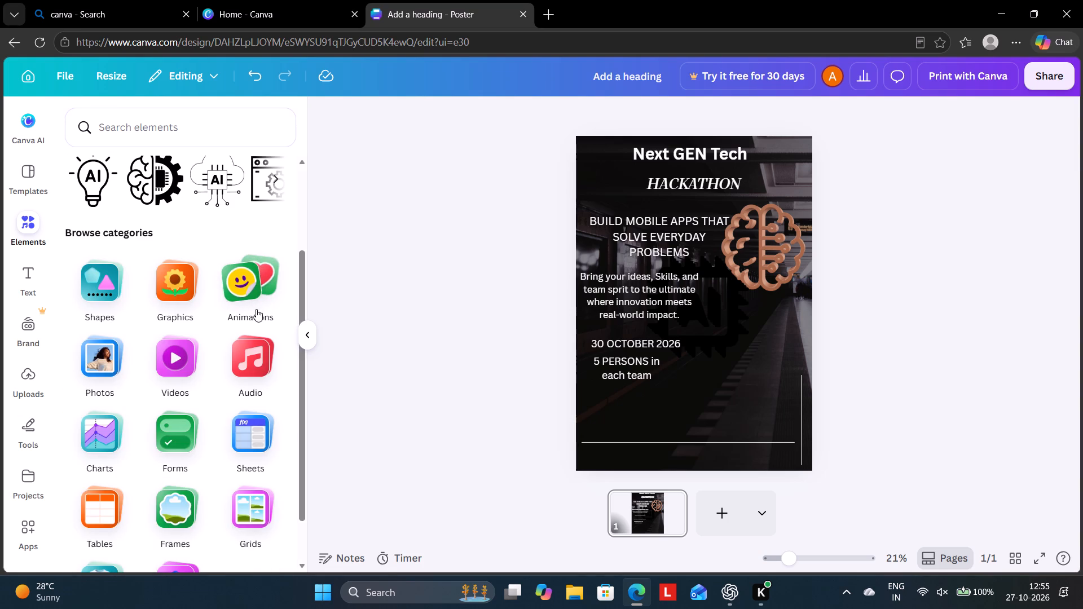
Look through the Animations category for one that suits the hackathon poster, and return to the element categories.
left_click(252, 277)
scroll(164, 358, "down", 2)
scroll(163, 360, "up", 2)
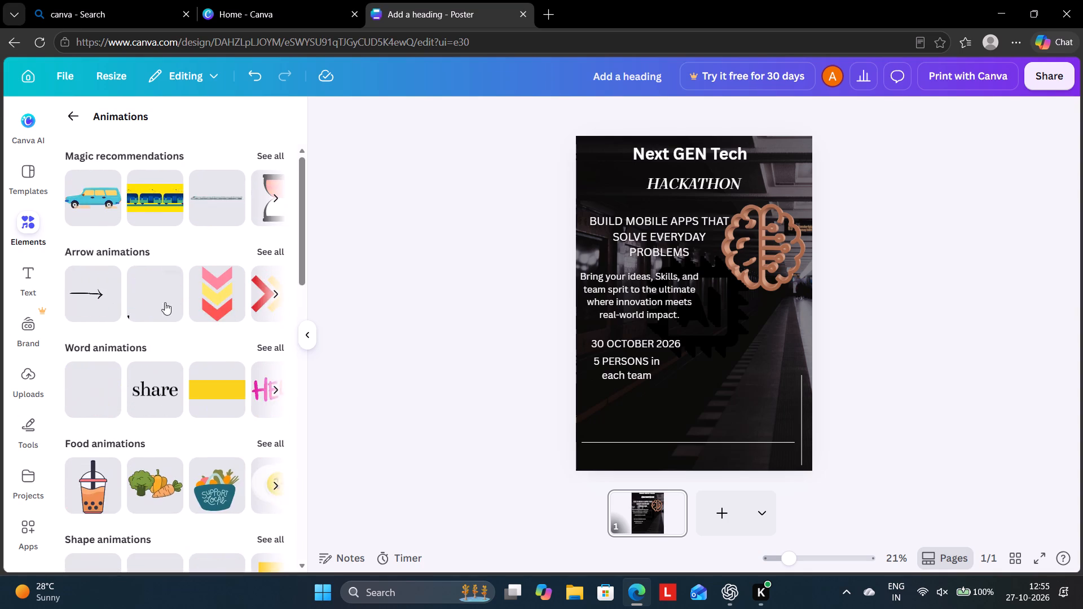
scroll(162, 292, "down", 5)
scroll(160, 314, "up", 7)
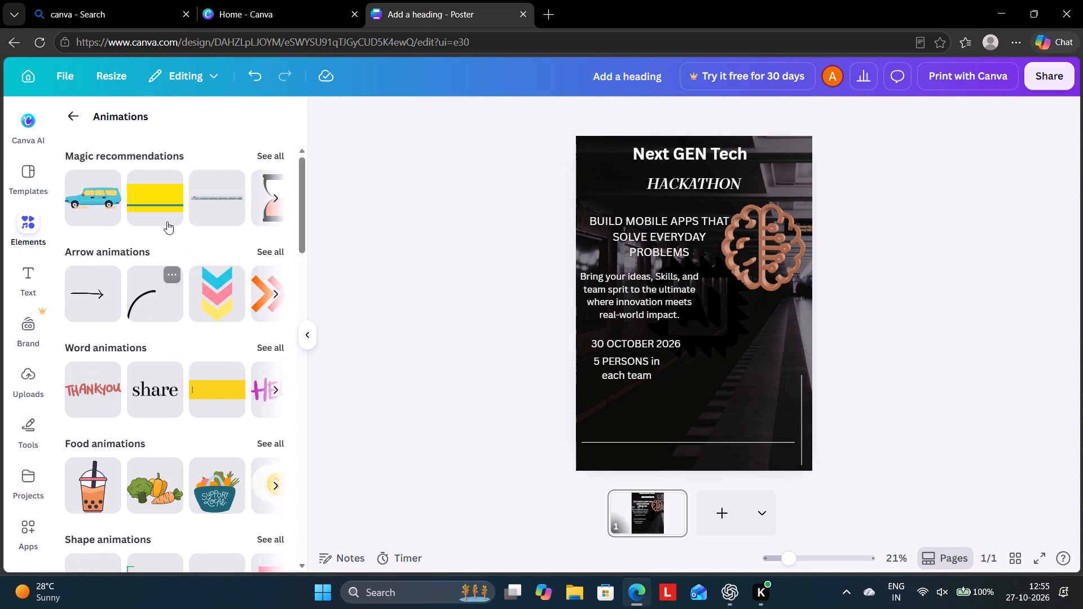
scroll(160, 333, "down", 2)
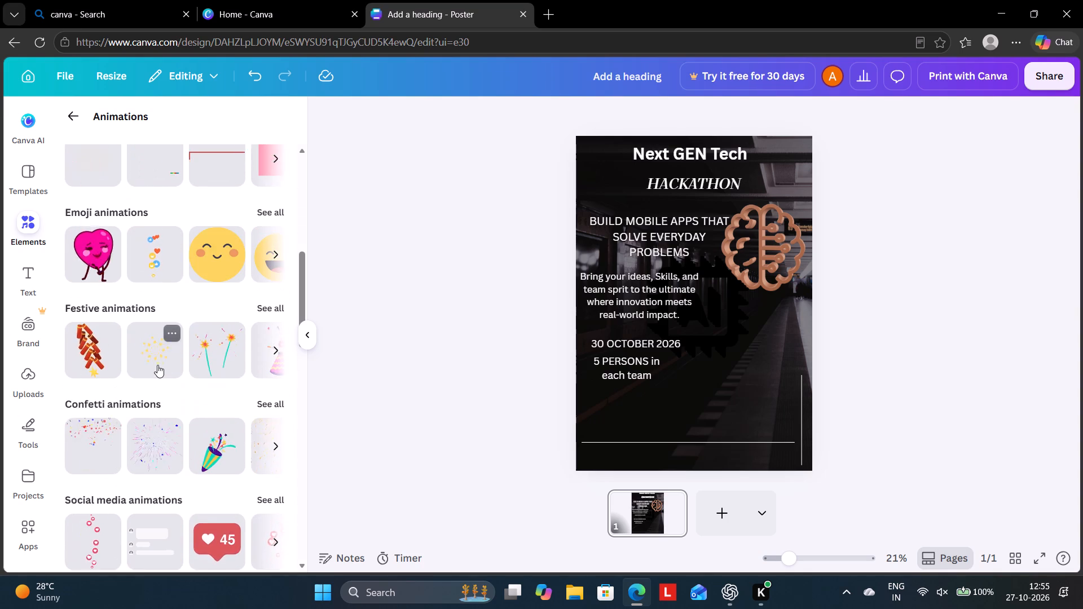
scroll(157, 365, "down", 3)
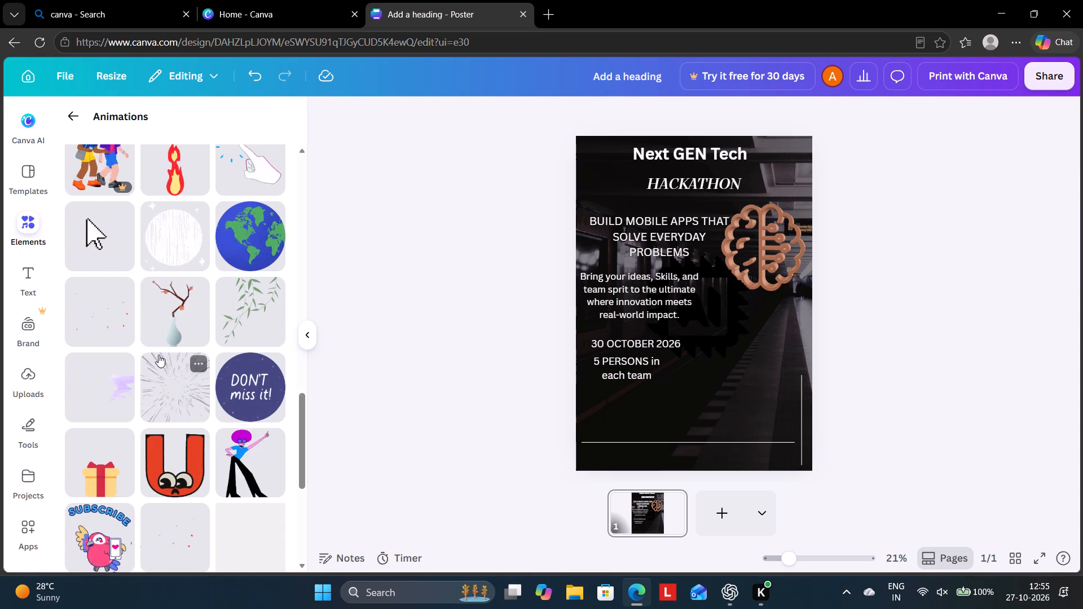
scroll(158, 355, "down", 2)
scroll(159, 354, "up", 10)
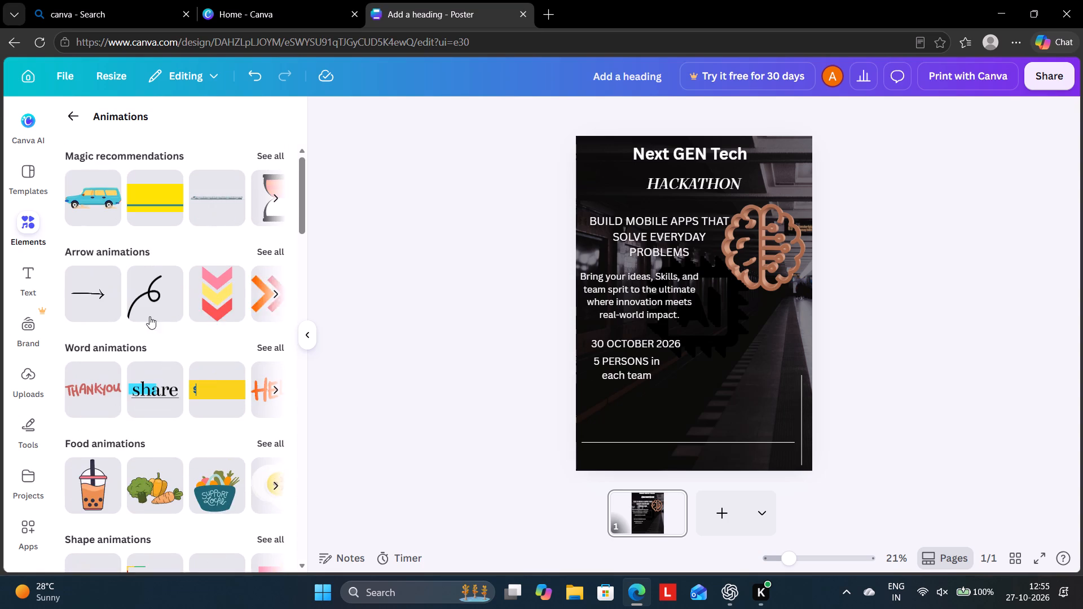
scroll(149, 316, "up", 4)
left_click(73, 109)
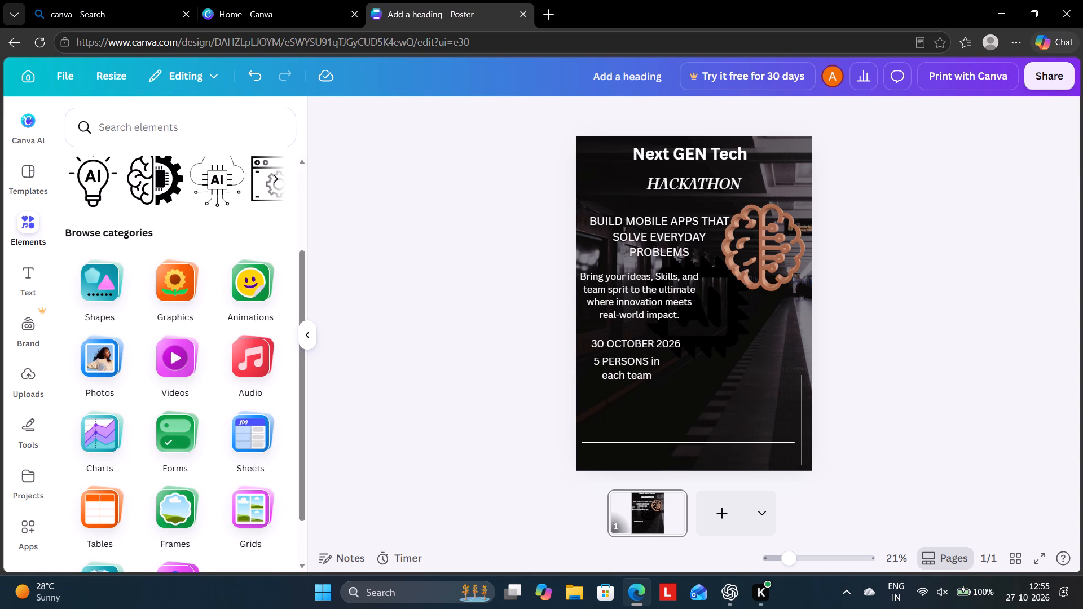
Look through the Mockups category for one that suits the poster, and return to the element categories.
scroll(267, 451, "down", 1)
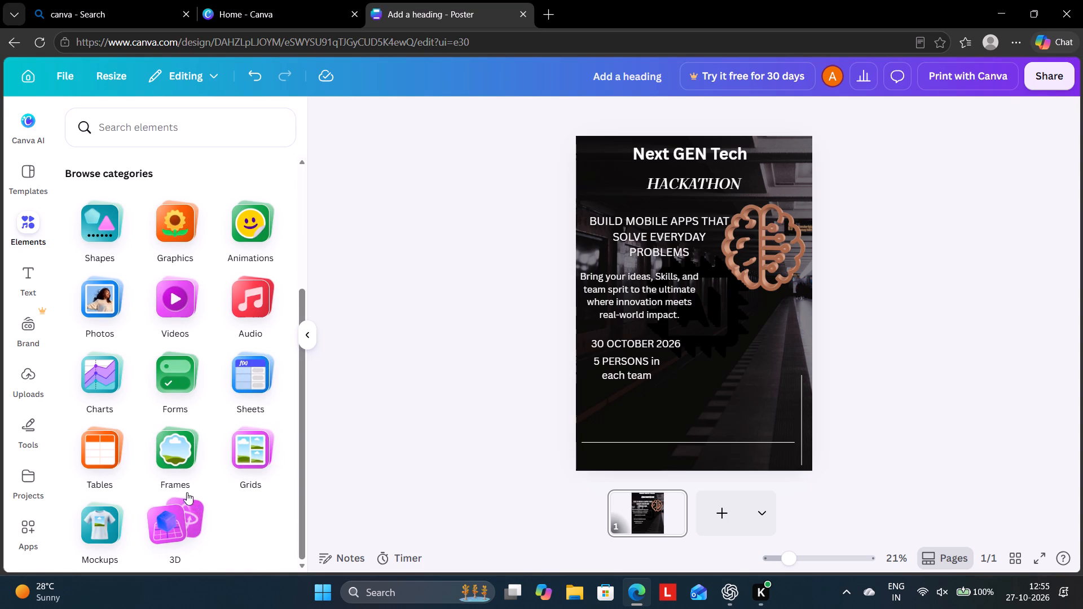
left_click(112, 517)
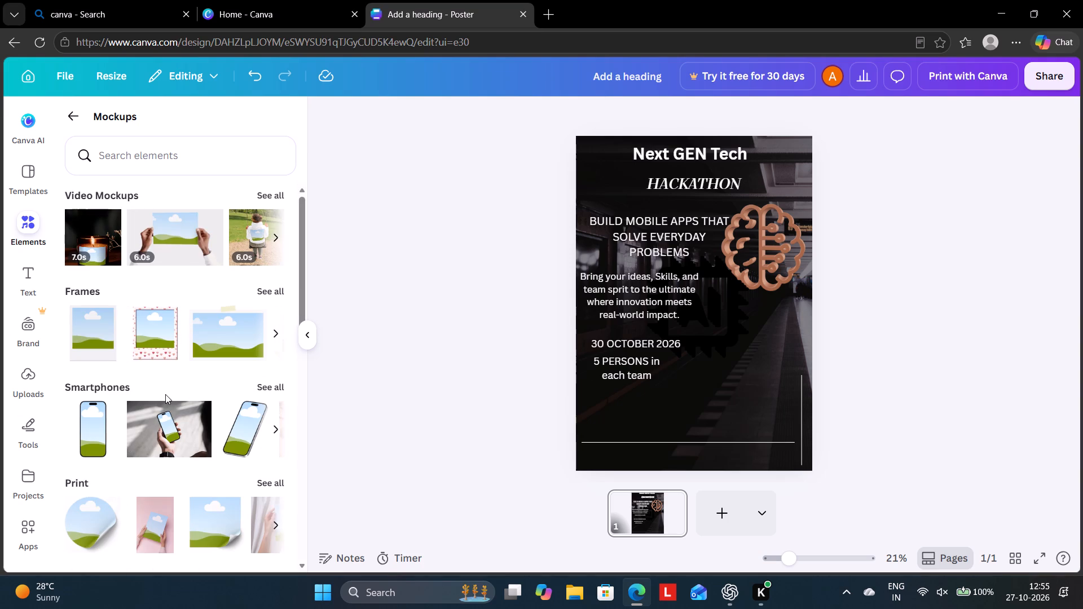
scroll(166, 273, "down", 2)
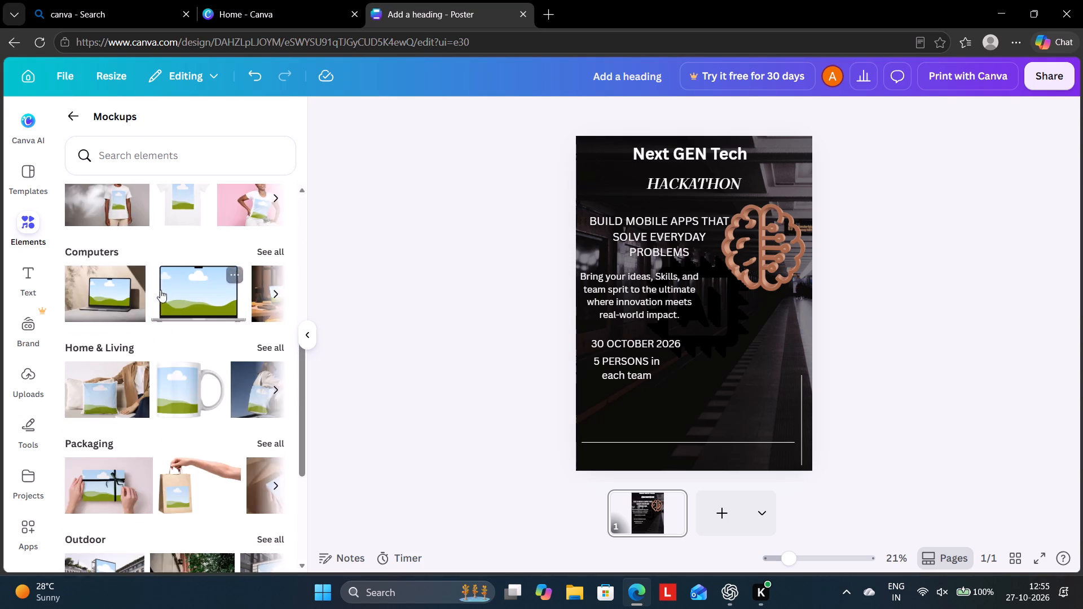
scroll(158, 291, "down", 3)
scroll(149, 297, "up", 9)
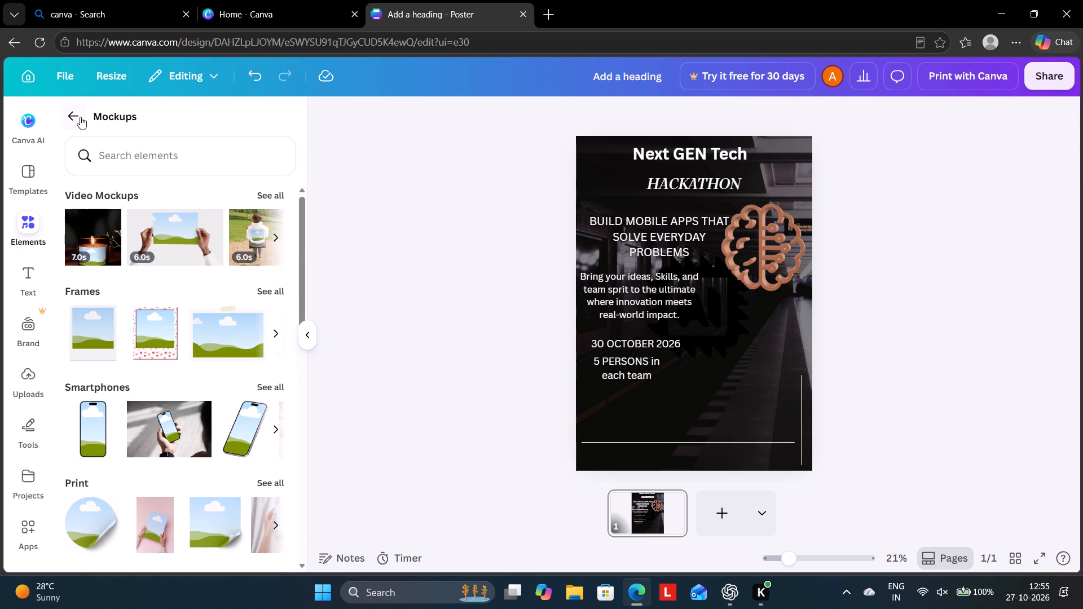
left_click(72, 109)
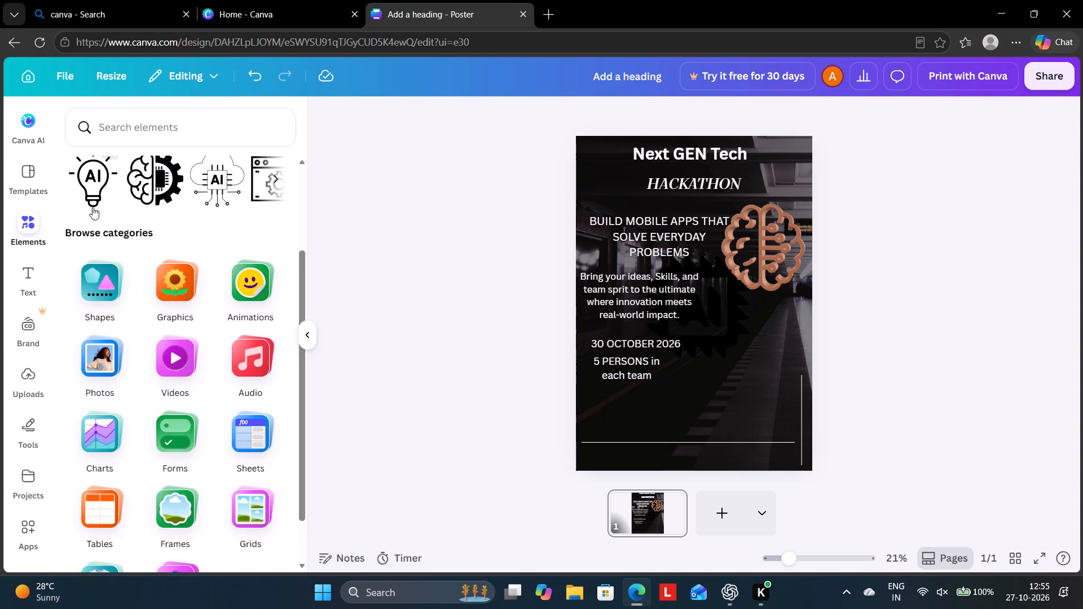
Look through the Graphics category's recommendations and collections for a tech-themed graphic.
scroll(166, 263, "up", 6)
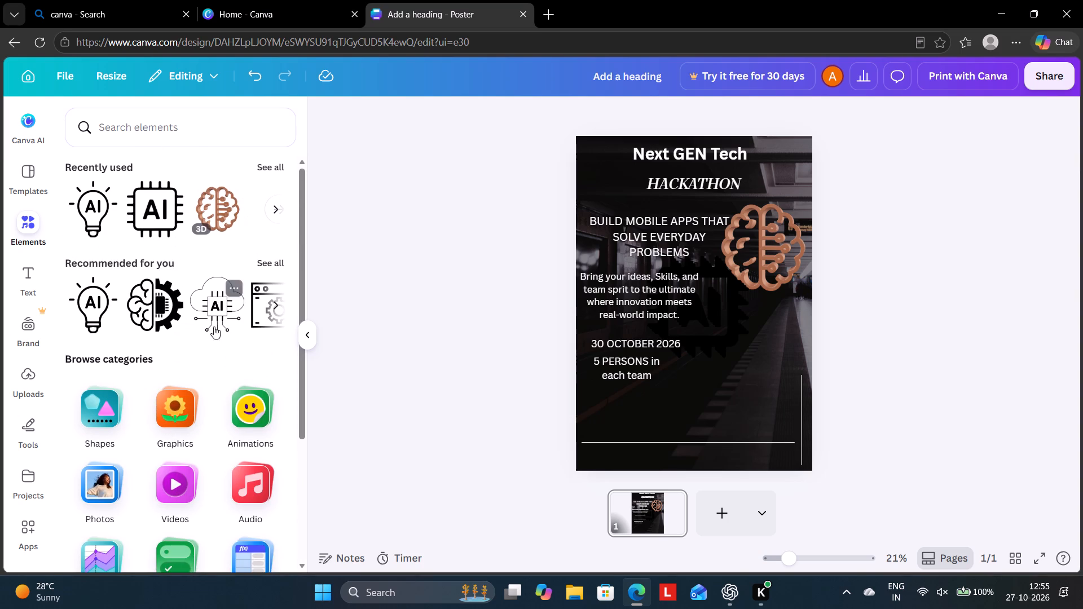
left_click(192, 400)
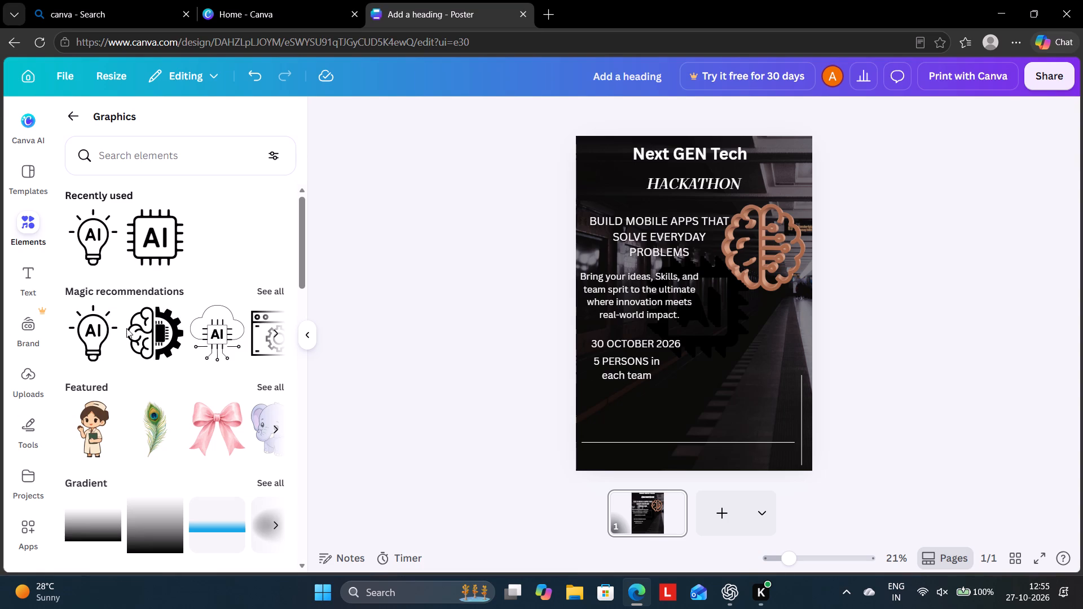
scroll(139, 360, "down", 2)
scroll(141, 377, "up", 1)
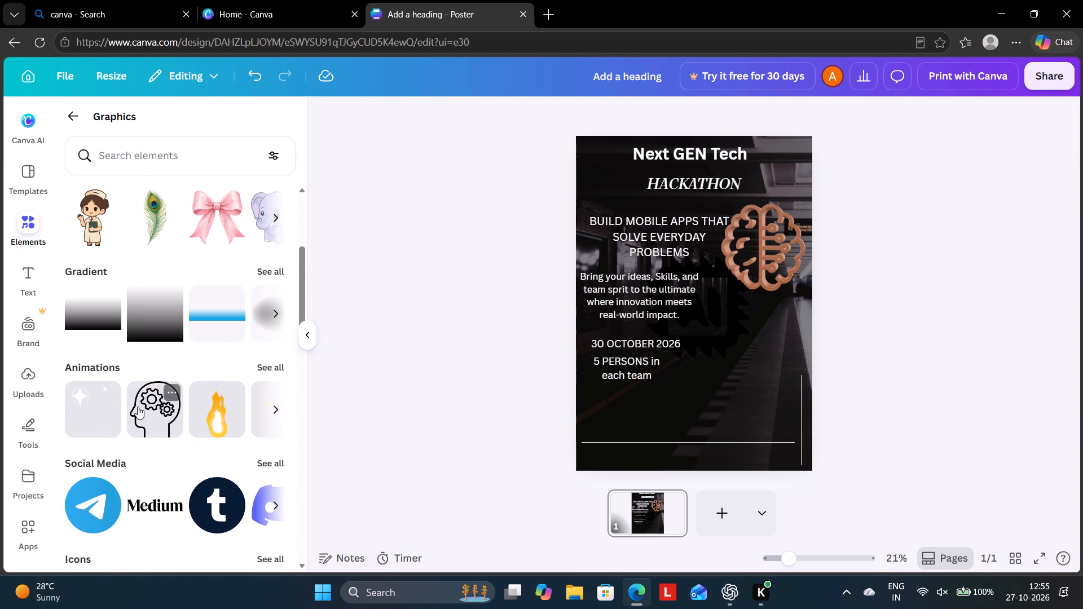
scroll(138, 407, "down", 3)
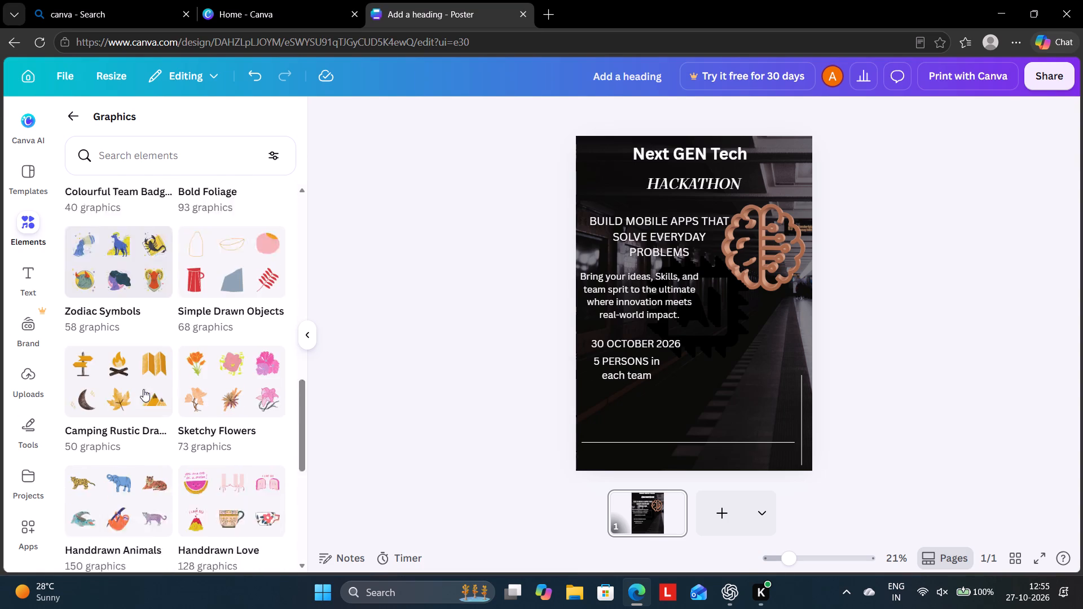
scroll(139, 398, "down", 5)
scroll(127, 420, "up", 10)
Search the graphics for hackathon and look through the results for an illustration that suits the poster.
left_click(126, 147)
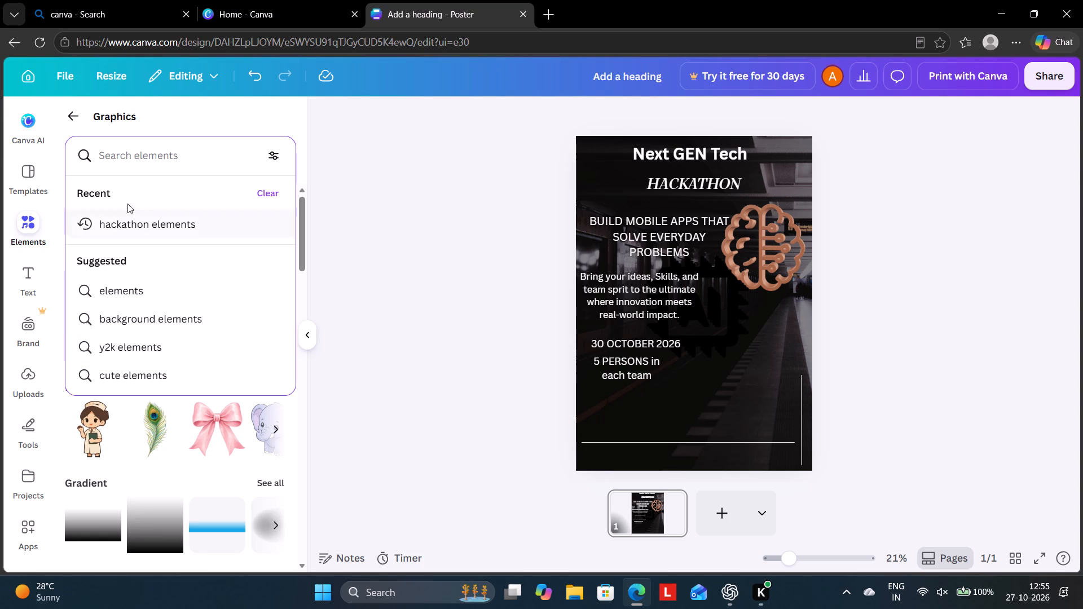
type("ha")
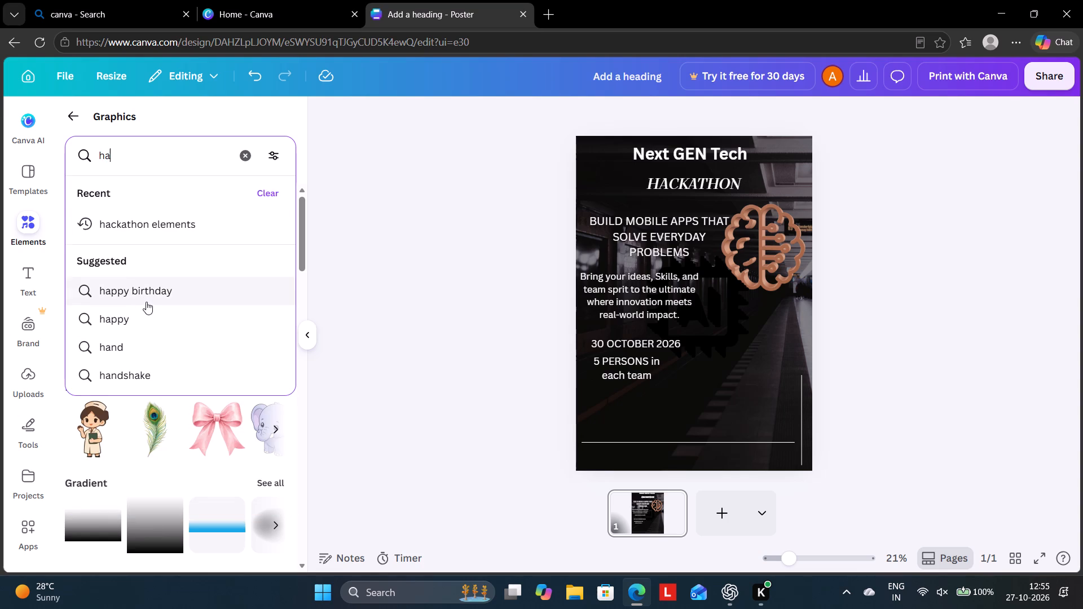
key("c")
key("k")
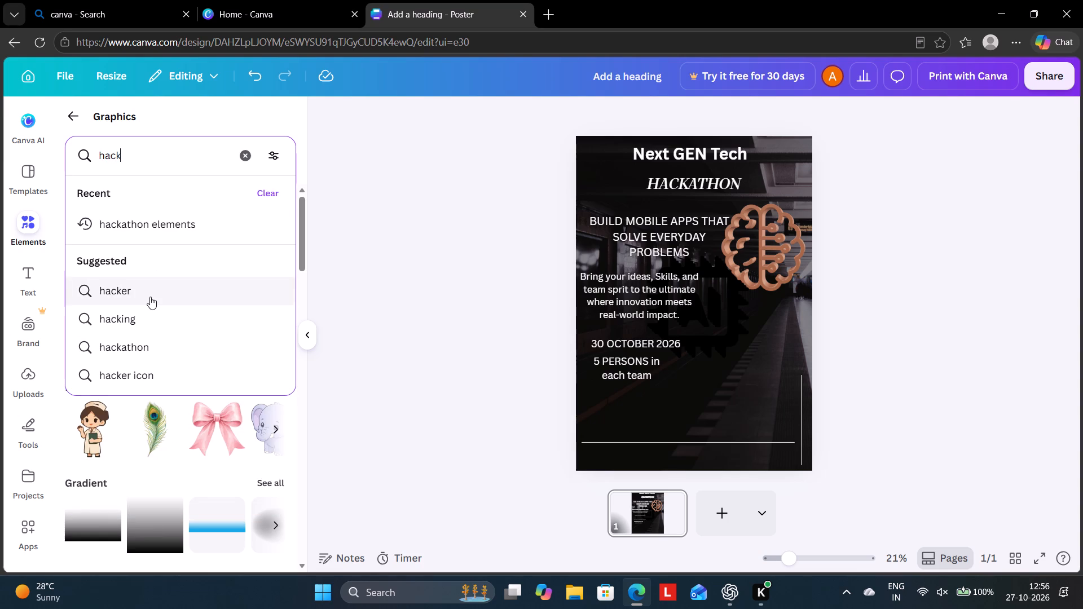
left_click(140, 345)
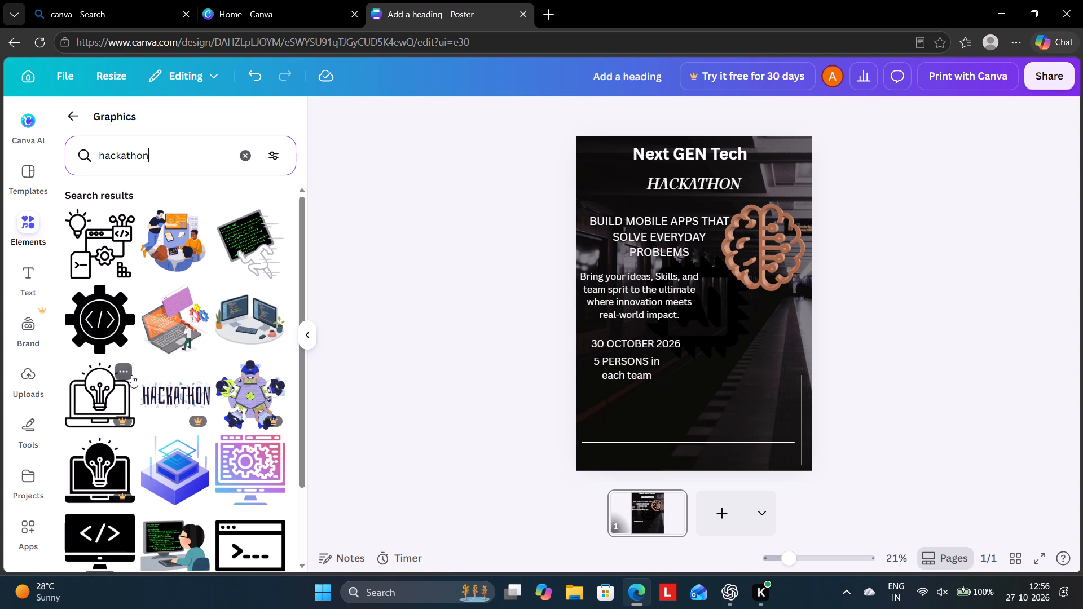
scroll(188, 364, "down", 2)
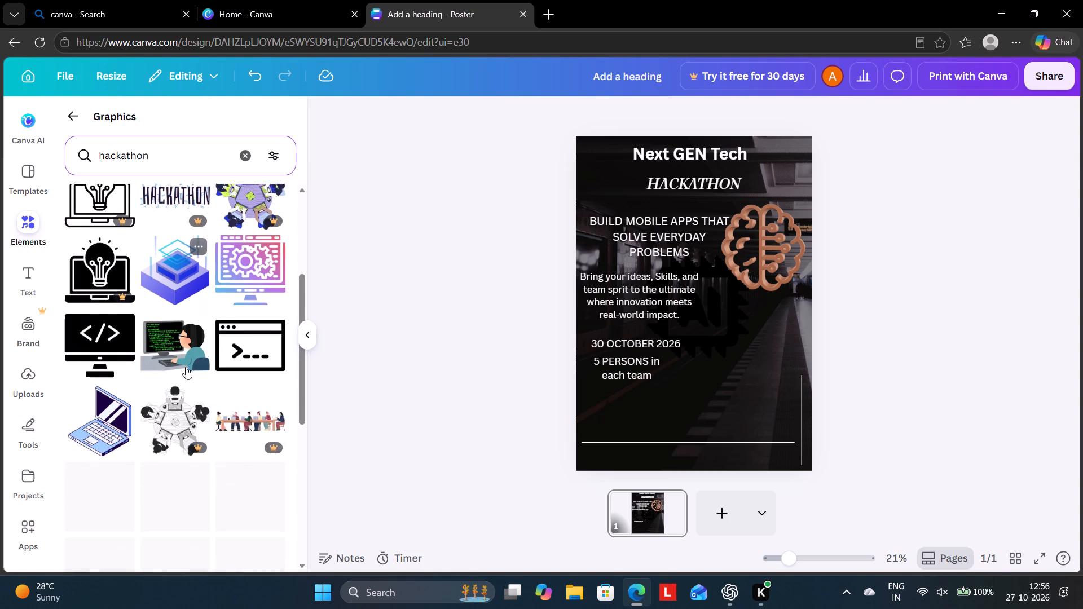
scroll(185, 367, "down", 1)
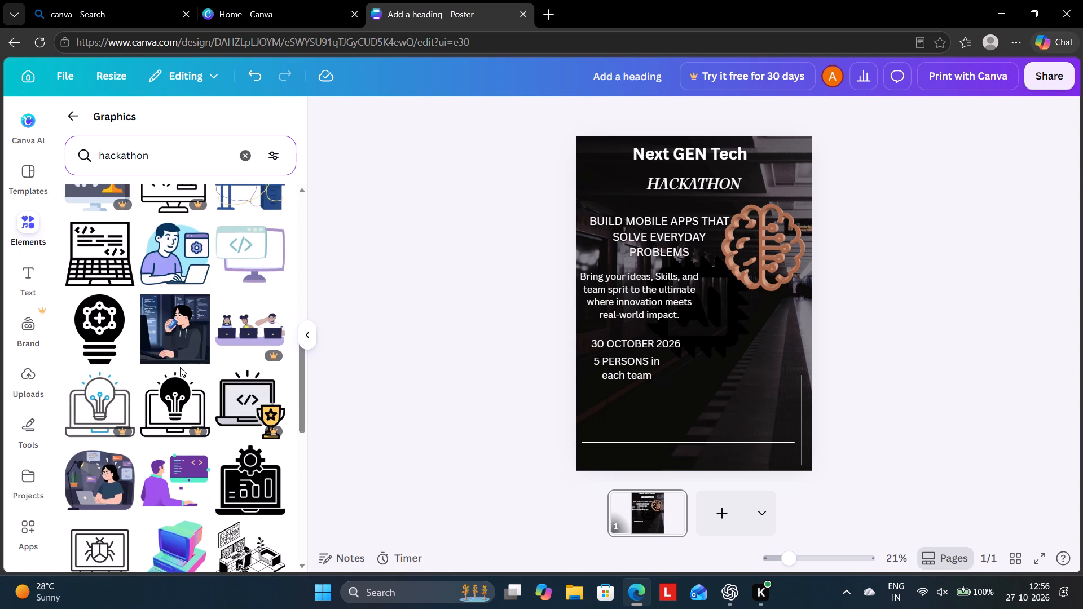
scroll(127, 356, "down", 2)
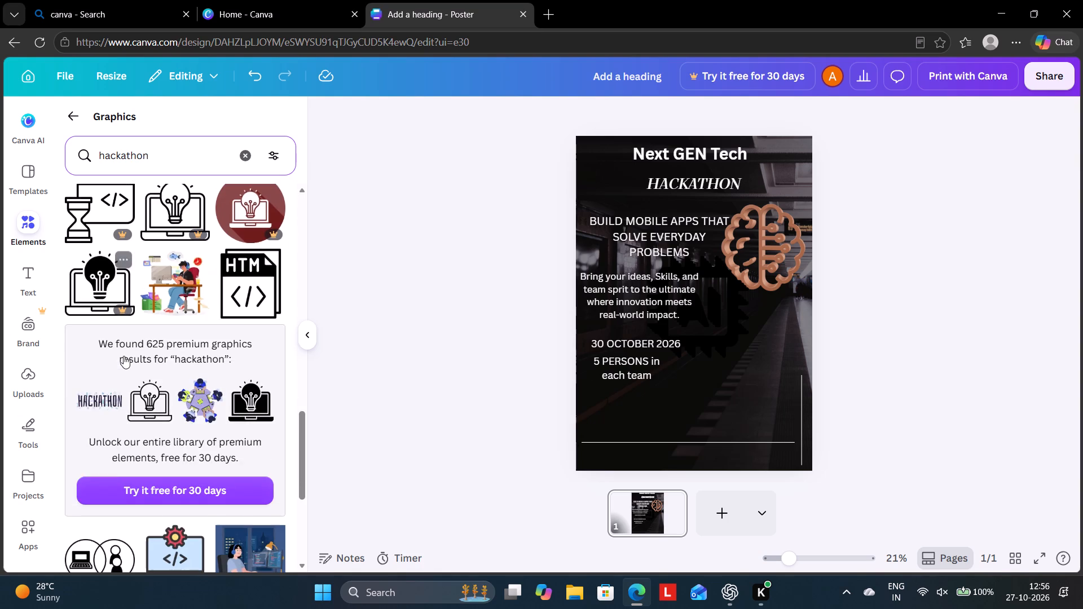
scroll(124, 356, "down", 1)
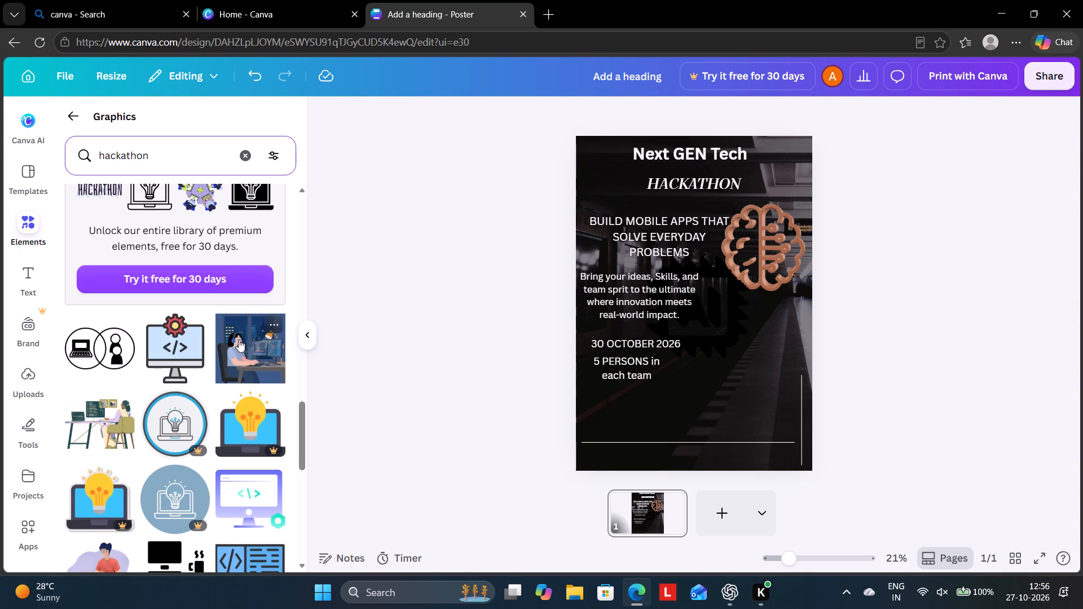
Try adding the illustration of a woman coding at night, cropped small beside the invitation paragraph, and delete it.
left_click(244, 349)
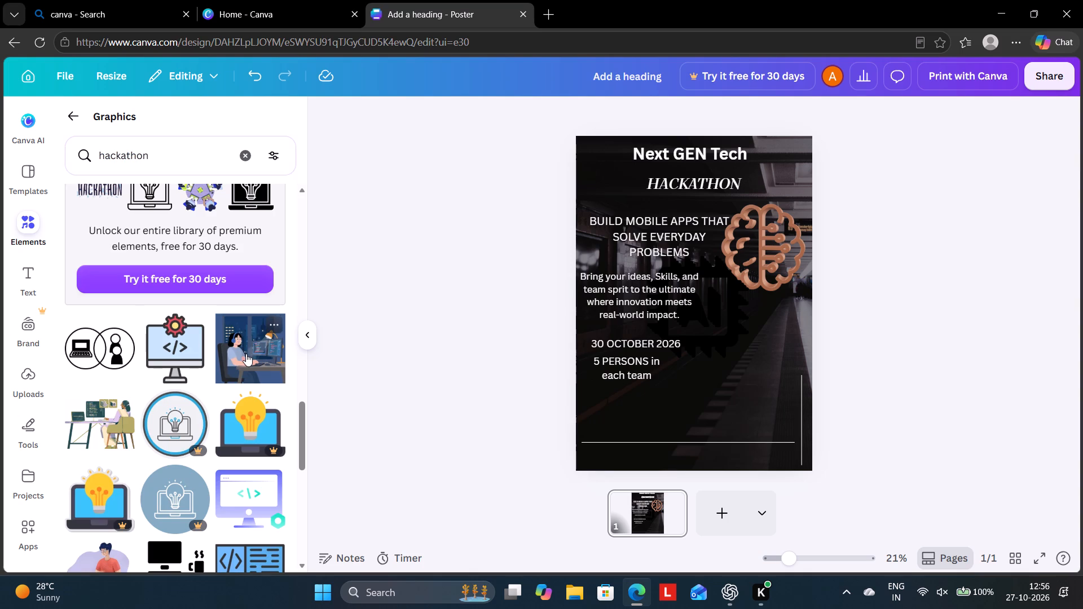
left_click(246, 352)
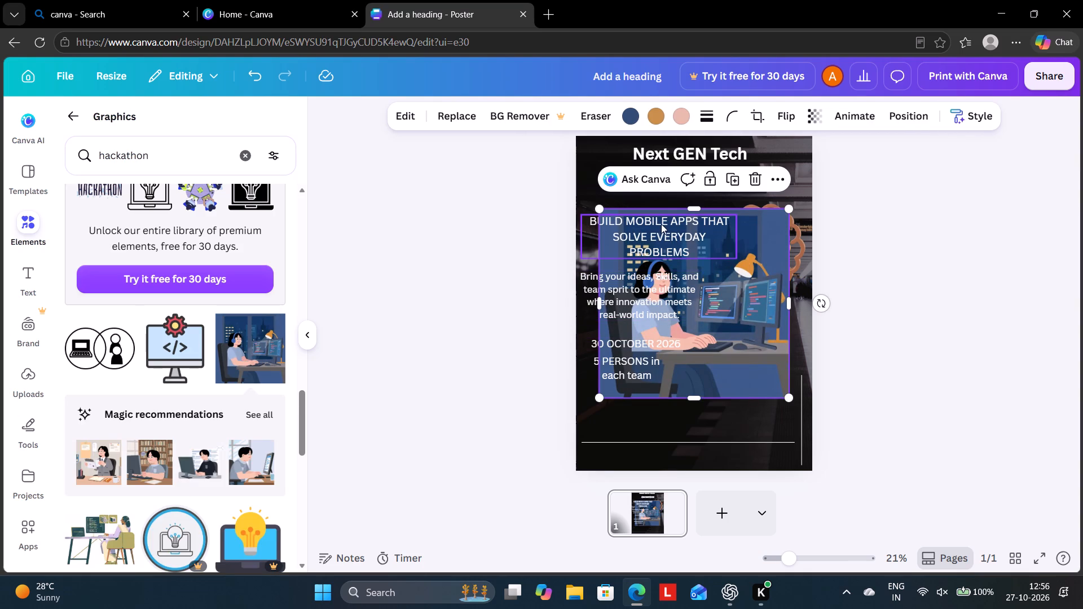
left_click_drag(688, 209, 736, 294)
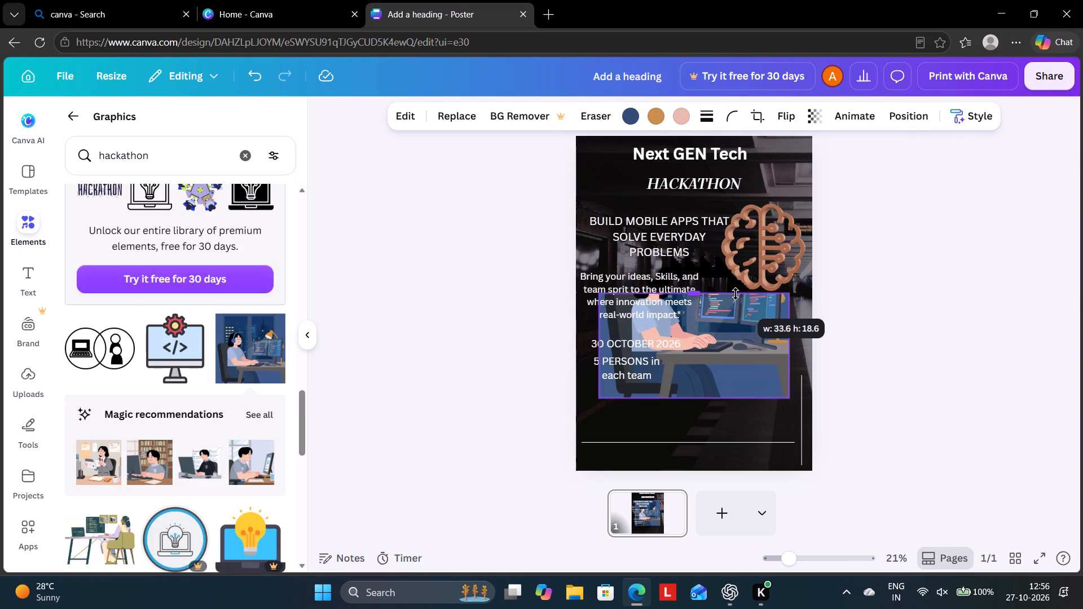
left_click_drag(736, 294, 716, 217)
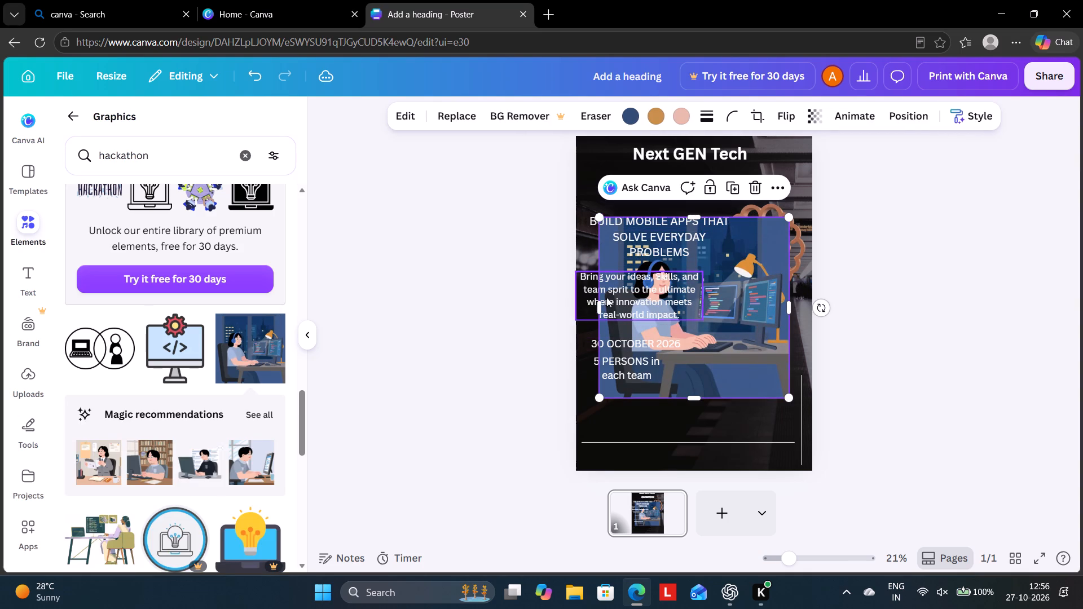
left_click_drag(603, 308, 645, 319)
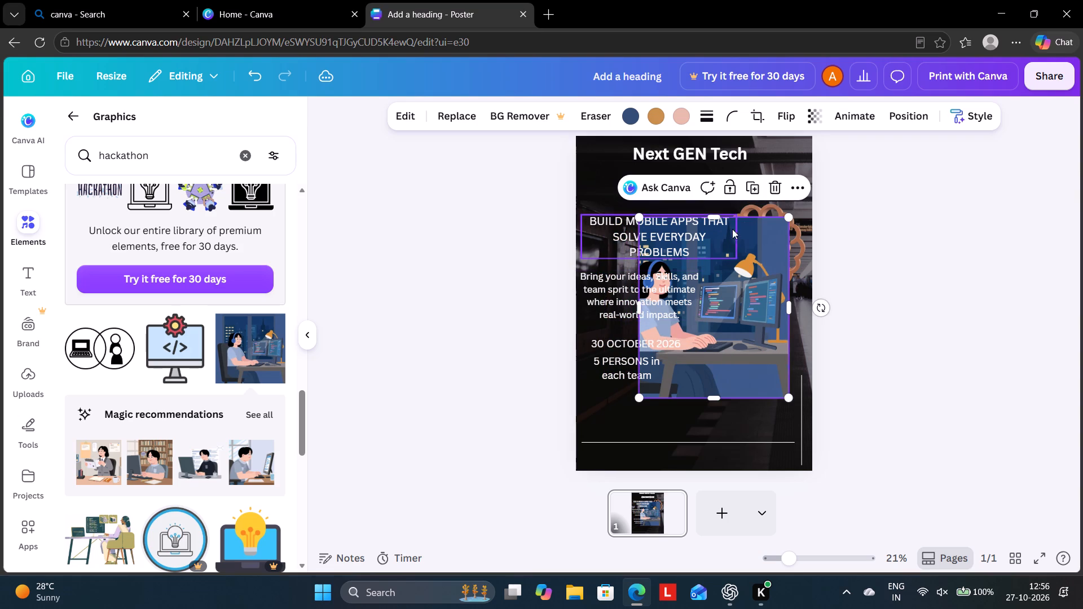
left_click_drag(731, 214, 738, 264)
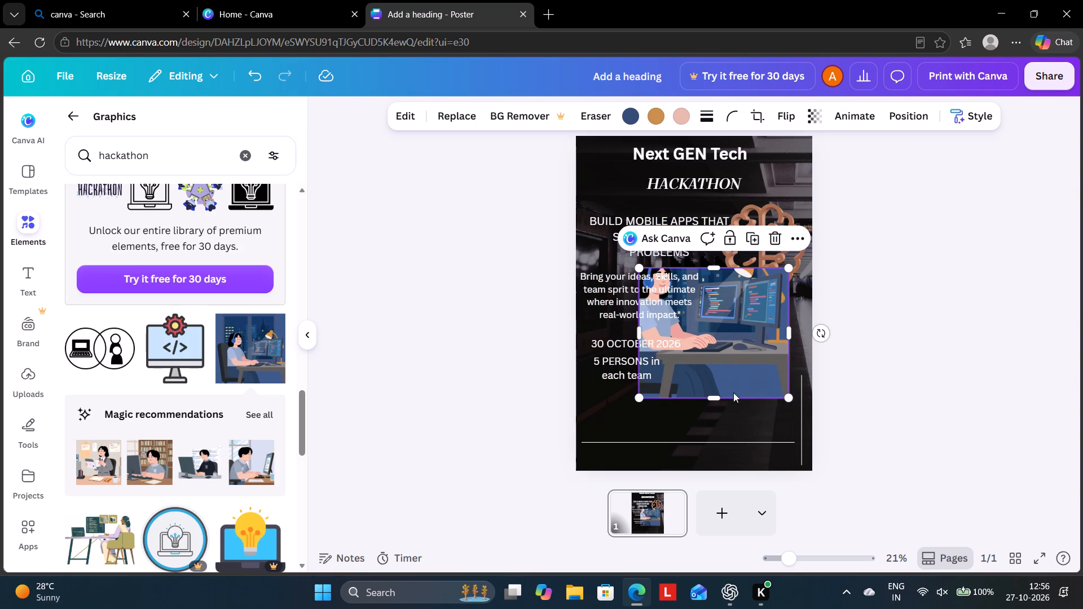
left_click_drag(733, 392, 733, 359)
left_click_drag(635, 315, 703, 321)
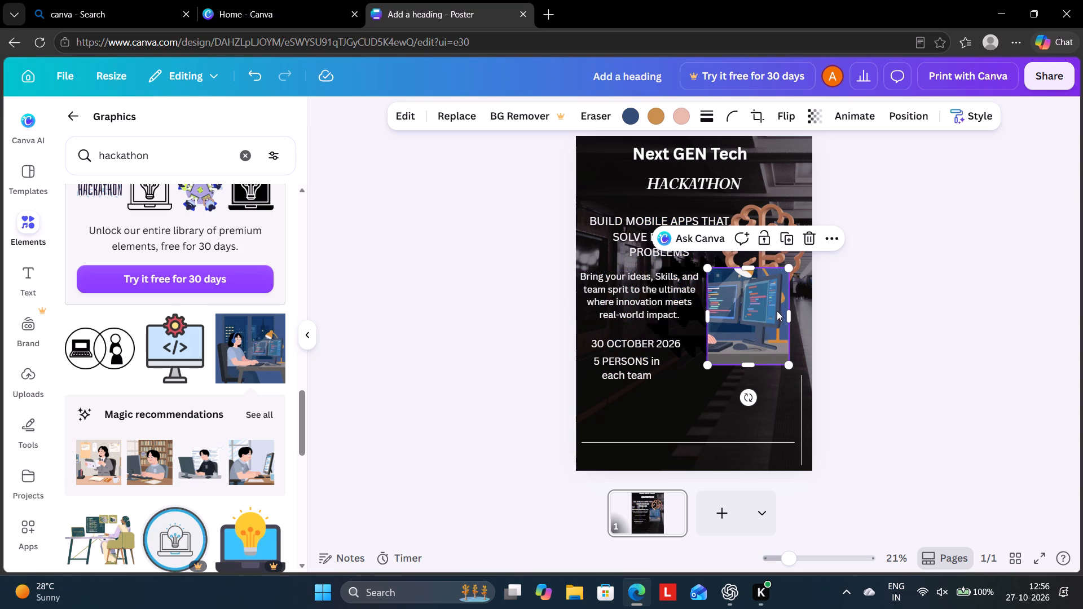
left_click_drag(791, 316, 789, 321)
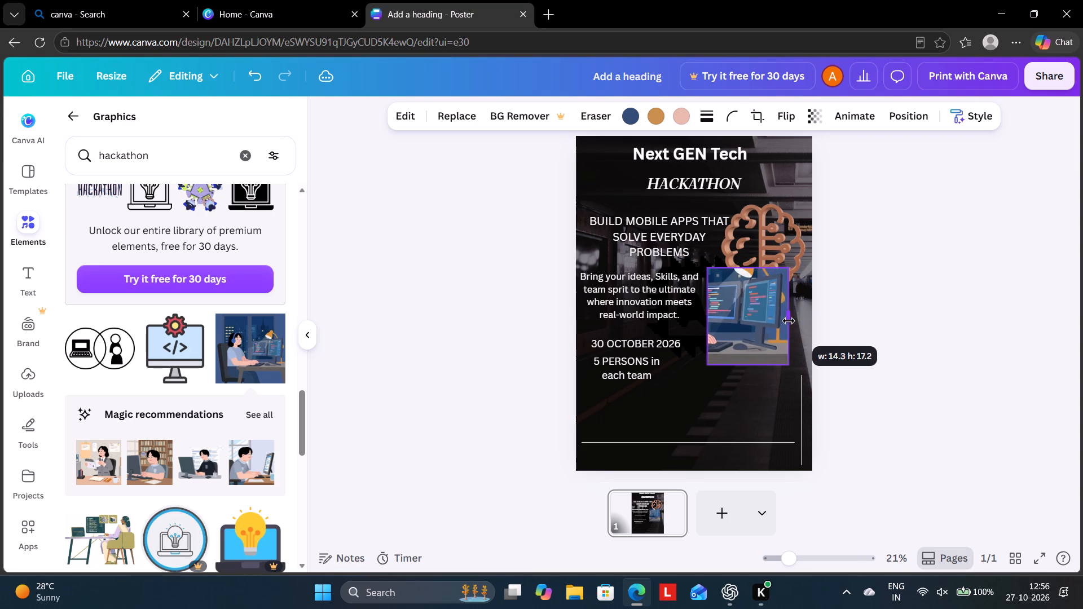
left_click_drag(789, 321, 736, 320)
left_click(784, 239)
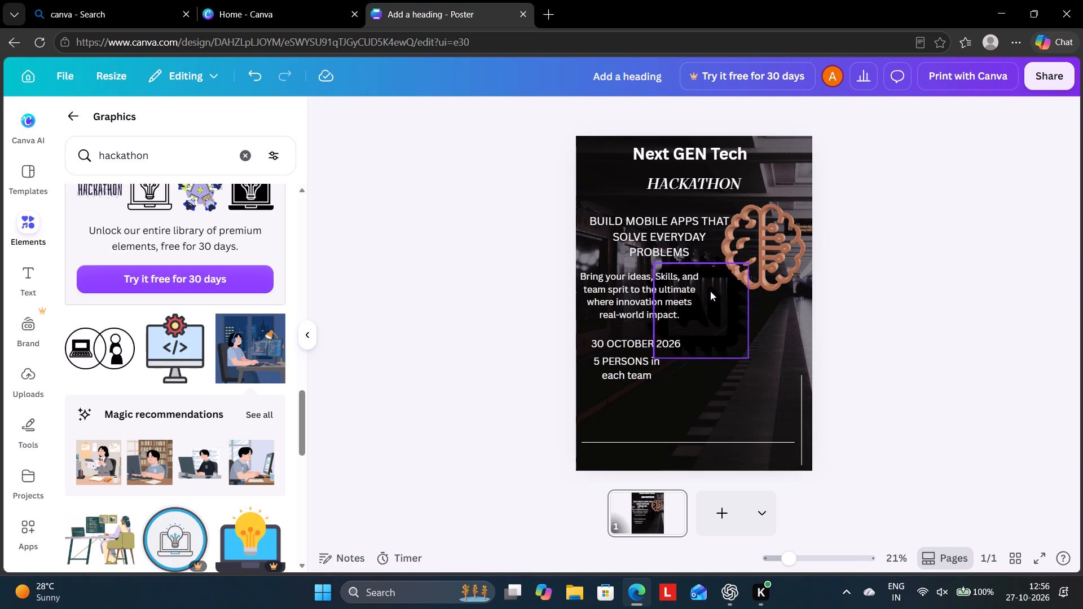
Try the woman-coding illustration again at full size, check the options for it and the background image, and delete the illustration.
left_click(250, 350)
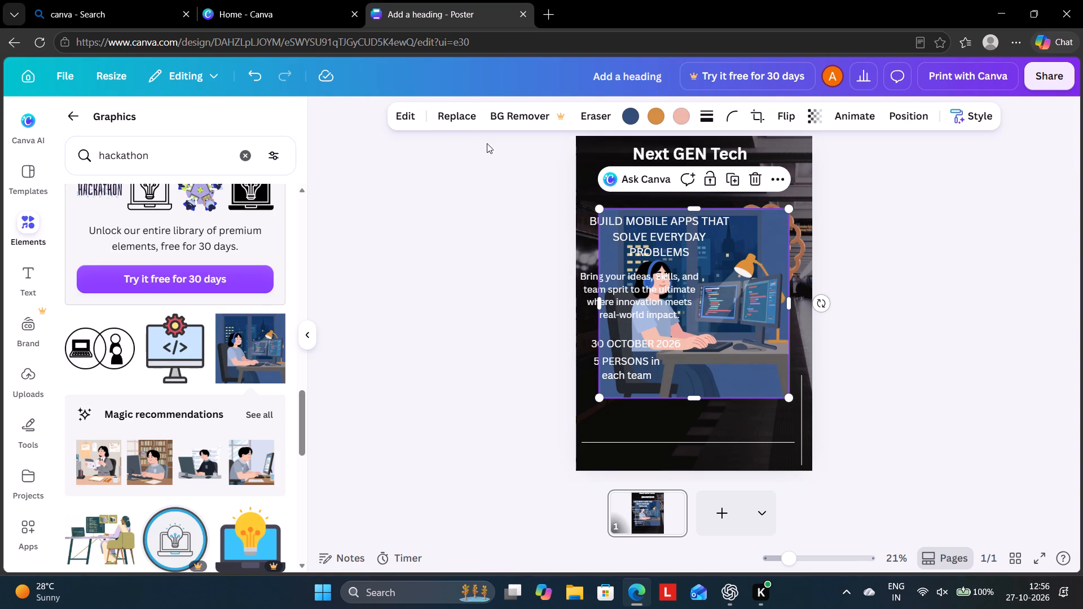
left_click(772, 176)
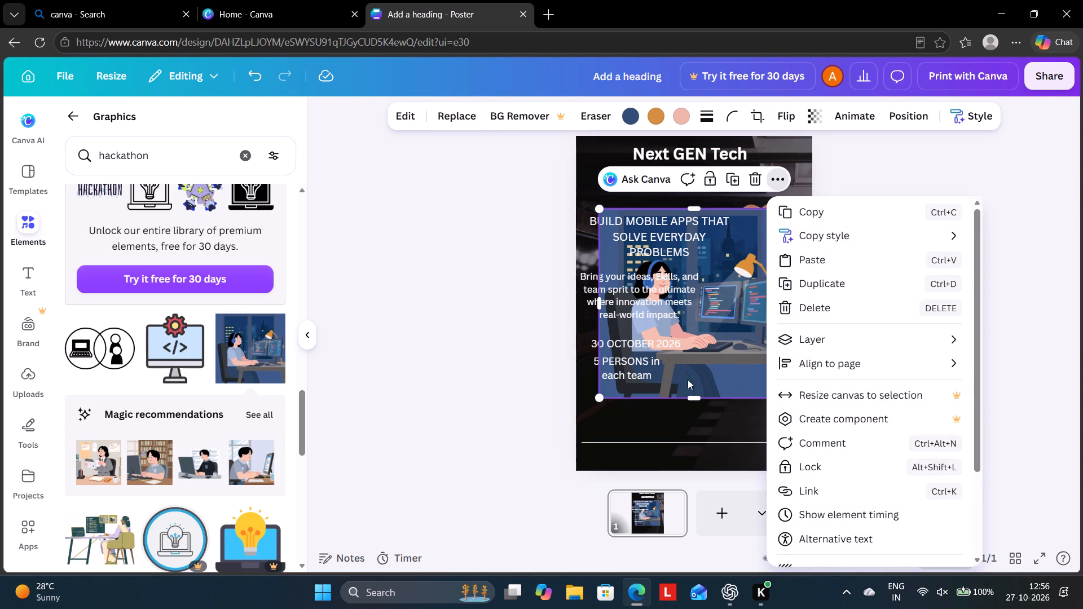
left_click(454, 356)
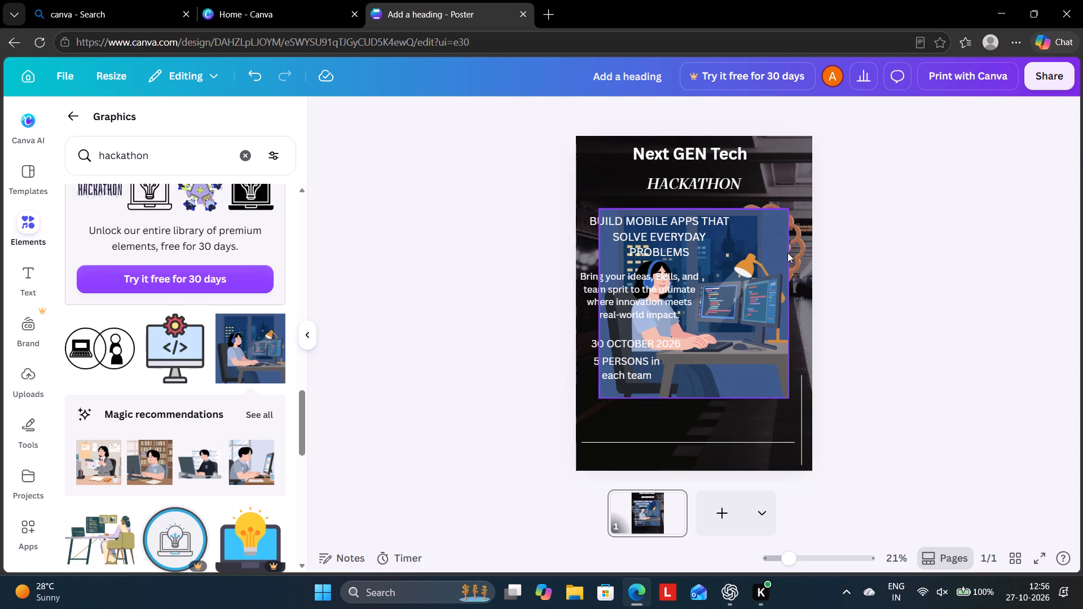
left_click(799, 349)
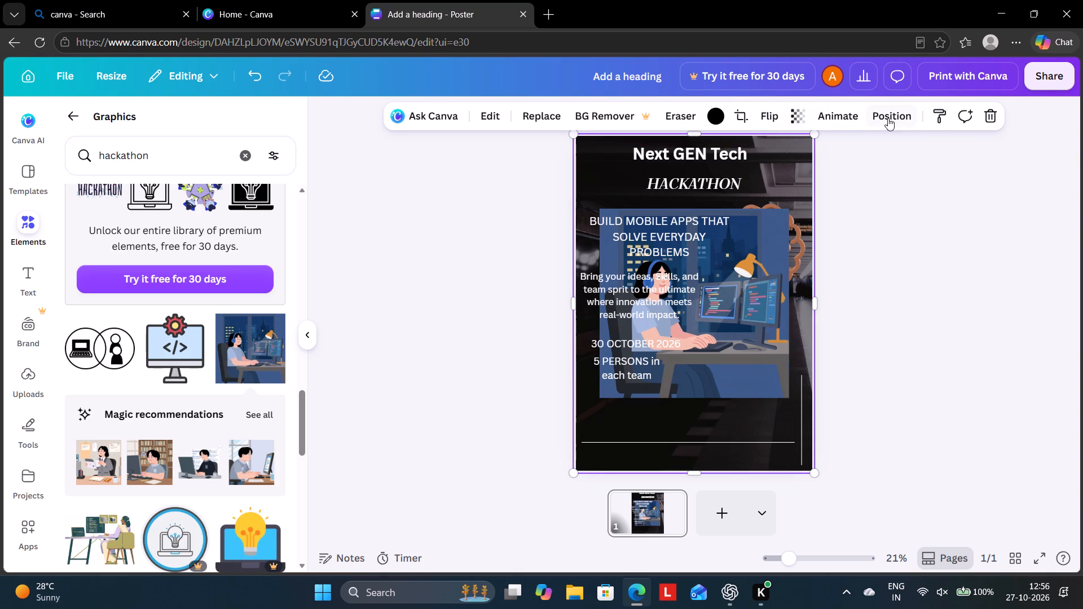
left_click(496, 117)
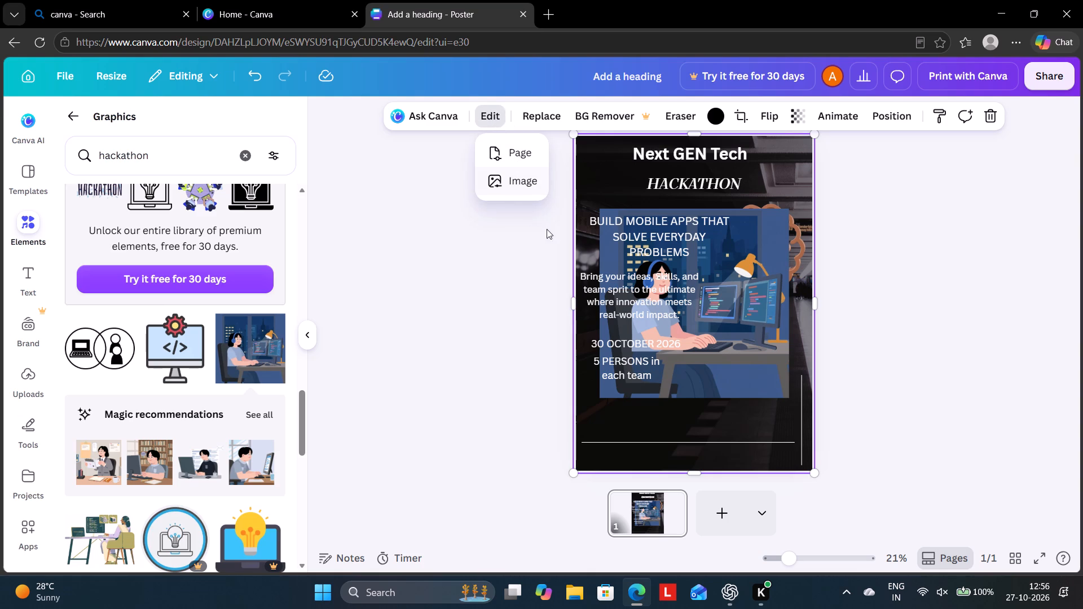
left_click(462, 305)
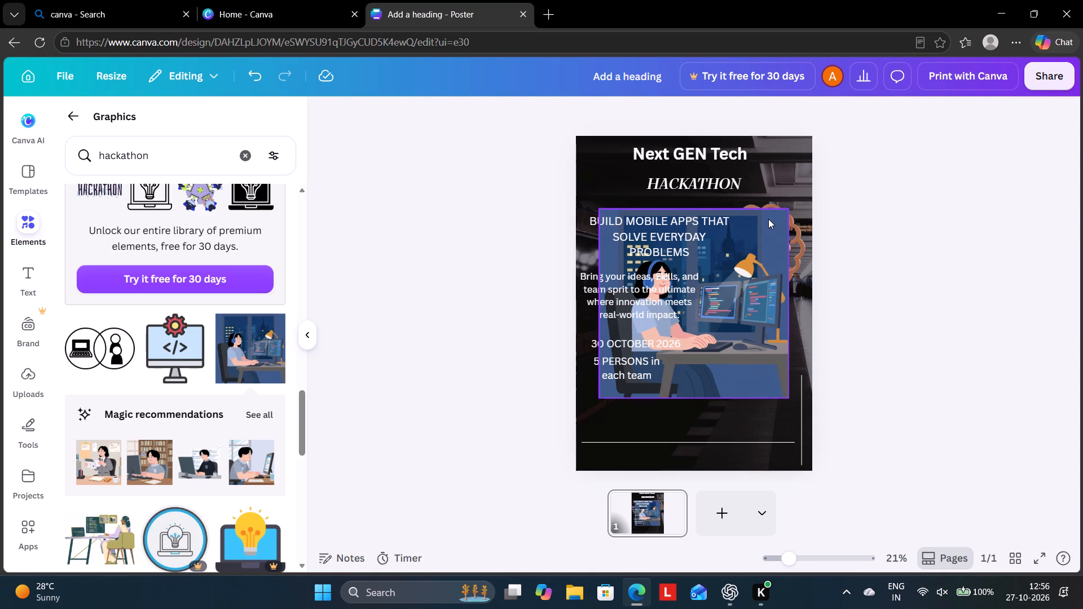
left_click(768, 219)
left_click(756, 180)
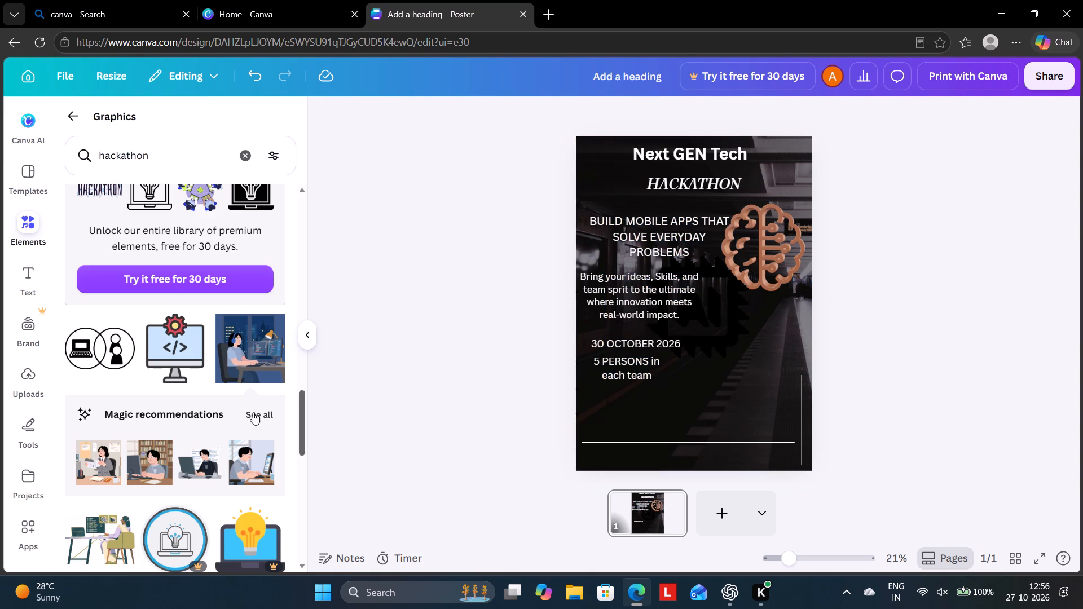
Look further through the hackathon graphics for a suitable illustration, and return to the element categories.
scroll(226, 421, "down", 2)
scroll(177, 413, "down", 1)
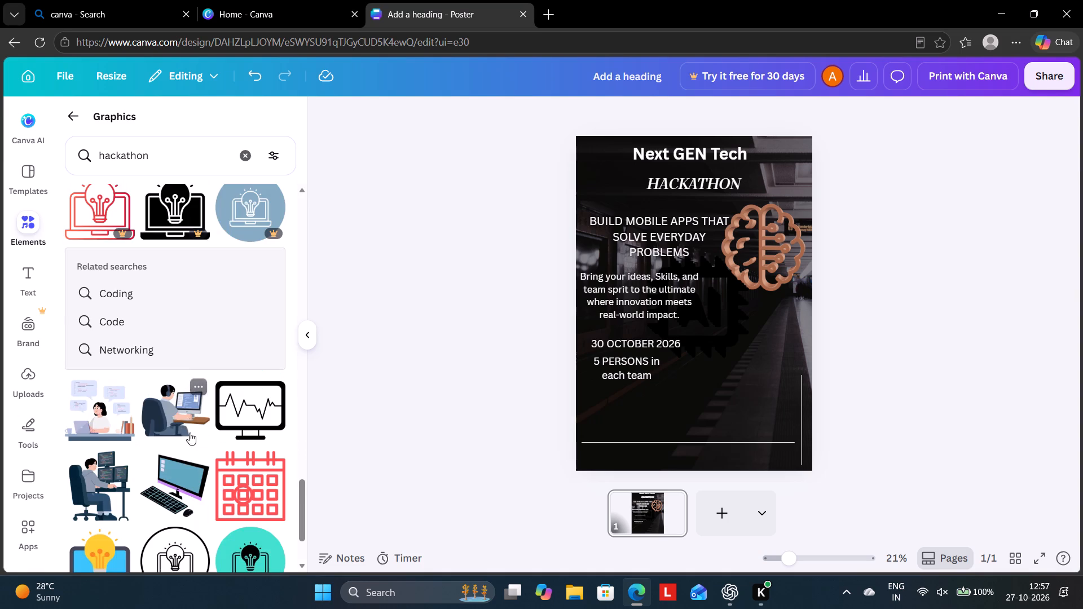
scroll(182, 427, "down", 1)
scroll(96, 429, "down", 2)
scroll(82, 467, "up", 1)
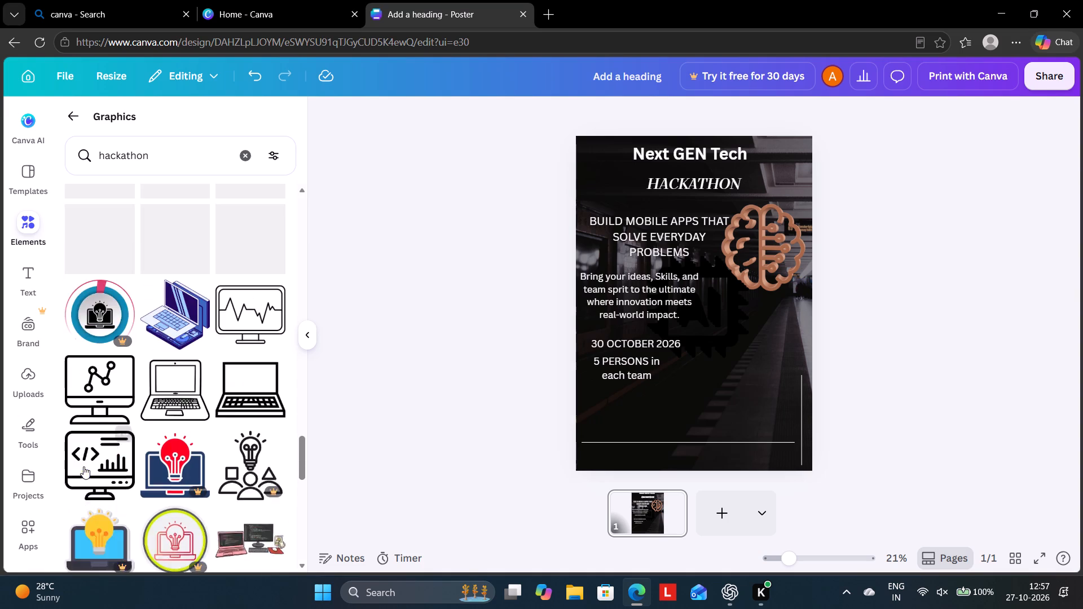
scroll(93, 452, "down", 1)
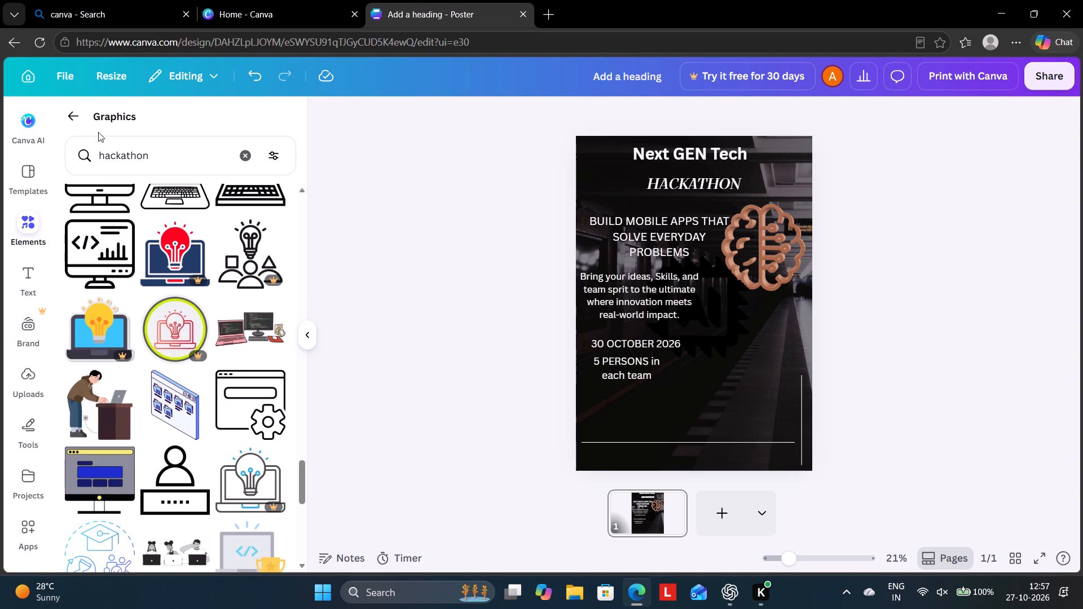
left_click(75, 106)
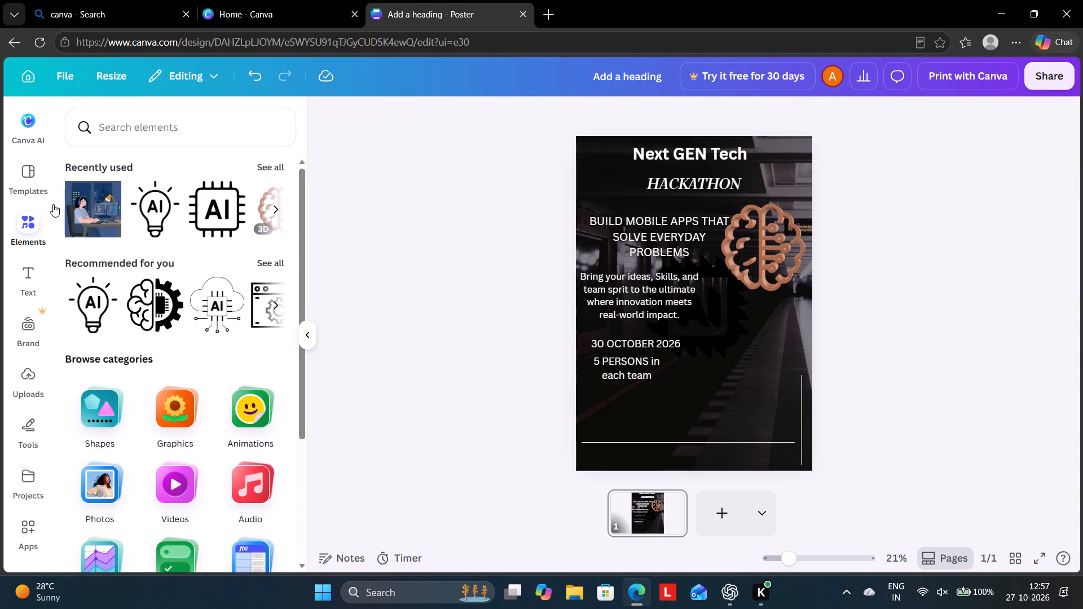
Search the poster templates for hackathon poster and look through the results for a suitable design.
left_click(27, 179)
scroll(169, 303, "up", 3)
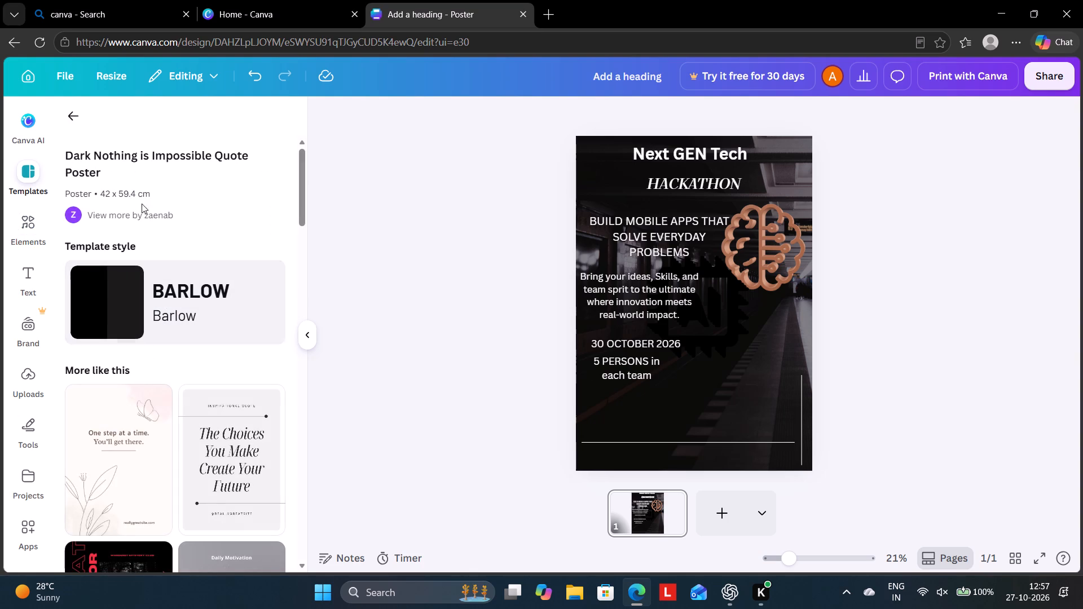
left_click(61, 112)
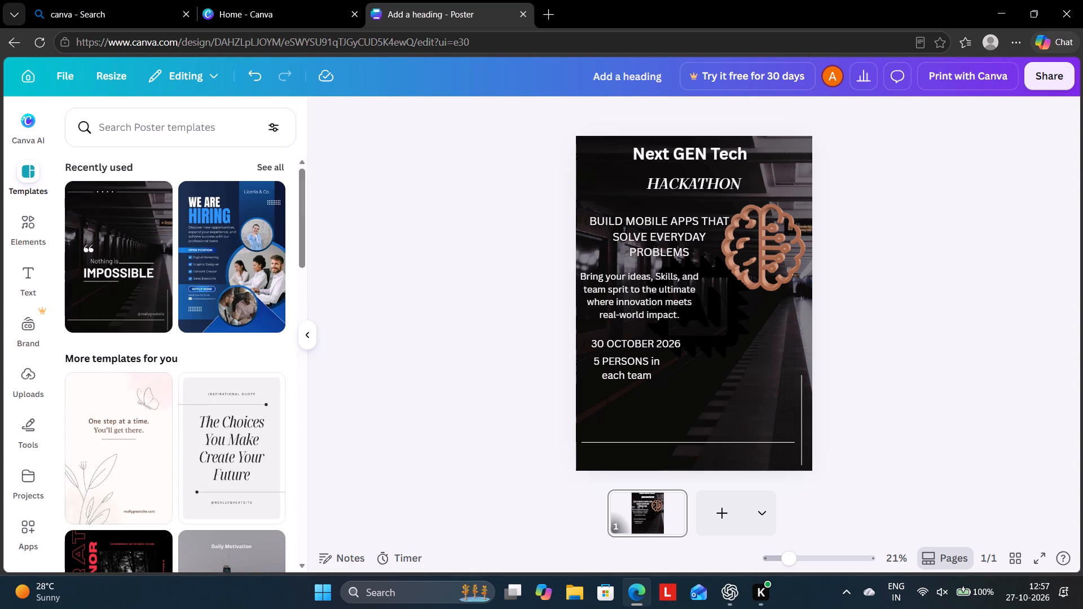
left_click(126, 126)
type("ha")
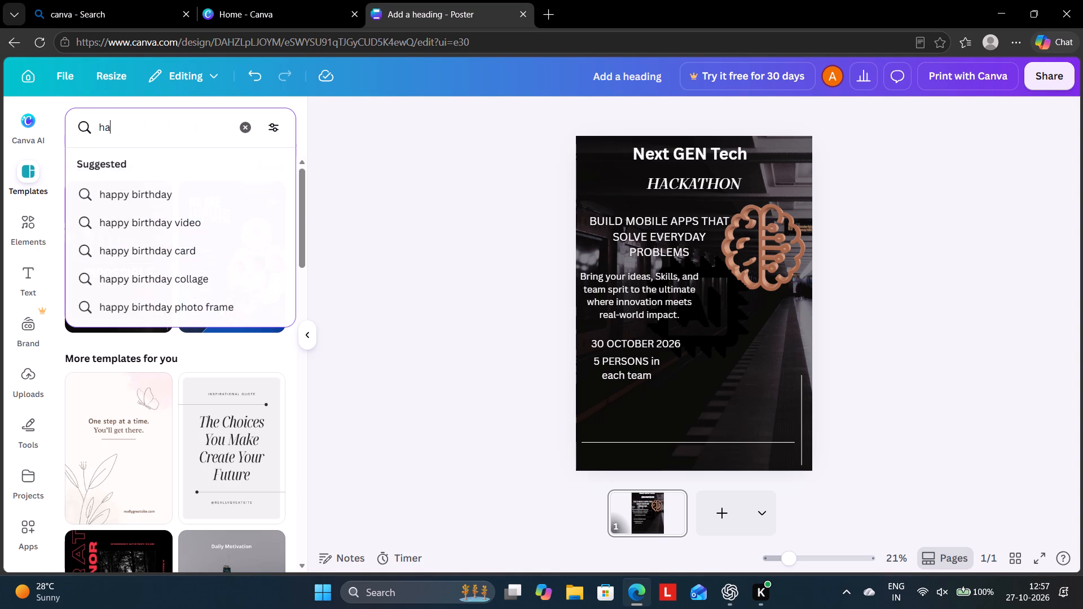
type("ck")
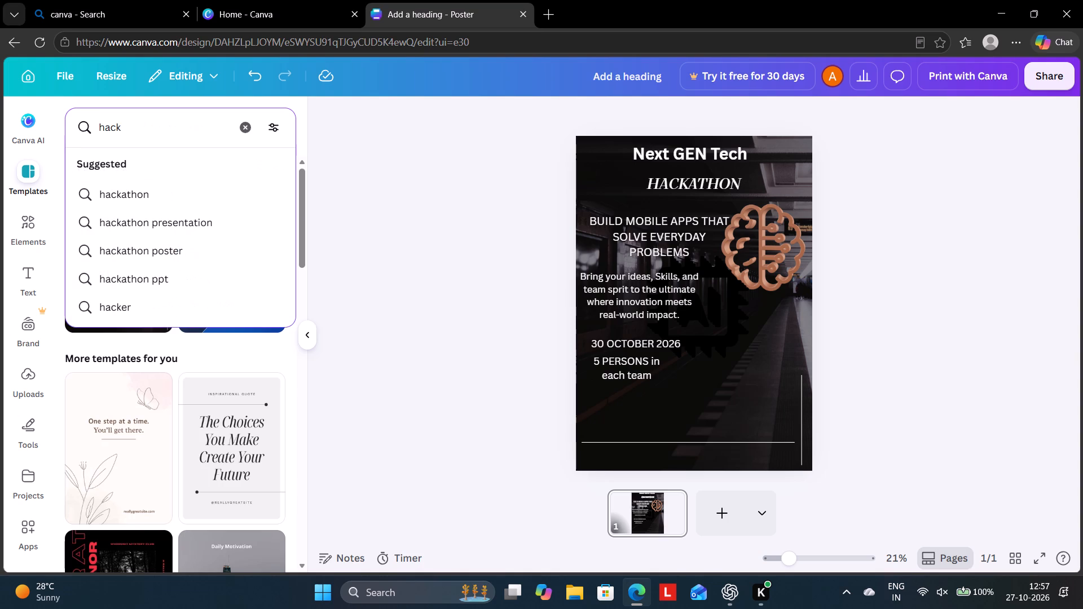
left_click(133, 247)
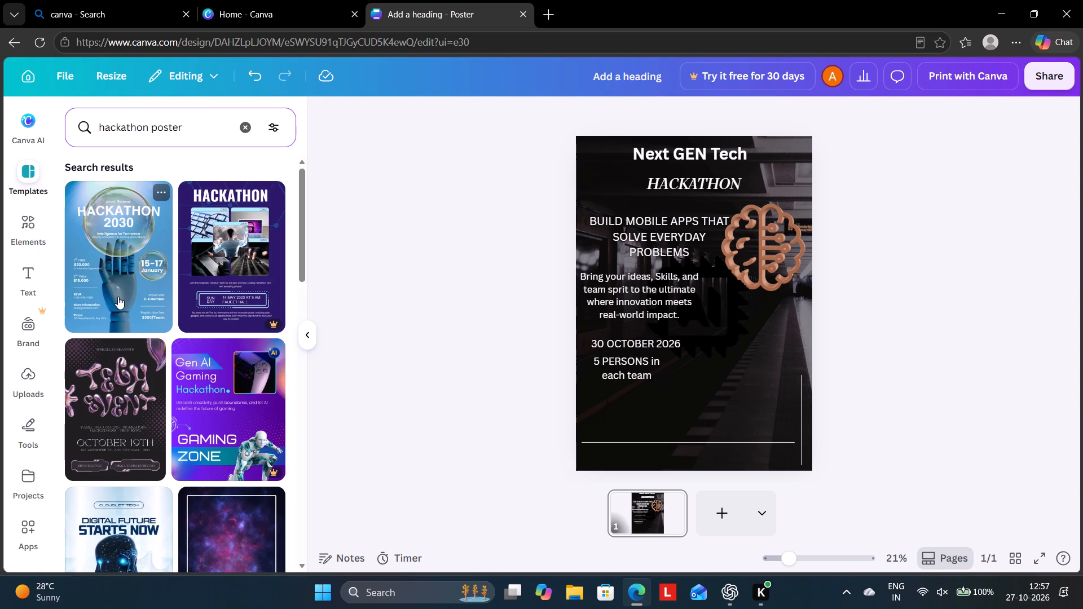
scroll(142, 412, "down", 1)
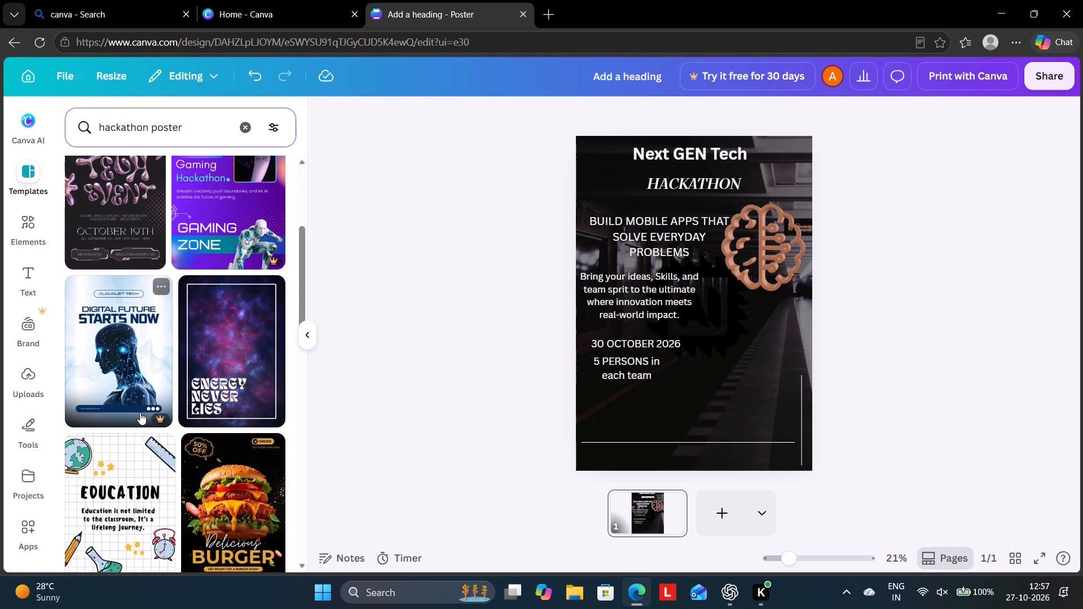
scroll(135, 399, "down", 1)
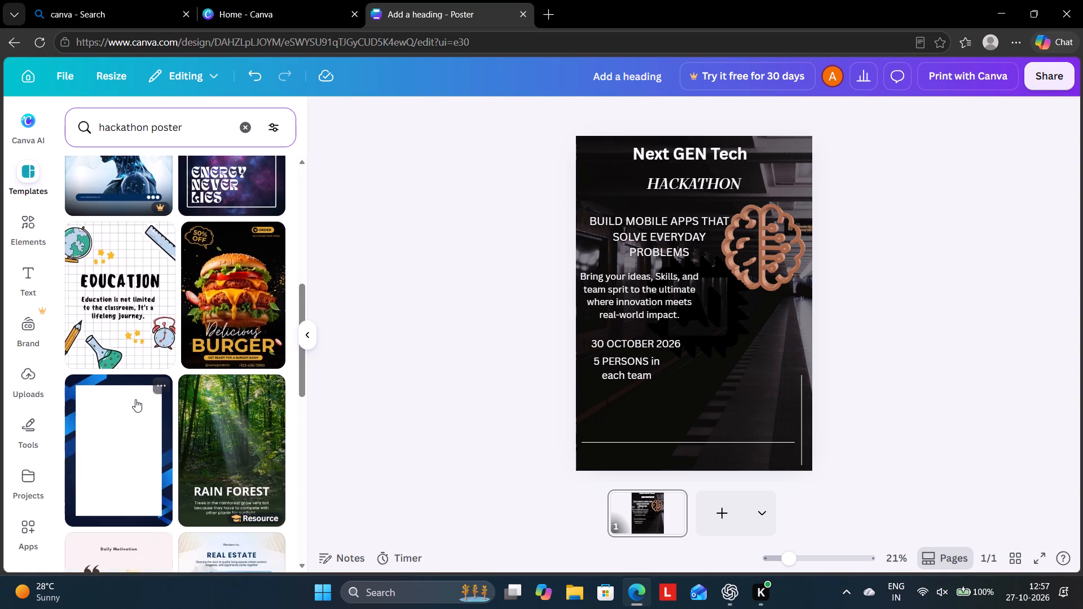
scroll(135, 399, "down", 2)
scroll(135, 399, "up", 5)
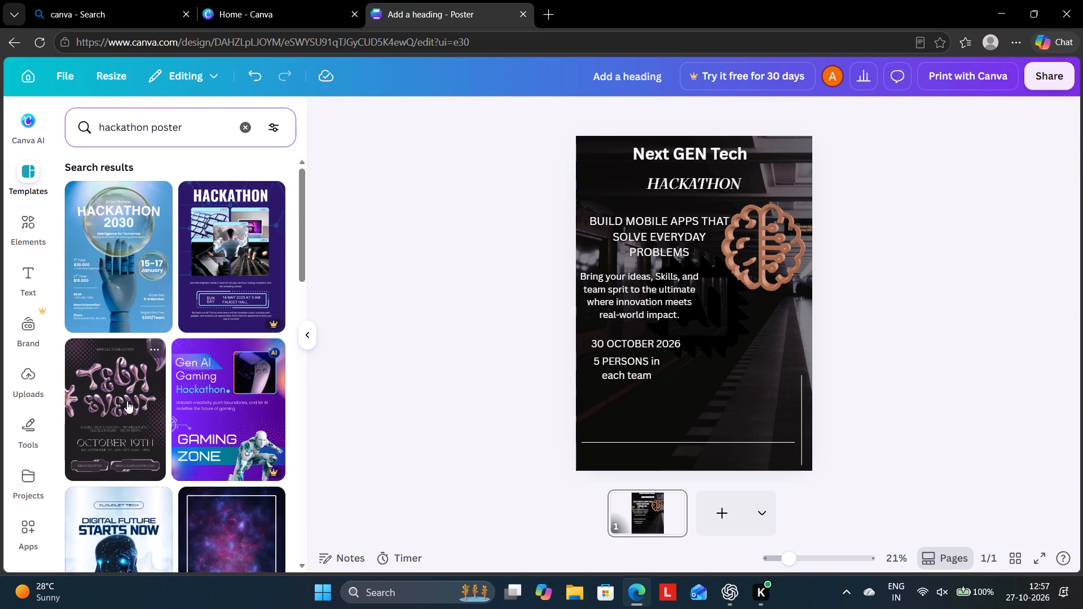
scroll(127, 401, "up", 2)
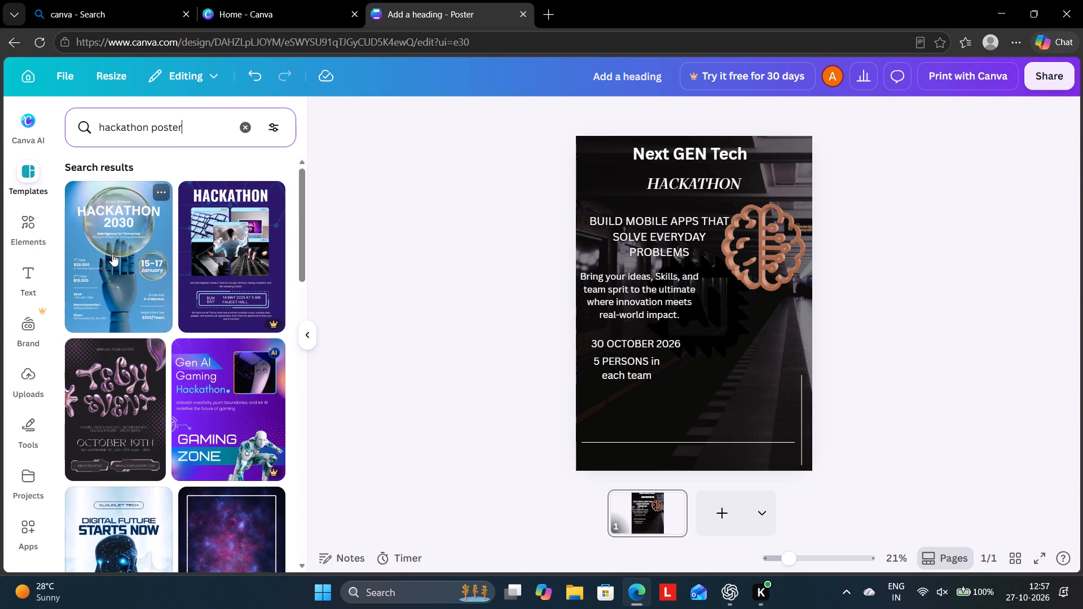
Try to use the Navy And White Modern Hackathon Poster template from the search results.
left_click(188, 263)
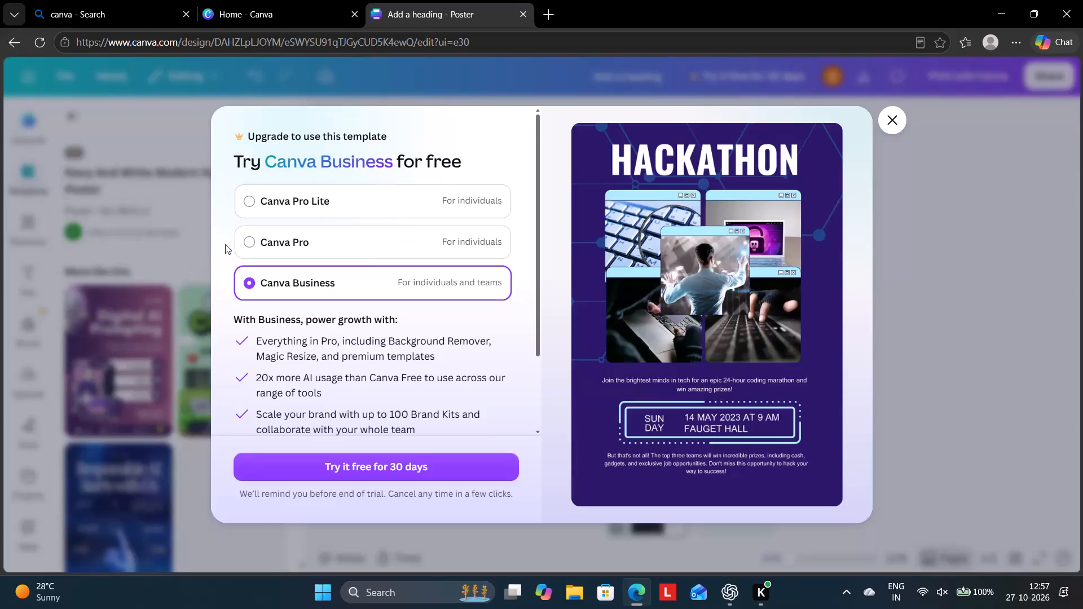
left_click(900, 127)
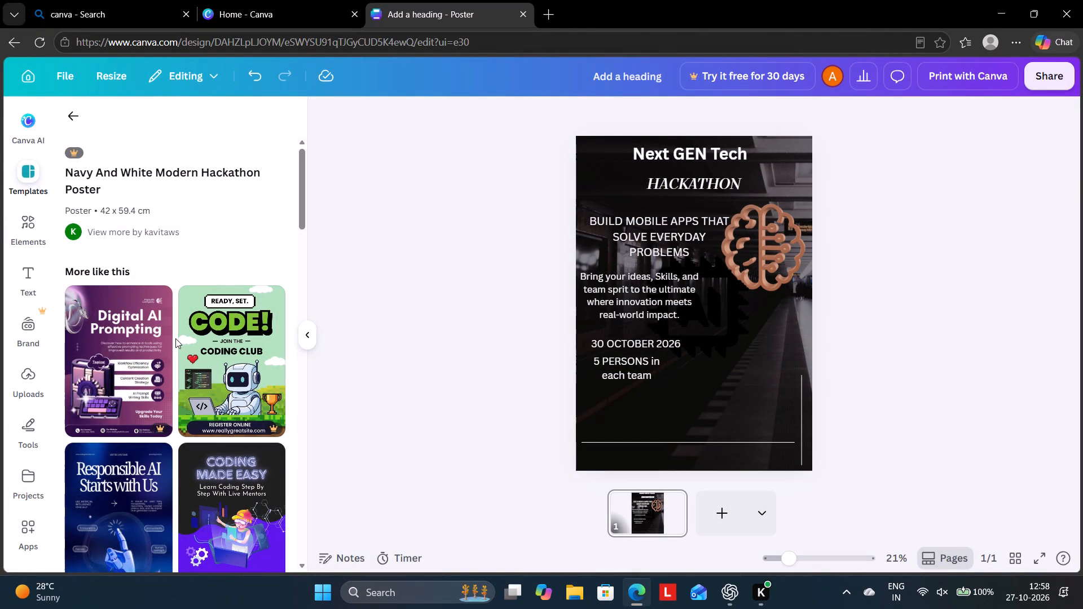
Replace the current page with the blue HACKATHON 2030 robot-hand template from the similar designs.
scroll(175, 337, "down", 1)
scroll(175, 337, "up", 1)
scroll(167, 346, "down", 1)
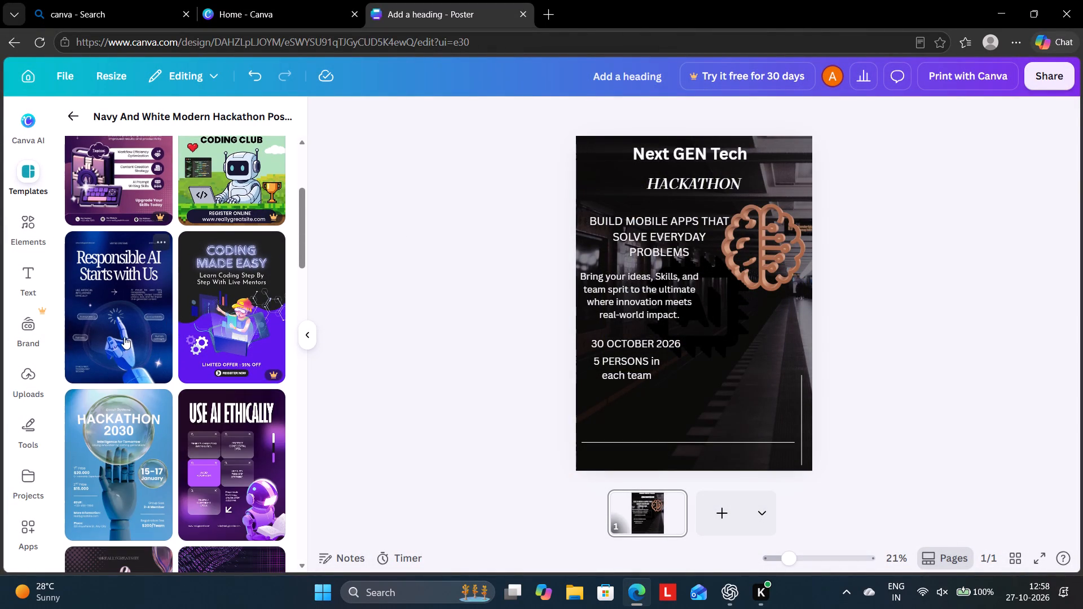
scroll(122, 334, "down", 1)
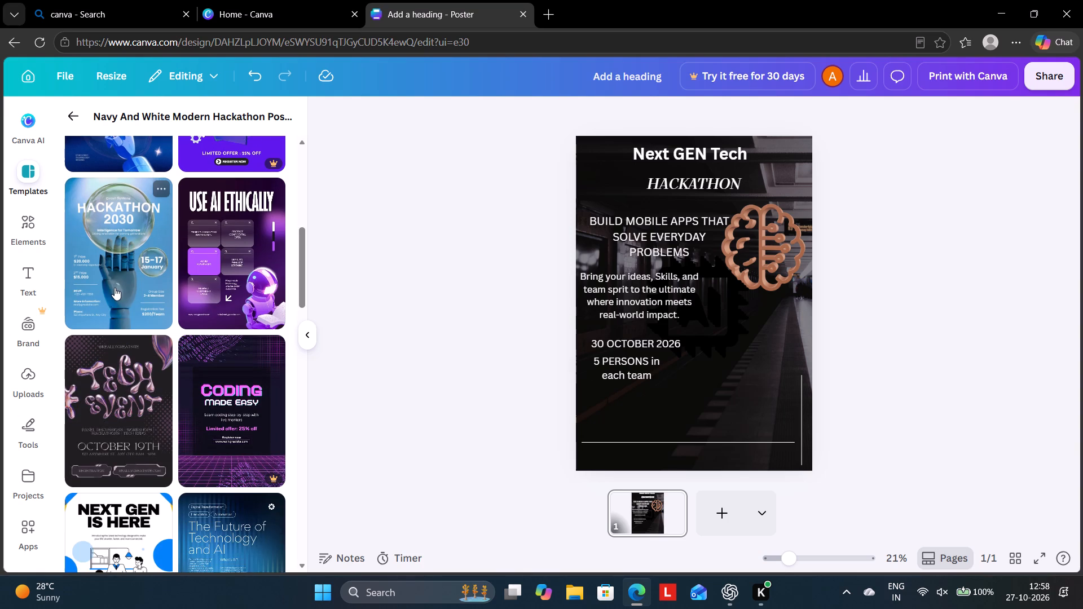
left_click(115, 286)
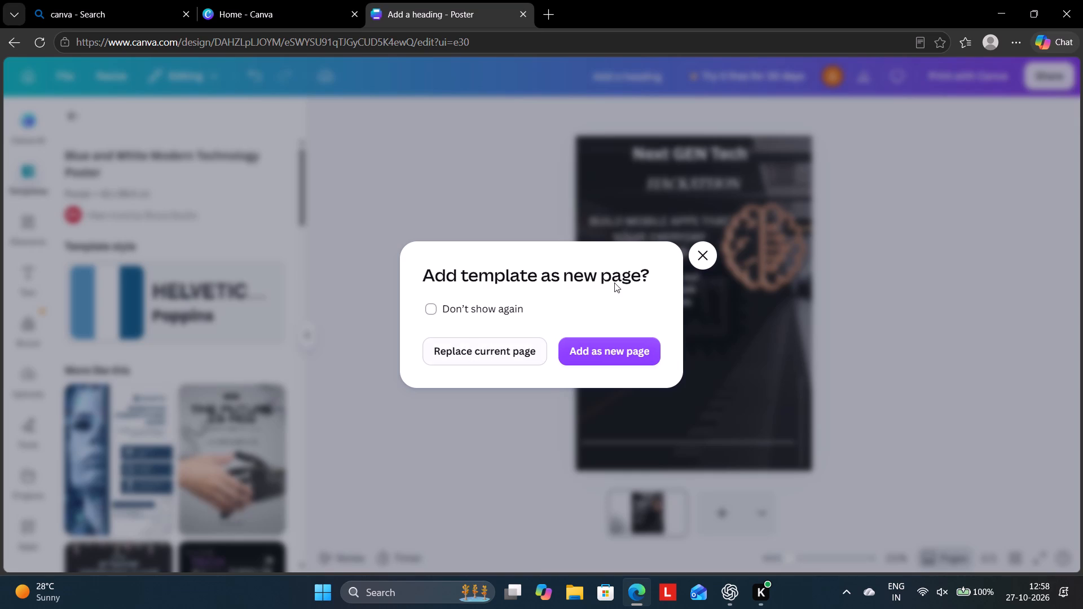
left_click(460, 350)
scroll(664, 313, "up", 3)
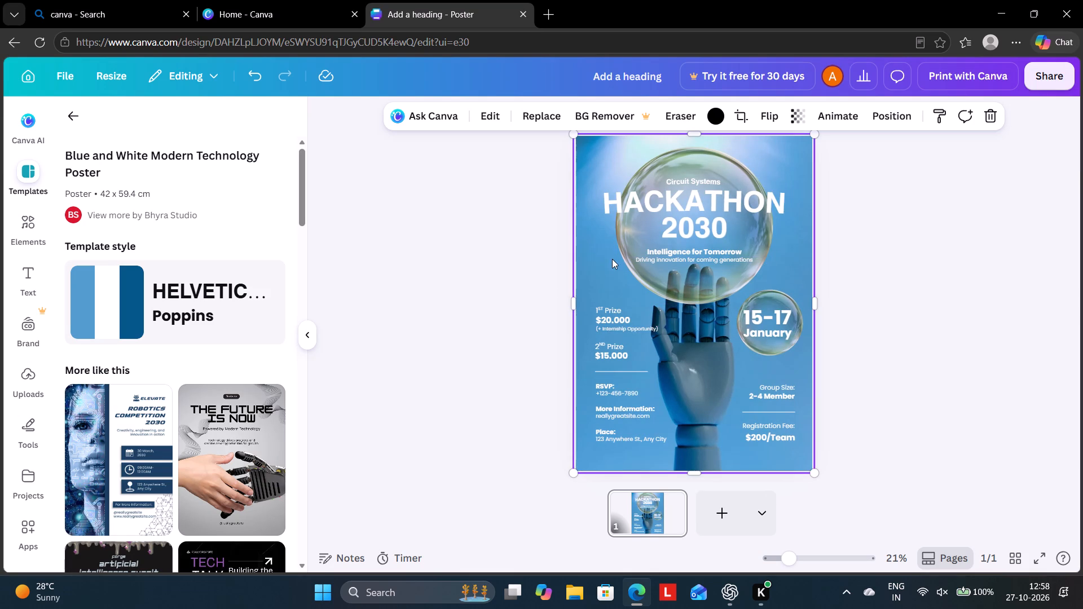
left_click(751, 518)
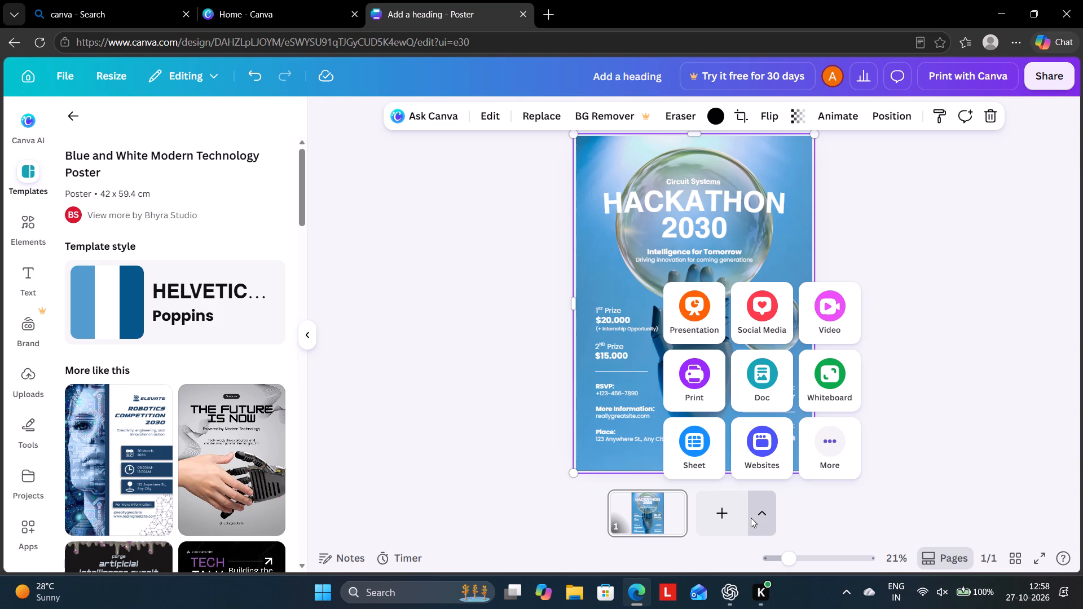
left_click(751, 518)
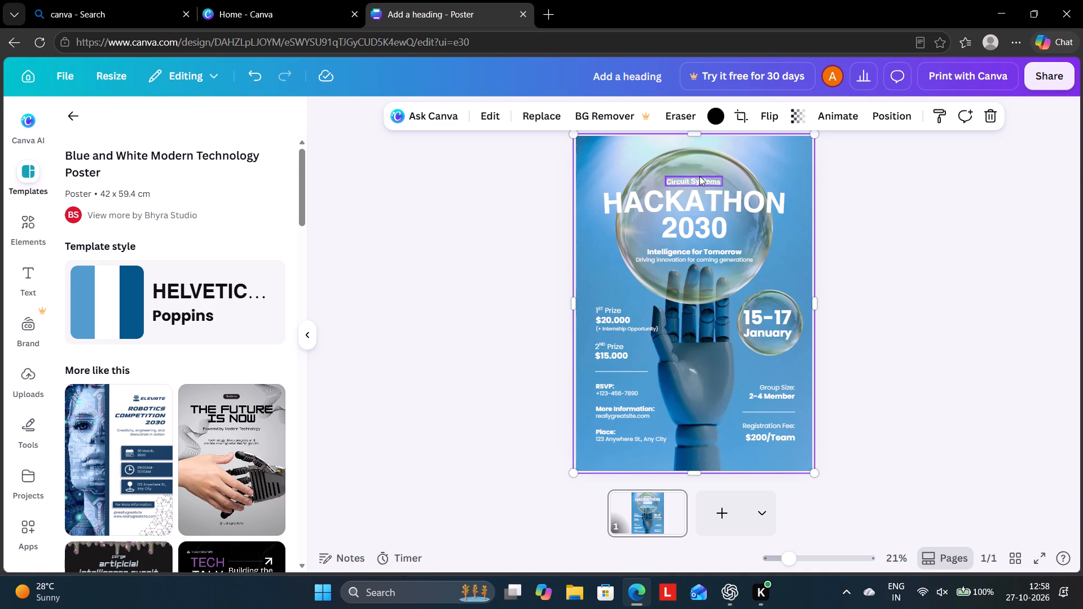
Delete the 2030 line and the Circuit Systems text below and above the HACKATHON title.
left_click(727, 231)
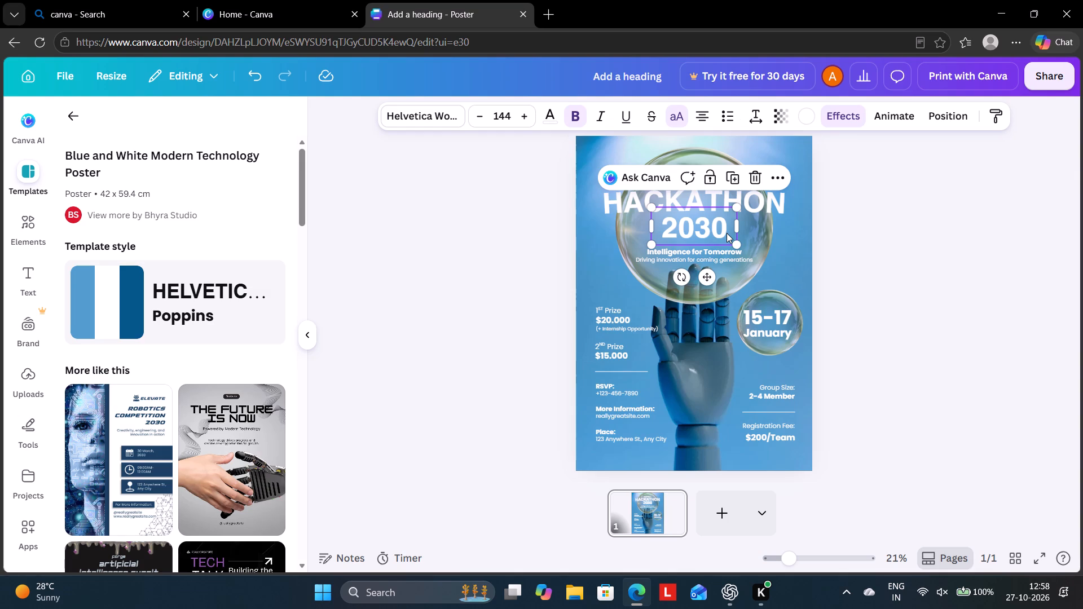
key("BackSpace")
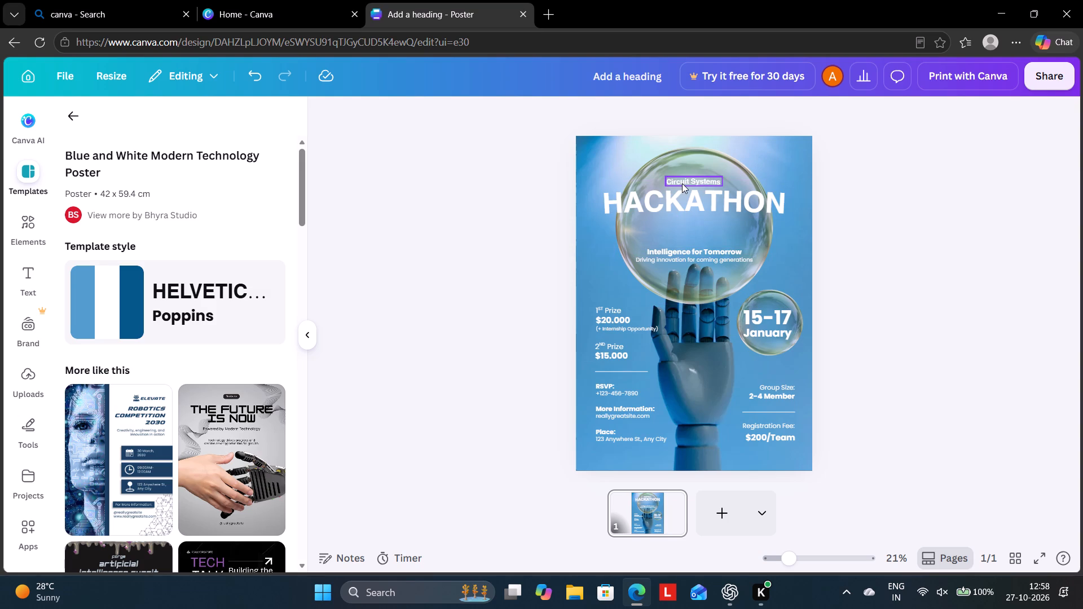
key("BackSpace")
key("BackSpace")
left_click_drag(682, 181, 685, 170)
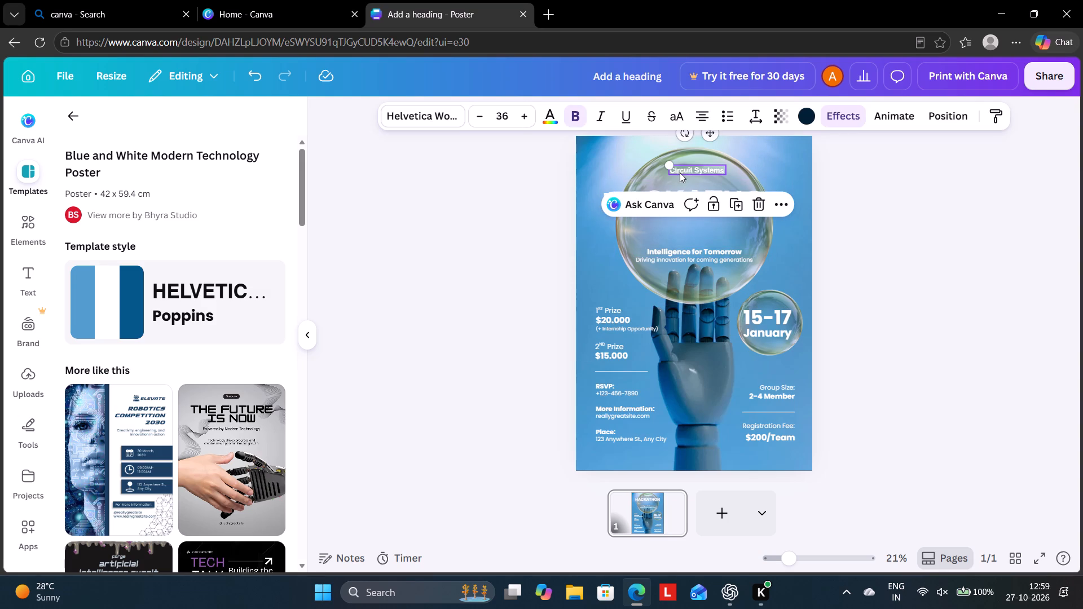
key("BackSpace")
left_click(688, 173)
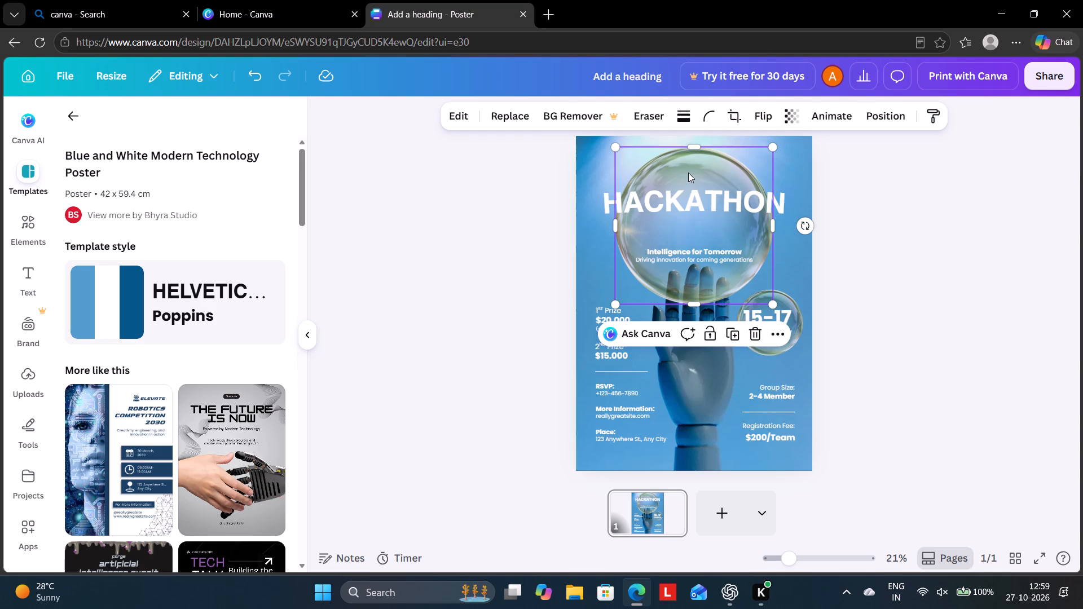
left_click(681, 165)
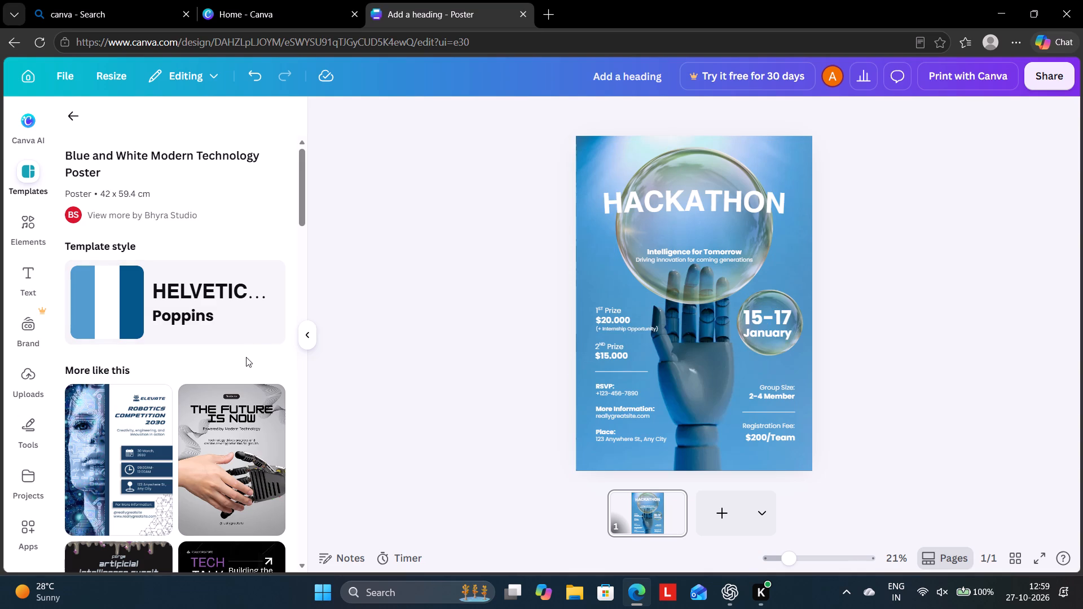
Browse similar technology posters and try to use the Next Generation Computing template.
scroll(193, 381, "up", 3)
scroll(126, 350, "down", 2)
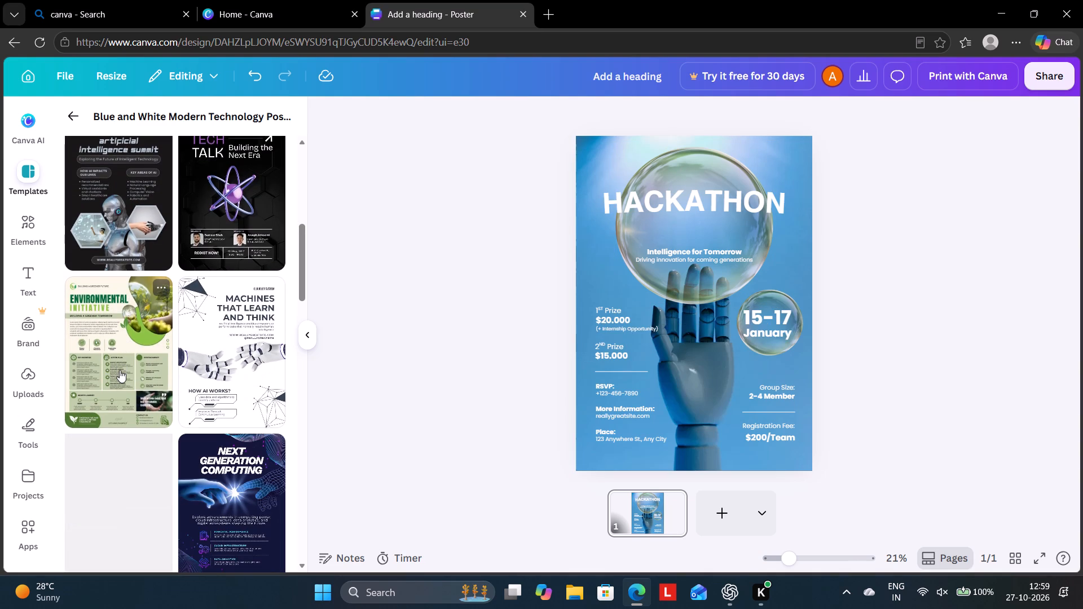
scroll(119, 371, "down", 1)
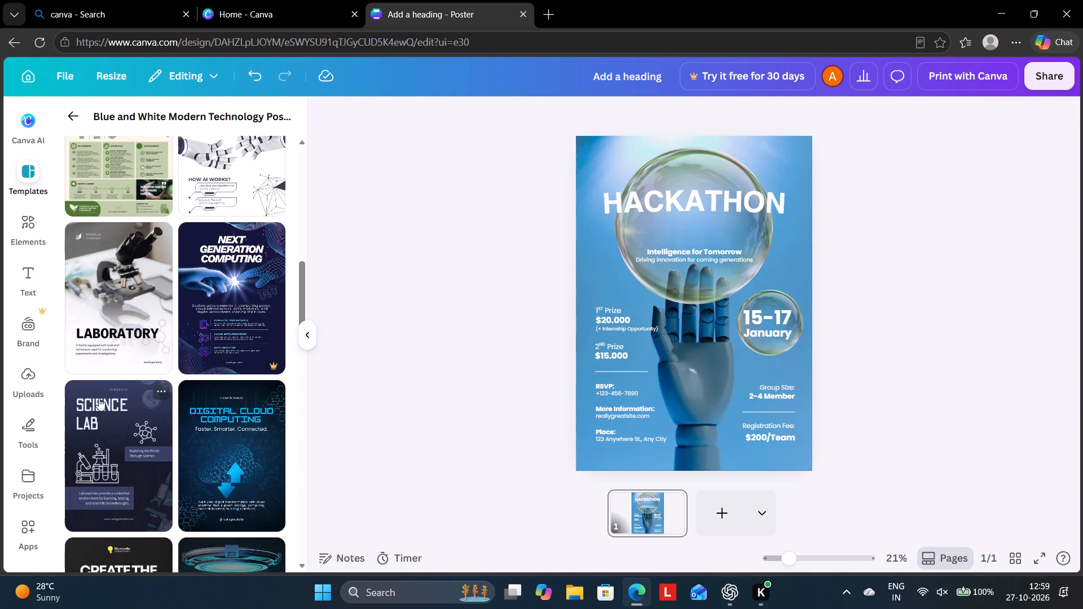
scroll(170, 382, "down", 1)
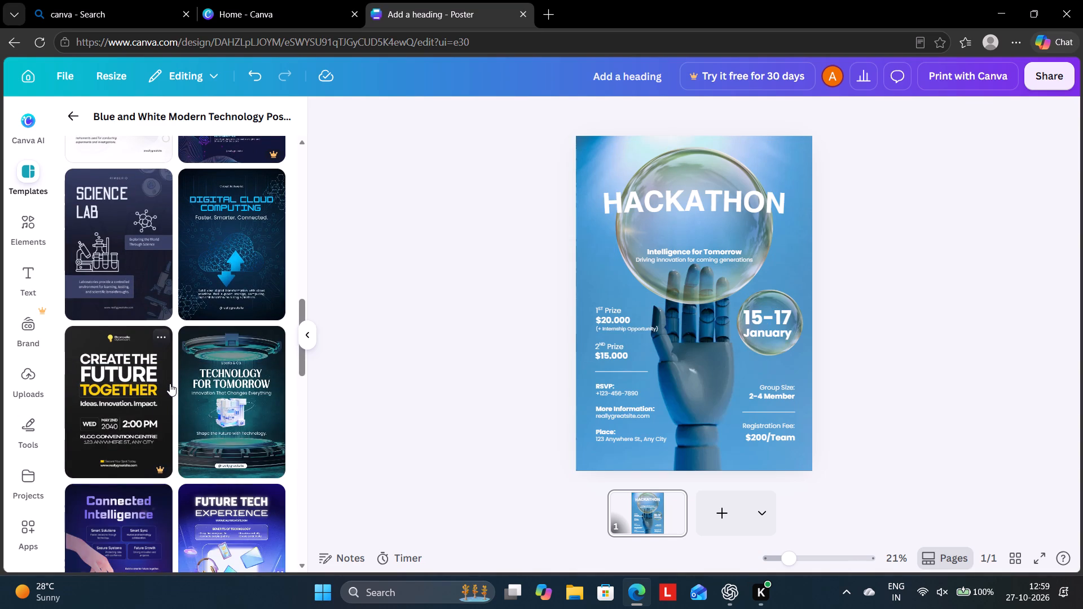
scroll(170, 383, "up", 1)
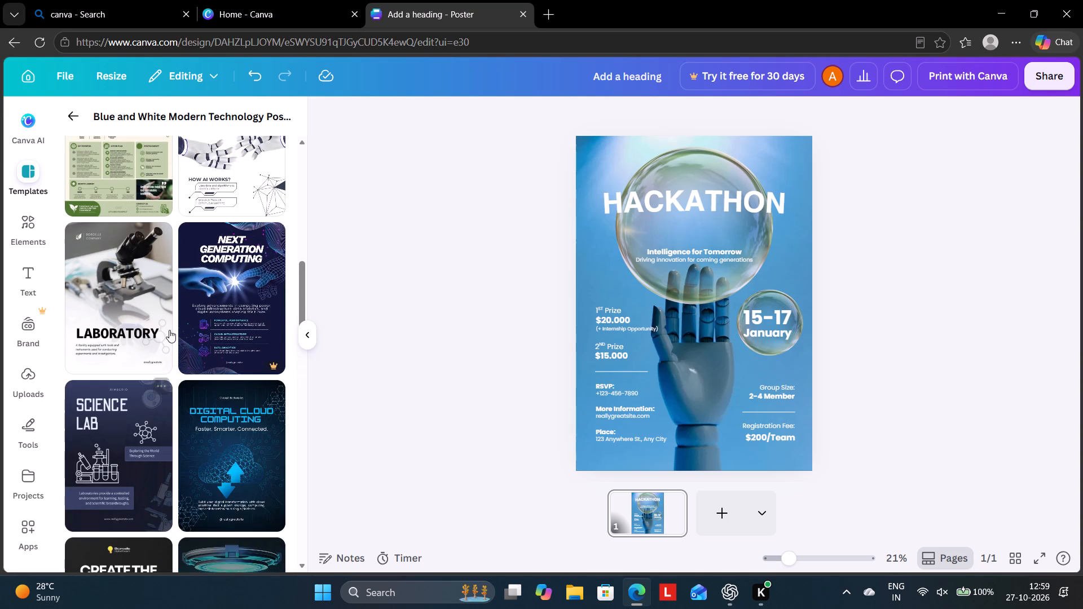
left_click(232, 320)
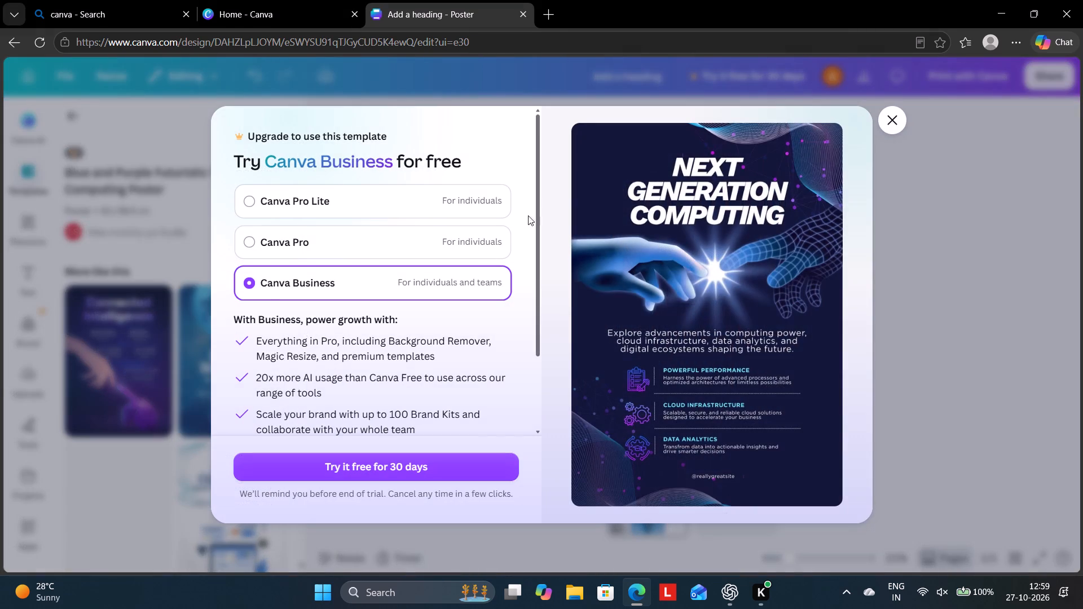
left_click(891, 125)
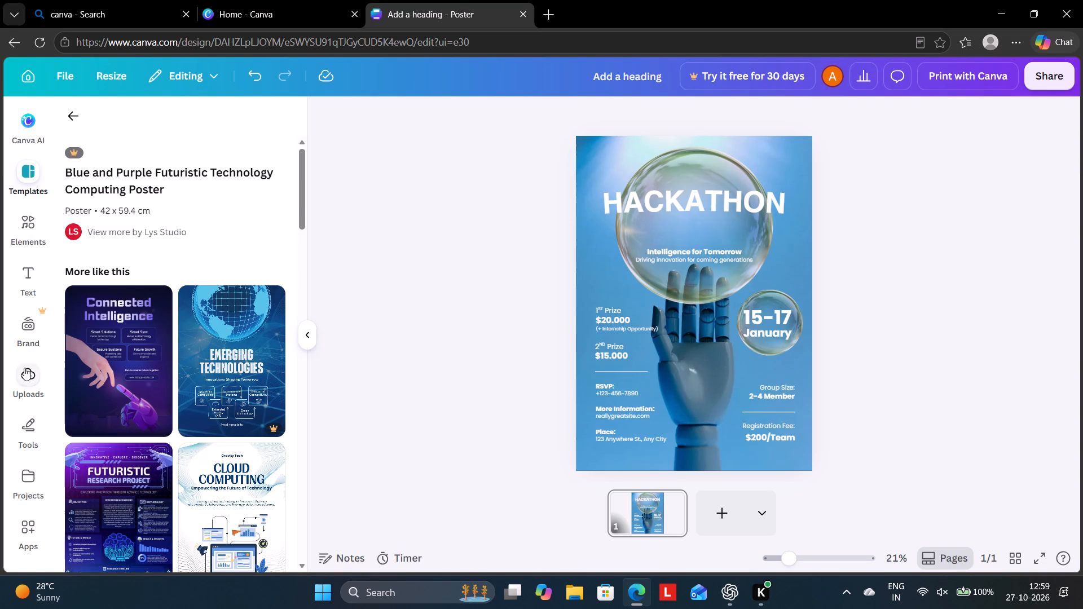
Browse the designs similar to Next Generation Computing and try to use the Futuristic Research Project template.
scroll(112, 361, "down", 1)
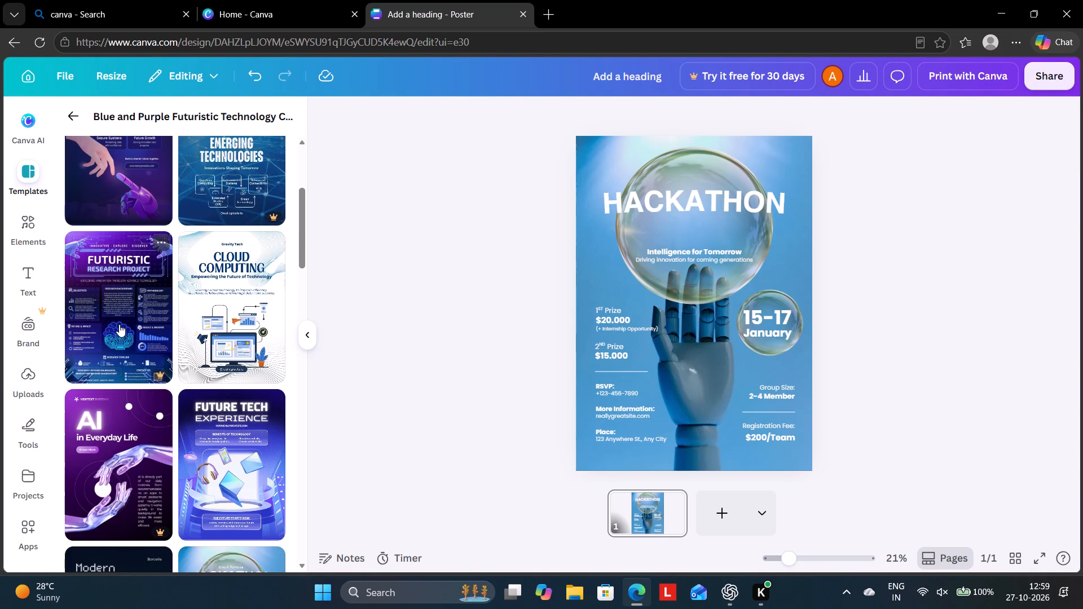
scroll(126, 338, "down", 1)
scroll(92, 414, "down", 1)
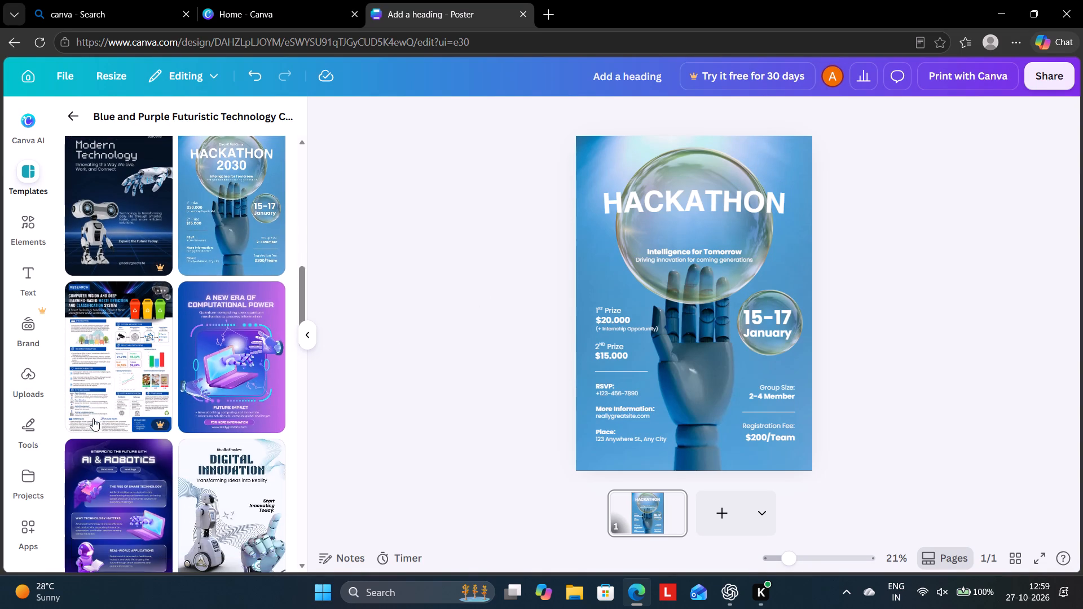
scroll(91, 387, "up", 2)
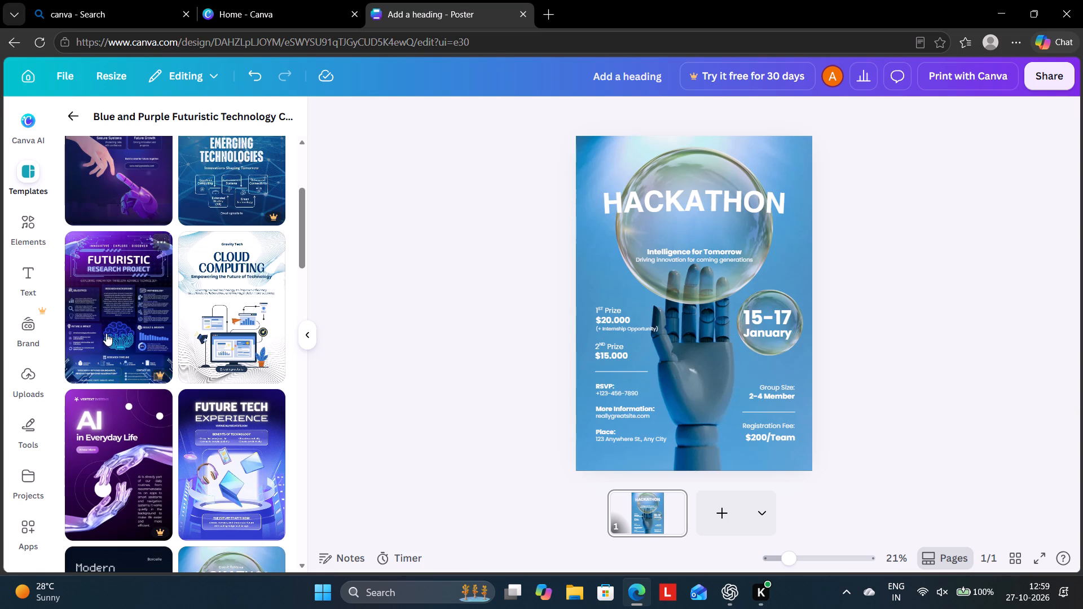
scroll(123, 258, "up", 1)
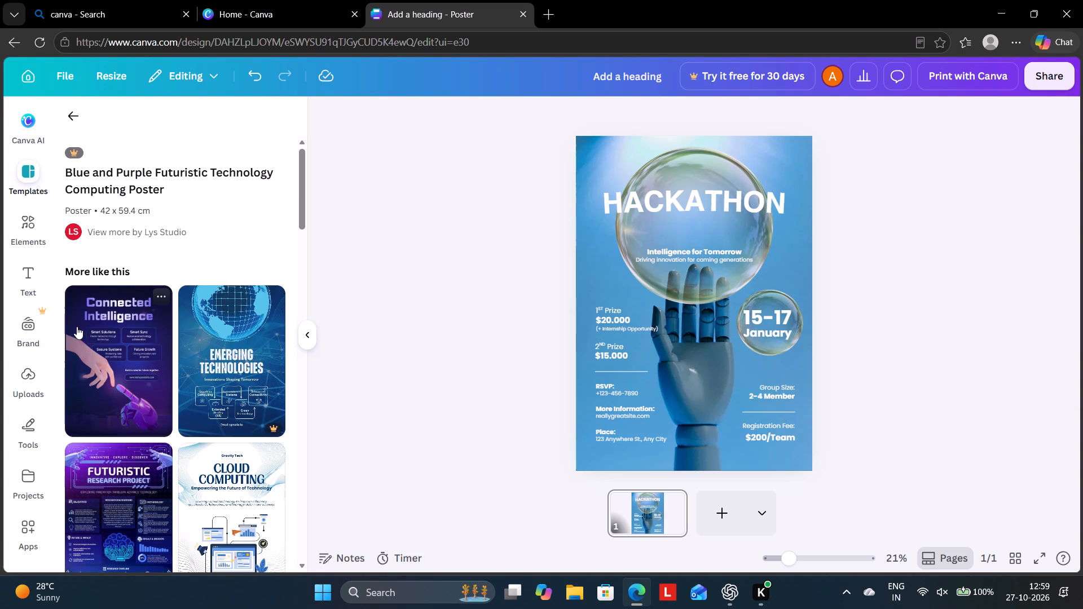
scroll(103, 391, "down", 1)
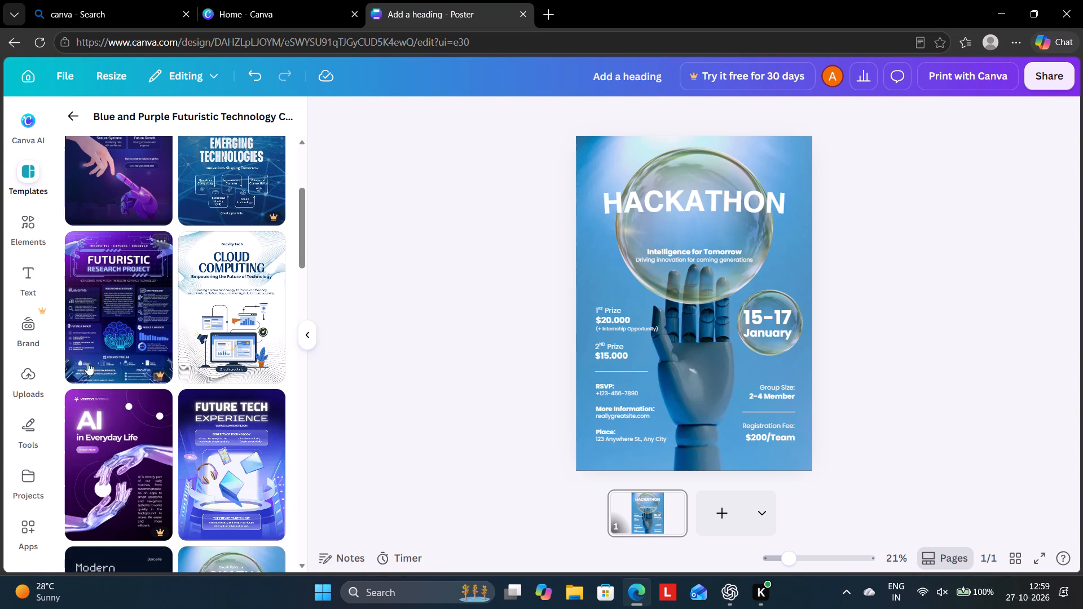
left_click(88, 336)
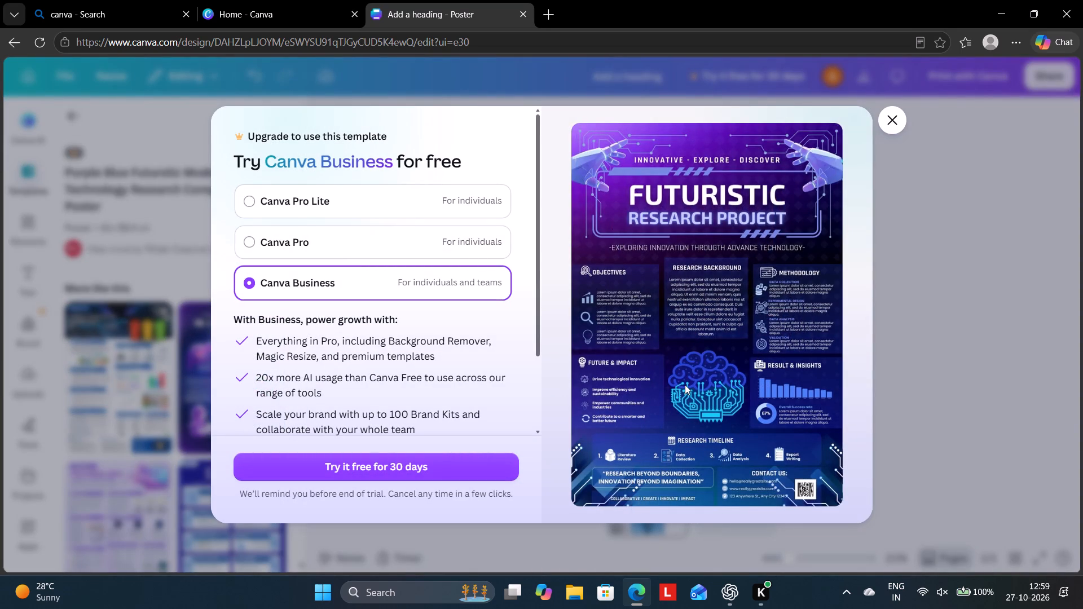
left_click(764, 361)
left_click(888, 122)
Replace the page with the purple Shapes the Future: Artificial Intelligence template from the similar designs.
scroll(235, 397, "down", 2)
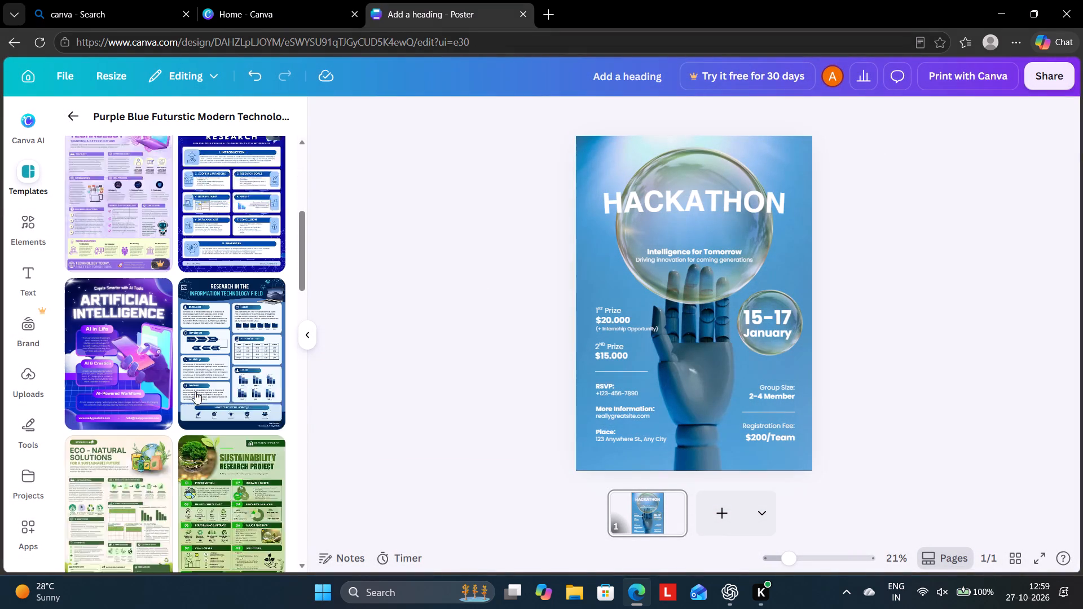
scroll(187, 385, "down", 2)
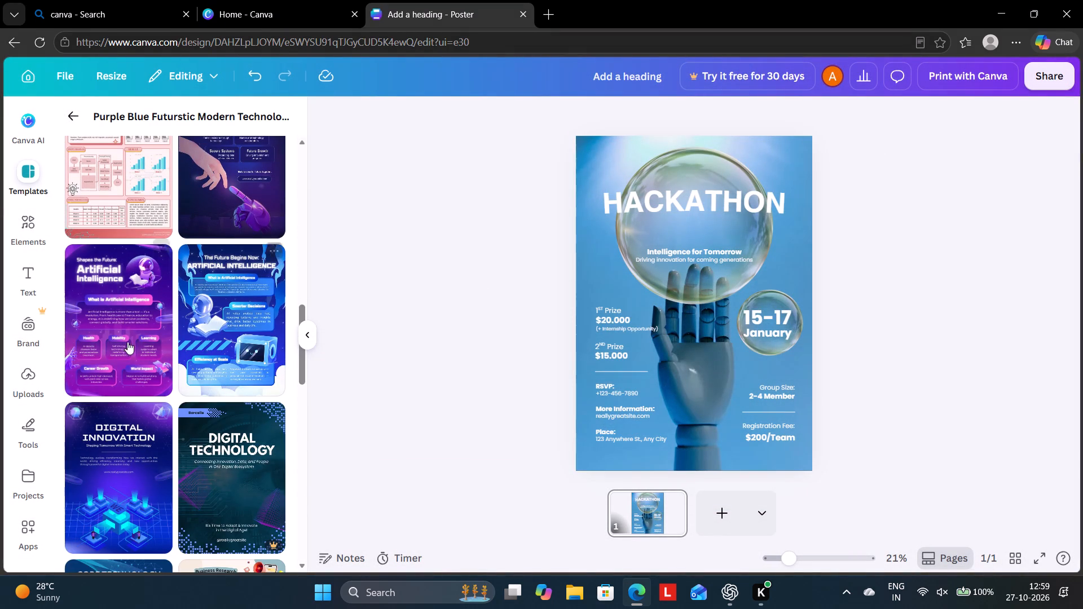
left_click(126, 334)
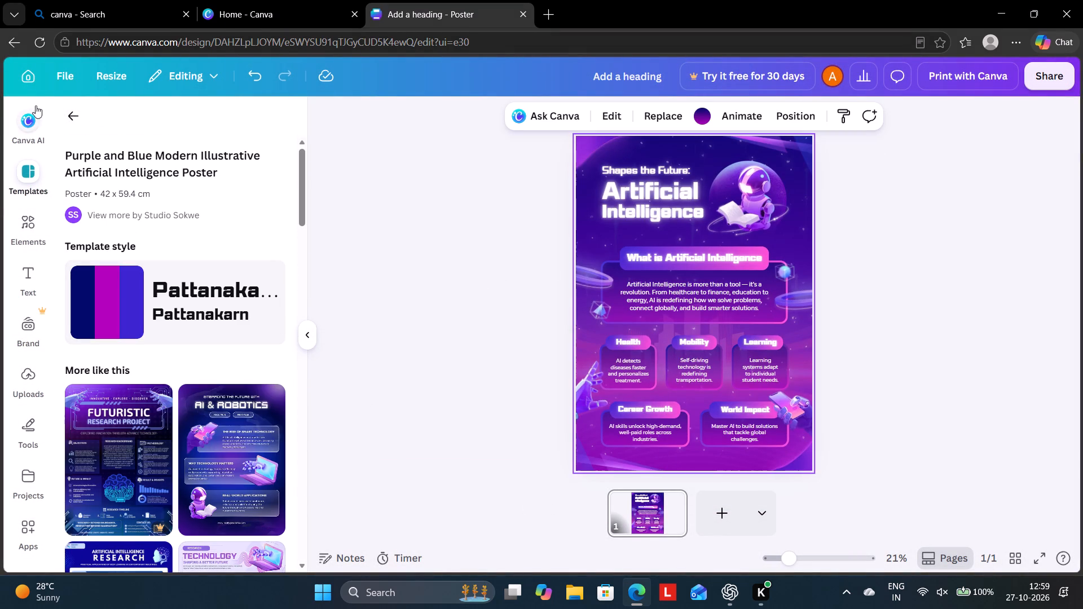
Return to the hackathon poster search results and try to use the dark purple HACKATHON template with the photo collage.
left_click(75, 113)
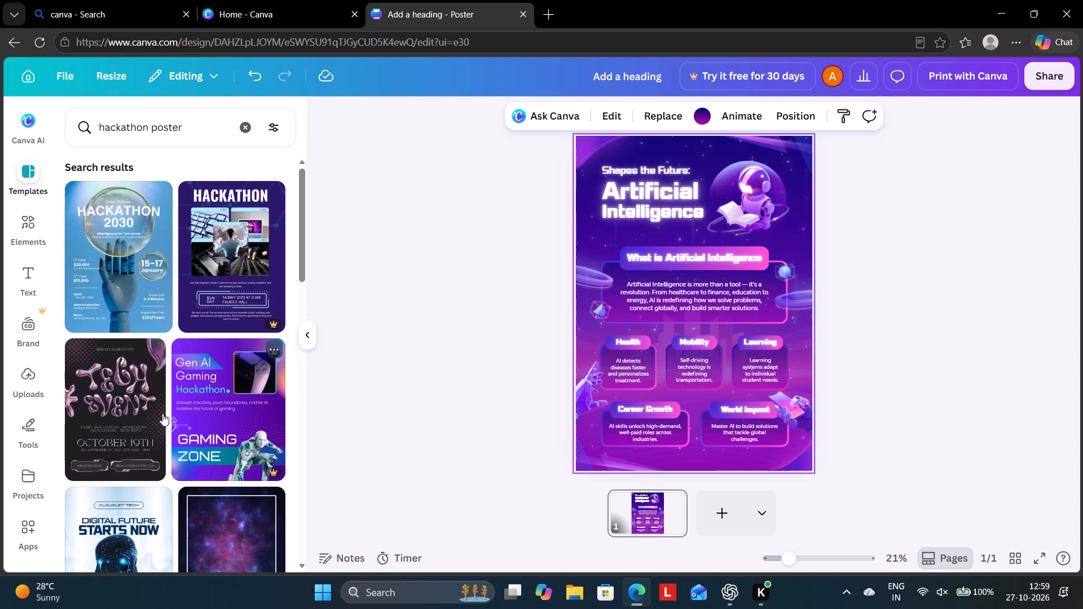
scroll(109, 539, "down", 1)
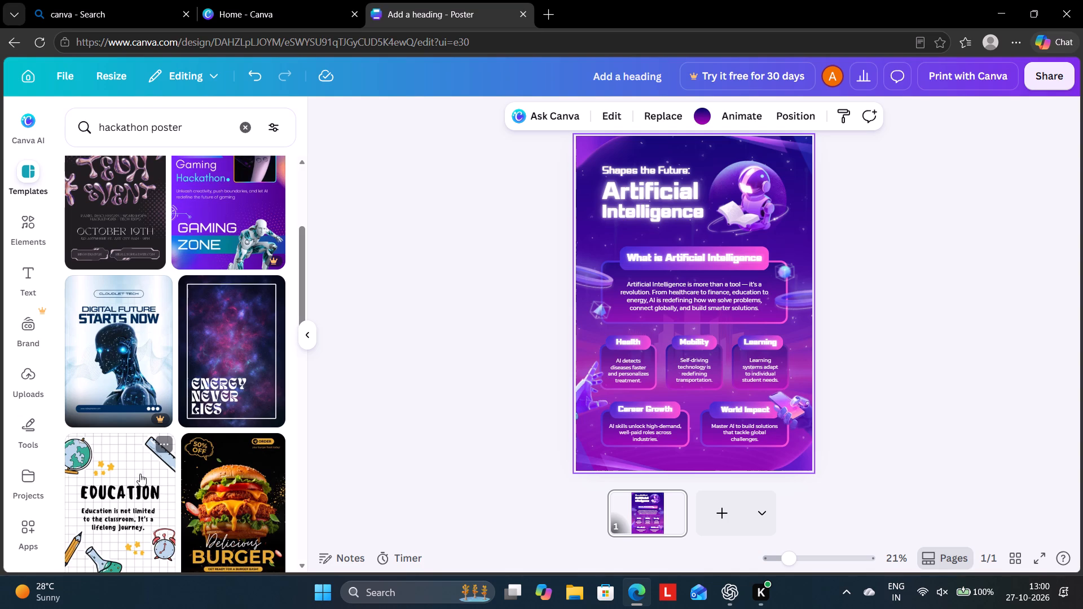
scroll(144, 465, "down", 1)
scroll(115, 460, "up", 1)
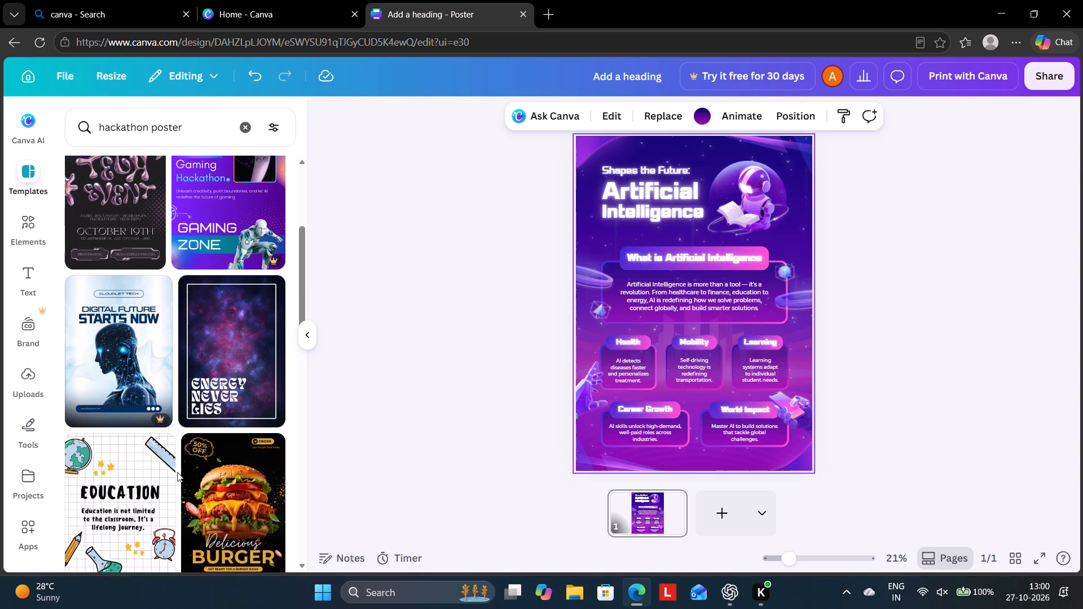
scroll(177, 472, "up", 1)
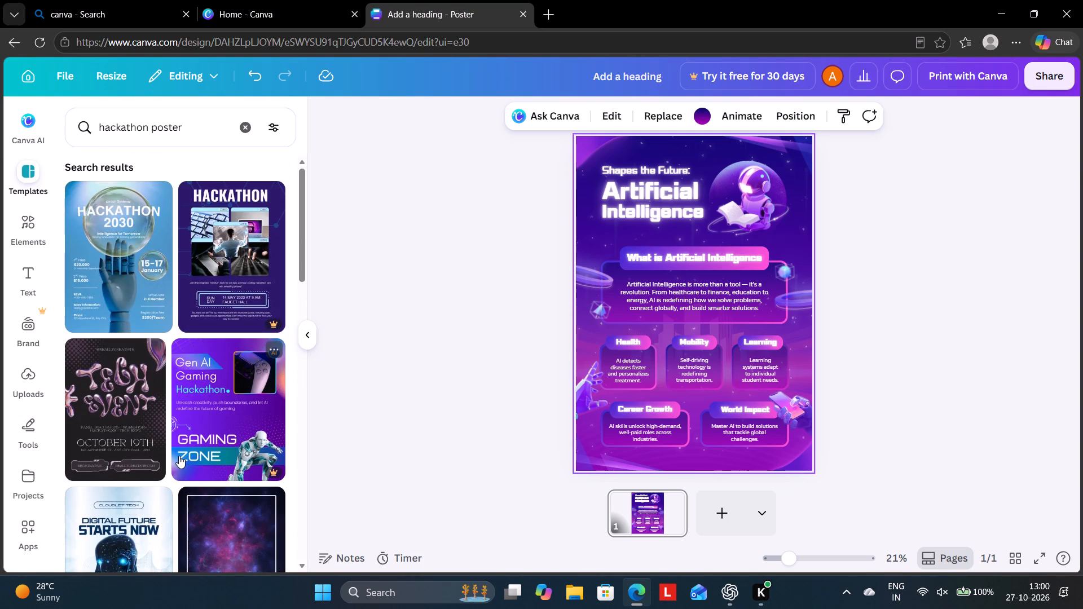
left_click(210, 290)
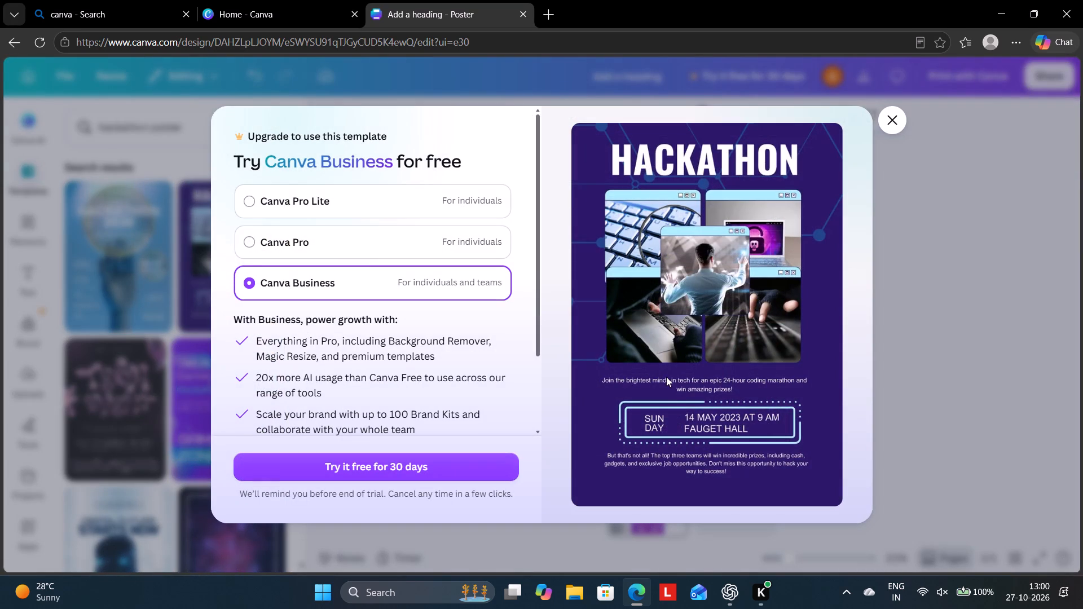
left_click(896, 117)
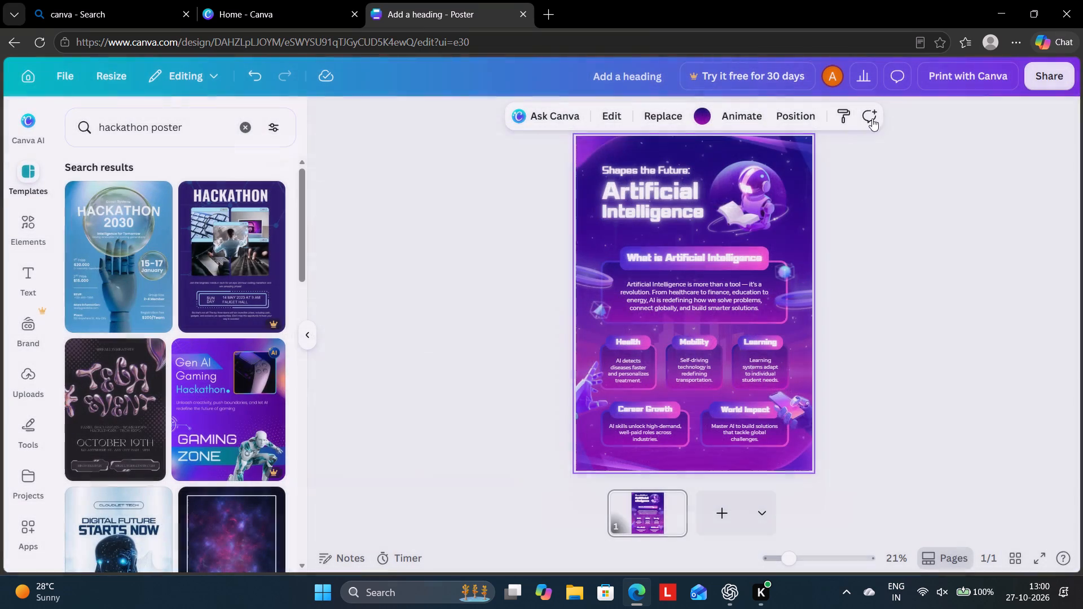
Look through the hackathon poster results and replace the page with the blue HACKATHON 2030 robot-hand template.
scroll(657, 422, "up", 1)
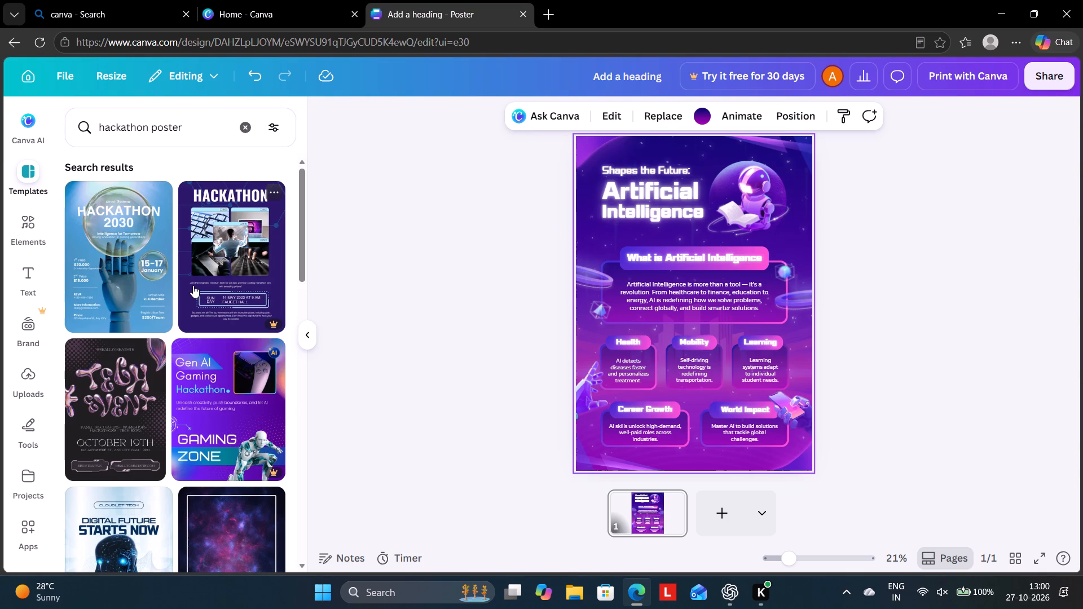
scroll(192, 307, "down", 3)
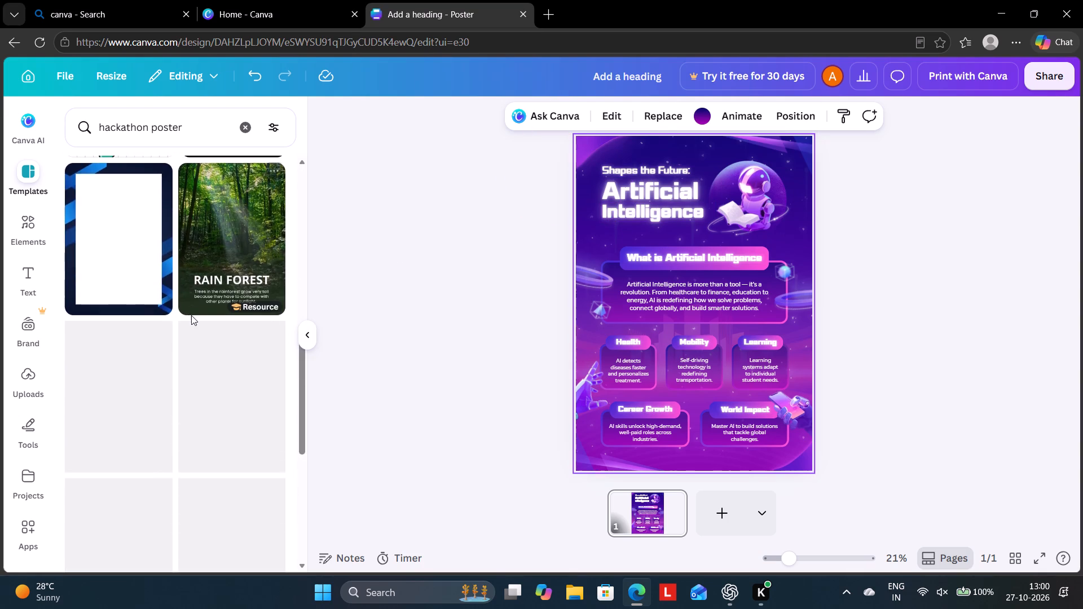
scroll(191, 316, "down", 1)
scroll(190, 317, "up", 4)
scroll(189, 319, "down", 2)
scroll(189, 321, "up", 9)
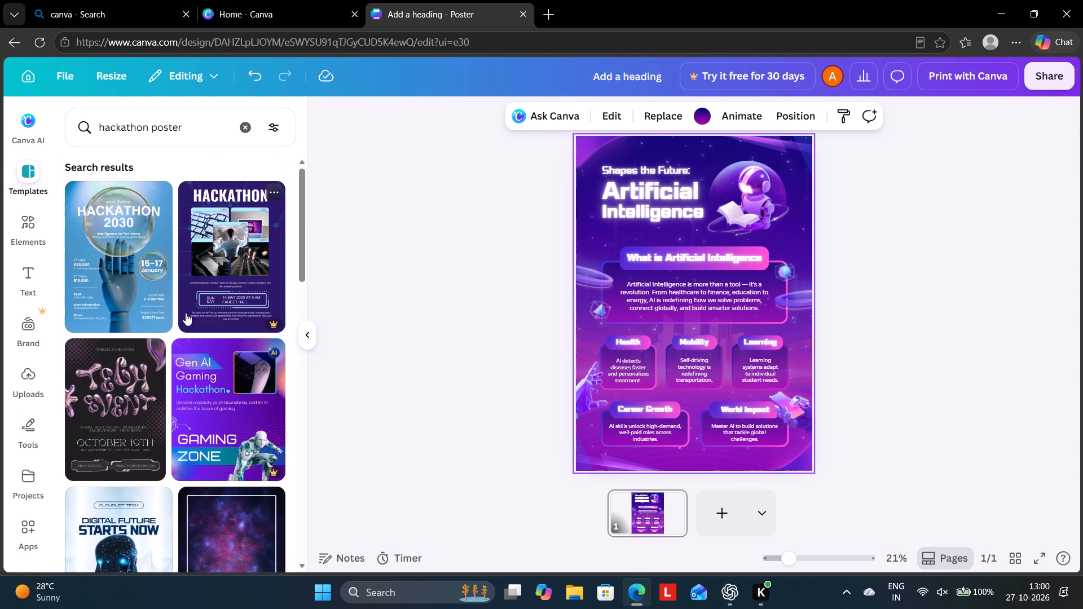
scroll(186, 313, "up", 3)
scroll(146, 298, "down", 2)
scroll(144, 299, "up", 3)
scroll(138, 305, "down", 3)
scroll(118, 294, "up", 3)
scroll(104, 295, "down", 7)
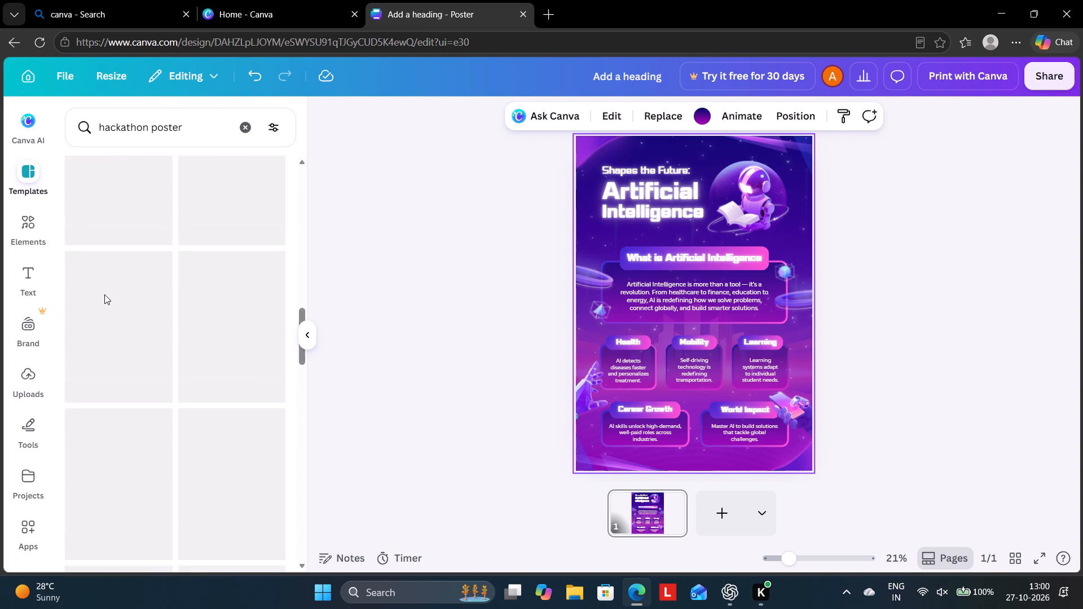
scroll(104, 294, "down", 2)
scroll(104, 294, "up", 10)
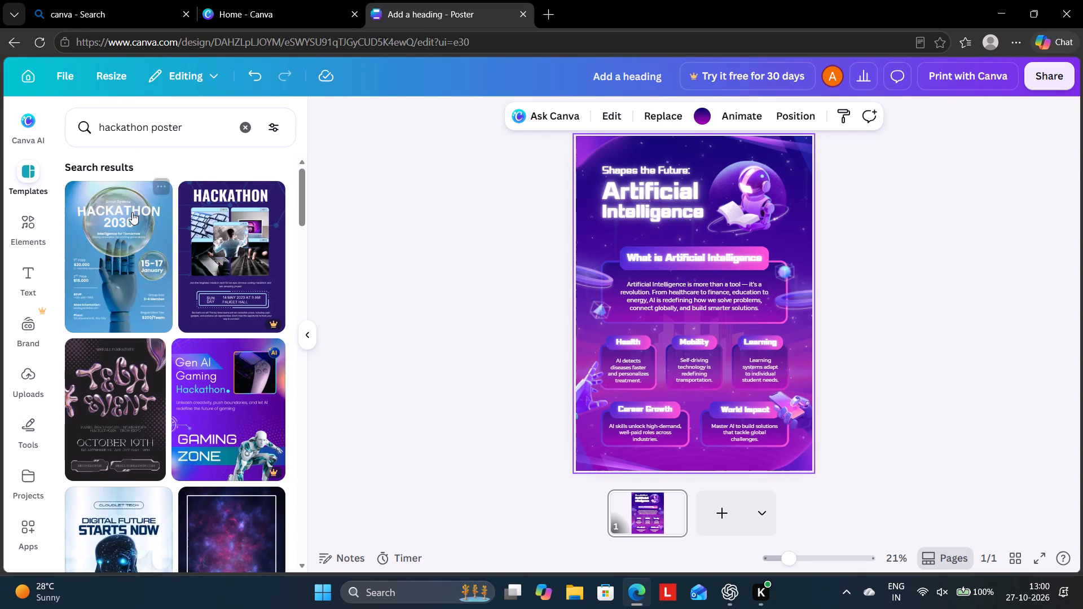
left_click(129, 255)
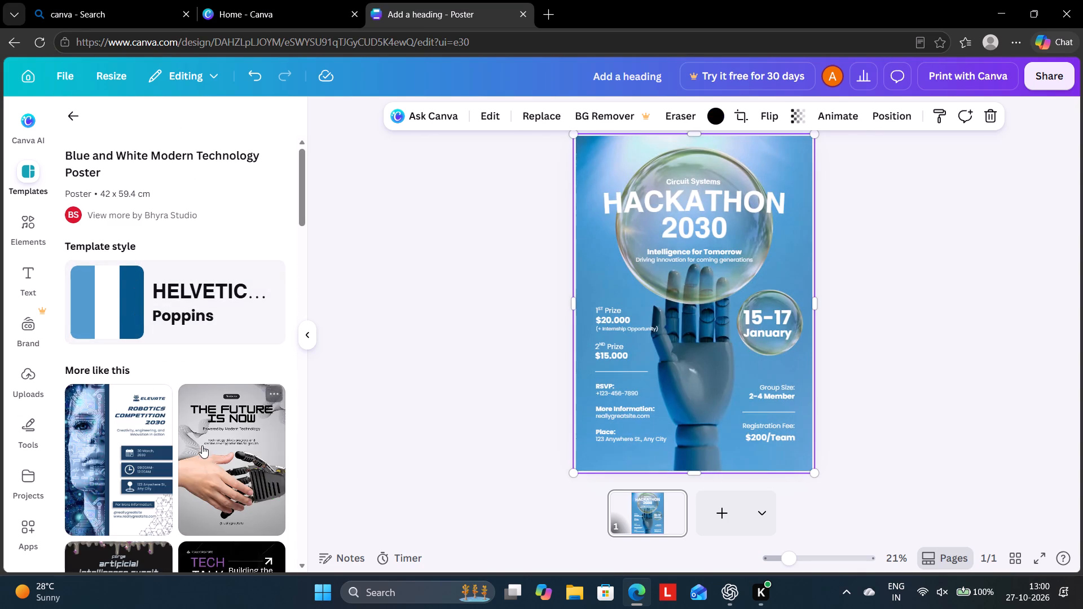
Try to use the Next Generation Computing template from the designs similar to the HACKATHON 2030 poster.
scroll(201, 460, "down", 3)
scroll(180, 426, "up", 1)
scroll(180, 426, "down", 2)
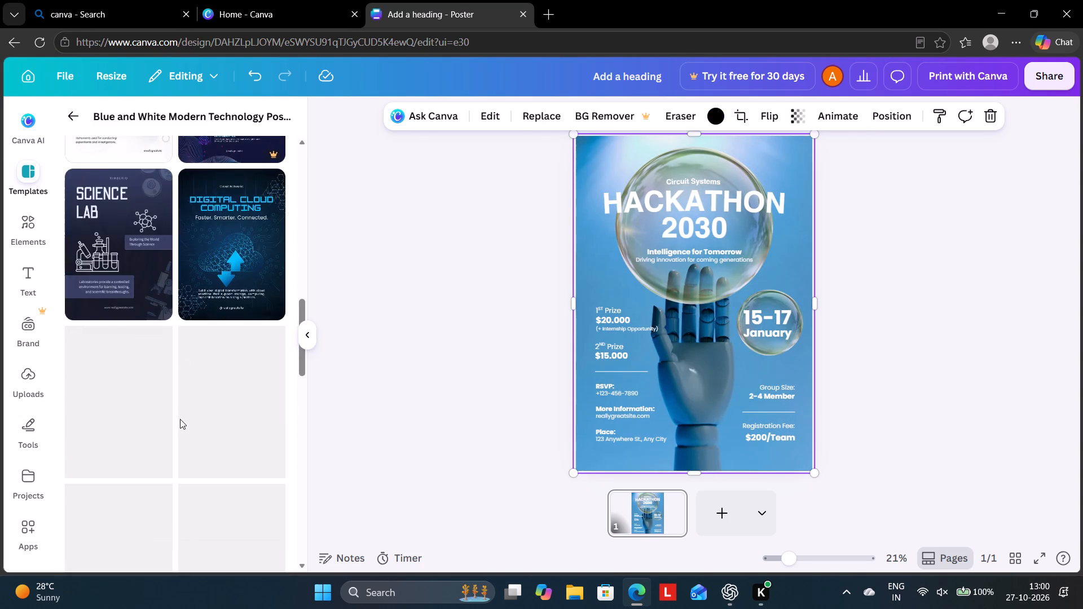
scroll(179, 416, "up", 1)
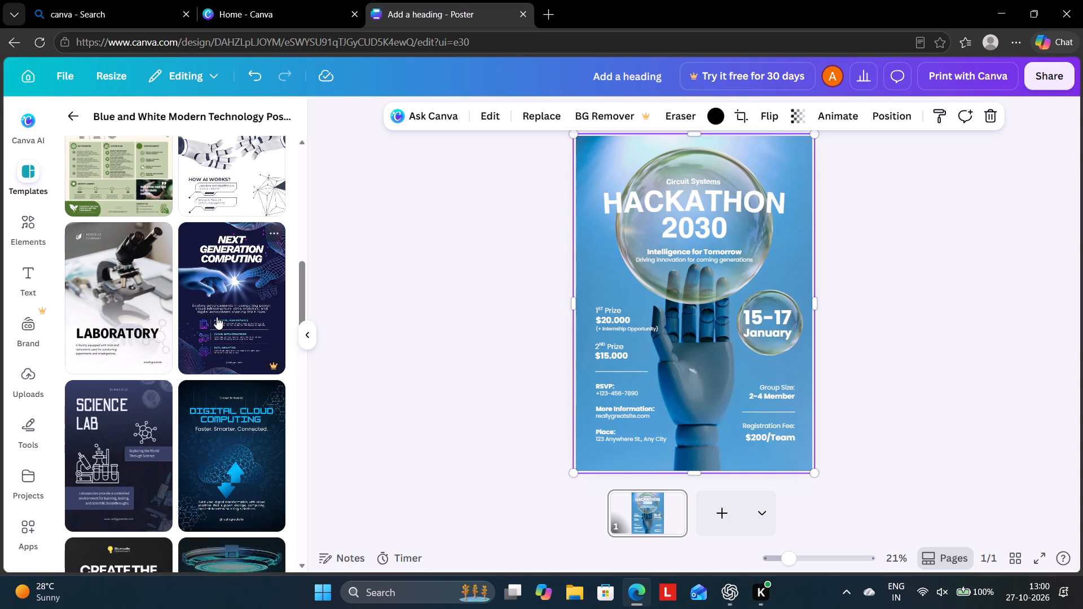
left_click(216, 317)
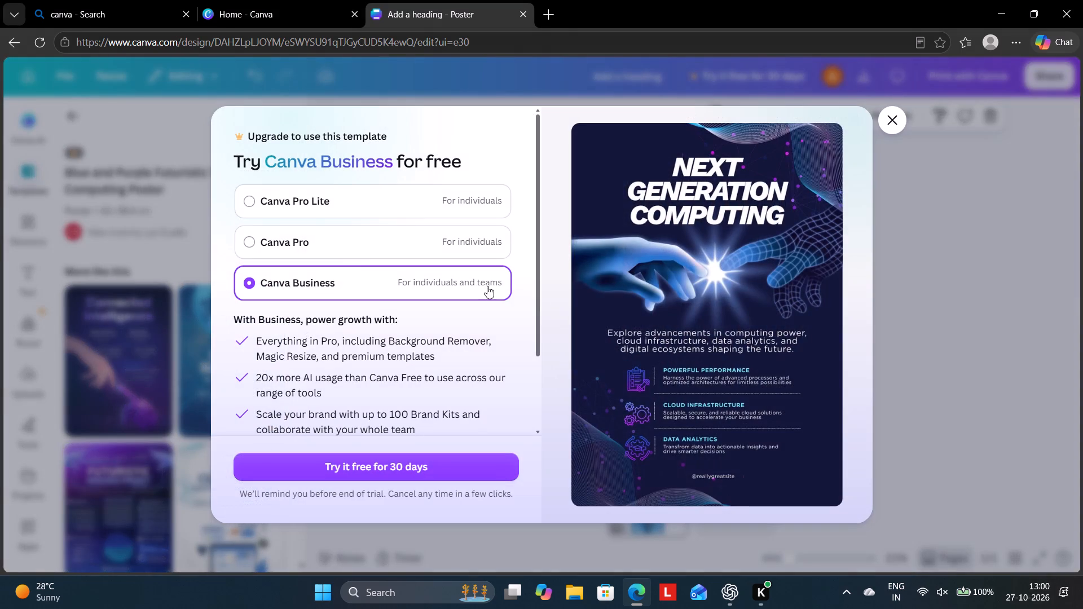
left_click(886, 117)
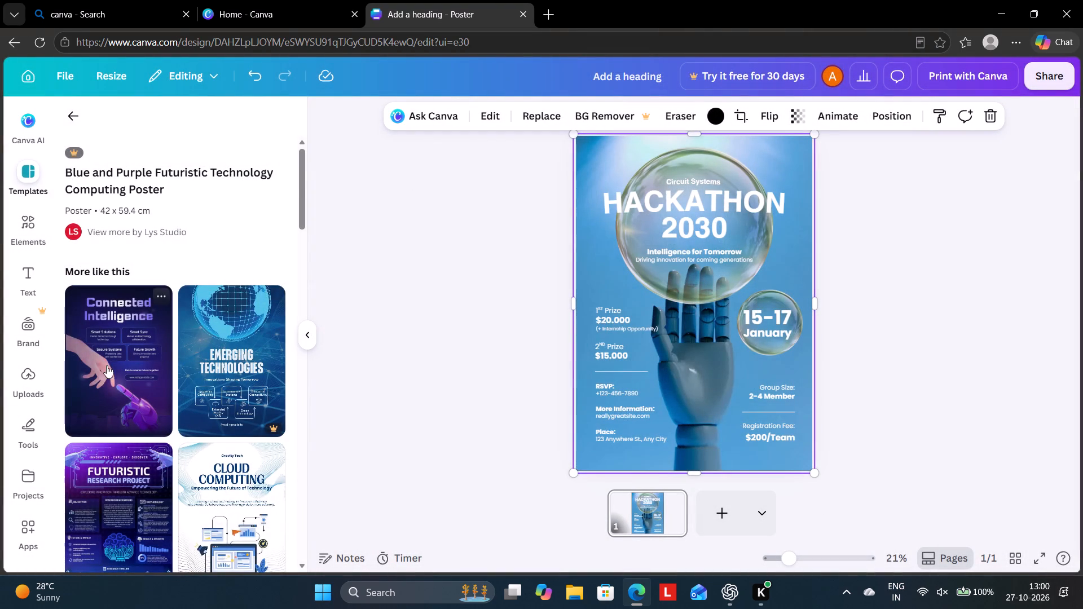
Look through the designs similar to the Blue and Purple Futuristic Technology Computing Poster for a suitable technology template.
scroll(92, 389, "down", 1)
scroll(152, 403, "down", 2)
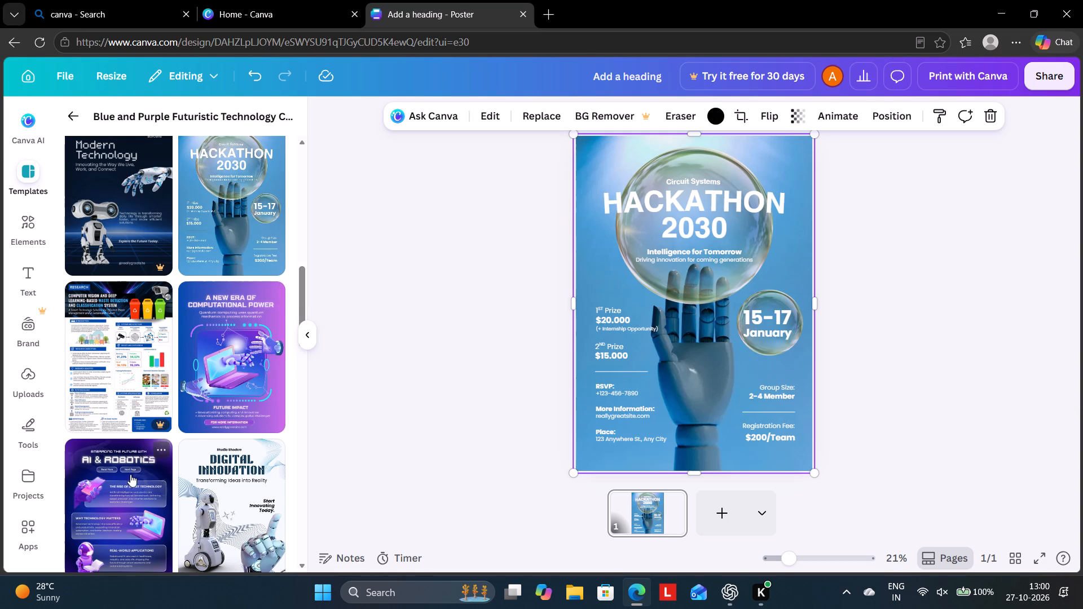
scroll(130, 474, "down", 1)
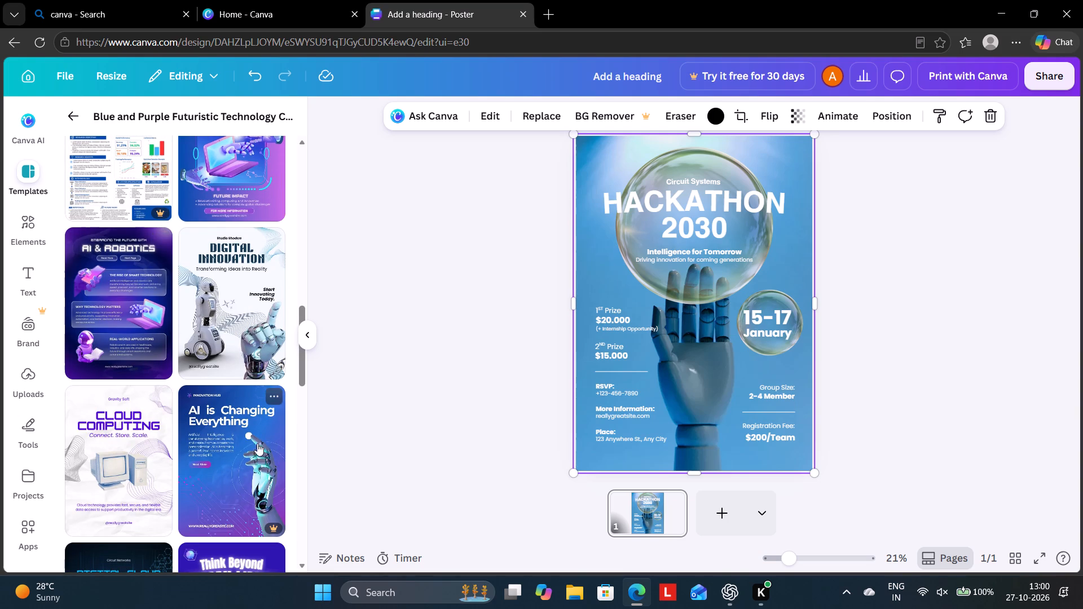
scroll(243, 445, "down", 1)
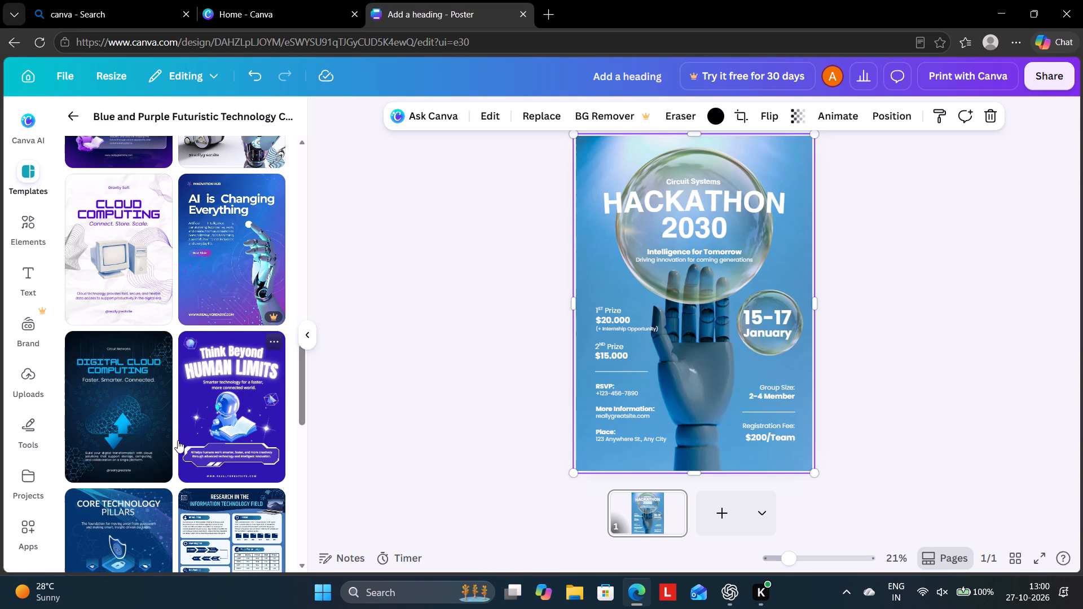
scroll(213, 438, "down", 1)
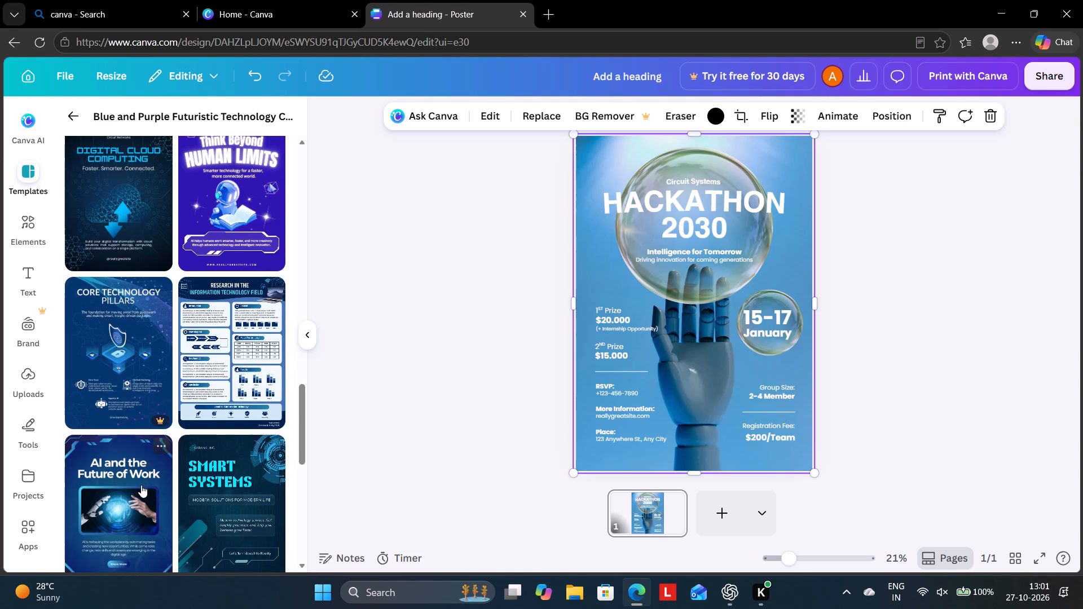
scroll(141, 485, "down", 1)
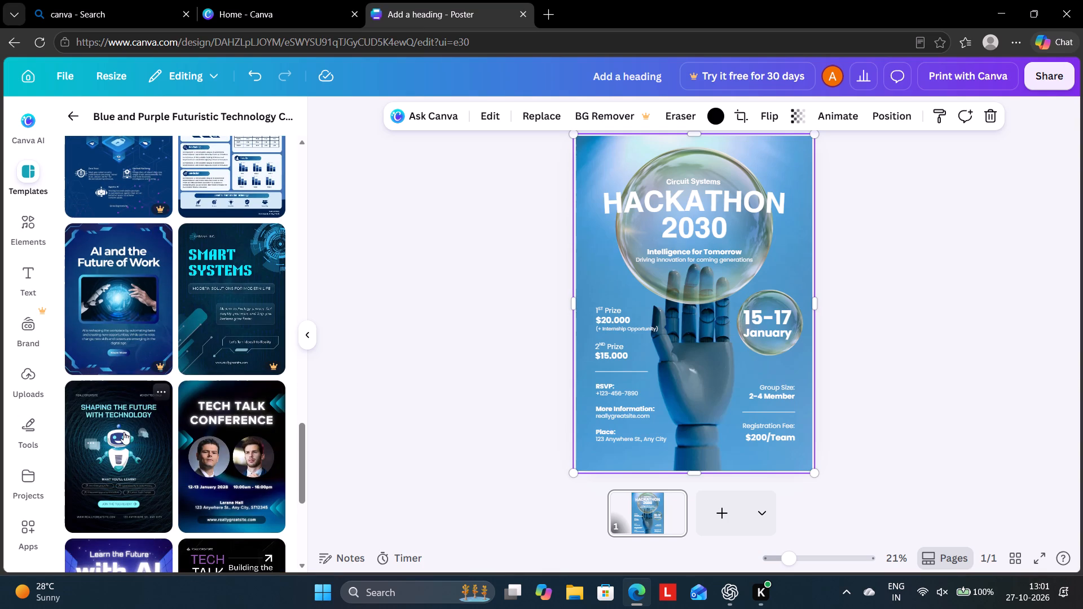
scroll(127, 429, "down", 1)
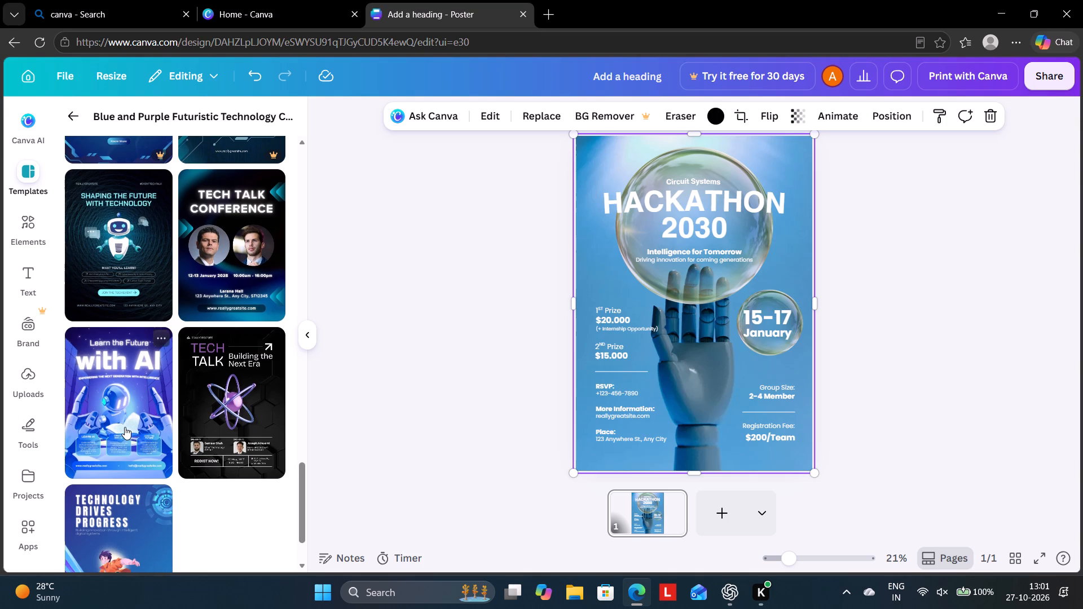
scroll(125, 426, "up", 5)
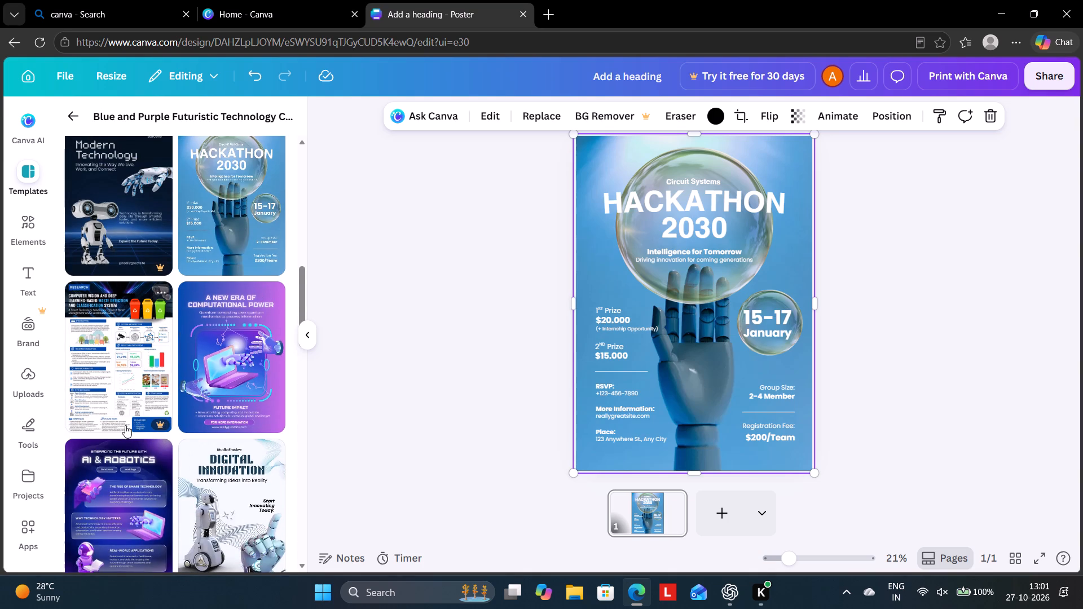
scroll(214, 350, "up", 1)
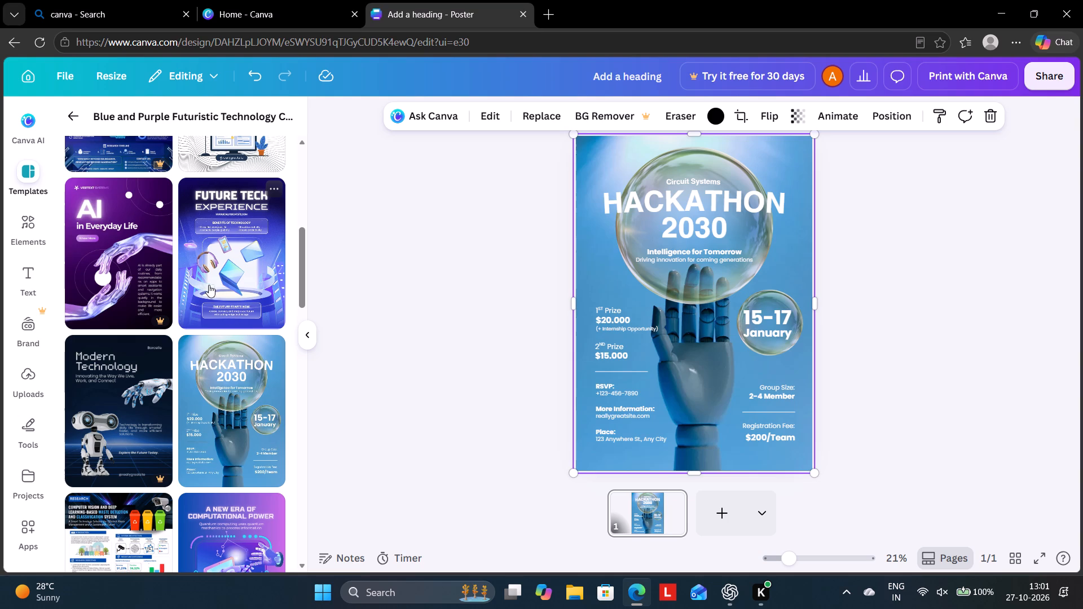
scroll(139, 268, "up", 1)
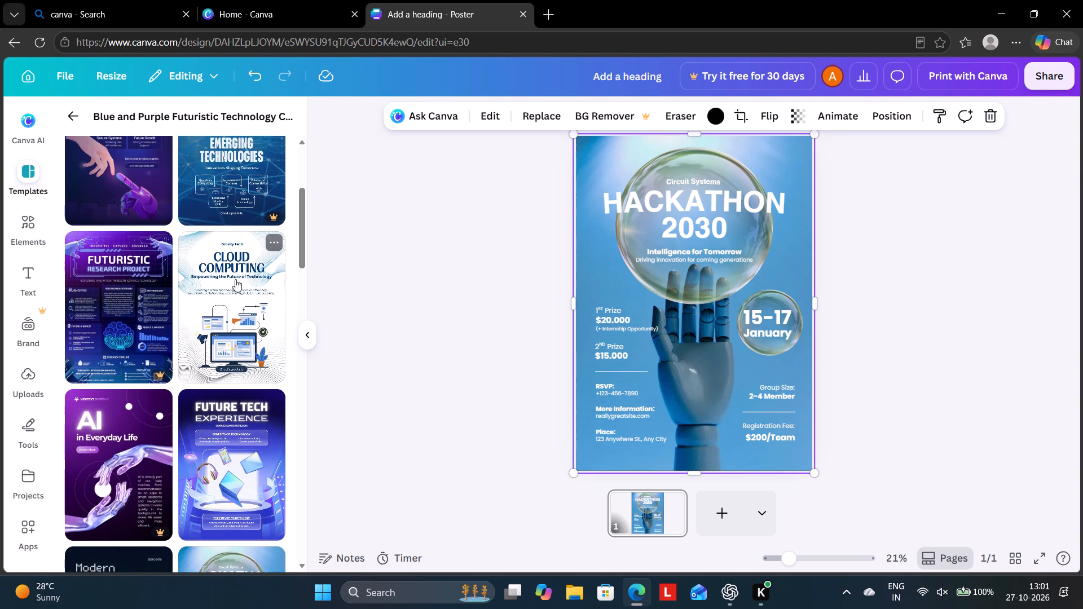
scroll(201, 259, "up", 2)
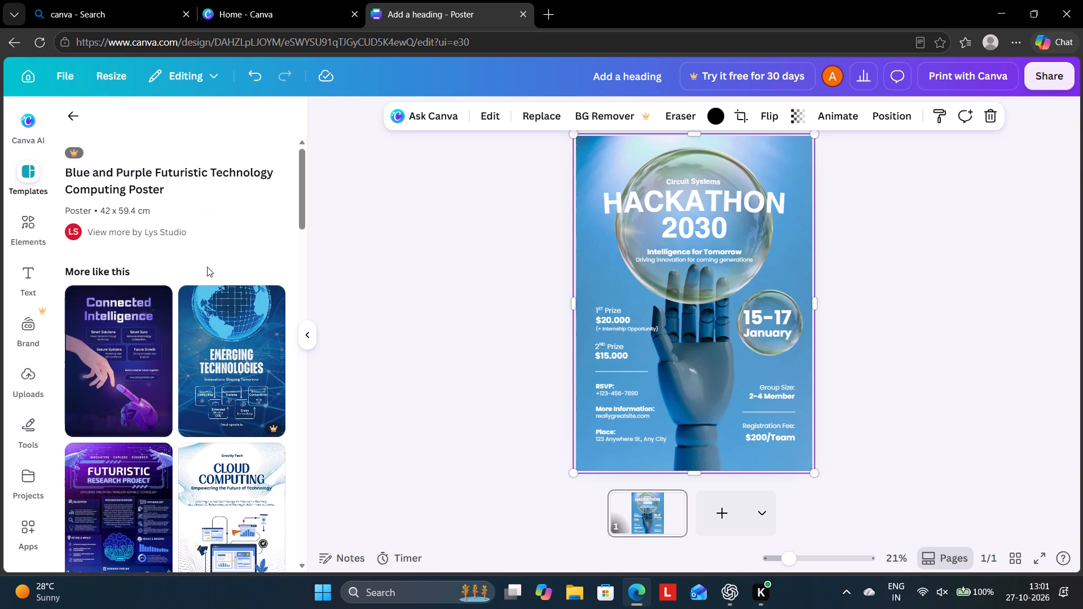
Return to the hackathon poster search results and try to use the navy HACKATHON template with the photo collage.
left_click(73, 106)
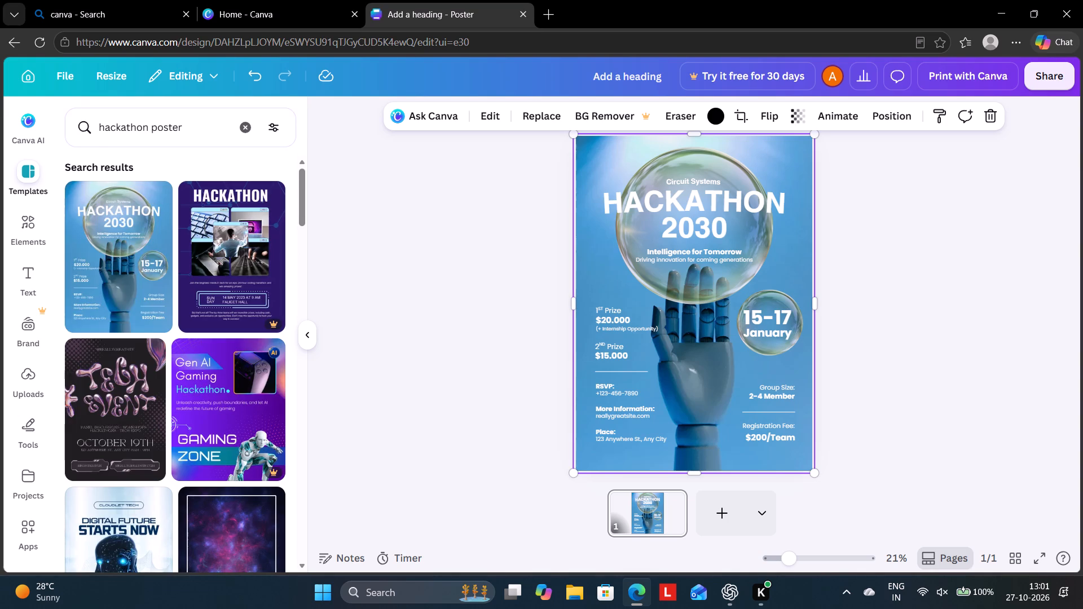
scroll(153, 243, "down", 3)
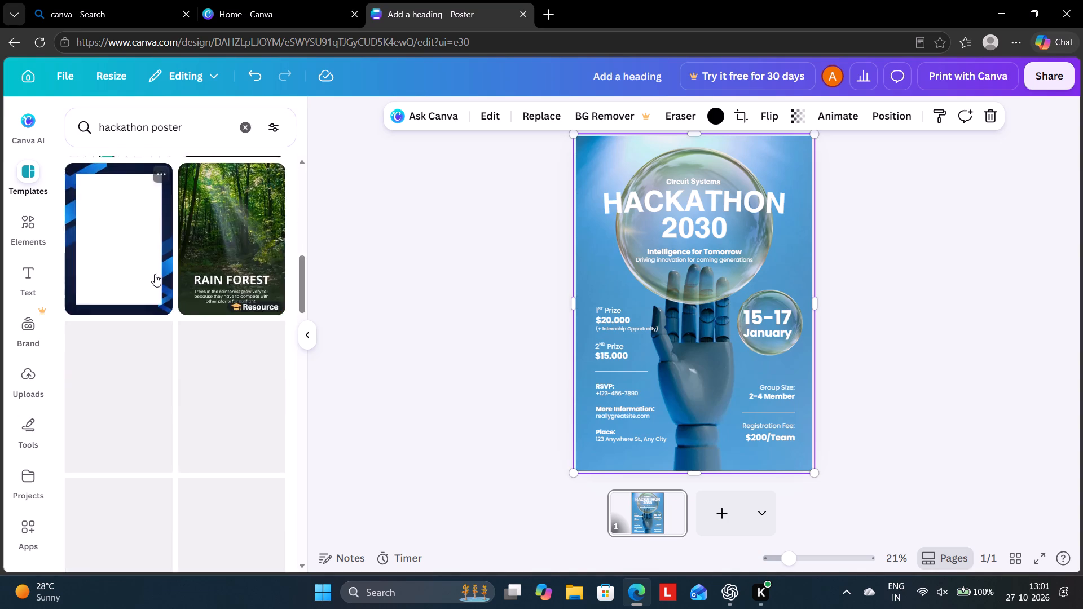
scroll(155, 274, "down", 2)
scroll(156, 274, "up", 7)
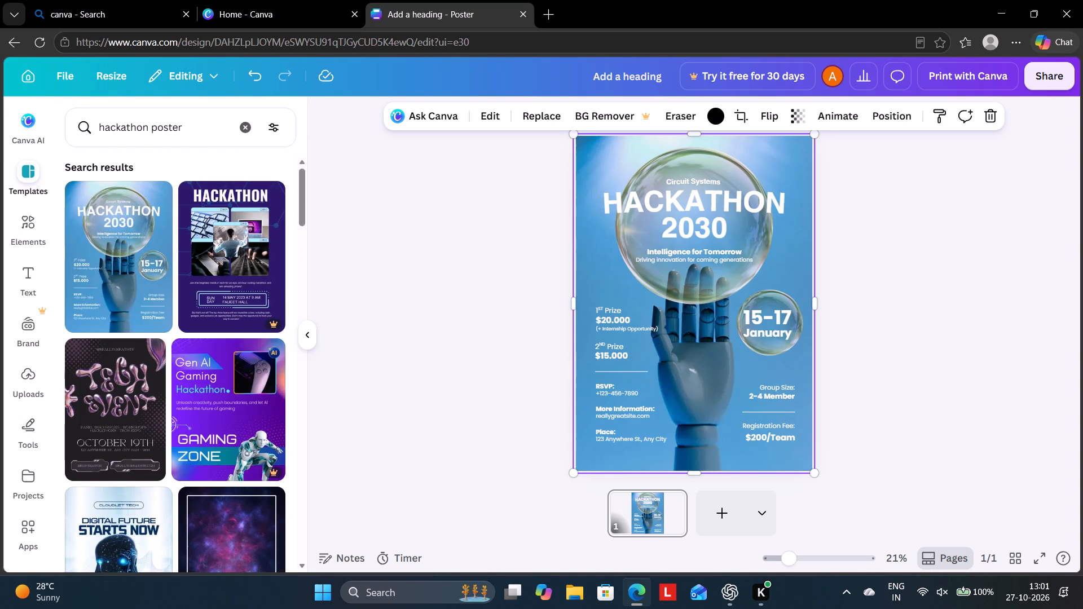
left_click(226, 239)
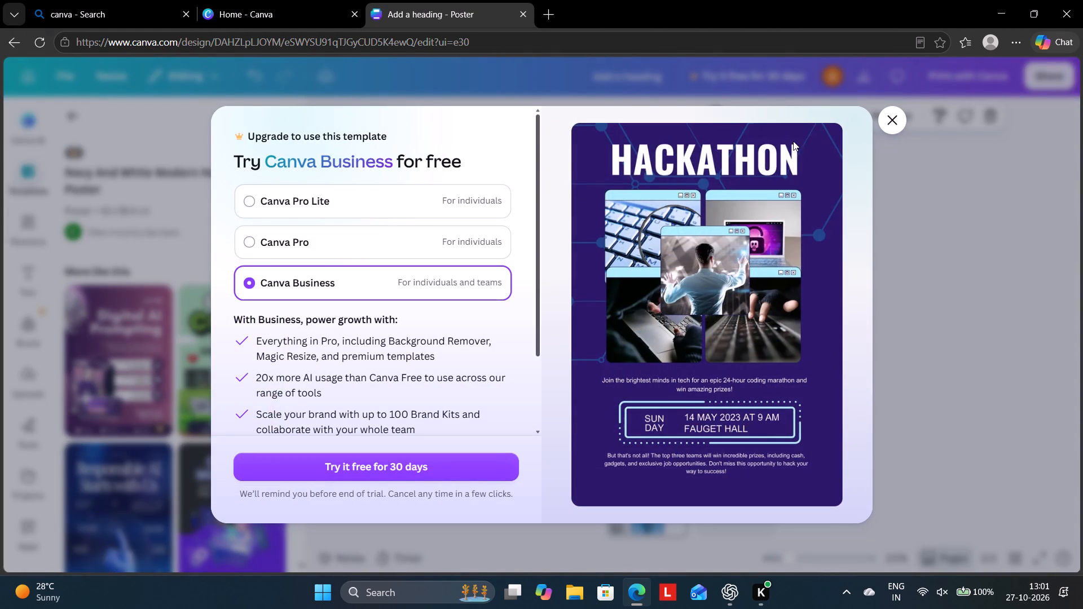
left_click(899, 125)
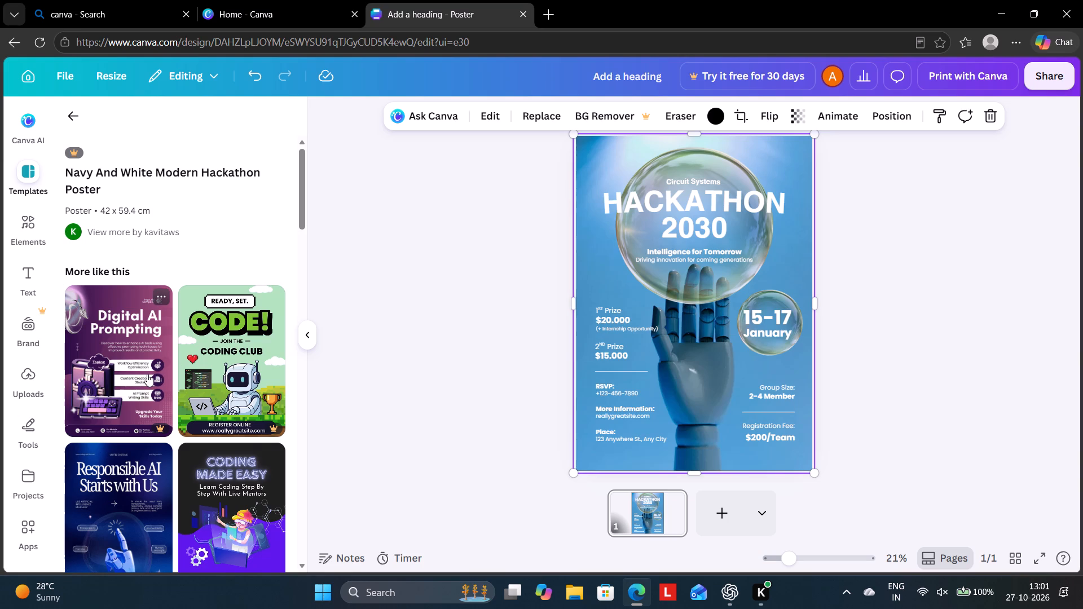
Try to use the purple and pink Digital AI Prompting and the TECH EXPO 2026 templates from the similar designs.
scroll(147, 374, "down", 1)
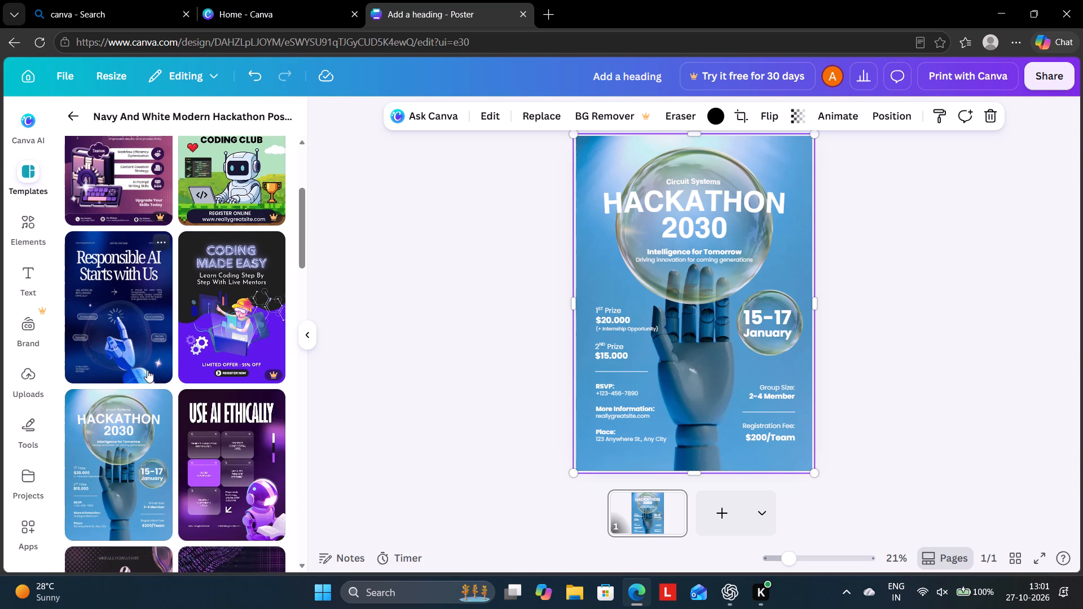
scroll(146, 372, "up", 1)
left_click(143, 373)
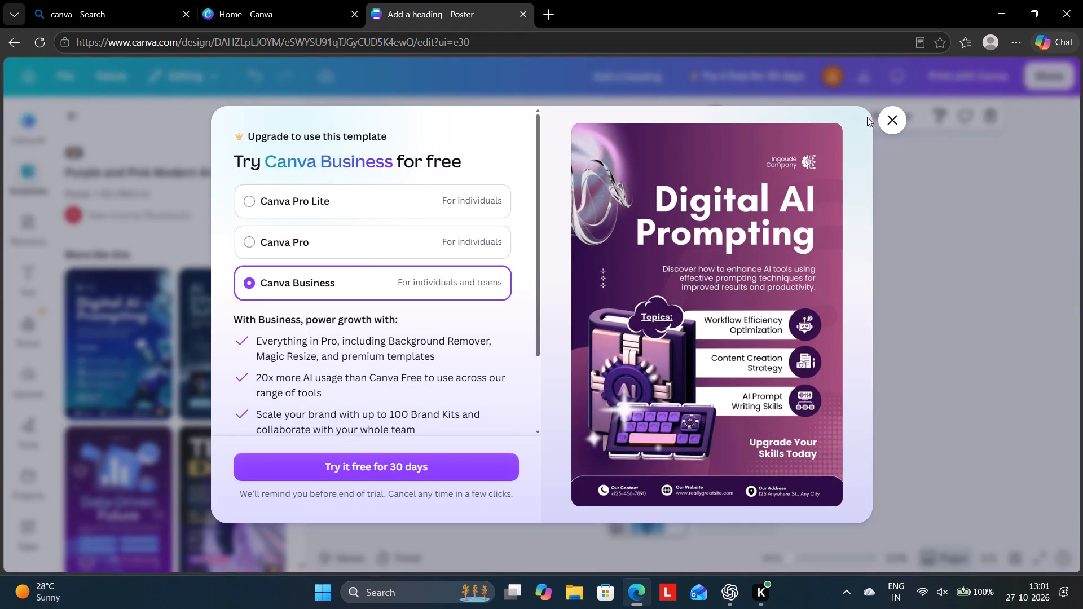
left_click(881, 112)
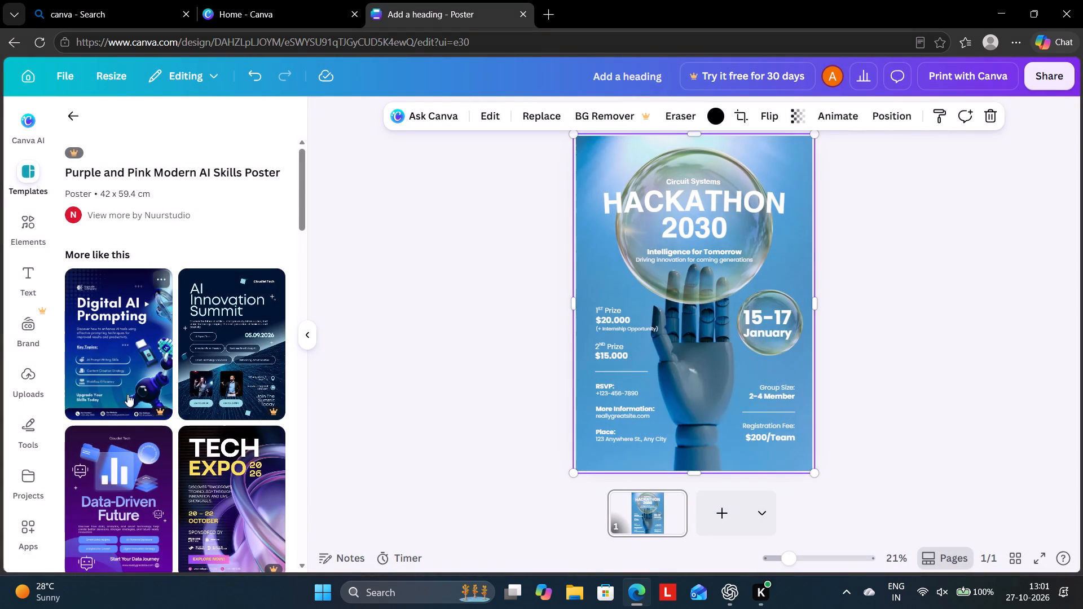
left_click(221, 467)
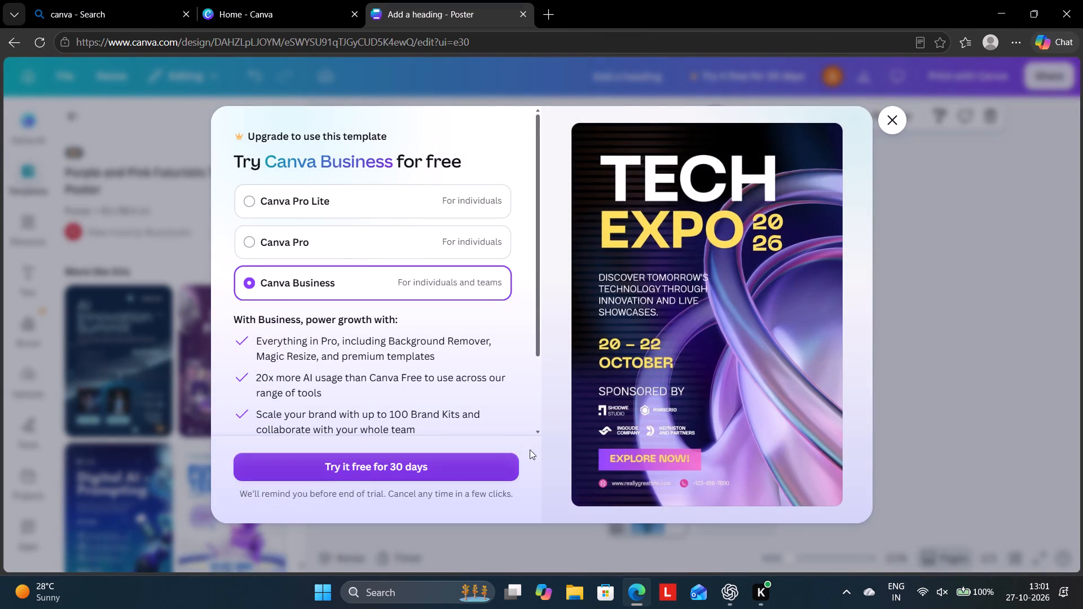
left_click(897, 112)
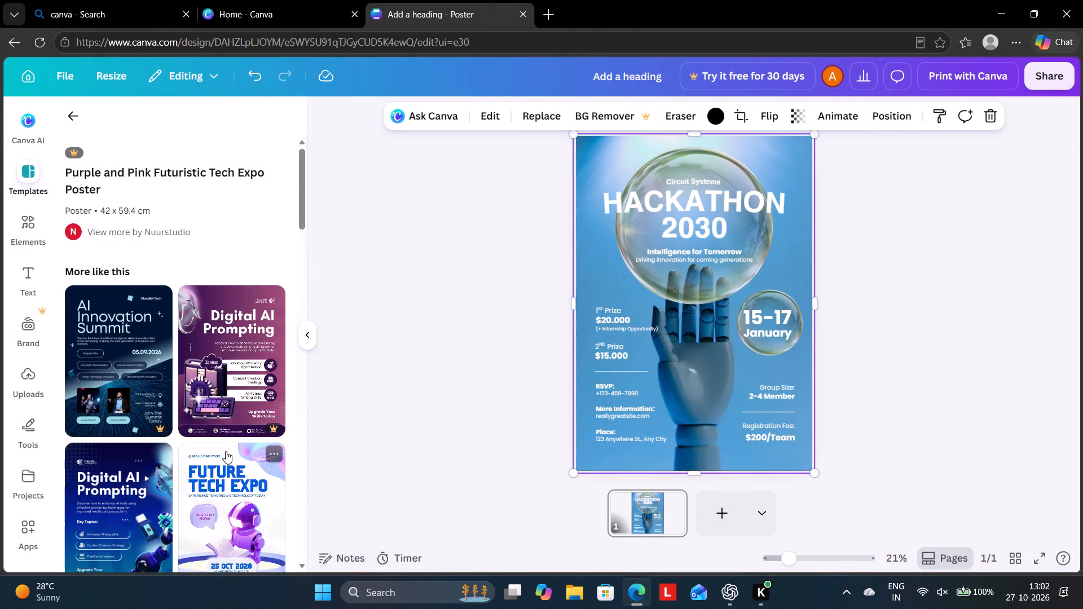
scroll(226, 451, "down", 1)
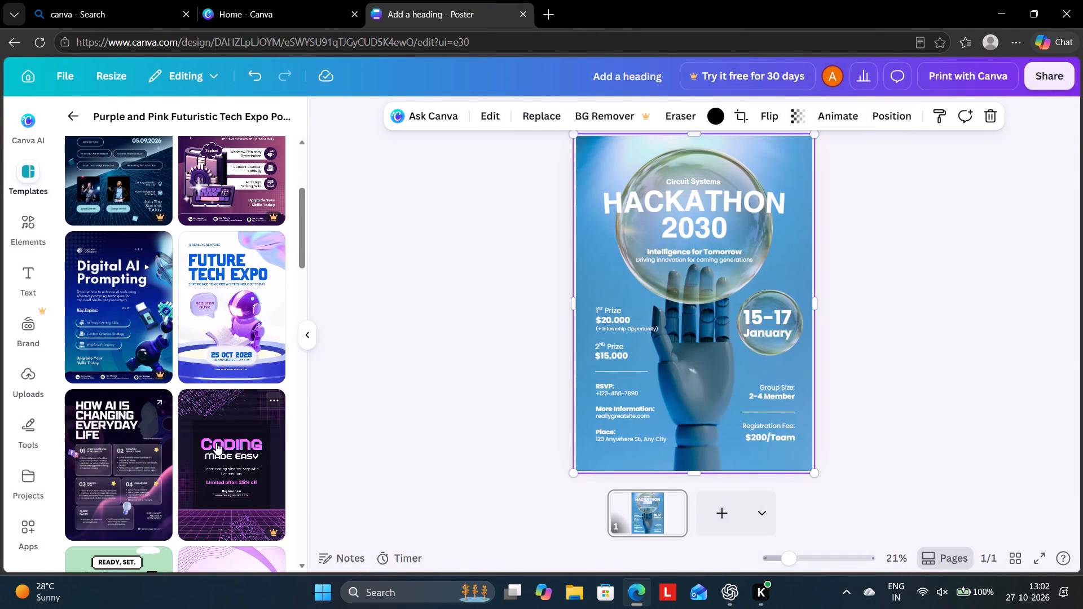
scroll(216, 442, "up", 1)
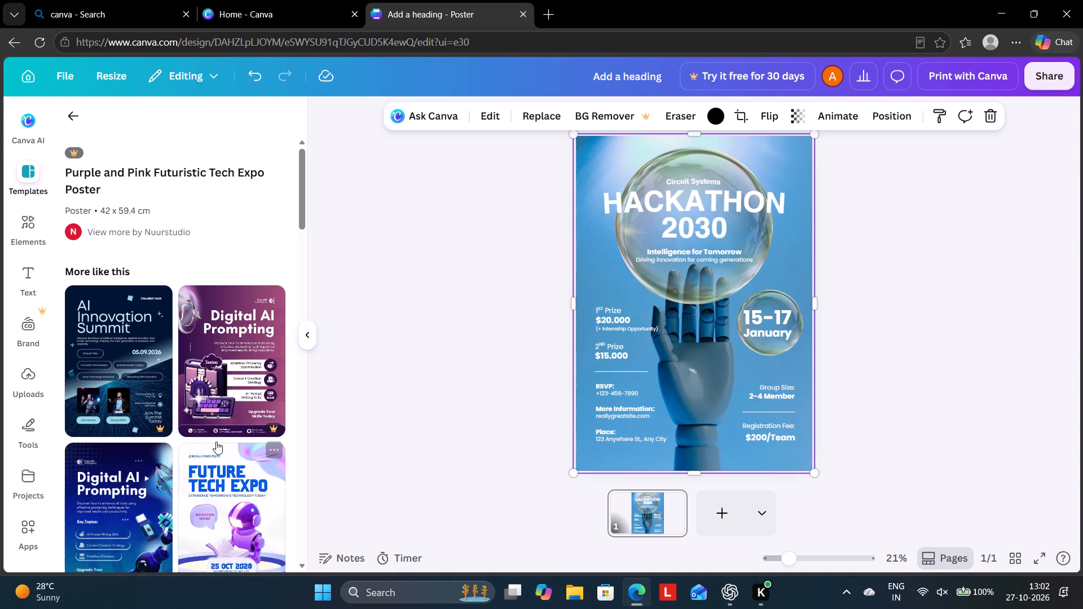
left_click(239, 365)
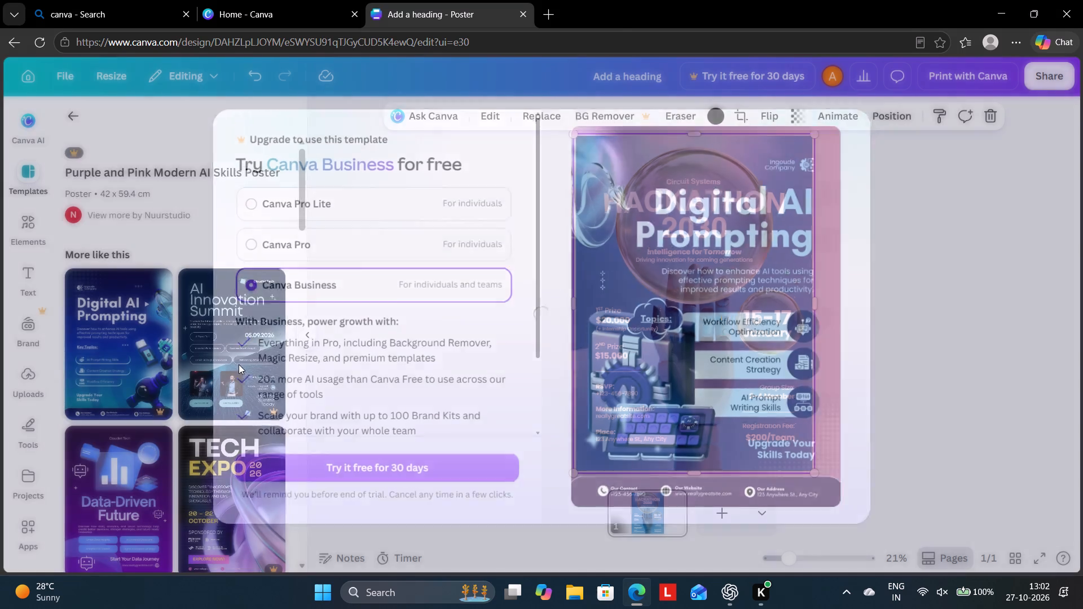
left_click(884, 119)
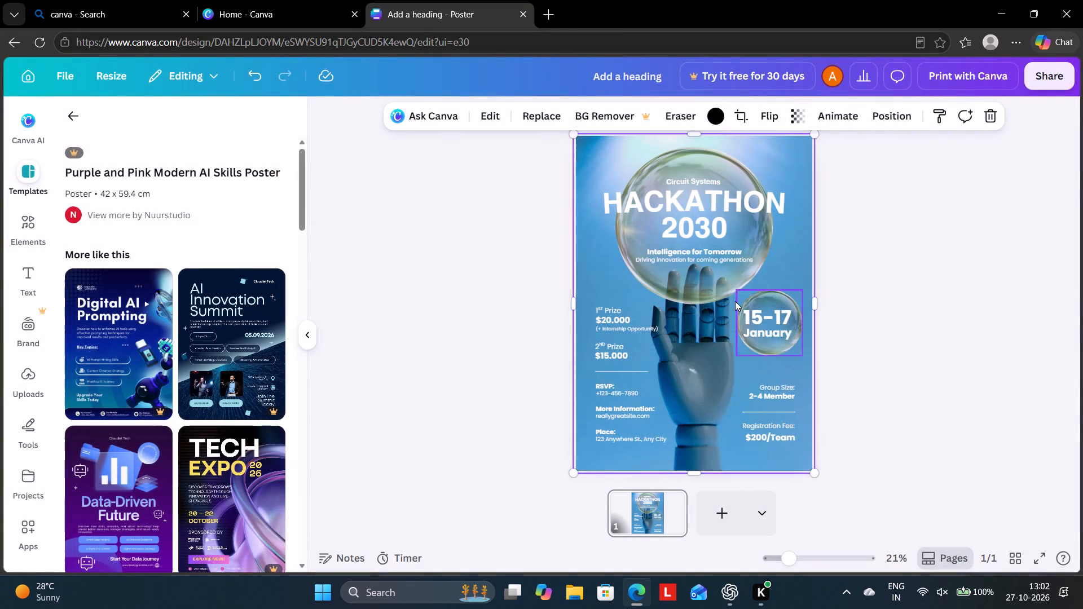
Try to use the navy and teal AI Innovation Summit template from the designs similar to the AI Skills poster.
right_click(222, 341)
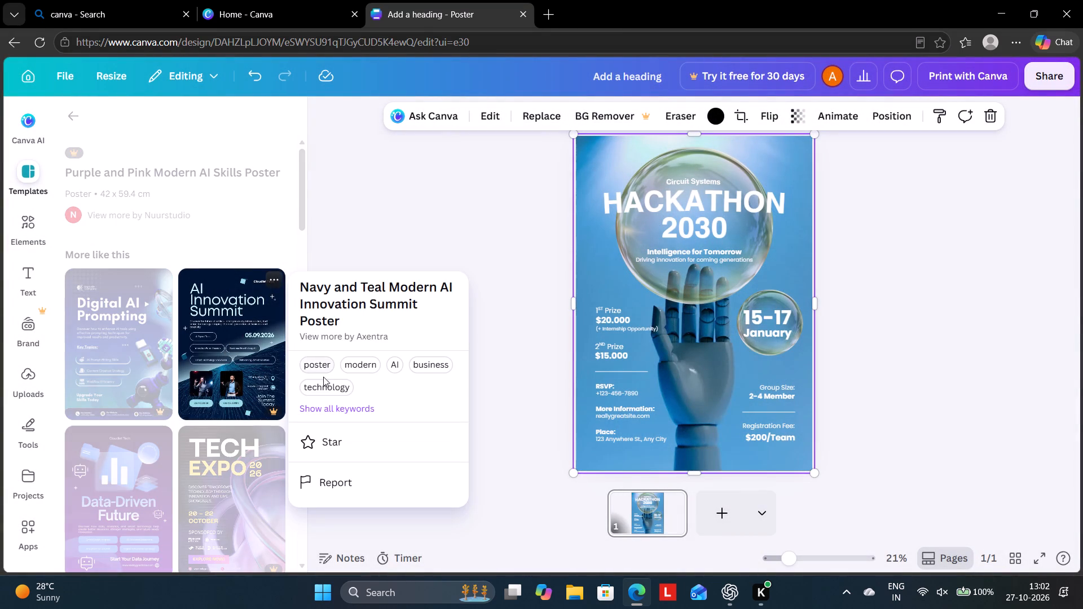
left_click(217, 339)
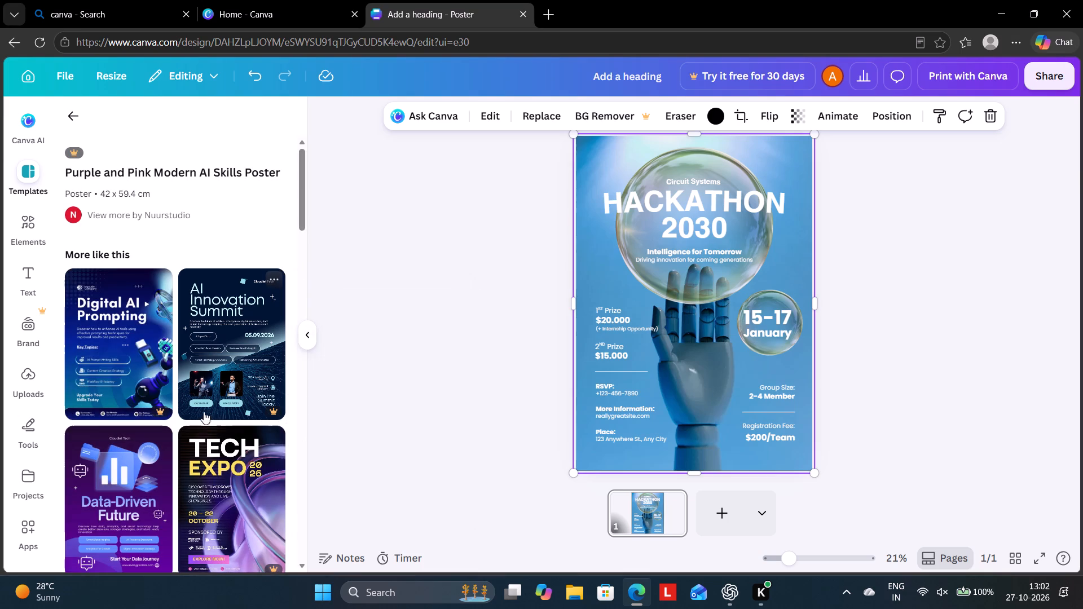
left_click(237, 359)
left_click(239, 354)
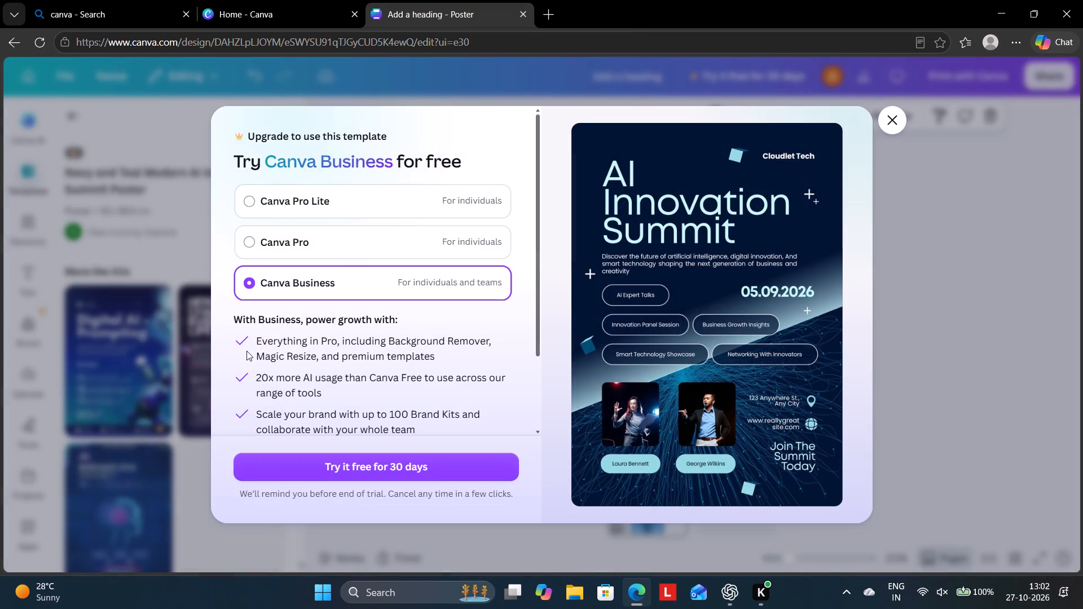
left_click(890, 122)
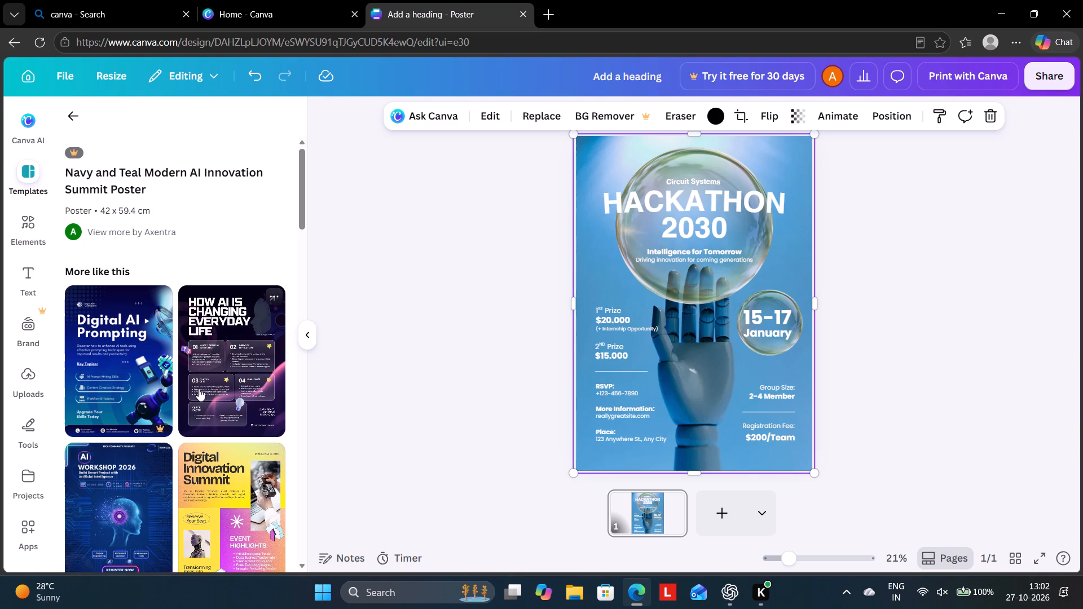
Replace the page with the purple and black How AI Is Changing Everyday Life template from the similar designs.
scroll(209, 426, "down", 2)
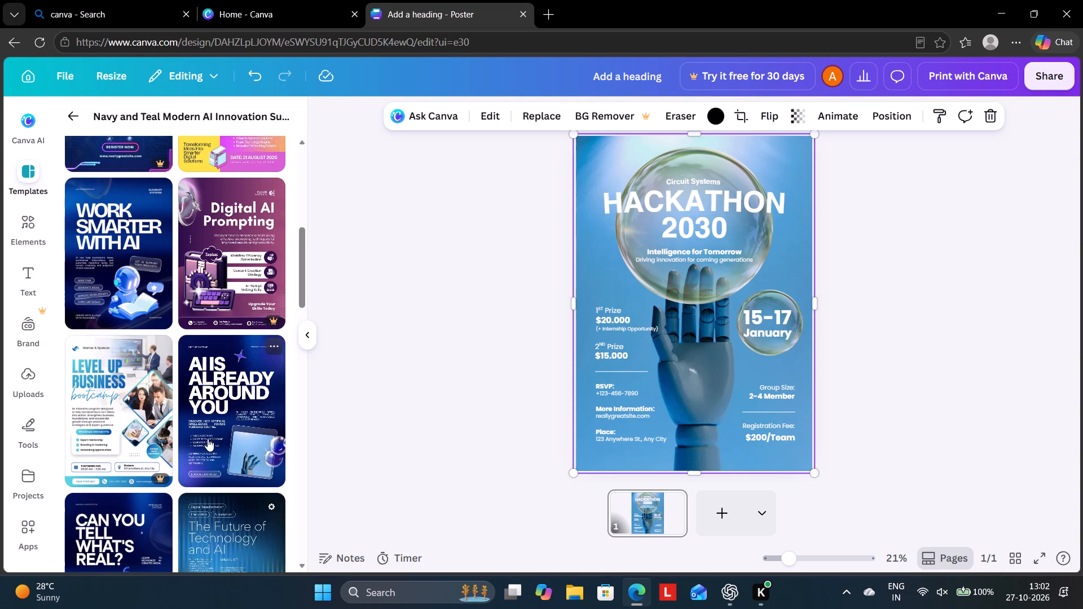
scroll(208, 439, "up", 2)
left_click(232, 384)
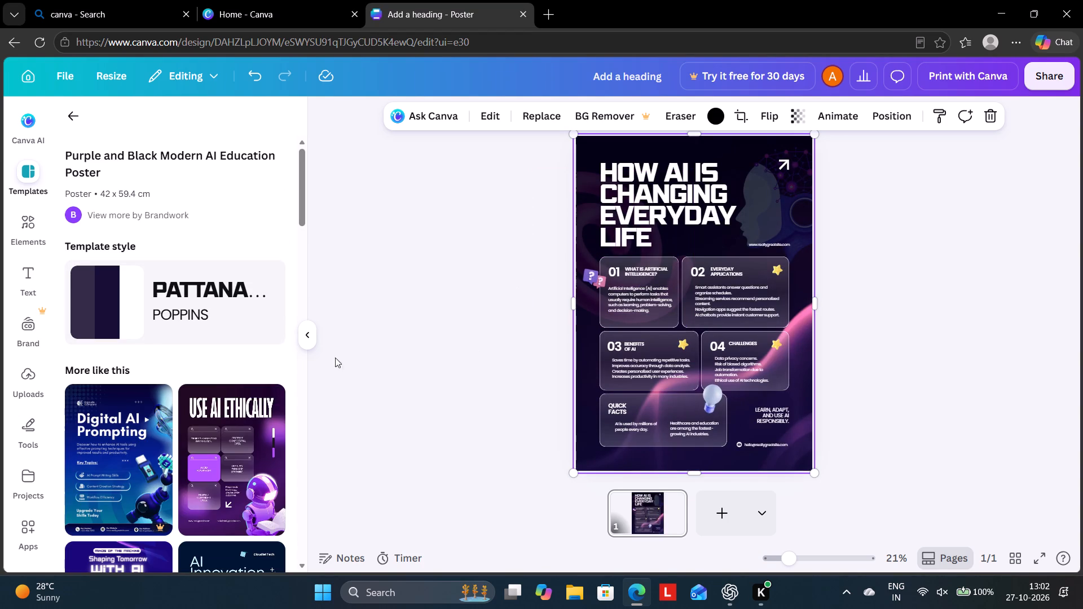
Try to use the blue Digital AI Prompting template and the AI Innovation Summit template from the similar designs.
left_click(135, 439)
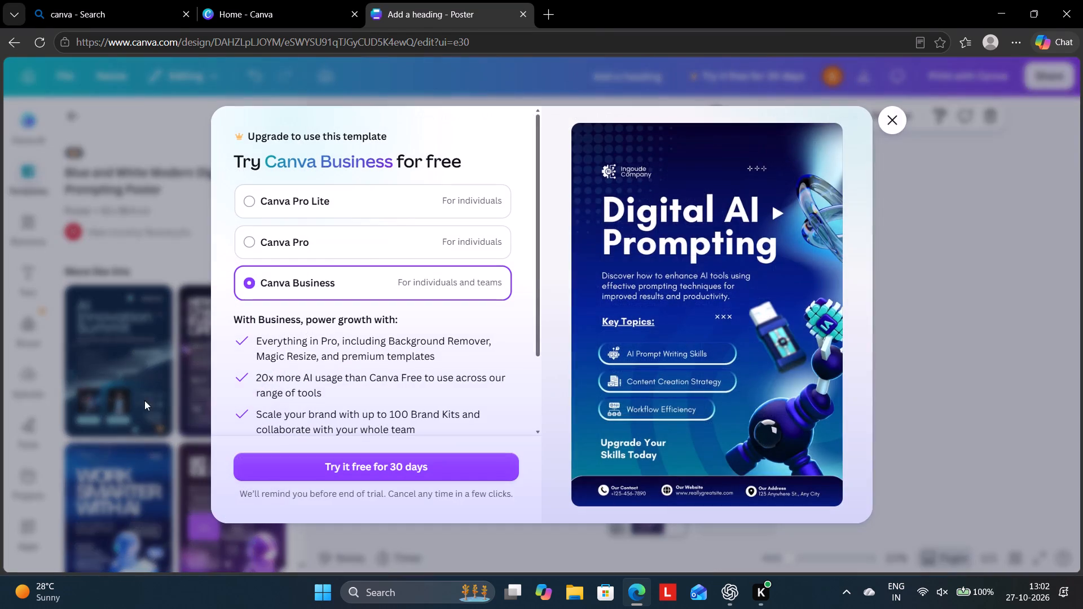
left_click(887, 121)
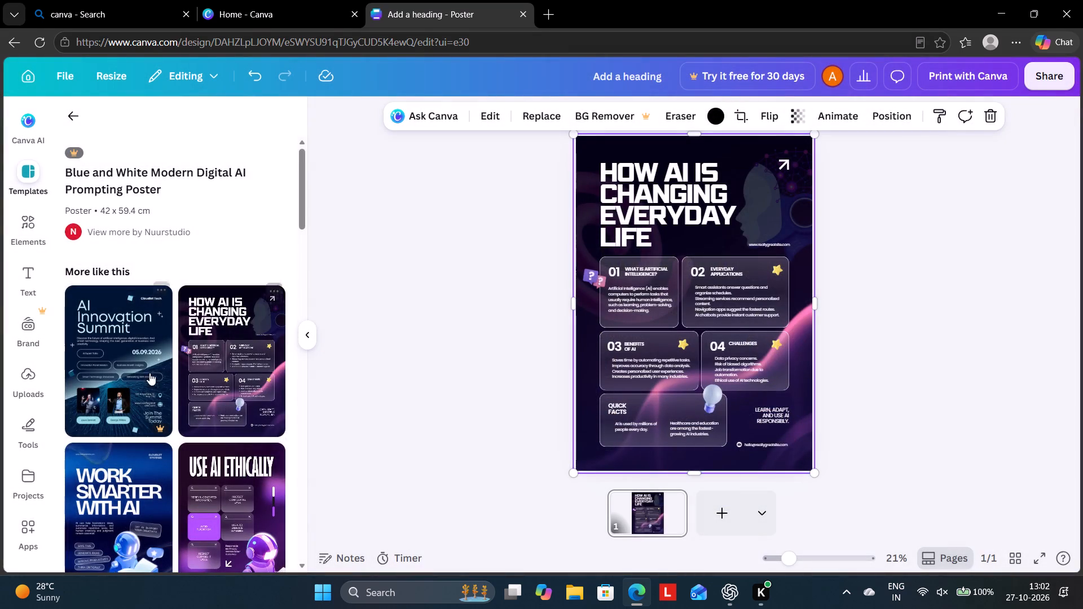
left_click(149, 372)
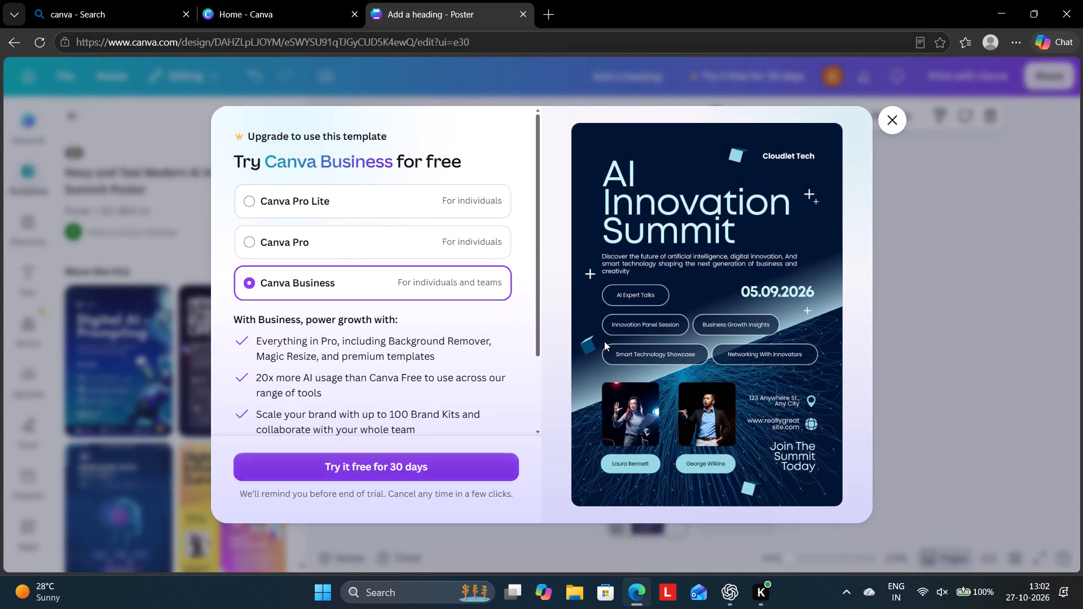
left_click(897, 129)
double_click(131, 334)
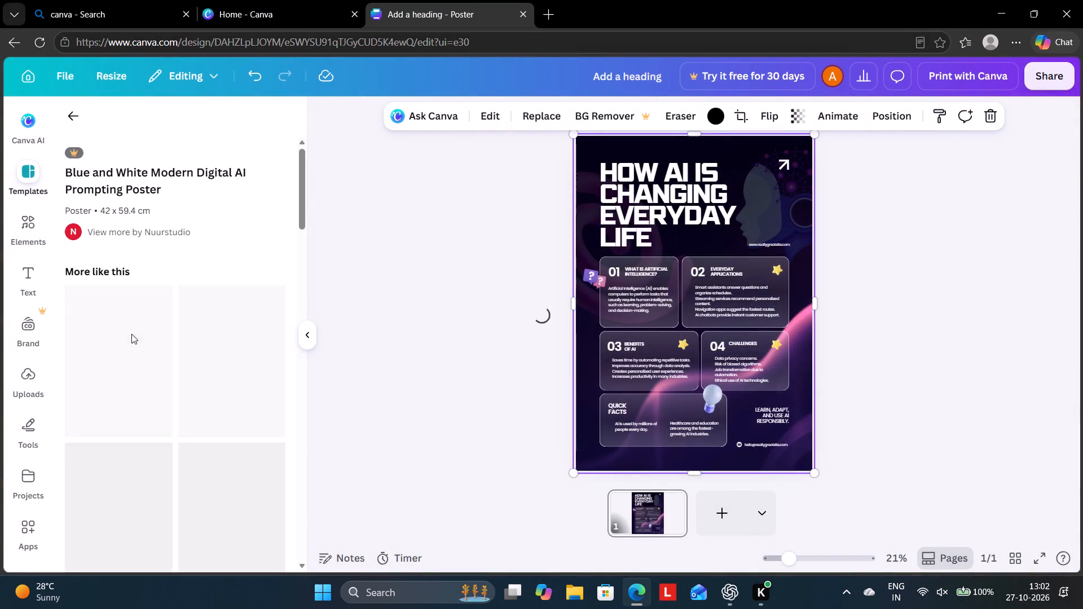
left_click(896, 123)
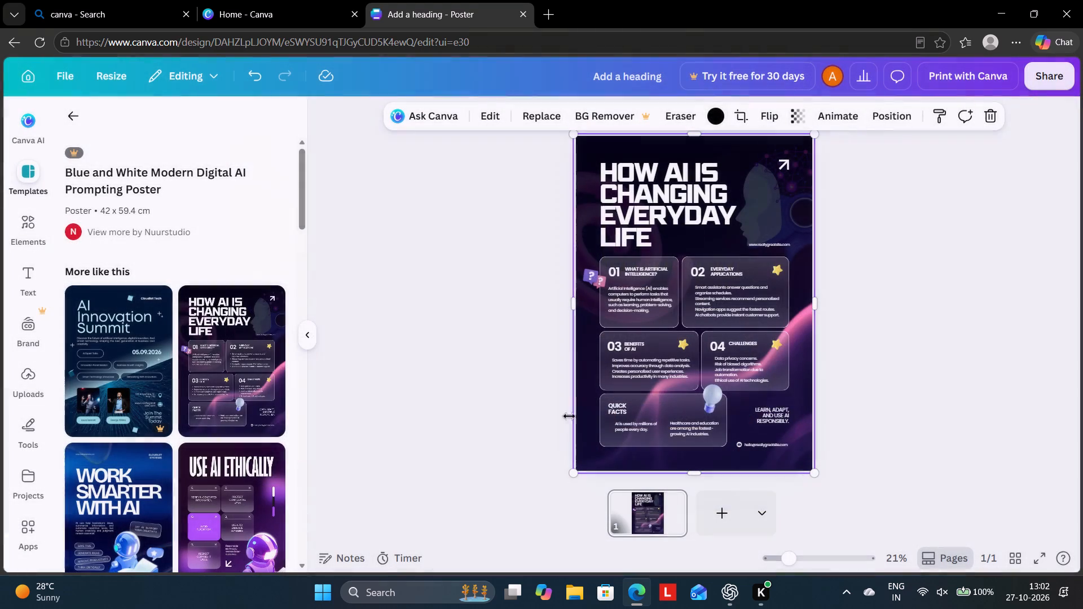
Replace the page with the purple and blue Shaping Tomorrow With AI template from the similar designs.
scroll(177, 472, "down", 1)
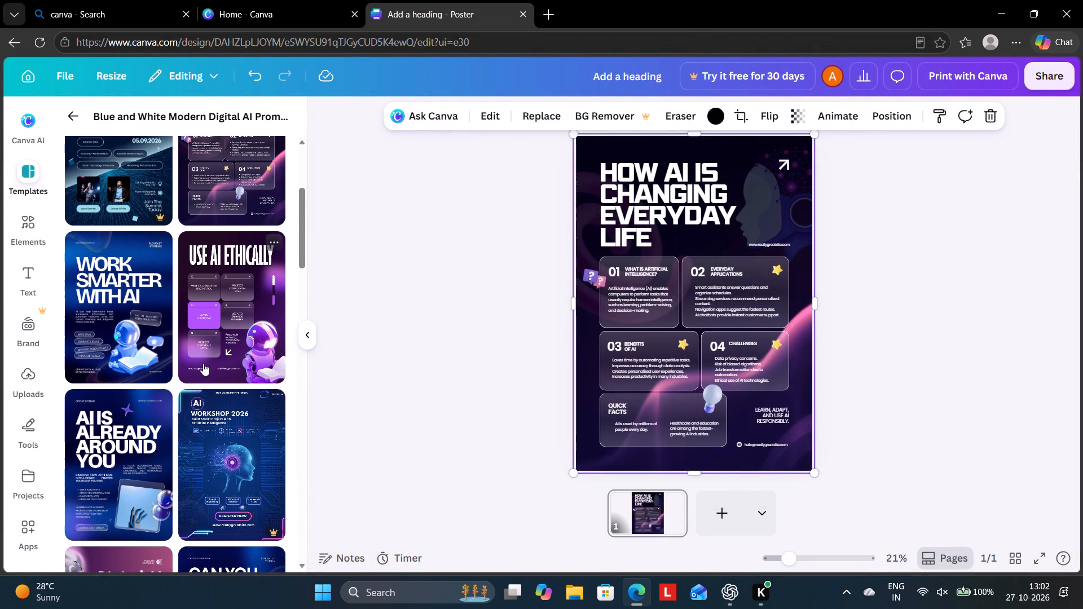
scroll(198, 371, "down", 1)
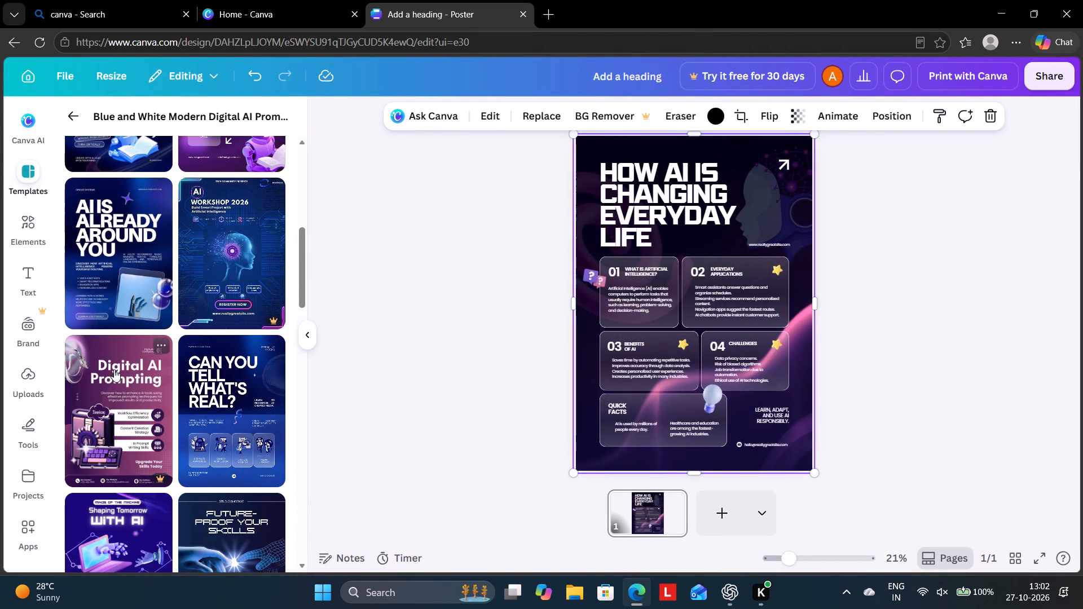
scroll(225, 392, "down", 1)
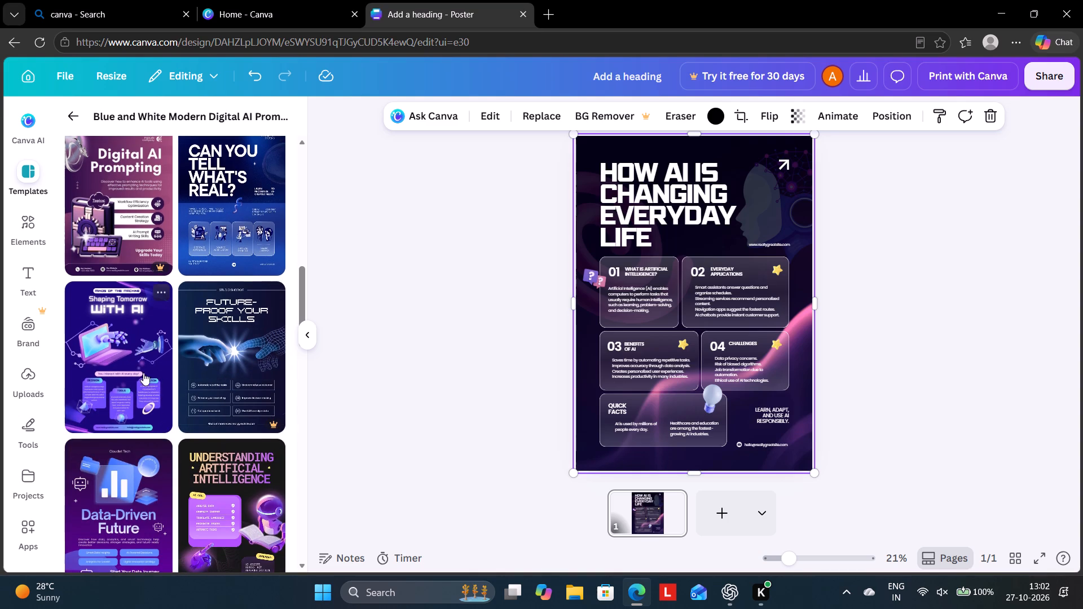
double_click(152, 327)
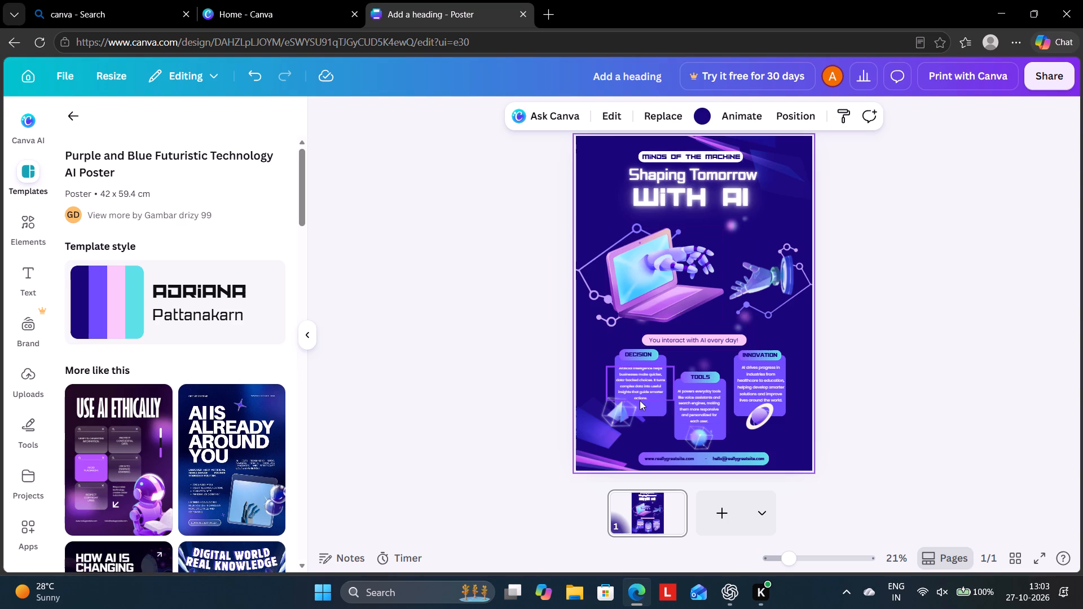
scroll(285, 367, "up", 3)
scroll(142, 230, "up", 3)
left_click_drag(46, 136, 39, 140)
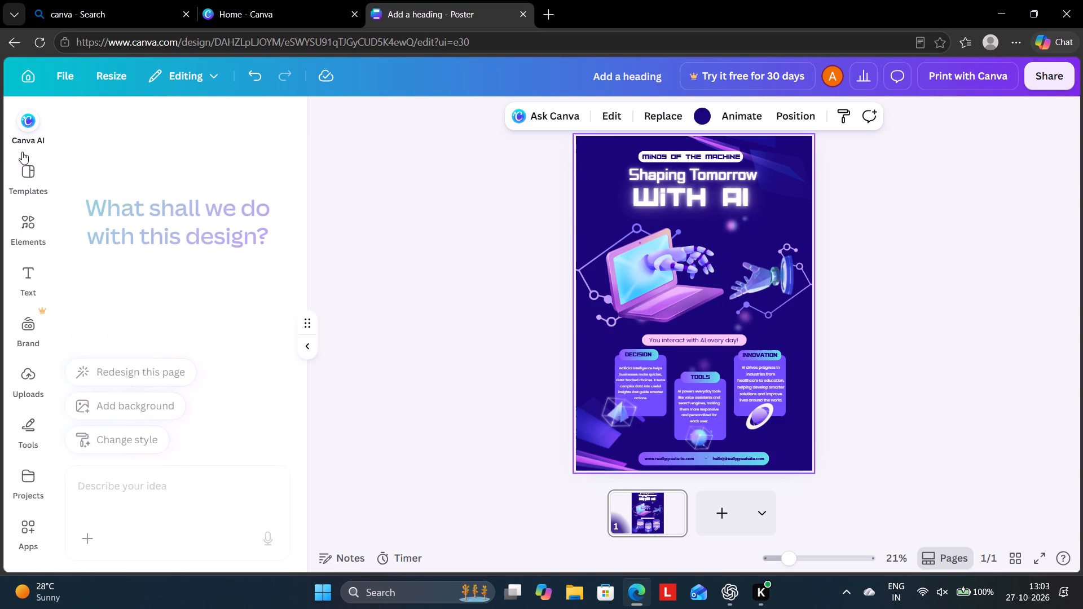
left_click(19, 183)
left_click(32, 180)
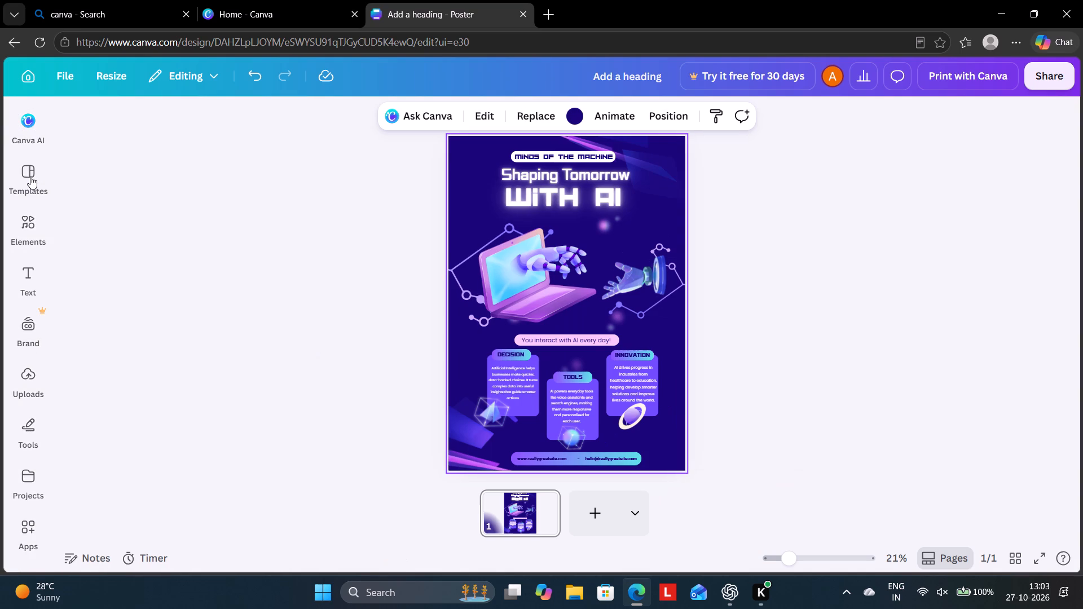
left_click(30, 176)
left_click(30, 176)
Apply the Simple page animation to the Shaping Tomorrow With AI poster.
left_click(605, 111)
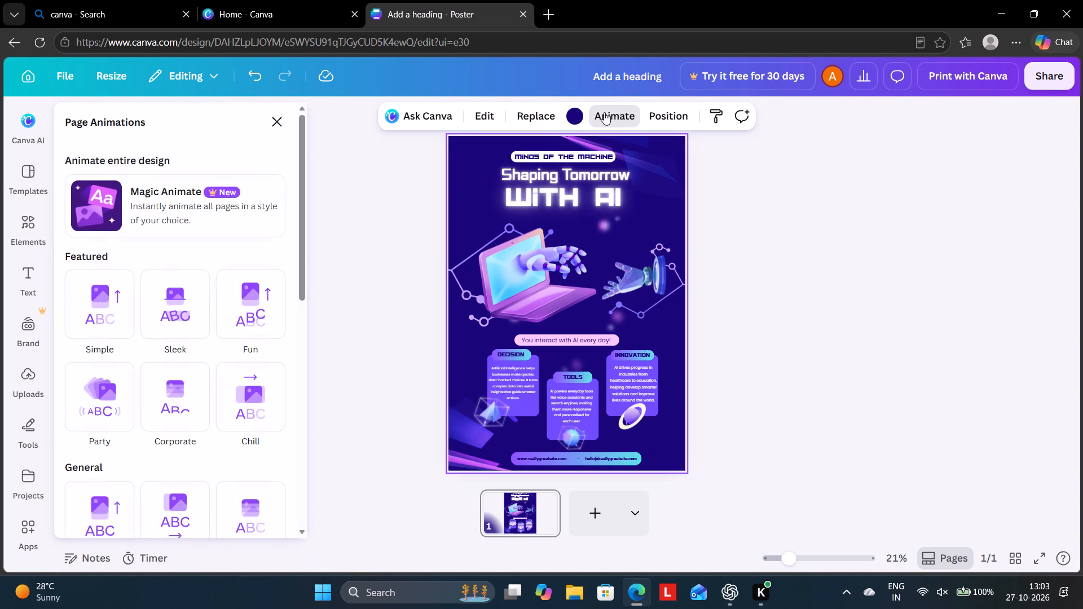
left_click(111, 309)
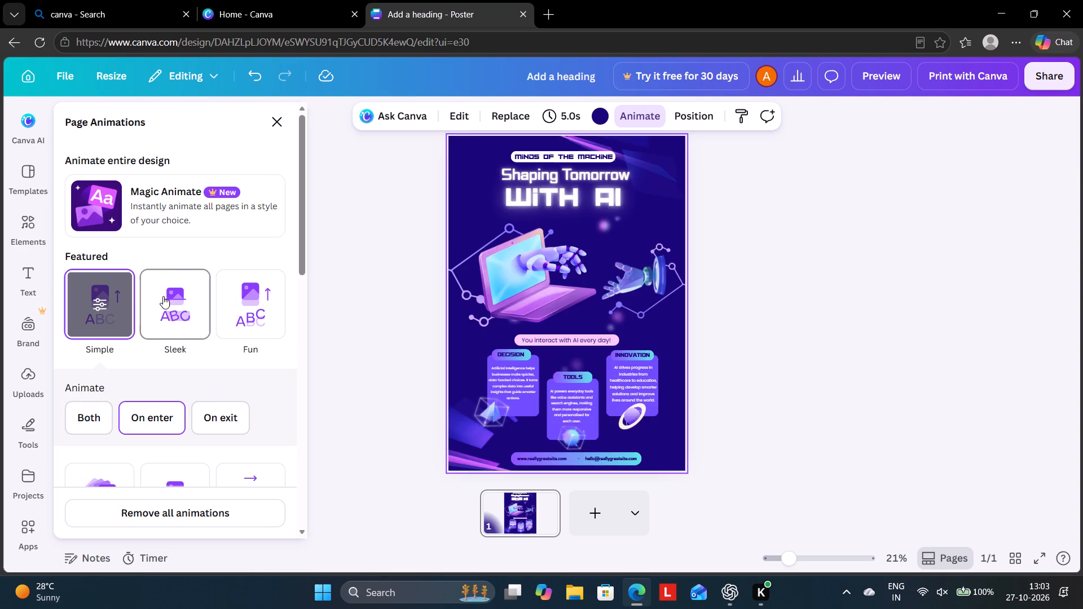
Return to the template search and replace the hackathon poster query with the recent search "dark background".
left_click(34, 168)
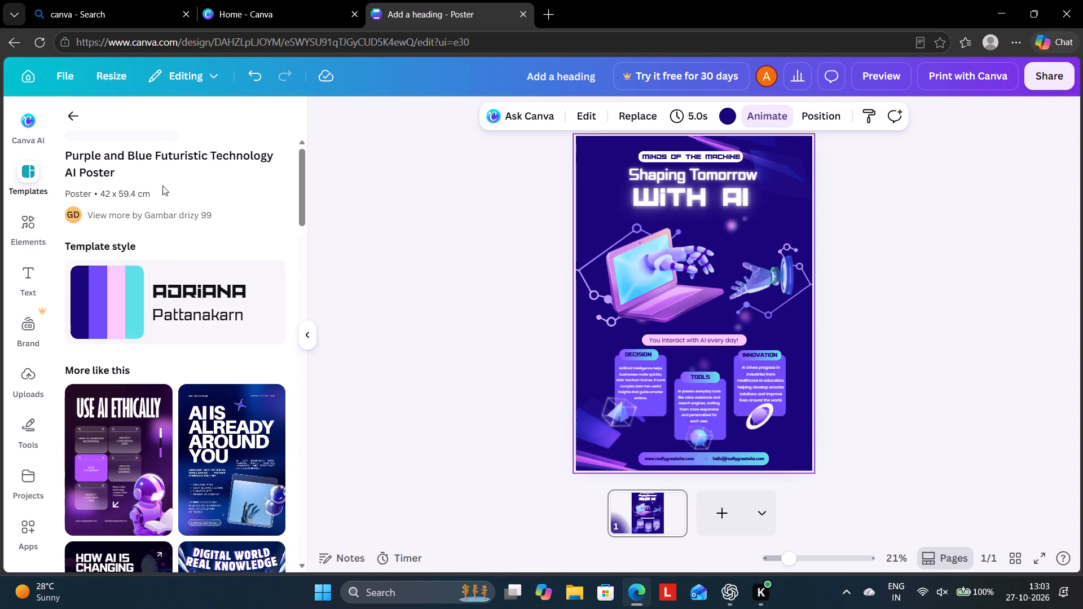
scroll(214, 333, "up", 3)
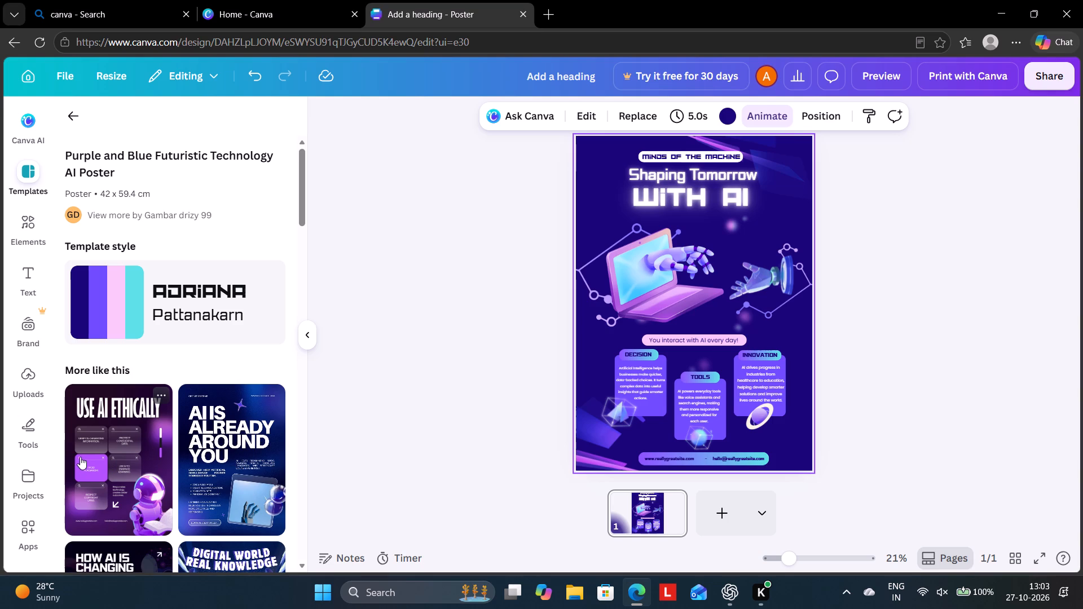
scroll(80, 457, "up", 2)
left_click(67, 117)
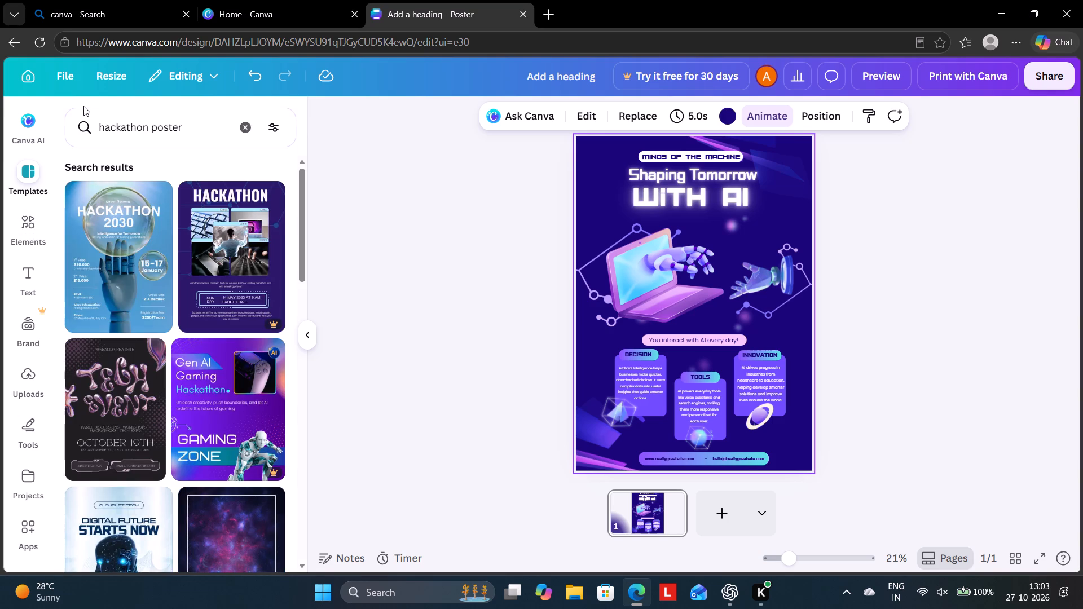
left_click(84, 105)
left_click(202, 127)
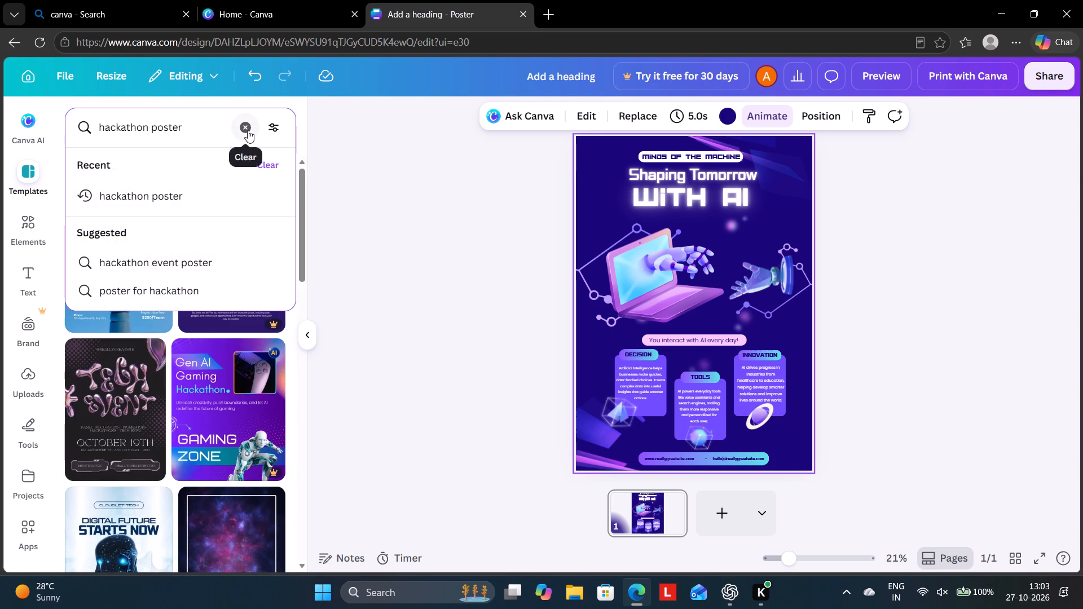
left_click(248, 130)
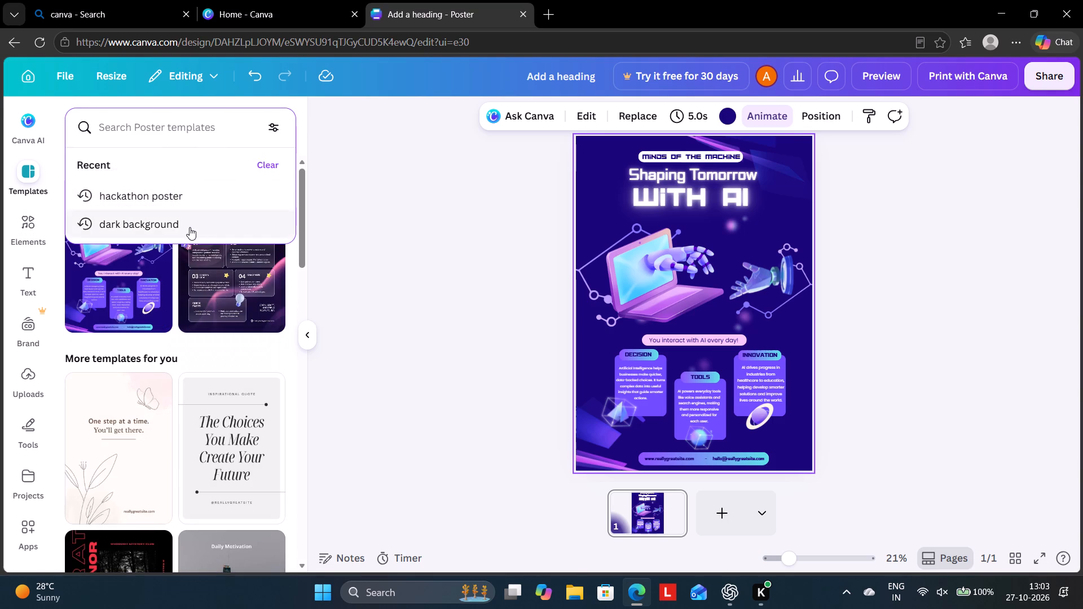
left_click(190, 227)
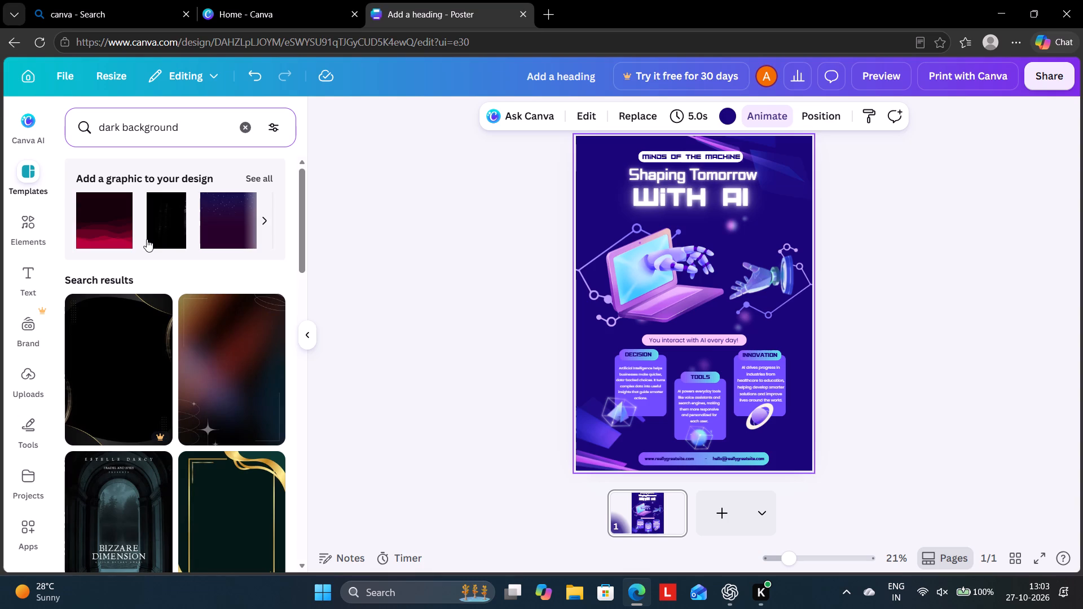
Look through the dark background poster templates for a design that suits the hackathon poster.
scroll(143, 281, "down", 1)
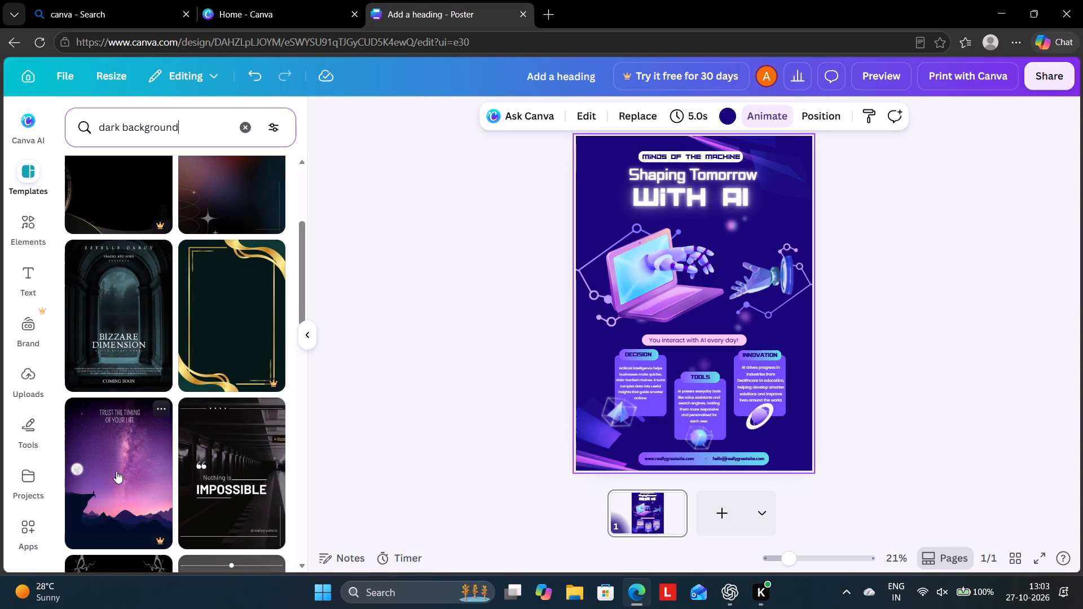
scroll(230, 416, "down", 2)
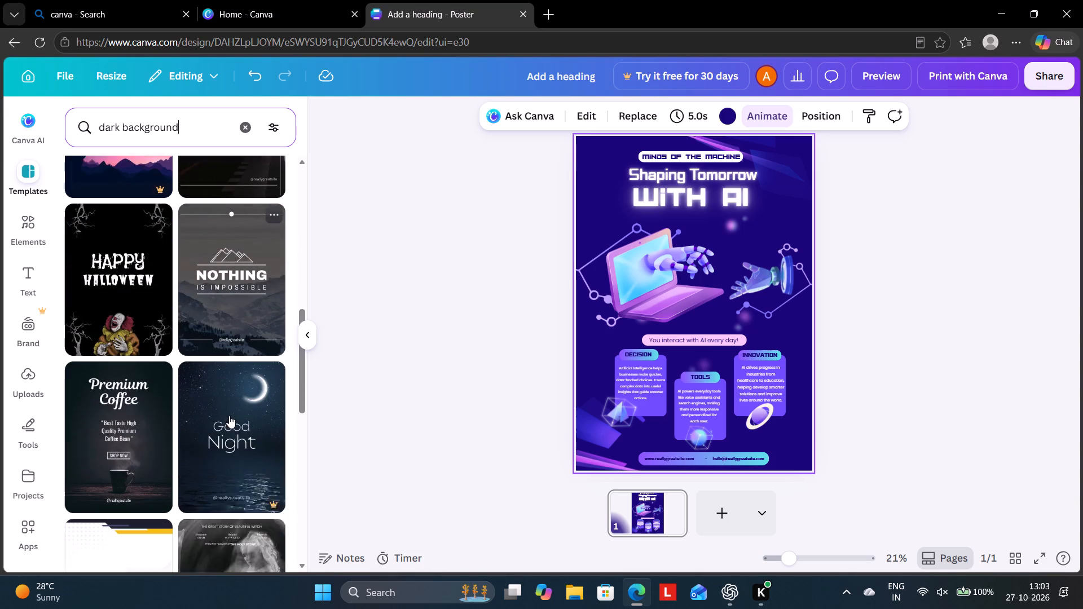
scroll(228, 413, "down", 1)
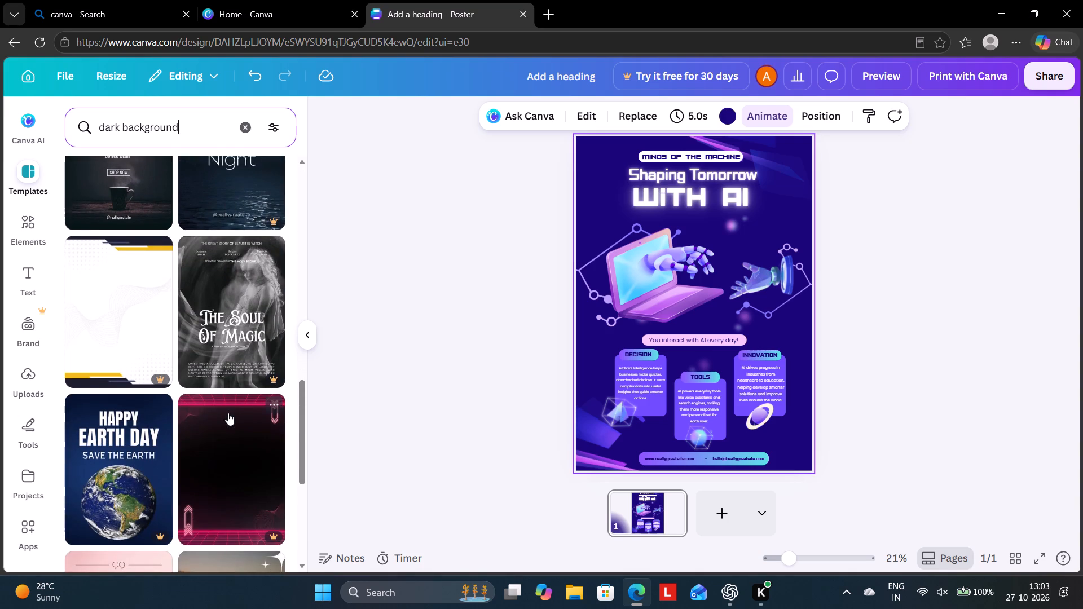
scroll(228, 413, "down", 4)
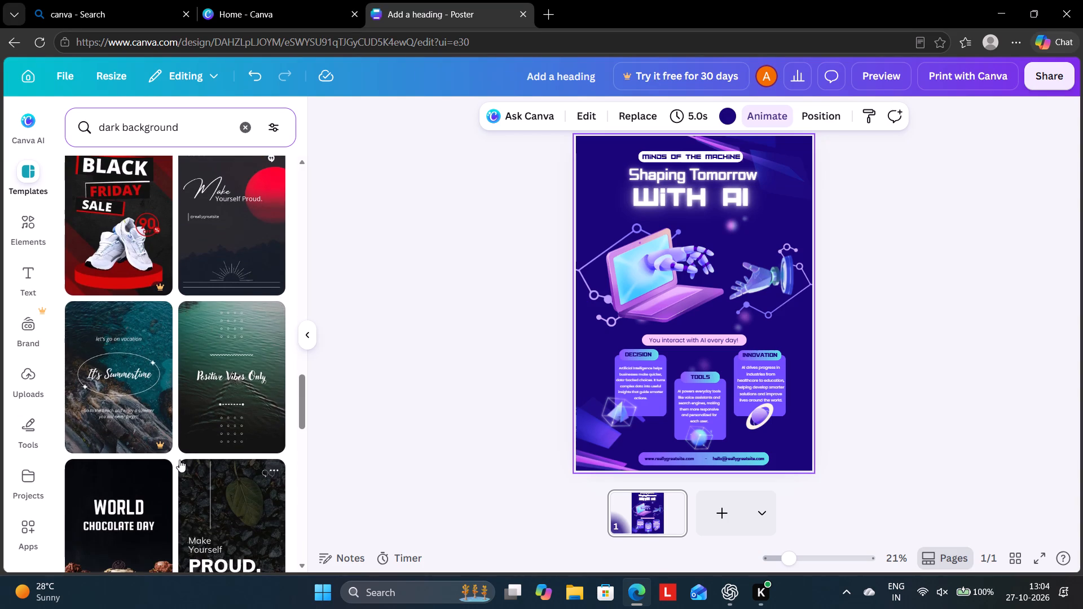
scroll(168, 473, "up", 1)
scroll(178, 466, "down", 2)
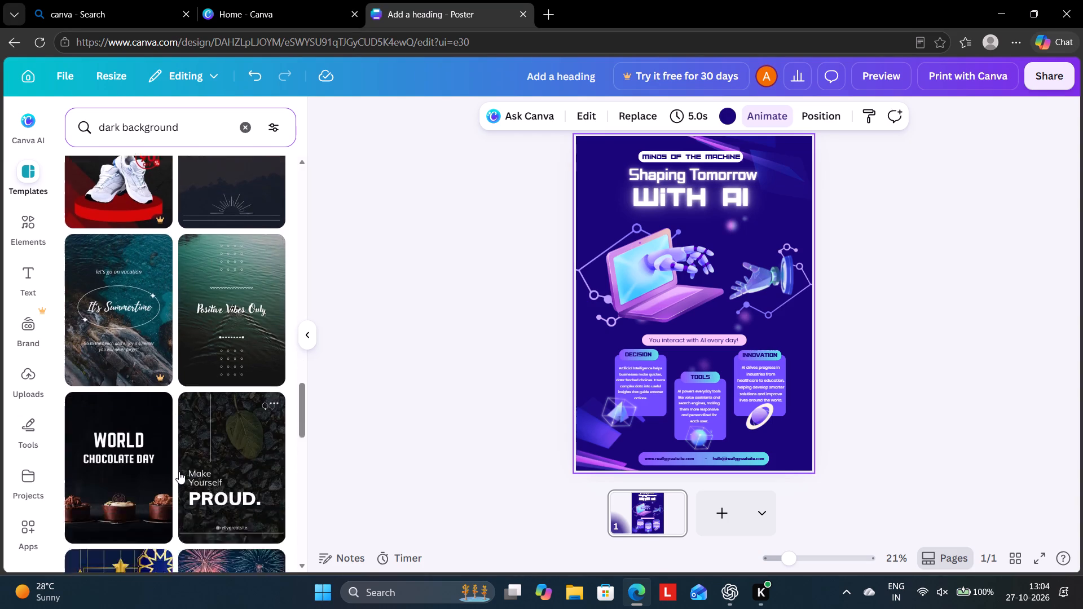
scroll(221, 469, "down", 1)
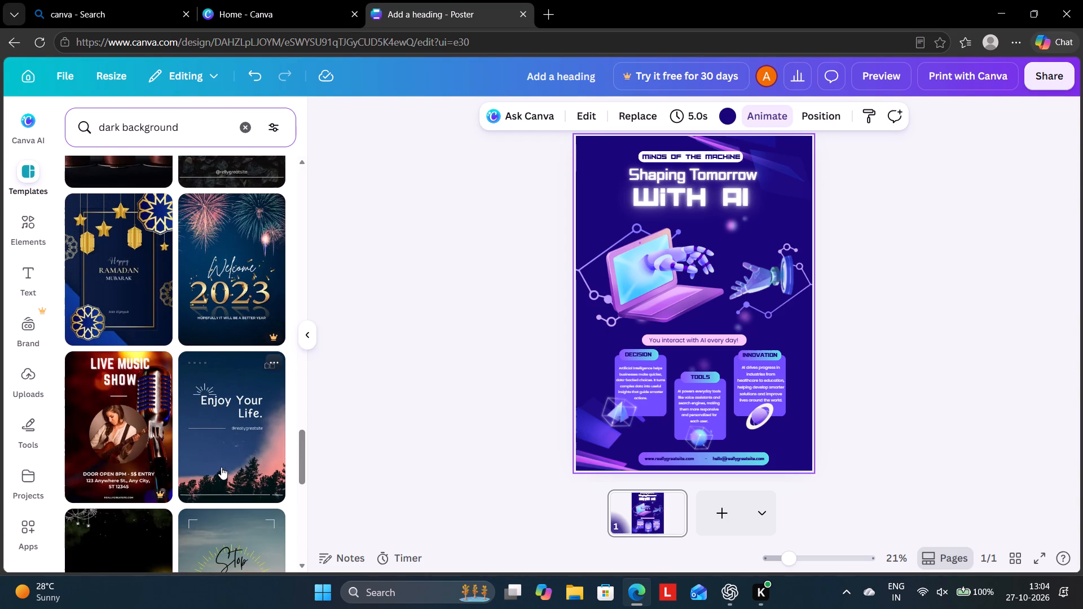
Look further through the dark background poster templates for a design that suits the hackathon poster.
scroll(237, 443, "down", 1)
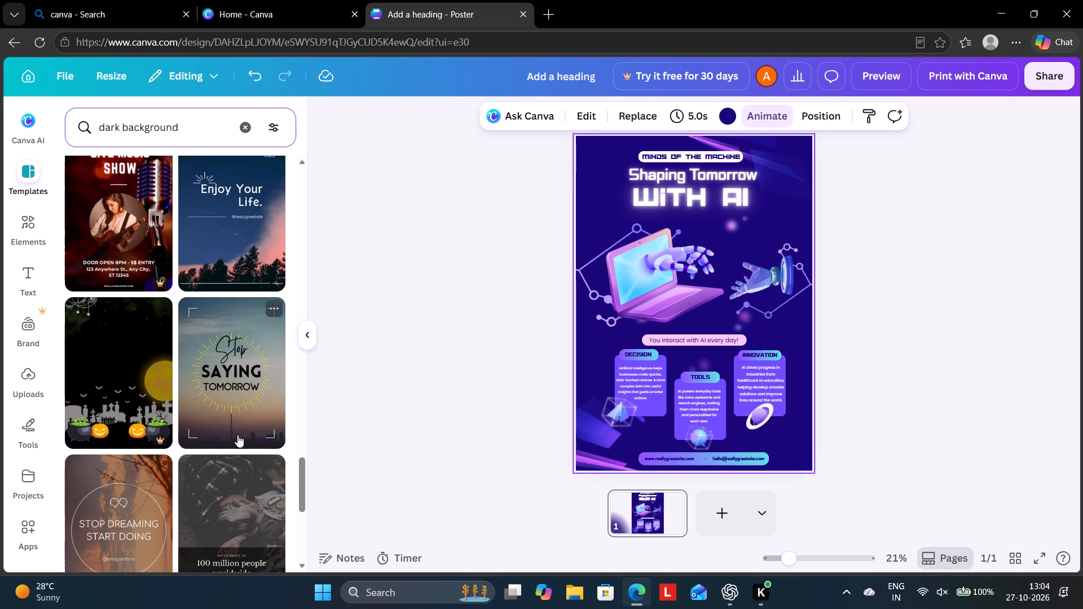
scroll(237, 435, "down", 5)
scroll(237, 434, "up", 4)
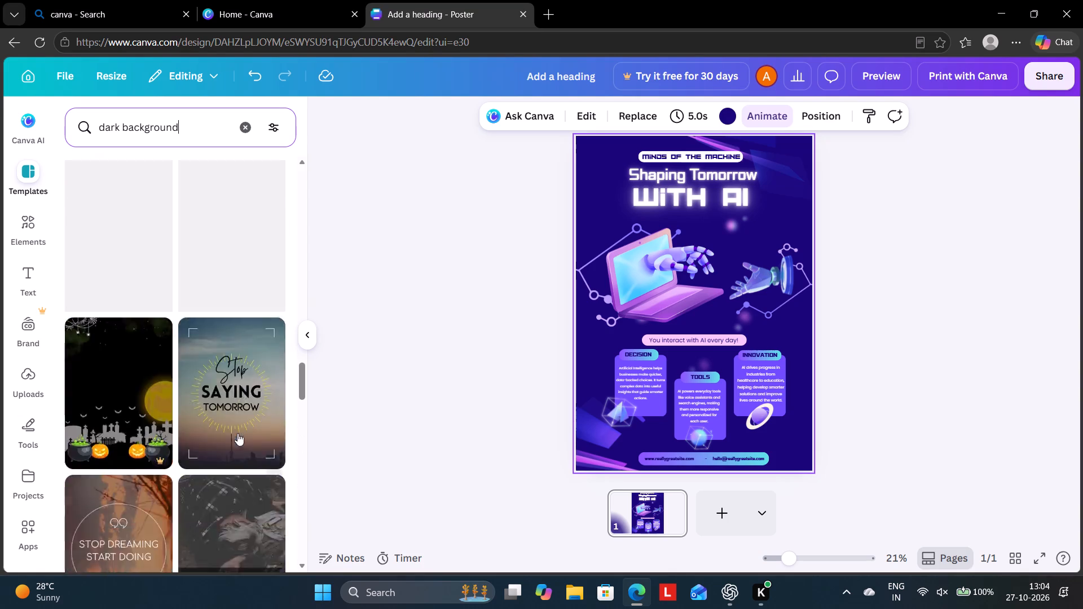
scroll(237, 433, "down", 2)
scroll(237, 433, "up", 4)
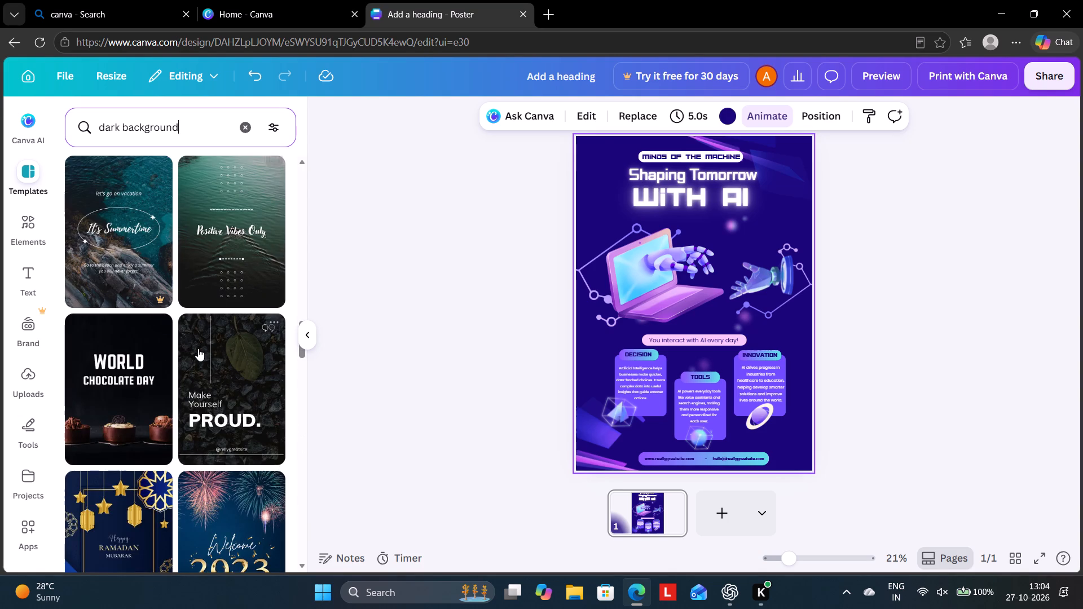
scroll(238, 367, "up", 2)
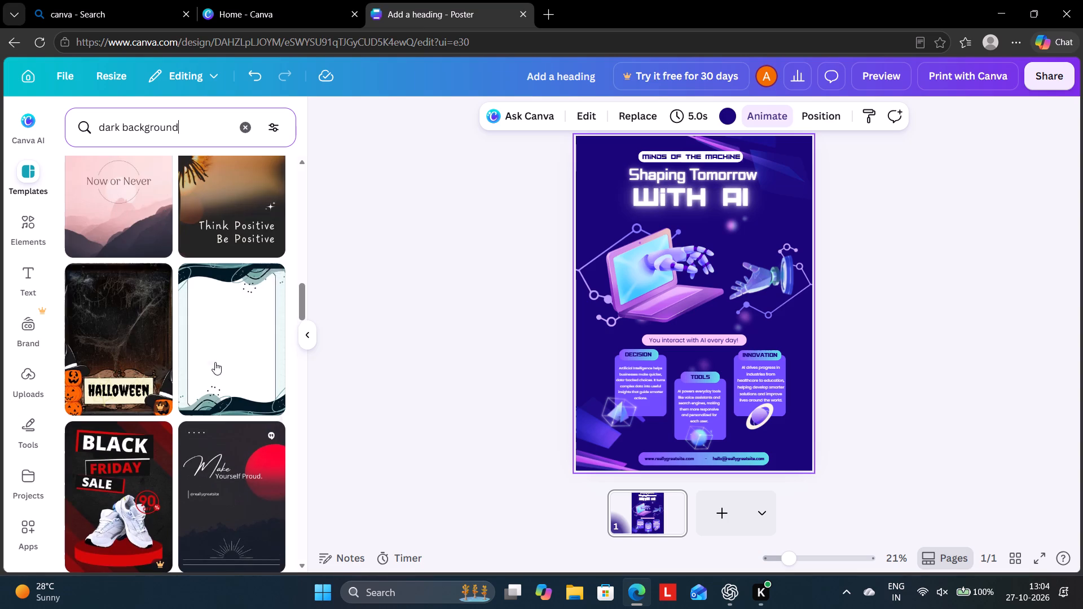
scroll(193, 328, "up", 1)
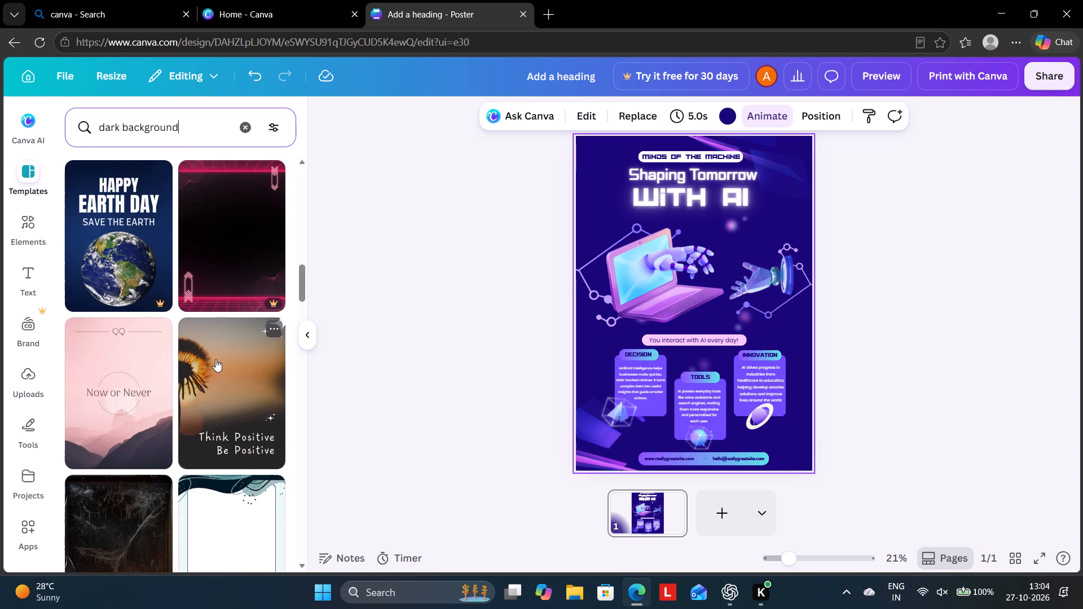
scroll(235, 376, "up", 1)
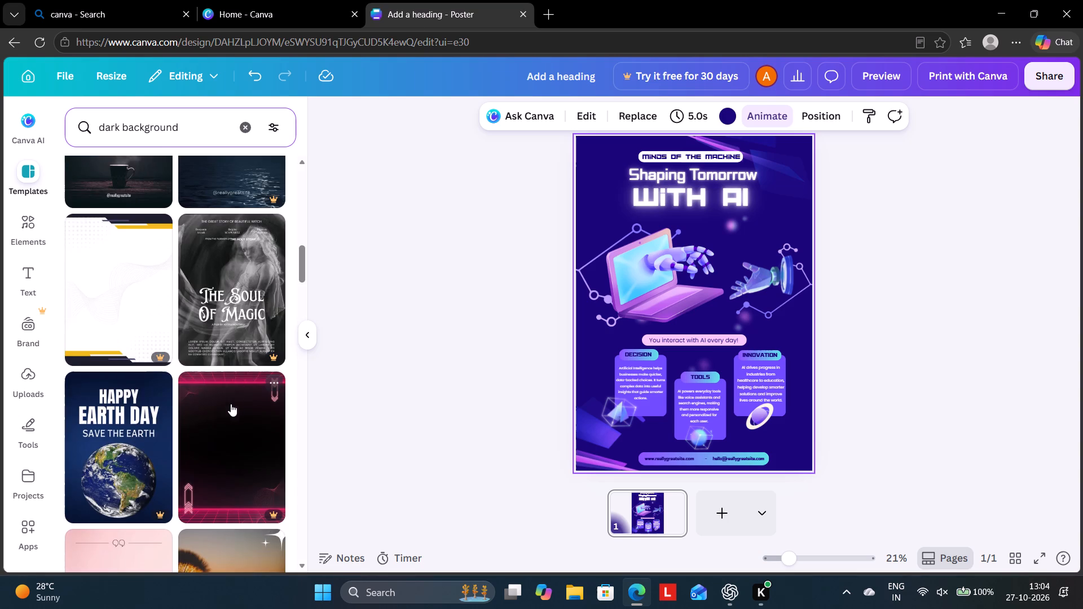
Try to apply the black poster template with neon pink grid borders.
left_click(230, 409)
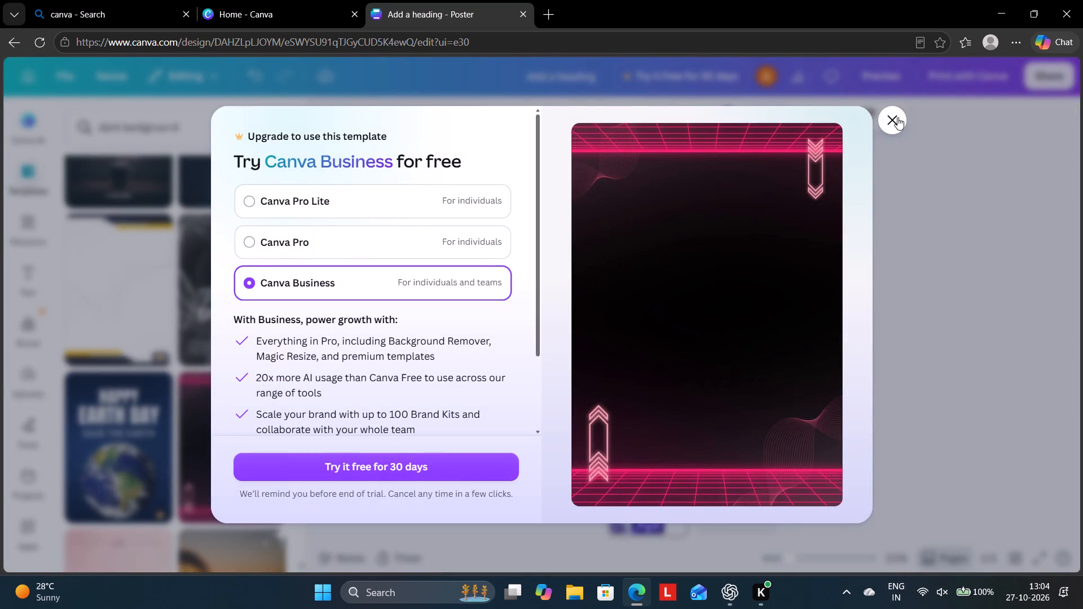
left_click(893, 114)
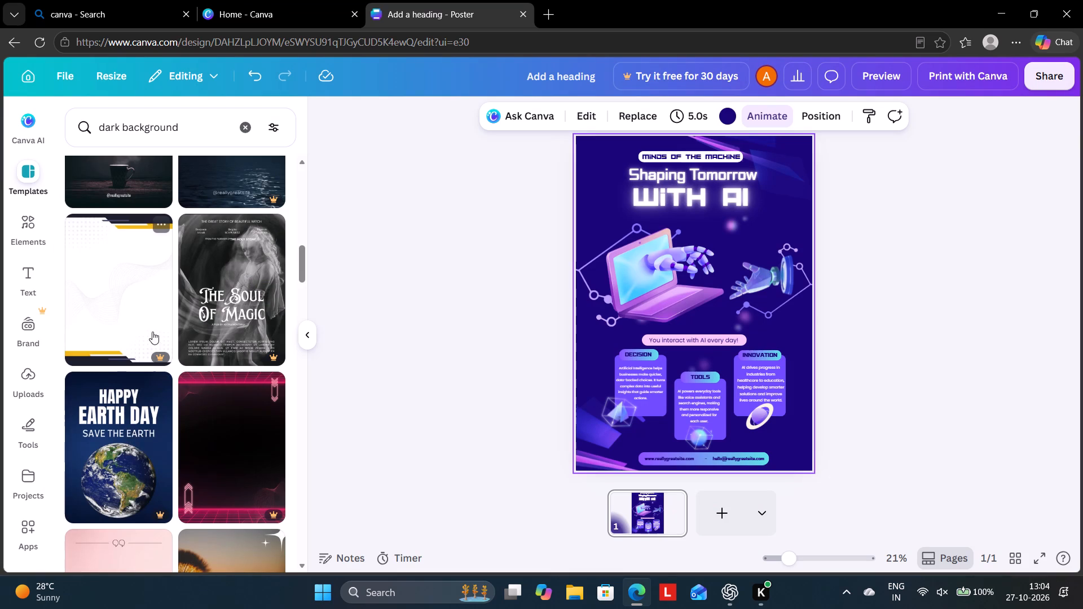
Replace the page with the Premium Coffee Aesthetic Flyer template.
scroll(152, 332, "up", 1)
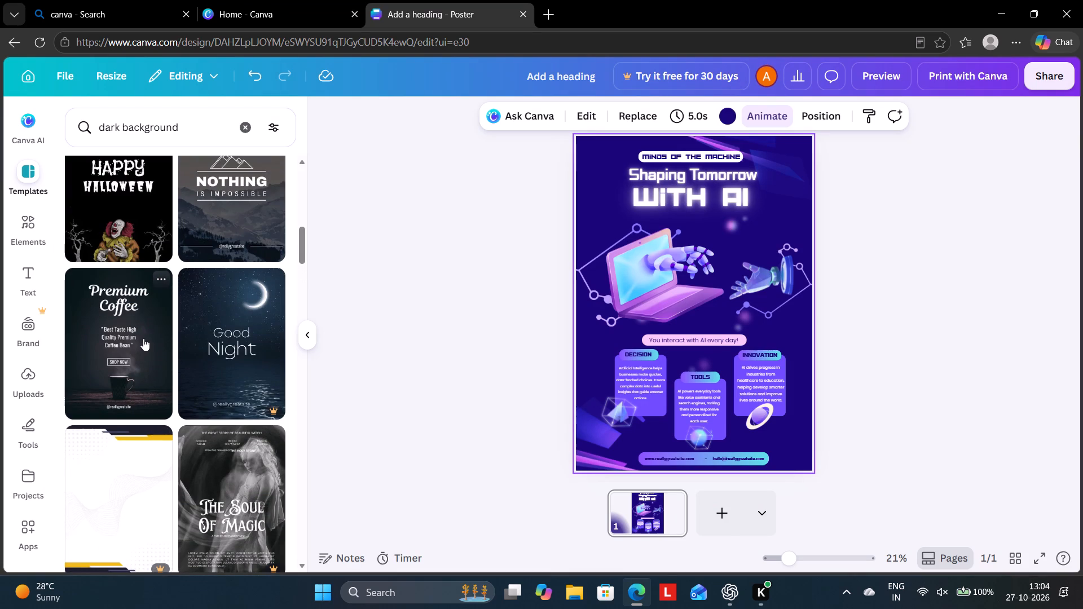
left_click(143, 337)
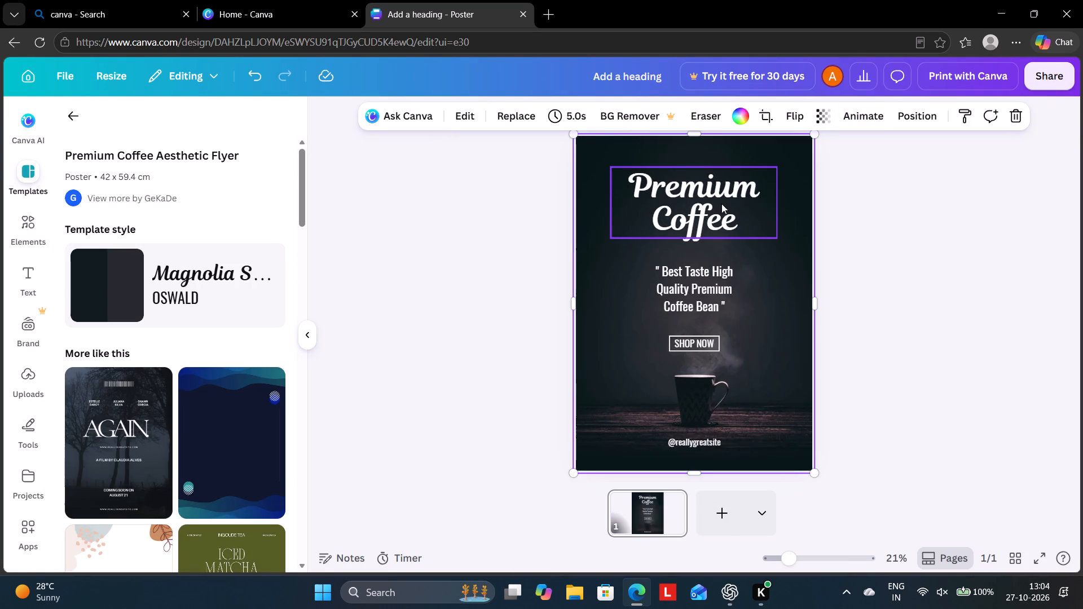
Delete the "Premium Coffee" title and the "Best Taste High Quality Premium Coffee Bean" quote from the poster.
left_click(744, 206)
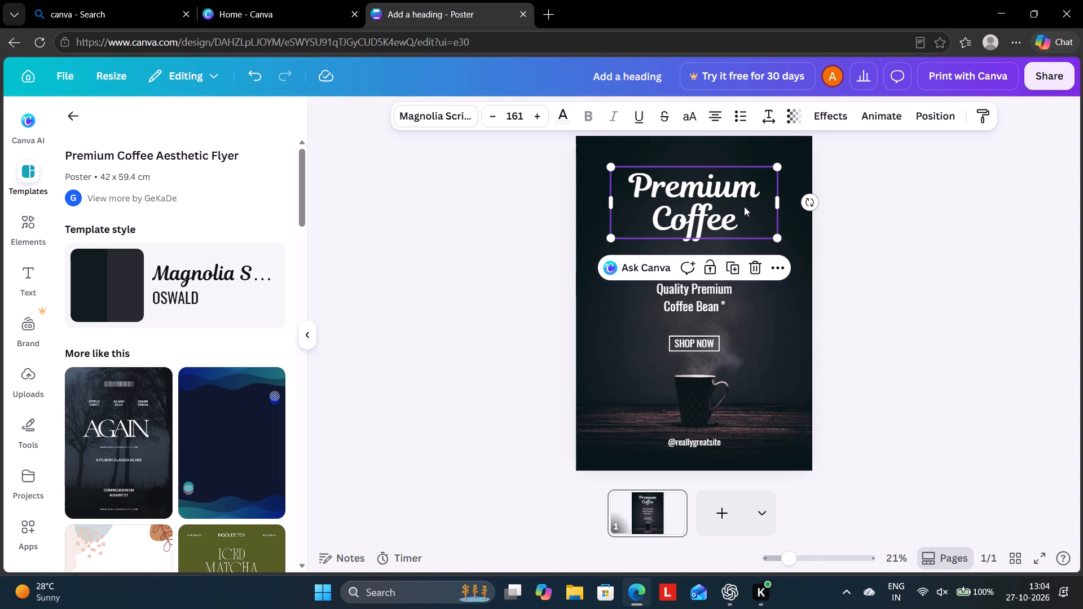
key("BackSpace")
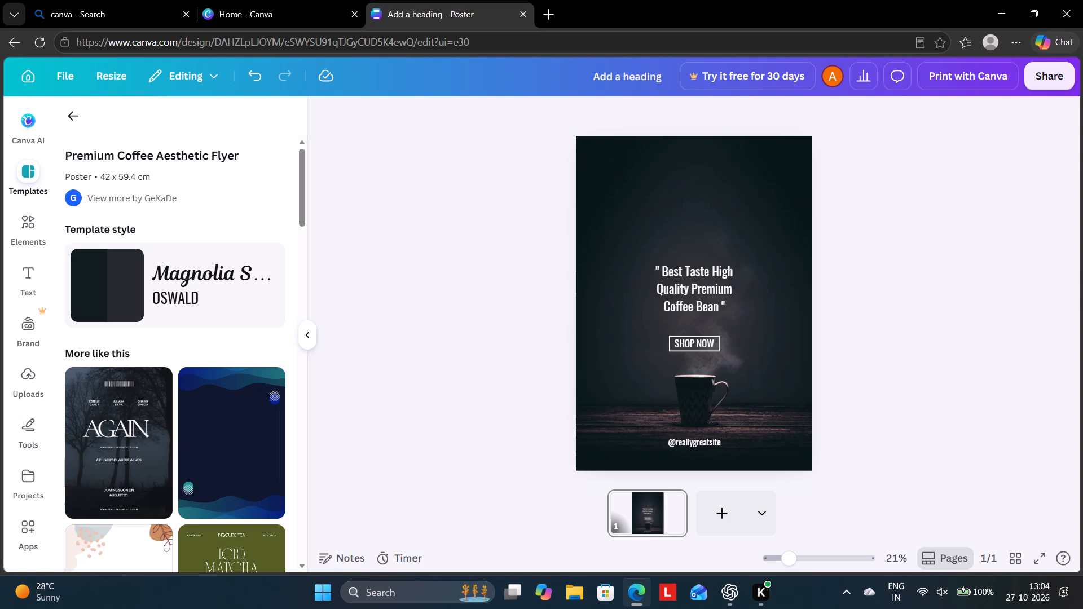
left_click(730, 267)
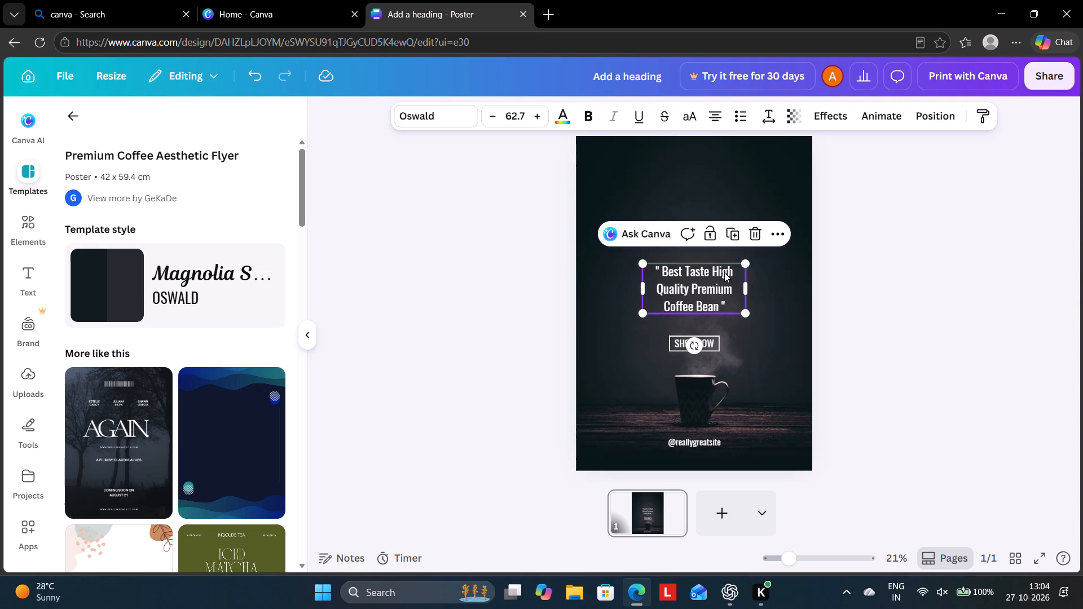
key("BackSpace")
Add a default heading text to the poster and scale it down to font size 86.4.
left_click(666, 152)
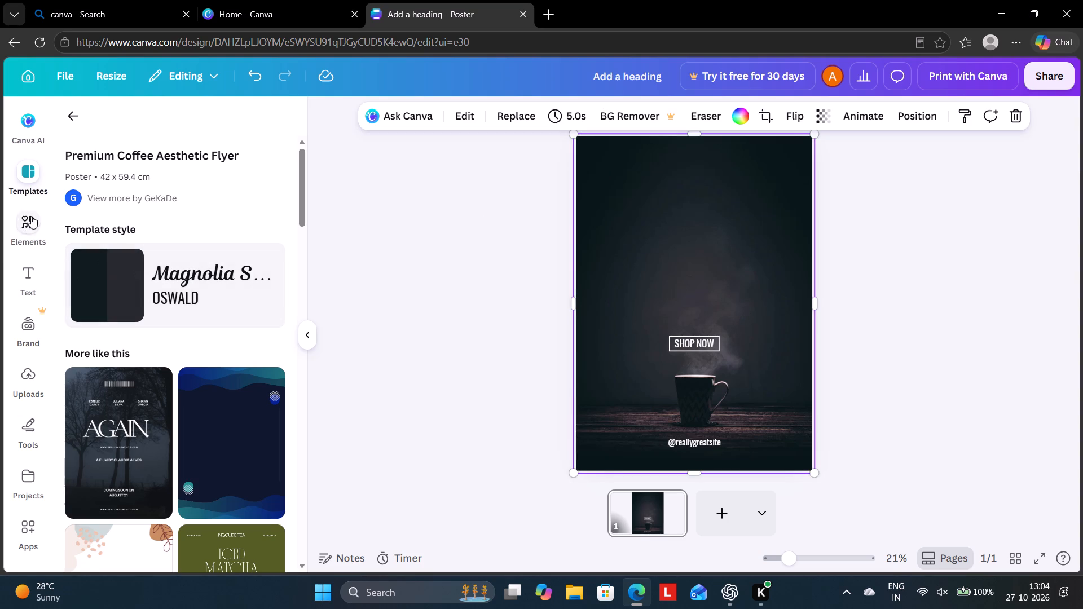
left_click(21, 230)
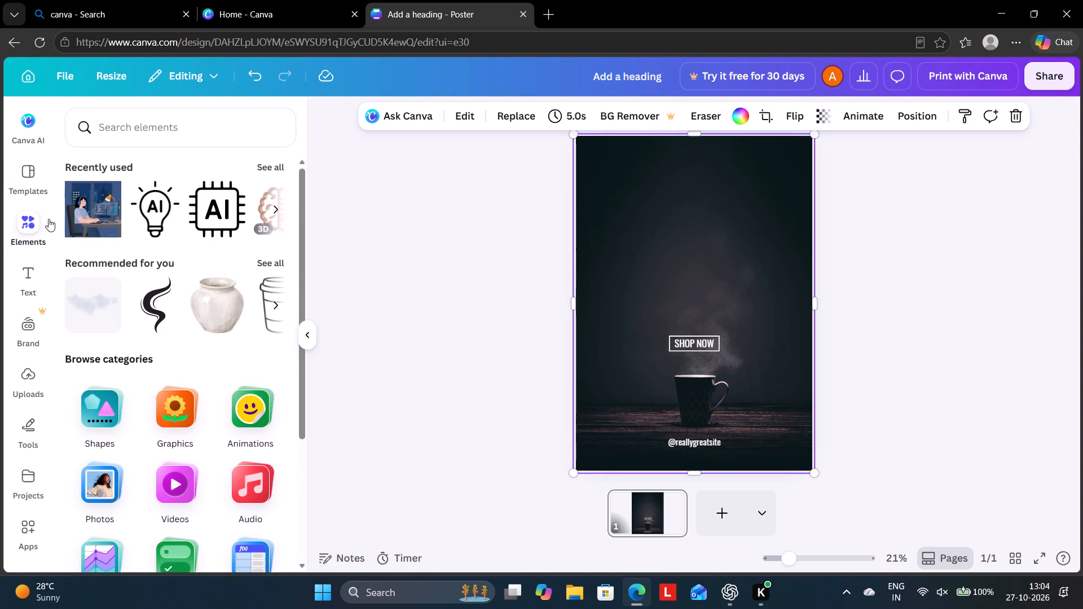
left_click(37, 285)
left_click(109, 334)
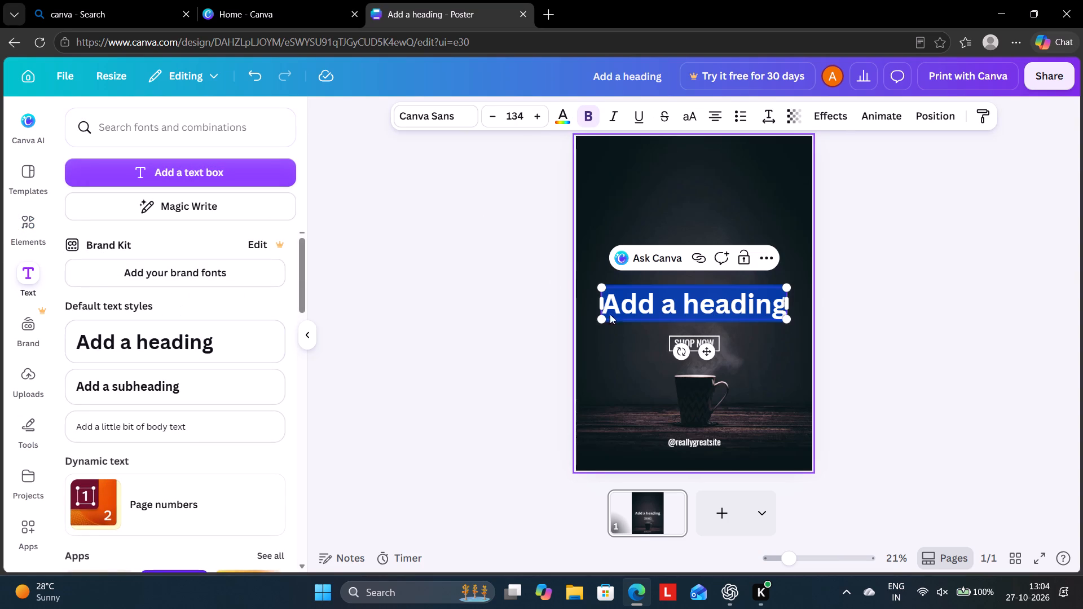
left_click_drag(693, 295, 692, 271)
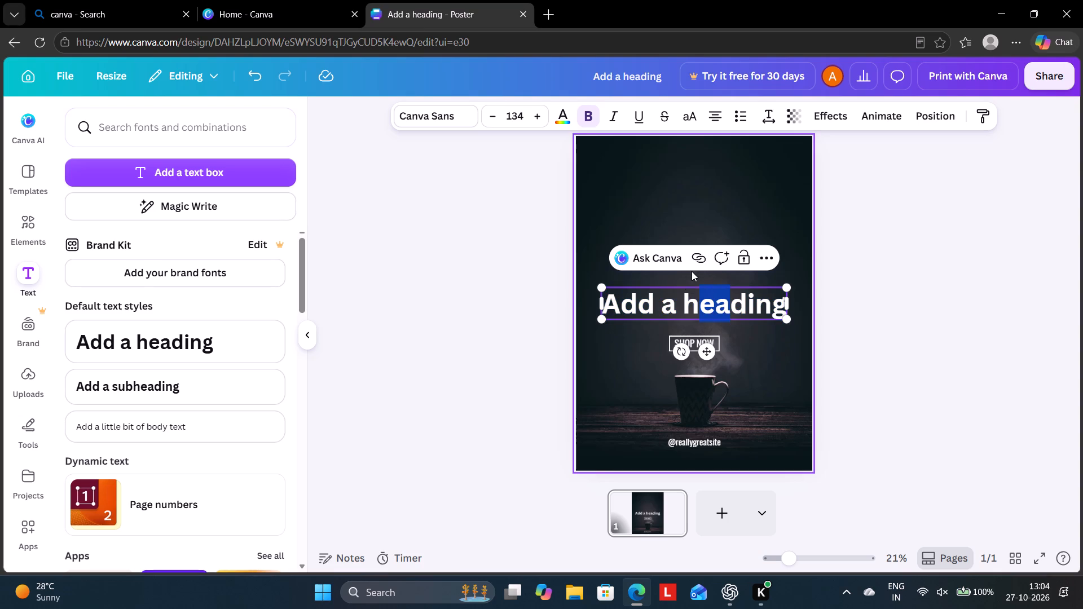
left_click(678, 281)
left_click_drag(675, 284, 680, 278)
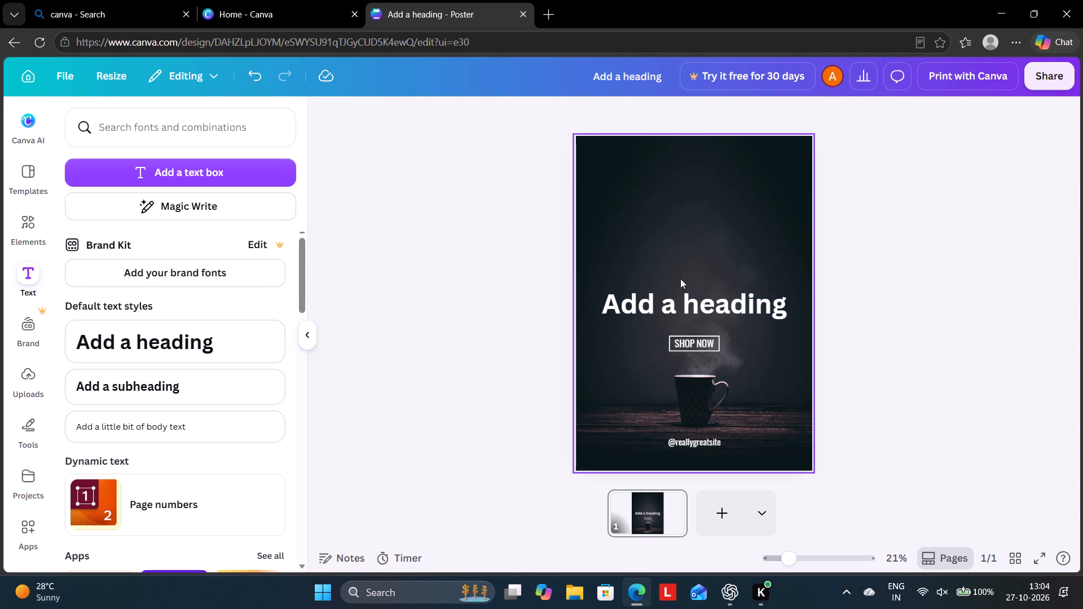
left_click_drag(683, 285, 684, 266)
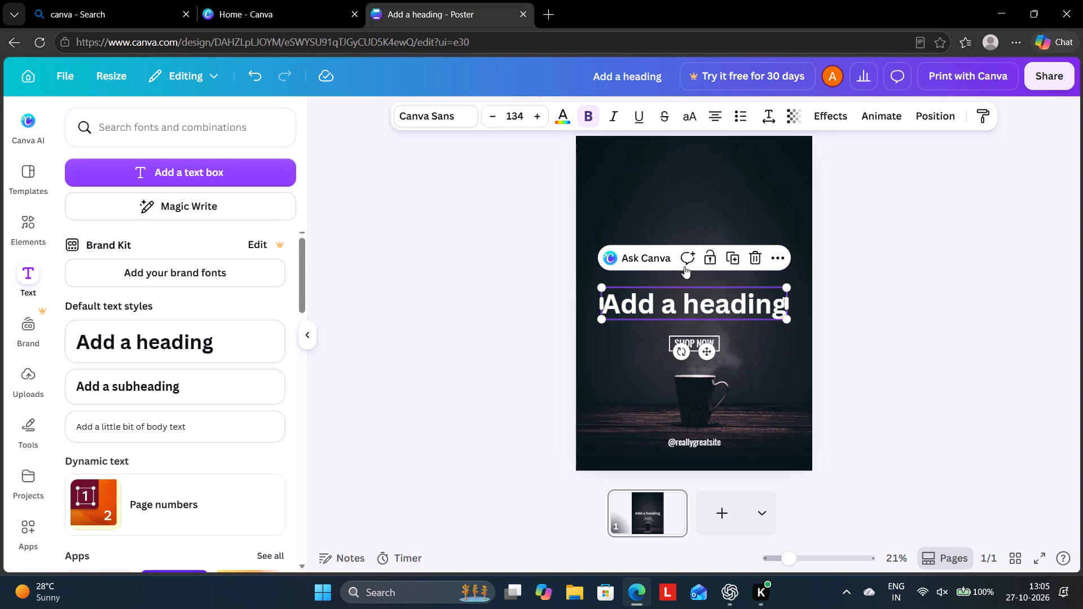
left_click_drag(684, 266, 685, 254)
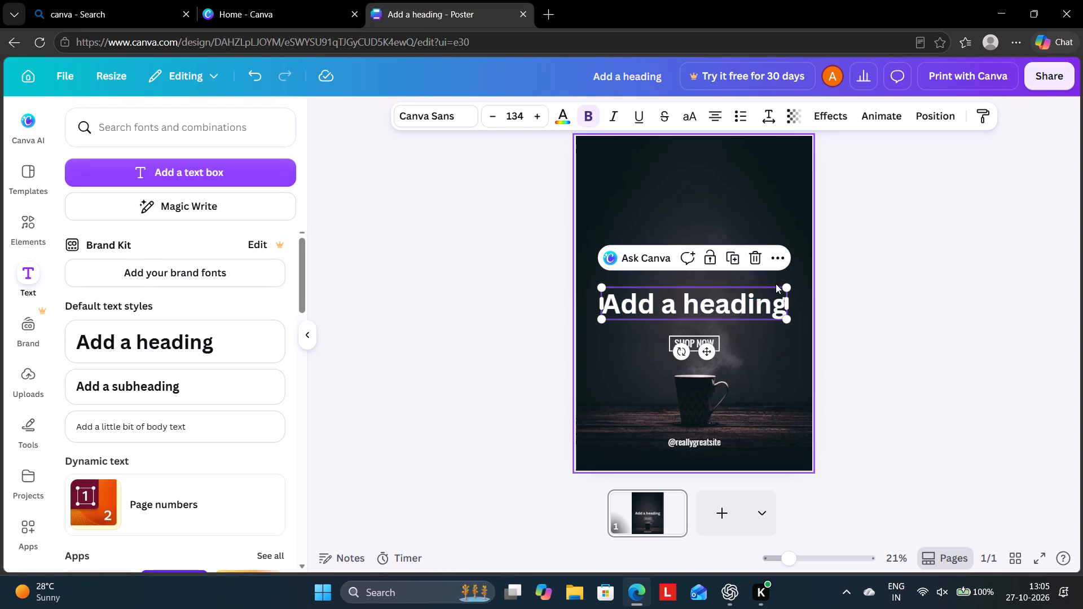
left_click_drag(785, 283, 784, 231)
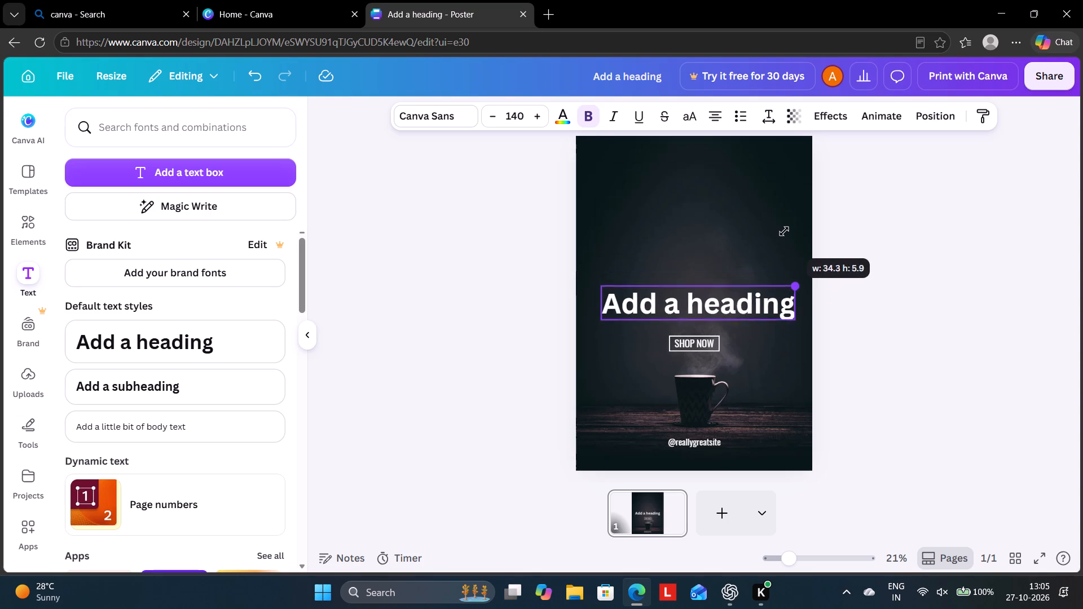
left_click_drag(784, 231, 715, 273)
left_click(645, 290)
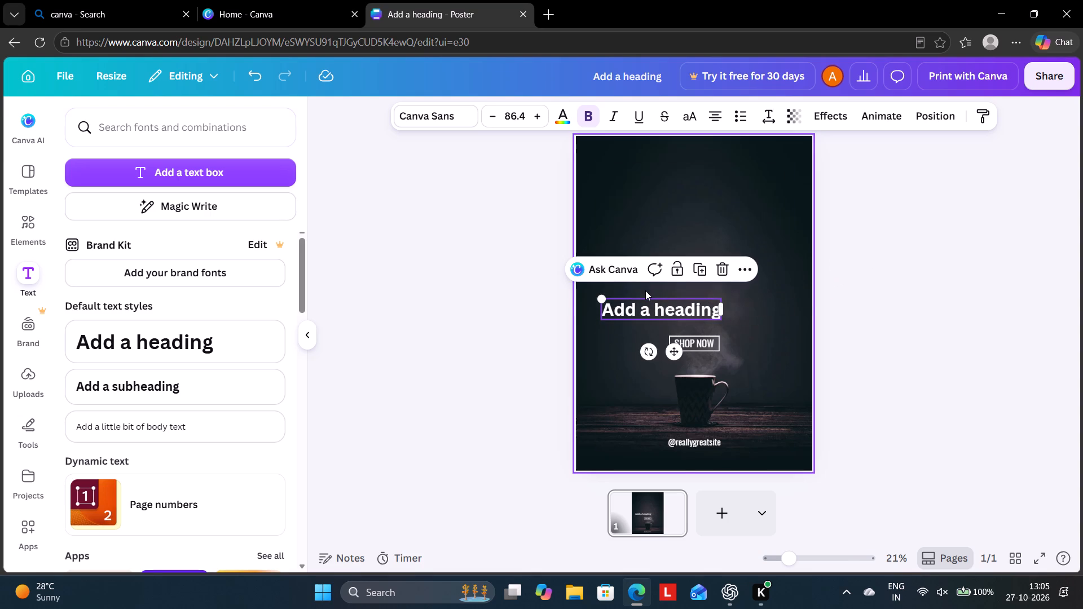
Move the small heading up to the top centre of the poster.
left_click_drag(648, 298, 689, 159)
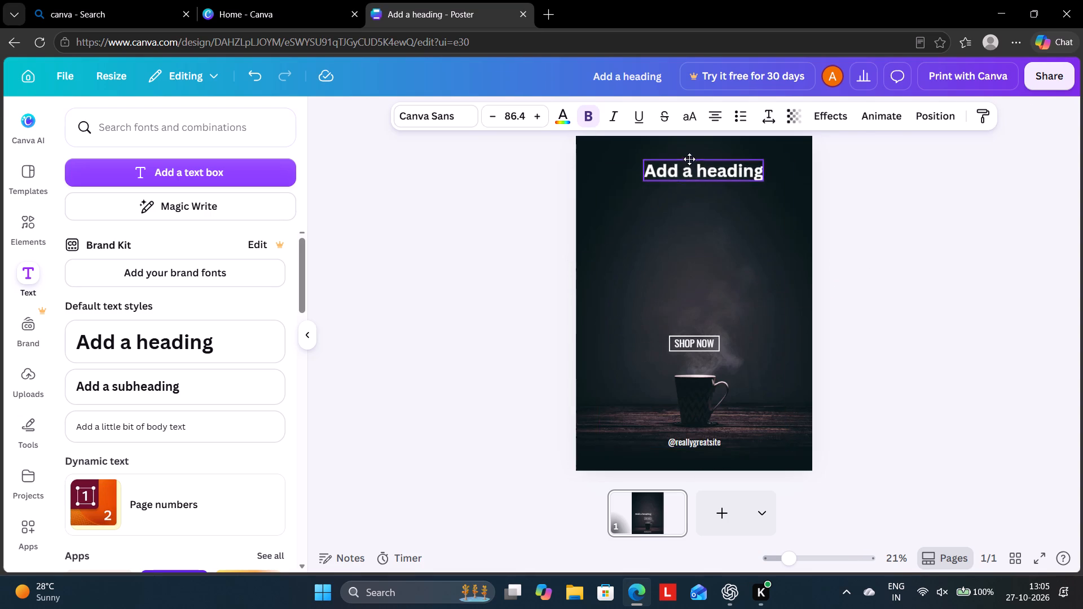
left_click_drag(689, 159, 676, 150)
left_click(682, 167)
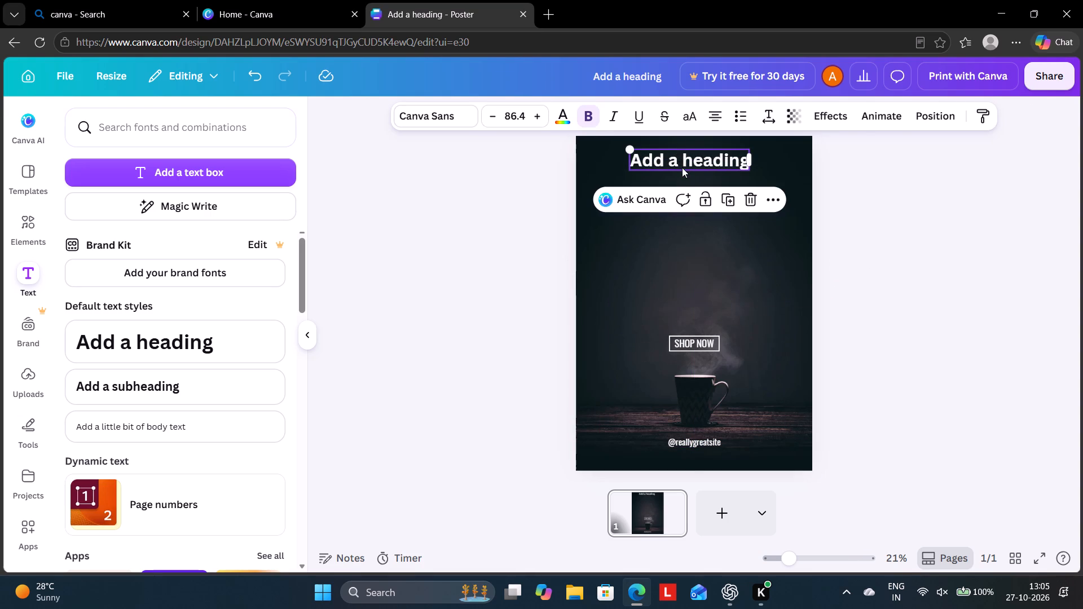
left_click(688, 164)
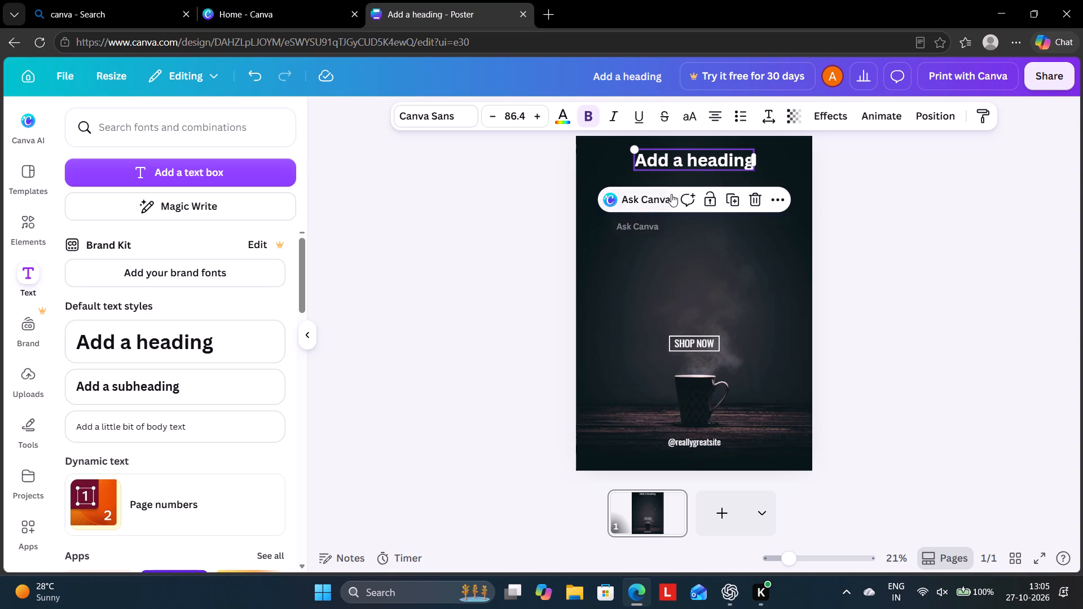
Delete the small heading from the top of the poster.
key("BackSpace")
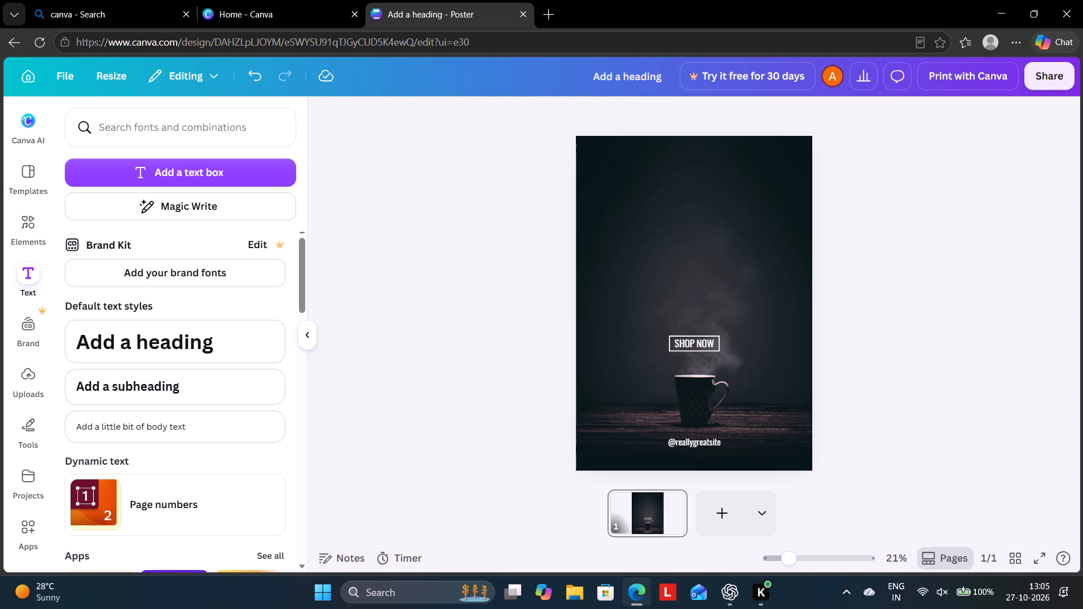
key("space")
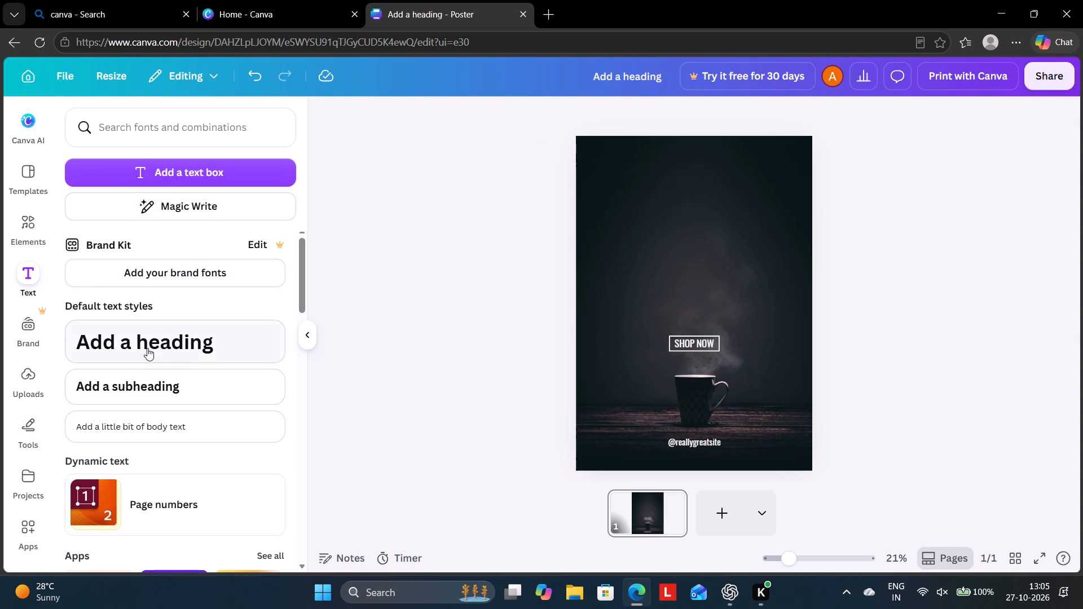
Add a new default heading and place it near the top edge of the poster.
left_click(149, 344)
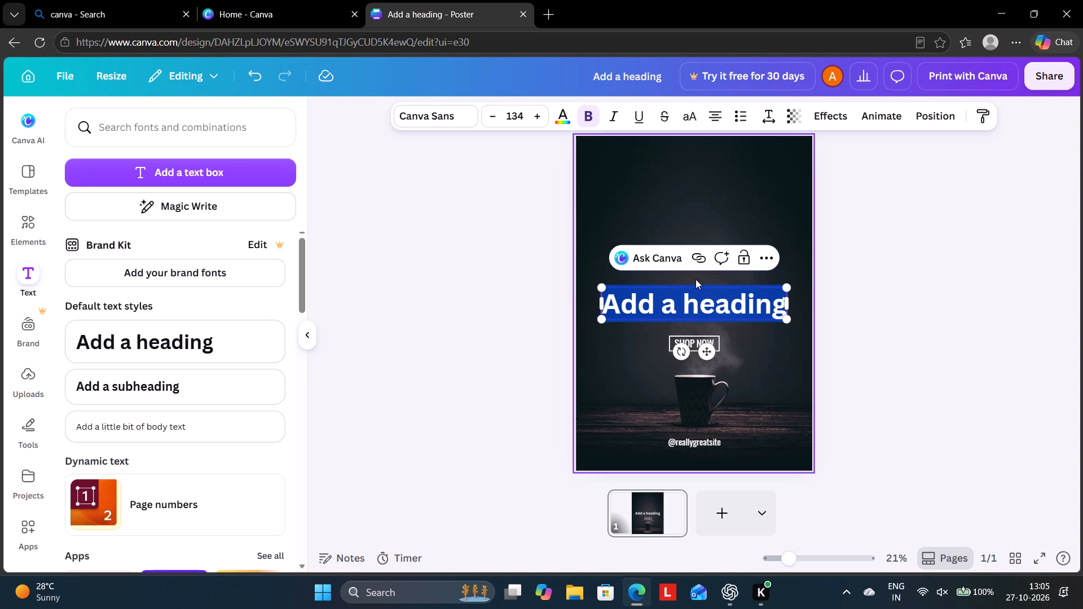
left_click_drag(686, 285, 685, 145)
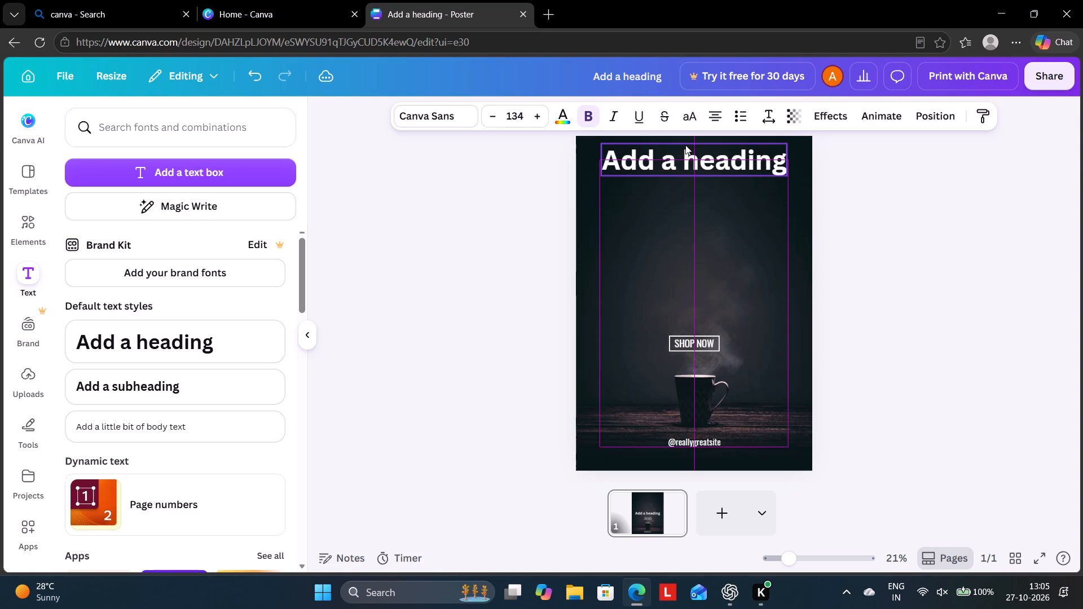
left_click_drag(685, 145, 683, 146)
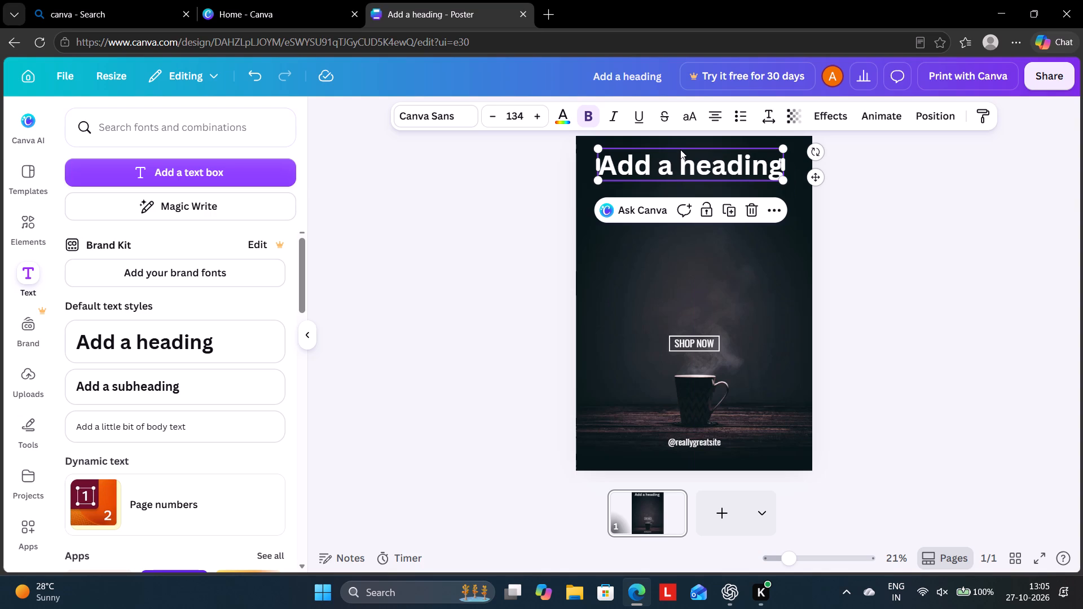
Clear the "Add a heading" placeholder text from the new heading, leaving its text box open for editing.
key("n")
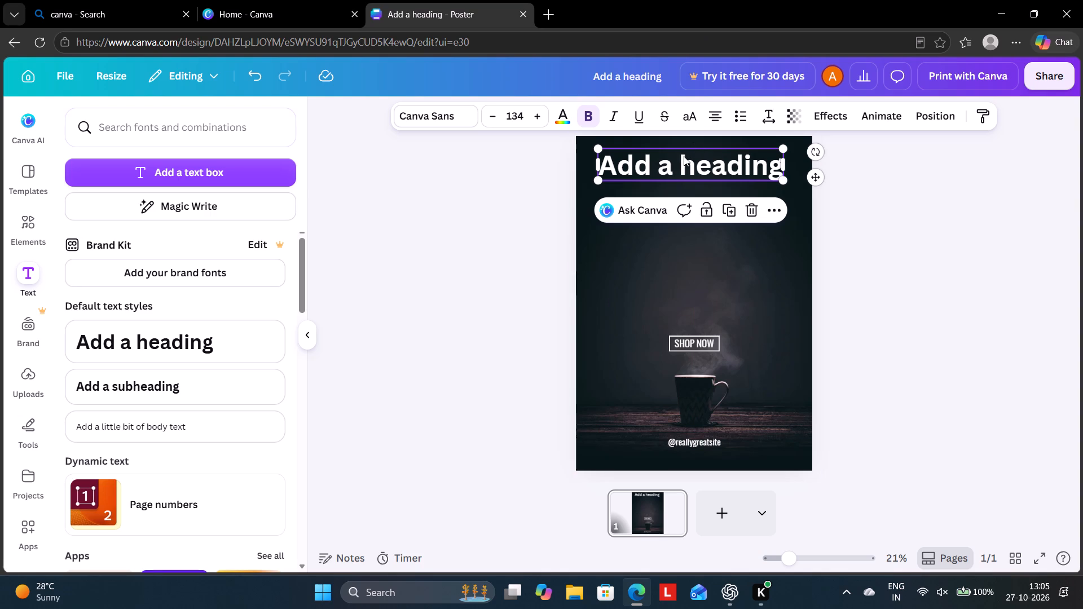
left_click(684, 156)
key("n")
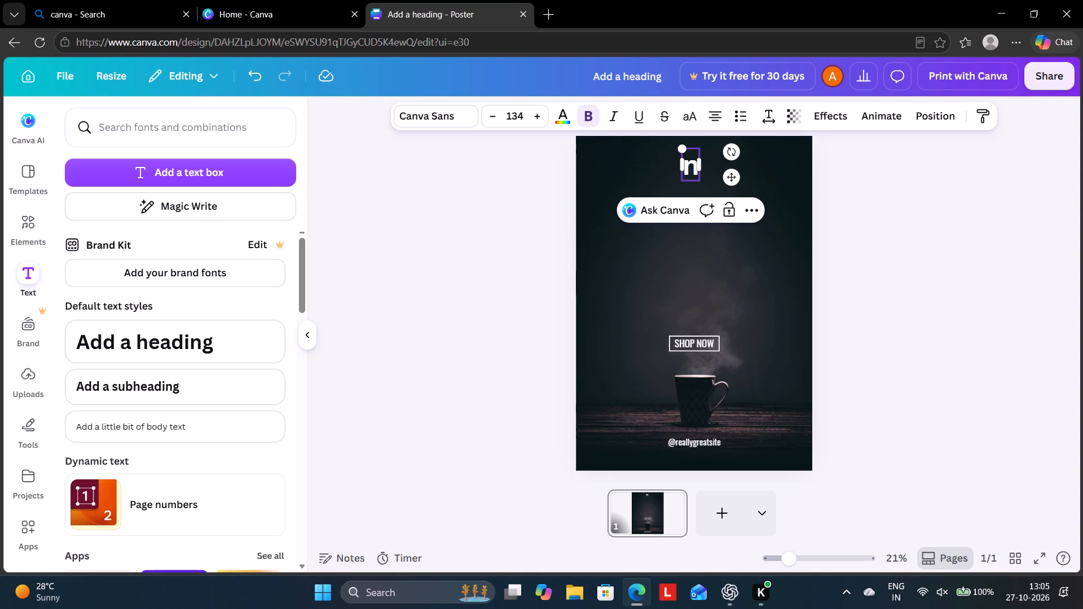
key("BackSpace")
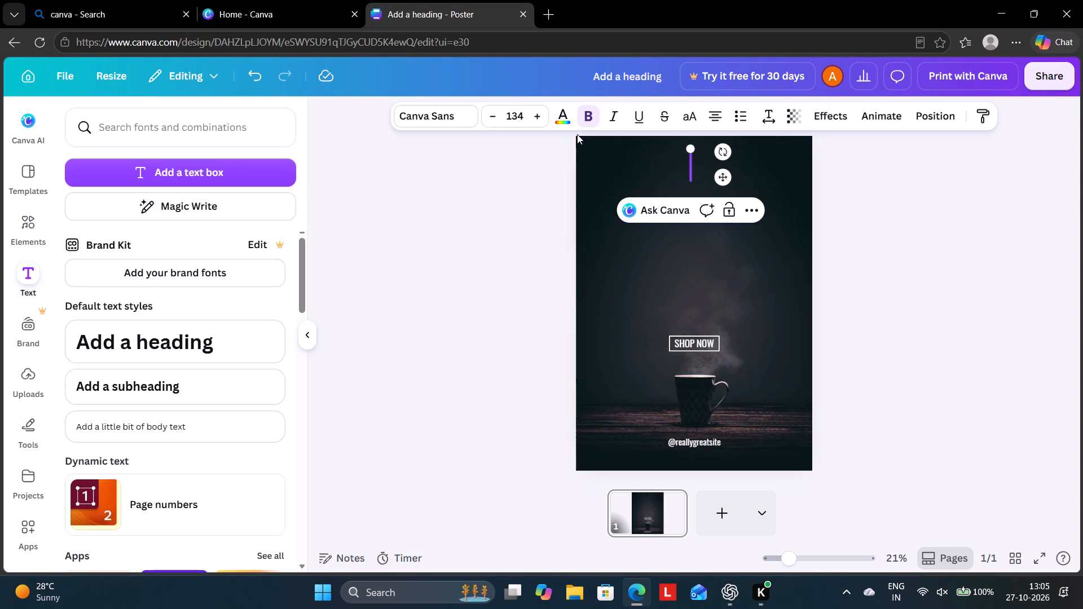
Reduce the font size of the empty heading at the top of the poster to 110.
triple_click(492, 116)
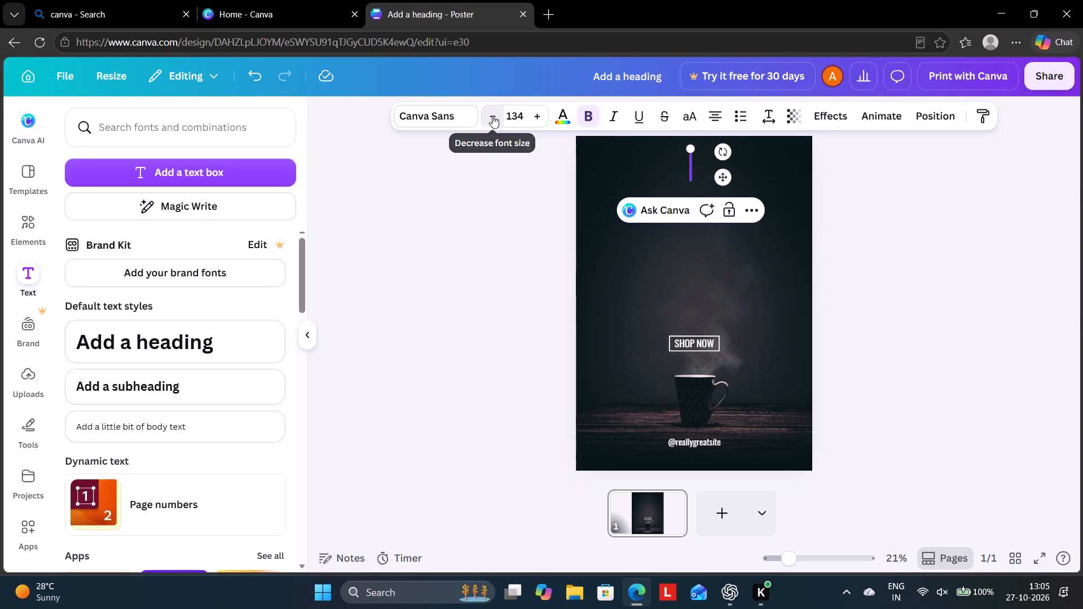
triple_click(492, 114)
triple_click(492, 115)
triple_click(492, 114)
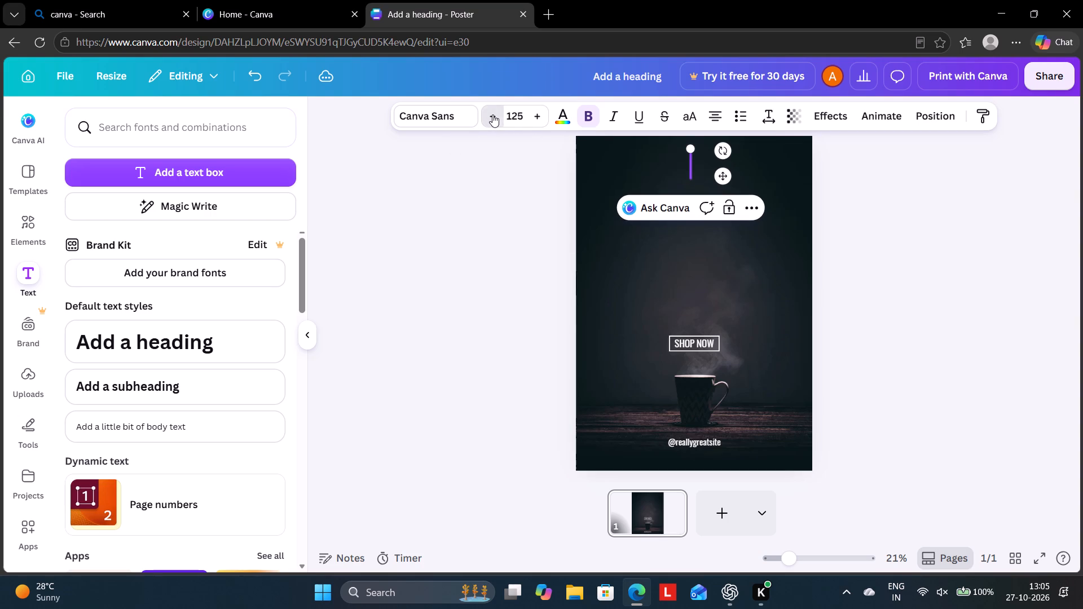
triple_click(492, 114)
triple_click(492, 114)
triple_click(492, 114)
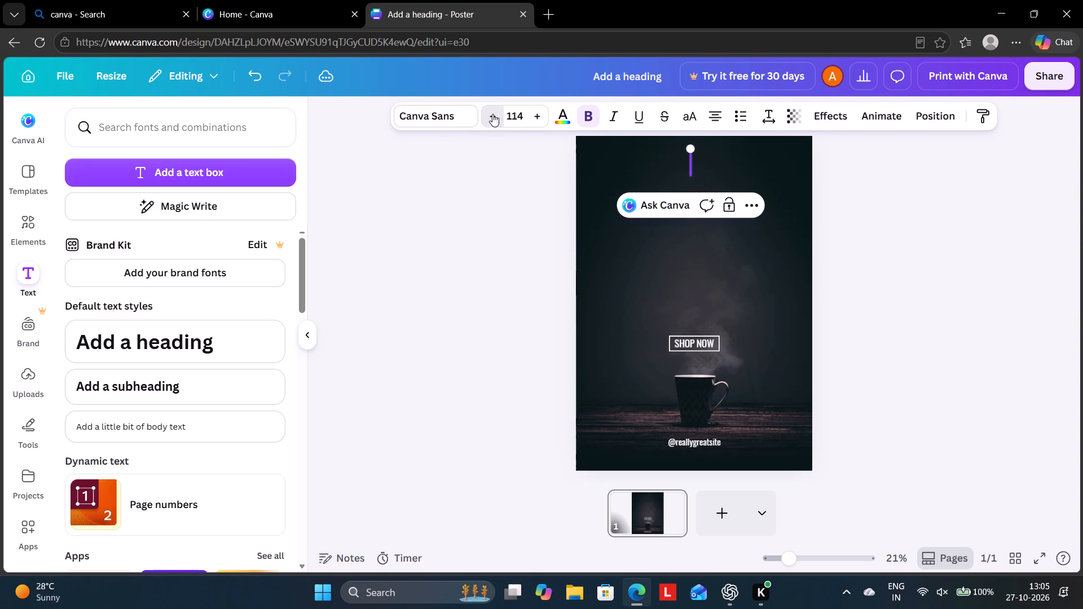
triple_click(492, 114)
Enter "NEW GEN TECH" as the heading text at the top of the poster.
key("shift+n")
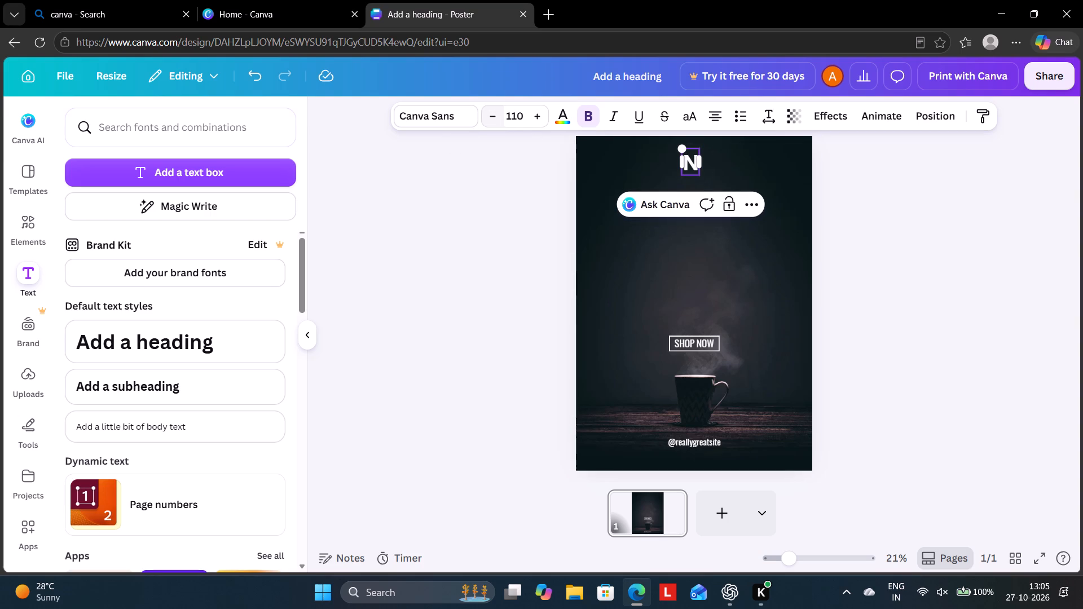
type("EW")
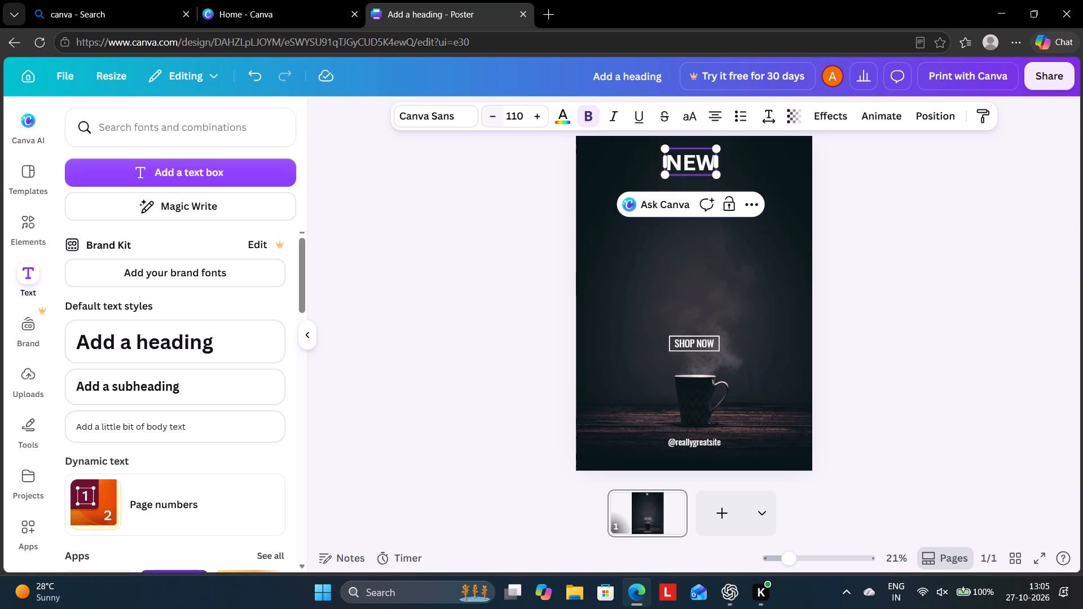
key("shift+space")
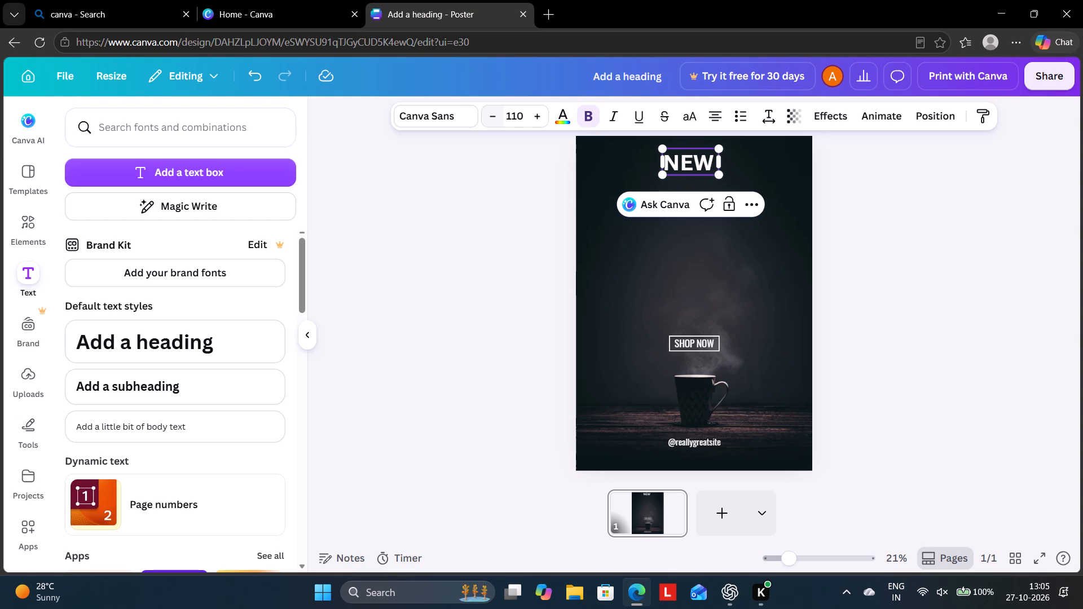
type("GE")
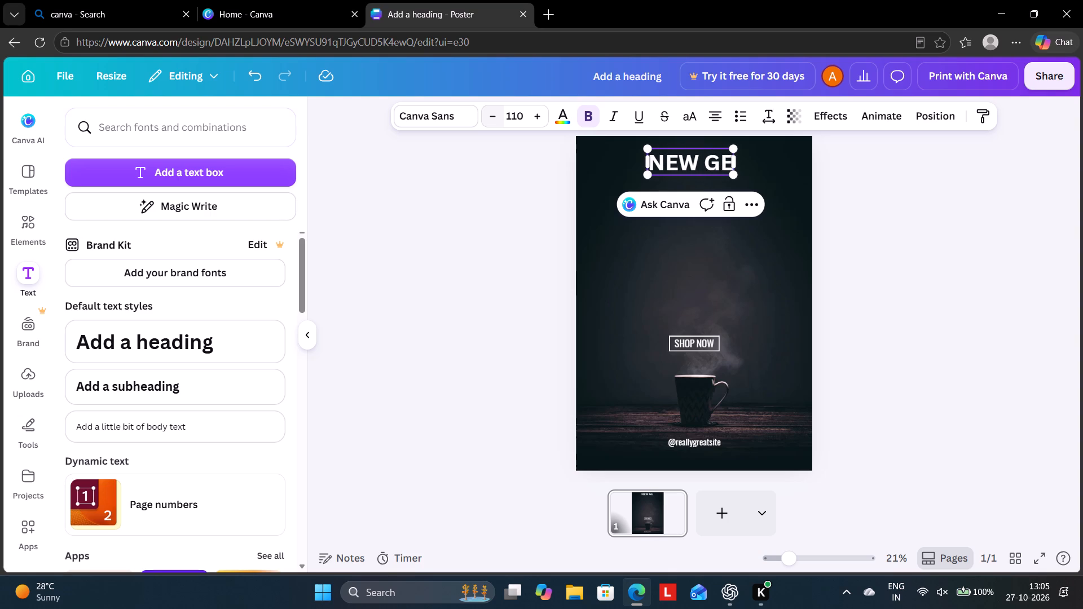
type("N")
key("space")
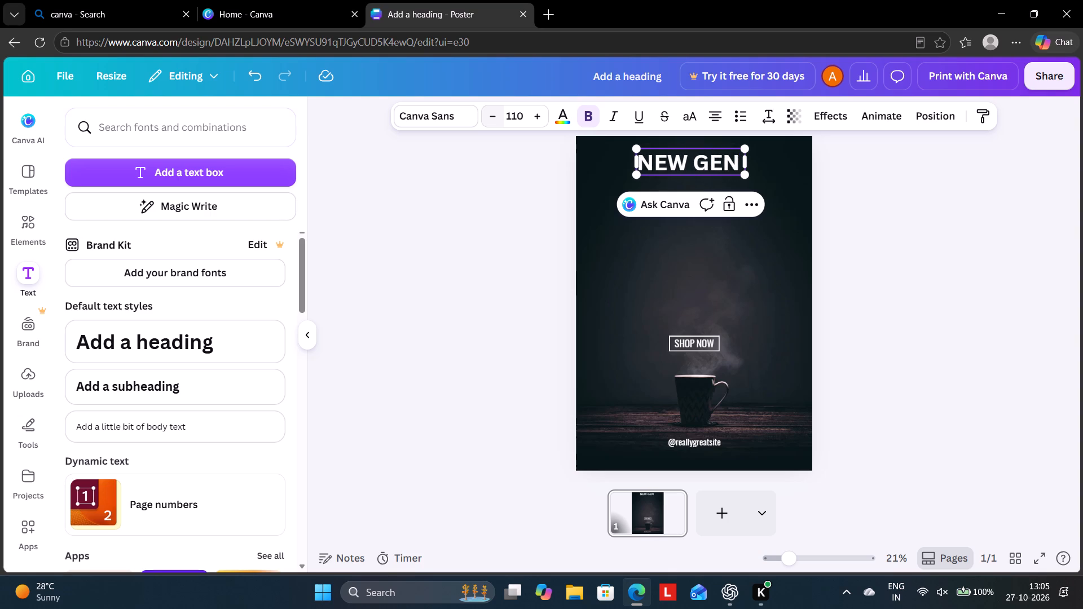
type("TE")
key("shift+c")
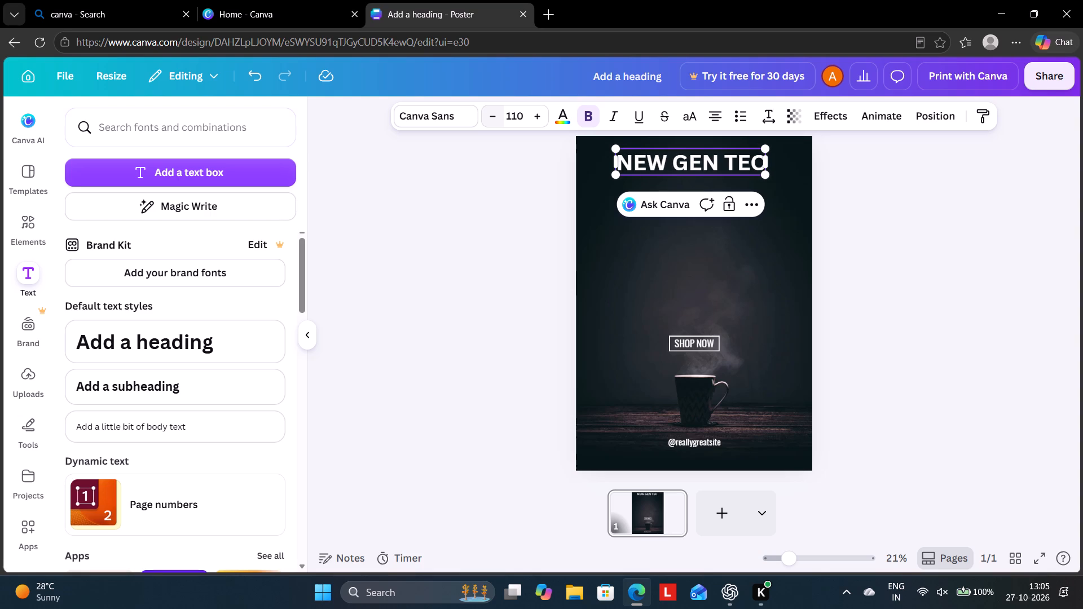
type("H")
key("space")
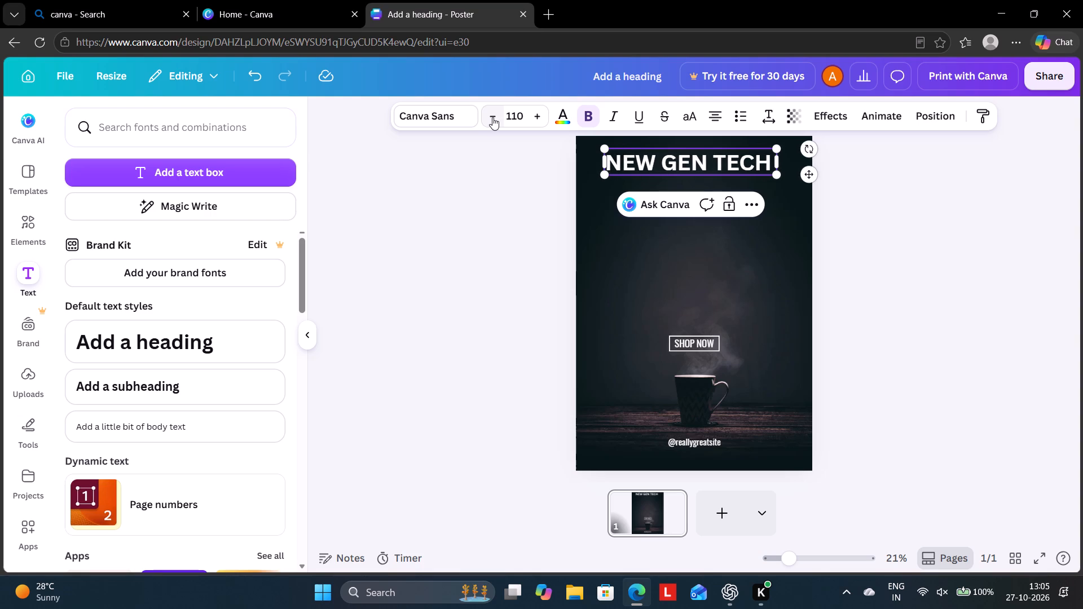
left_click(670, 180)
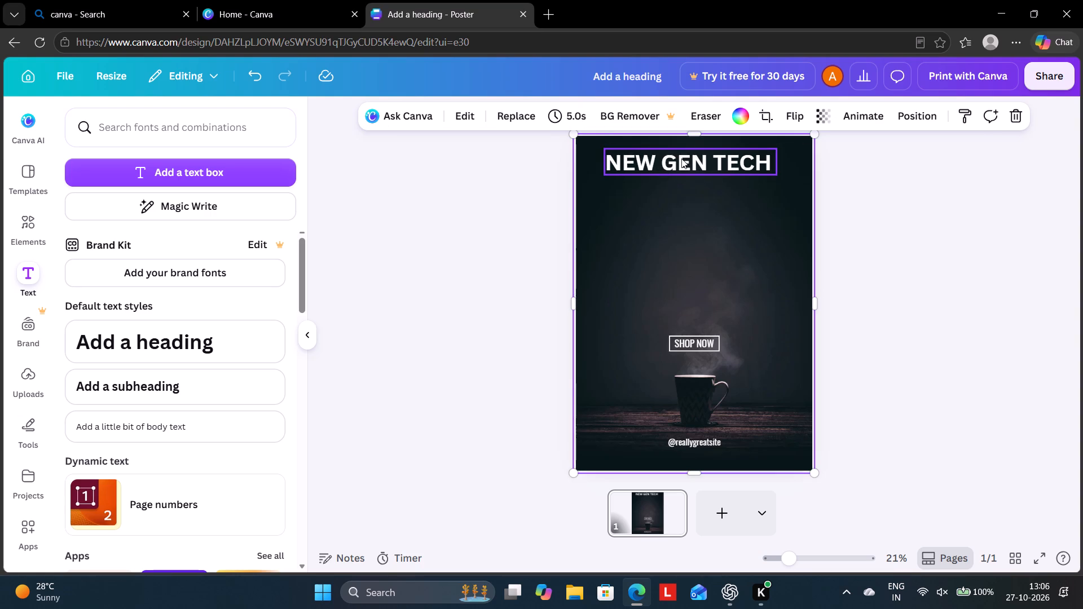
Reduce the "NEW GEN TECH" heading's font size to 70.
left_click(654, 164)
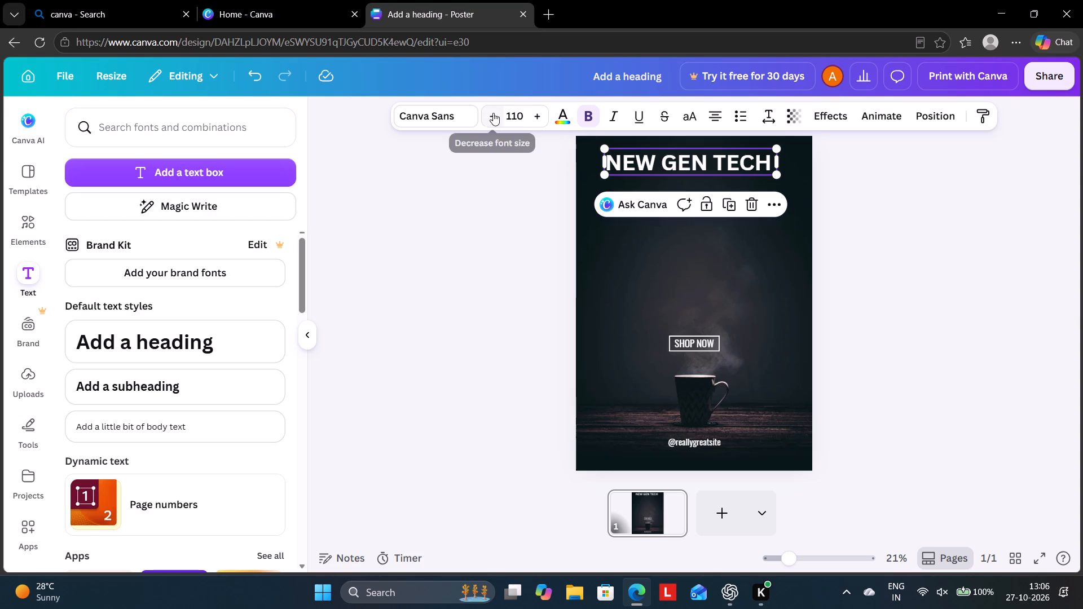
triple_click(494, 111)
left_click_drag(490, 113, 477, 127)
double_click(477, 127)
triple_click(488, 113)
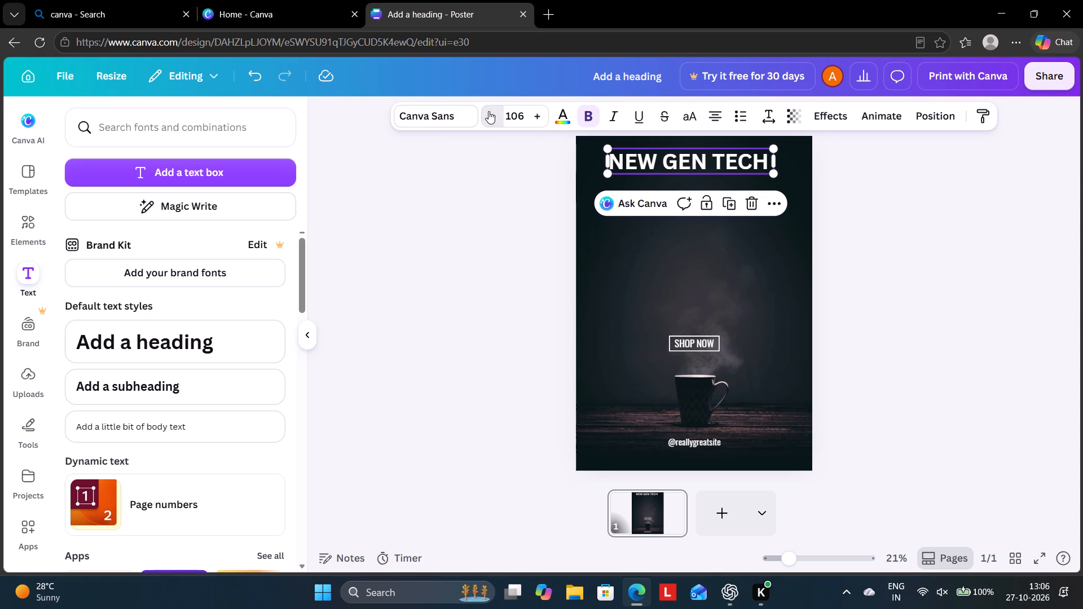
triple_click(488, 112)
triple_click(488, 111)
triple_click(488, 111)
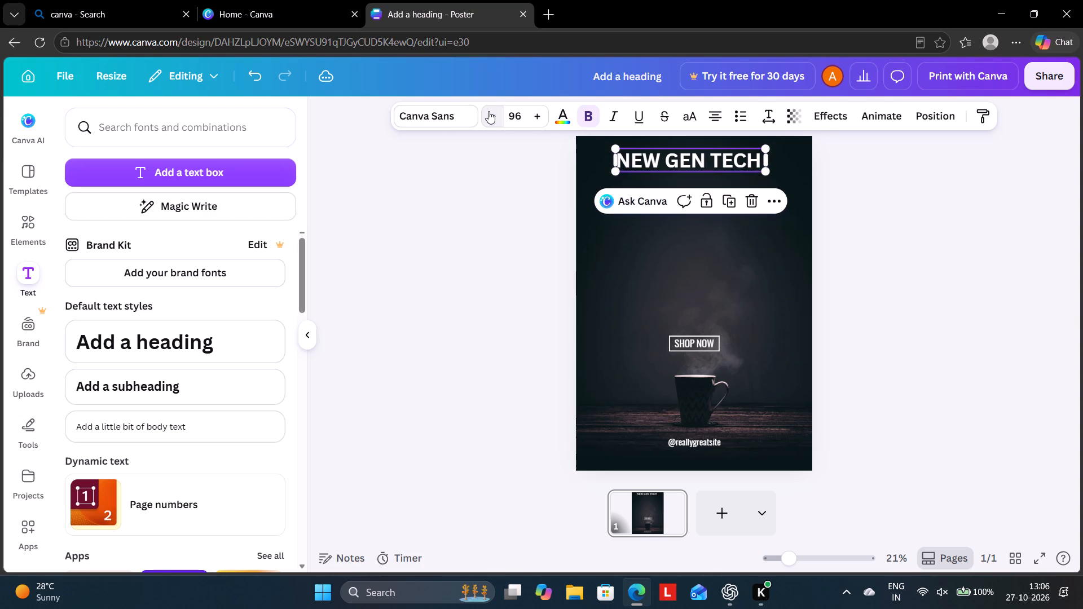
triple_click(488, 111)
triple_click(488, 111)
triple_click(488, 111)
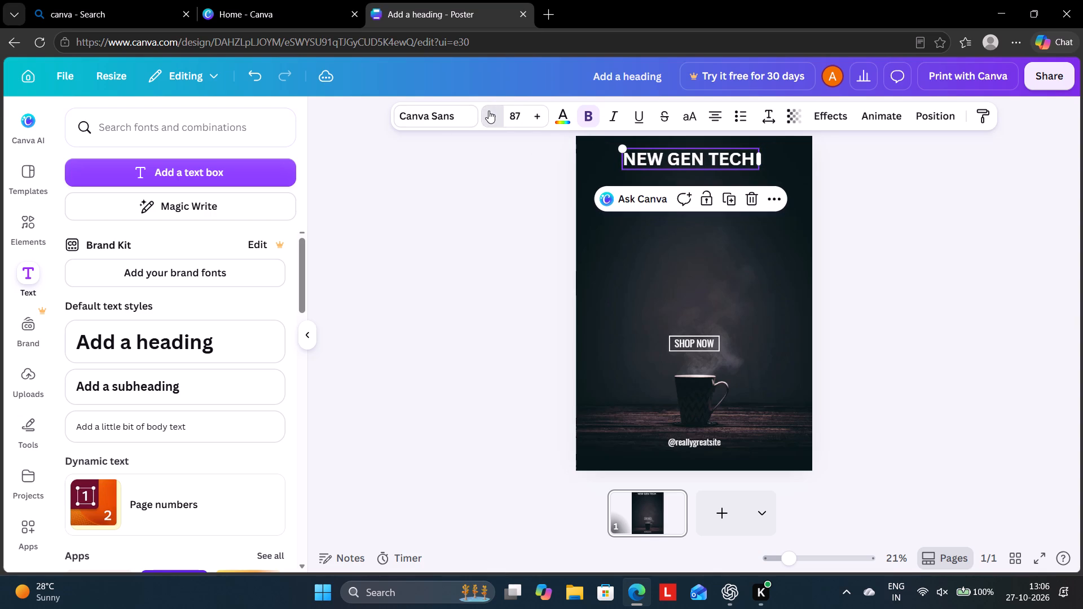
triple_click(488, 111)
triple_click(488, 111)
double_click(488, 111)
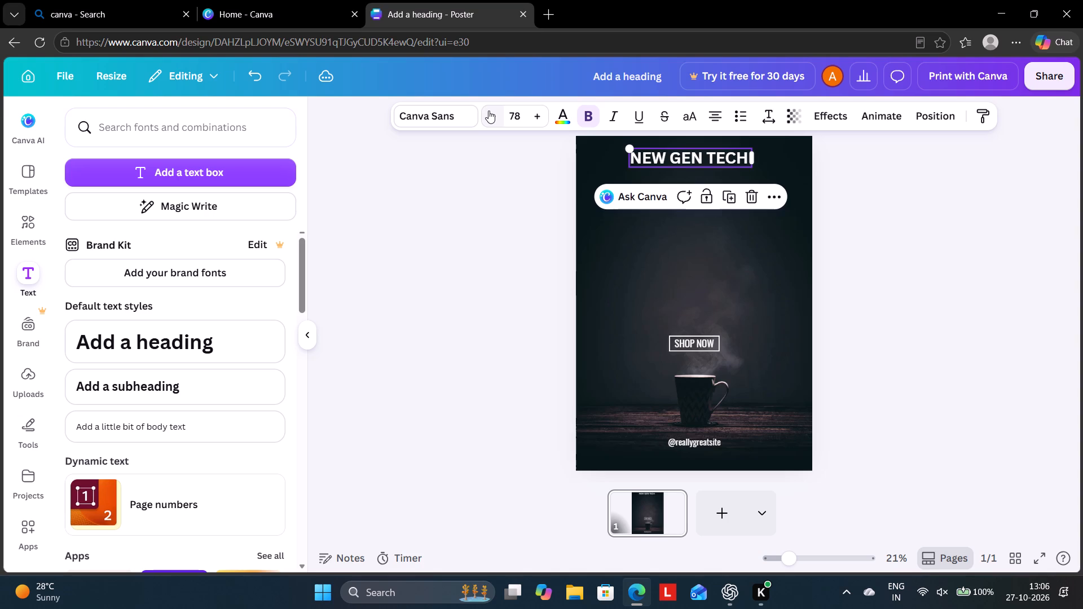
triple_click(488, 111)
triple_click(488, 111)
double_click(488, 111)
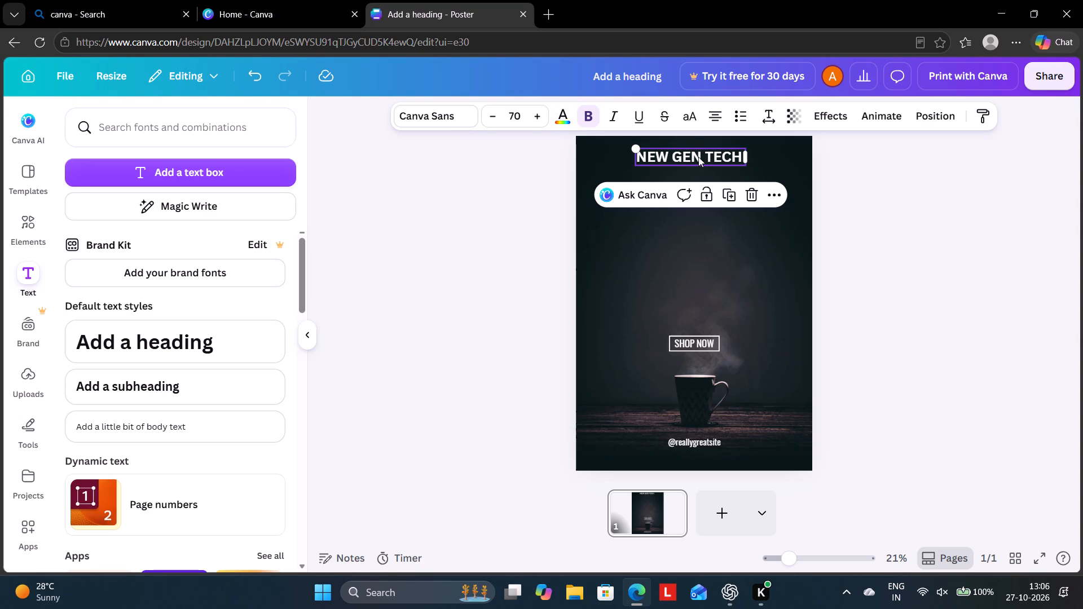
Replace the "NEW GEN TECH" heading text with "GEN AI".
left_click(741, 155)
key("BackSpace")
key("BackSpace")
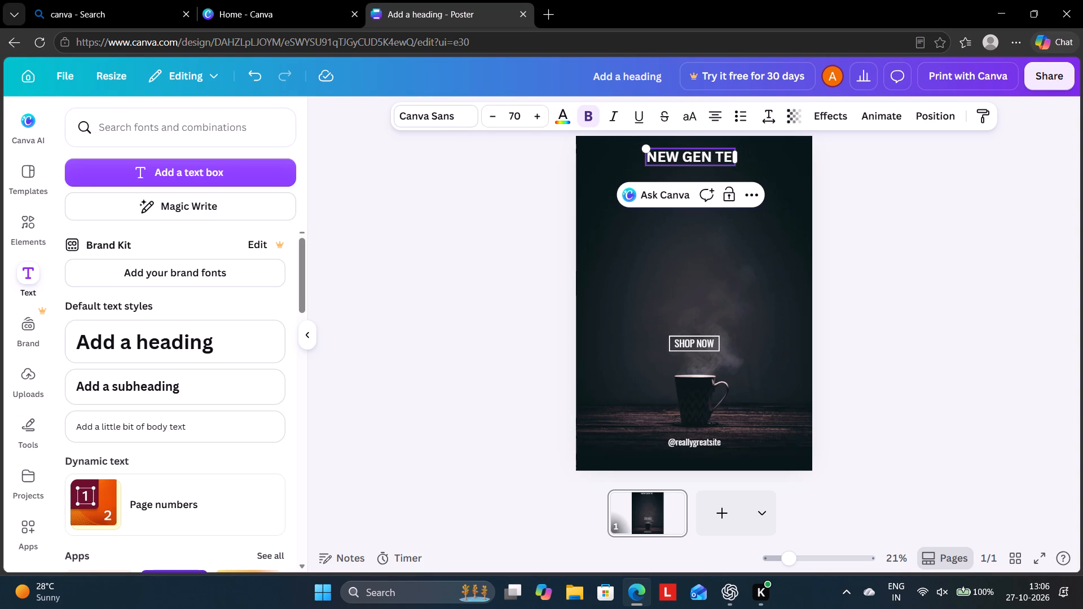
key("BackSpace")
key("BackSpace")
key("BackSpace")
key("BackSpace")
key("BackSpace")
key("BackSpace")
key("BackSpace")
key("BackSpace")
key("BackSpace")
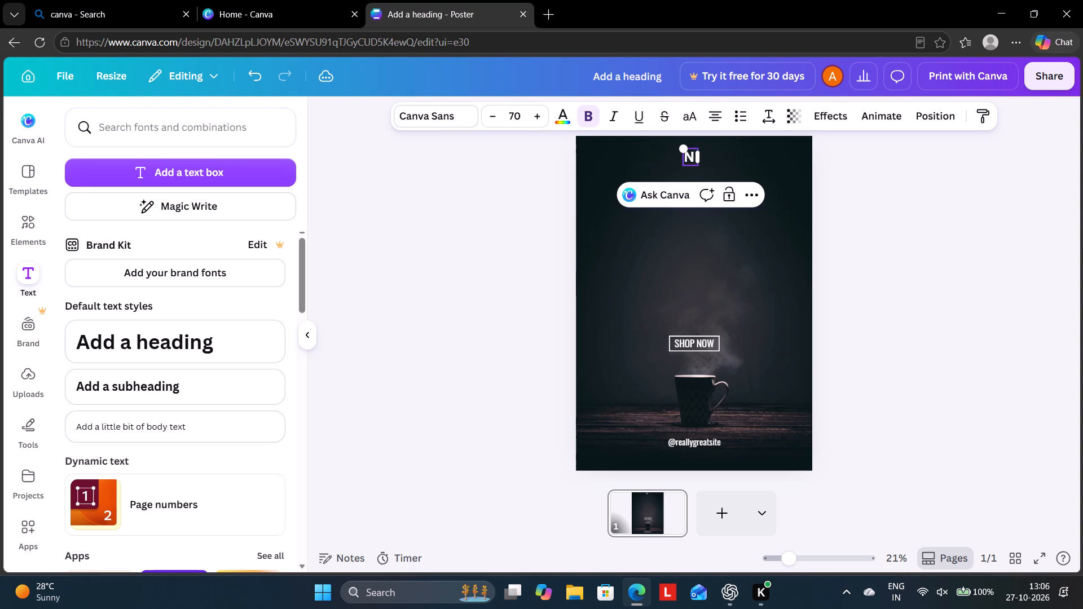
key("BackSpace")
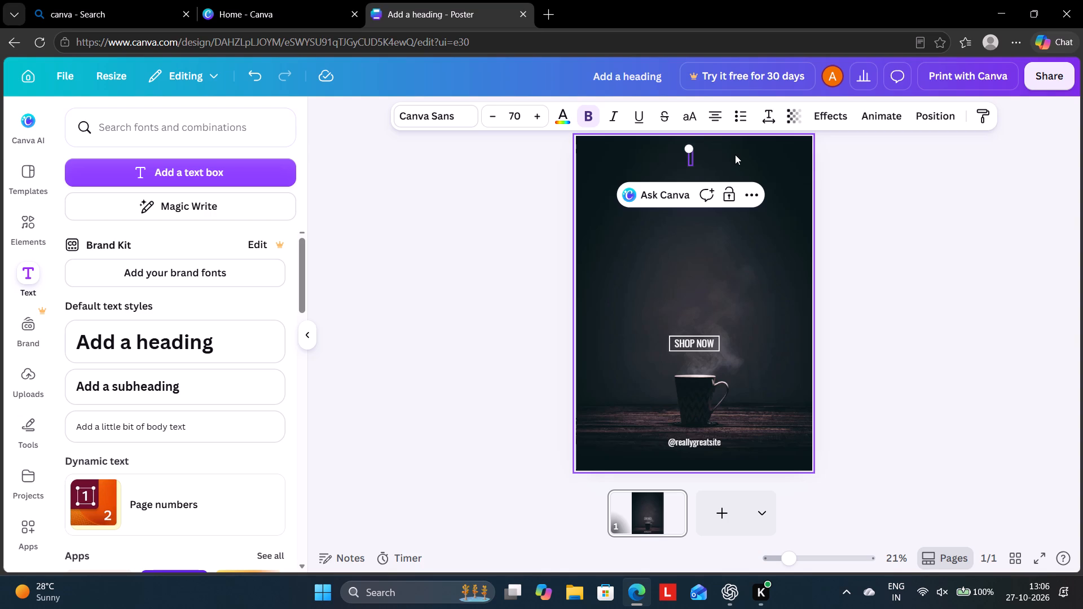
key("g")
key("BackSpace")
type("gEN")
key("BackSpace")
key("BackSpace")
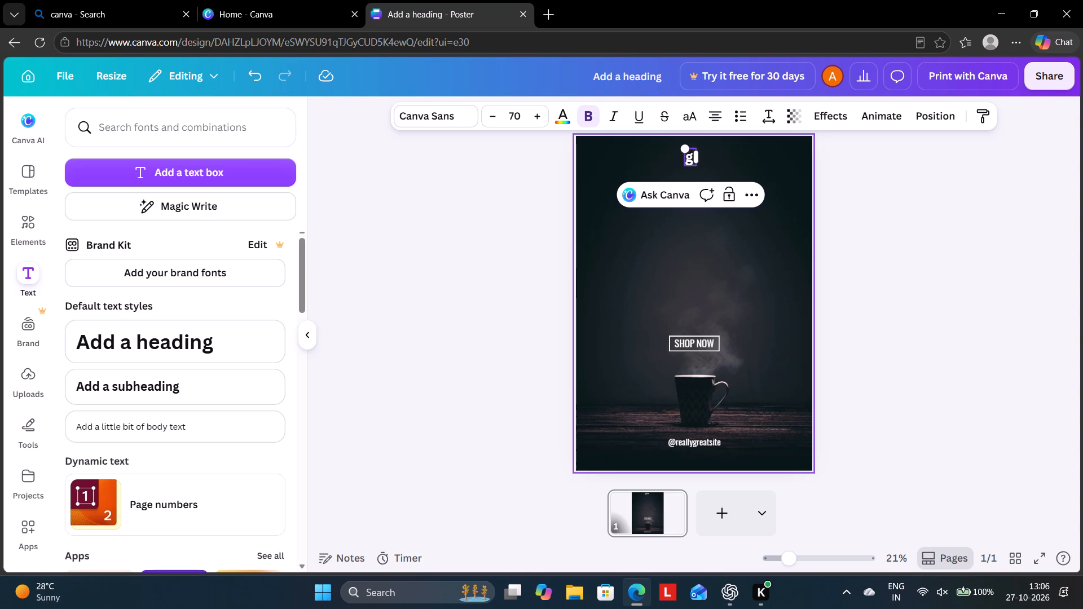
key("BackSpace")
type("GEN")
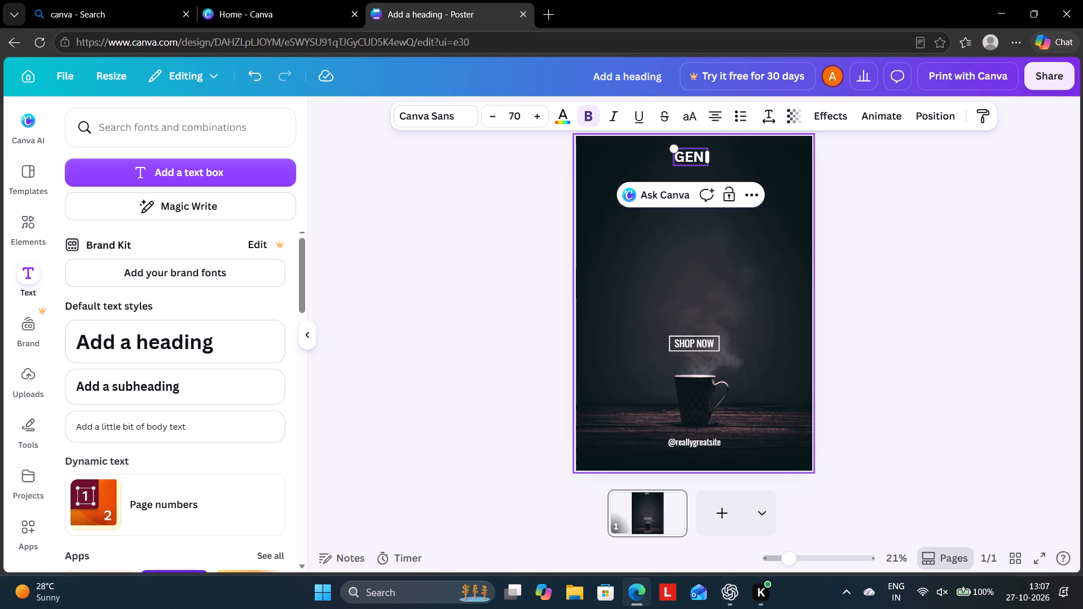
key("shift+space")
type("AI")
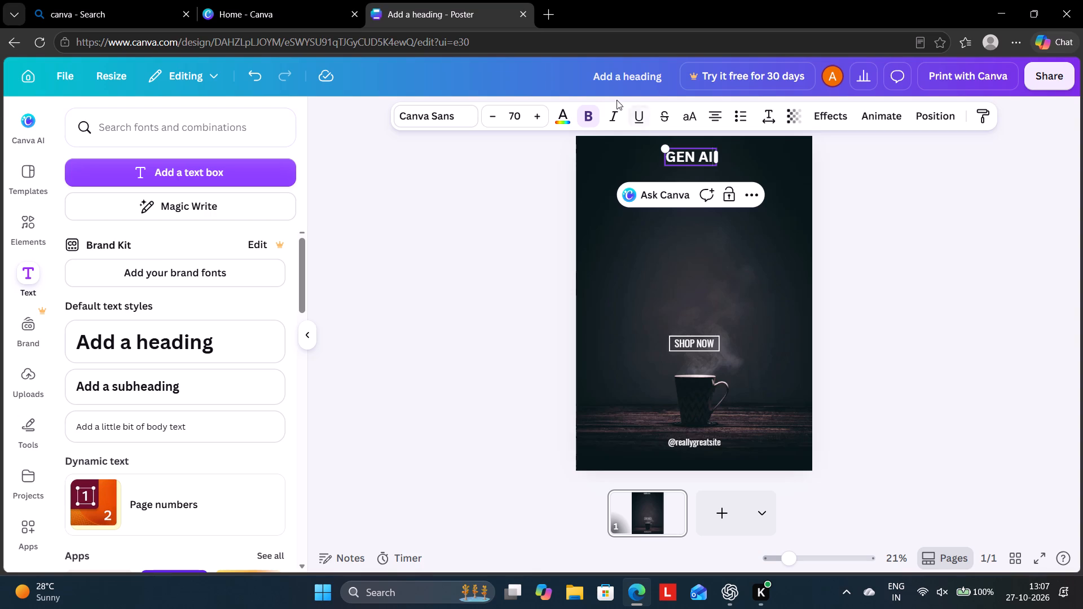
Reduce the "GEN AI" heading's font size to 60.
triple_click(489, 116)
triple_click(489, 116)
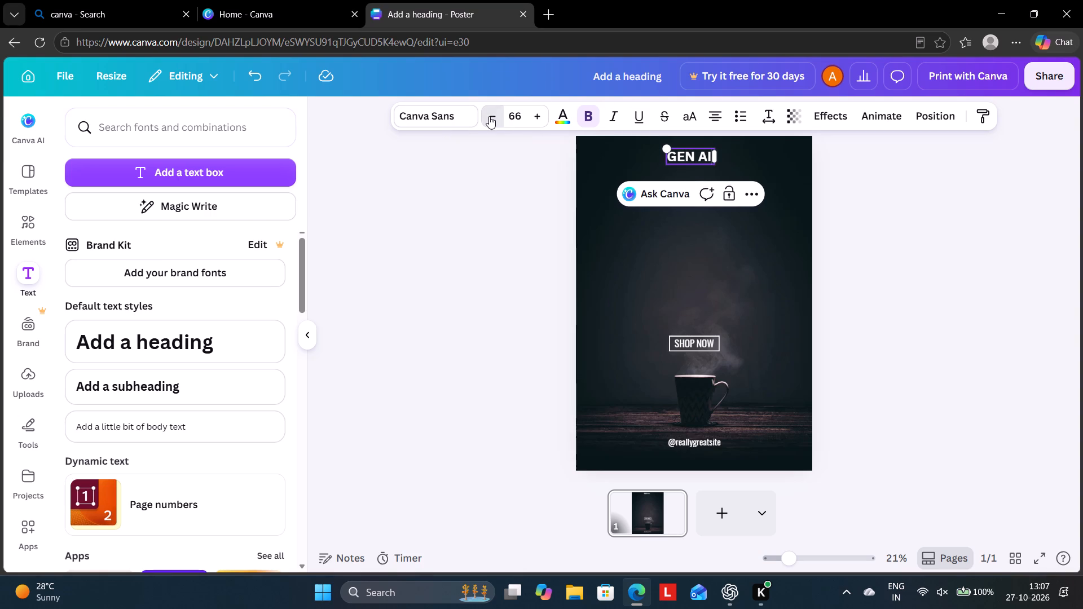
triple_click(489, 116)
left_click(489, 116)
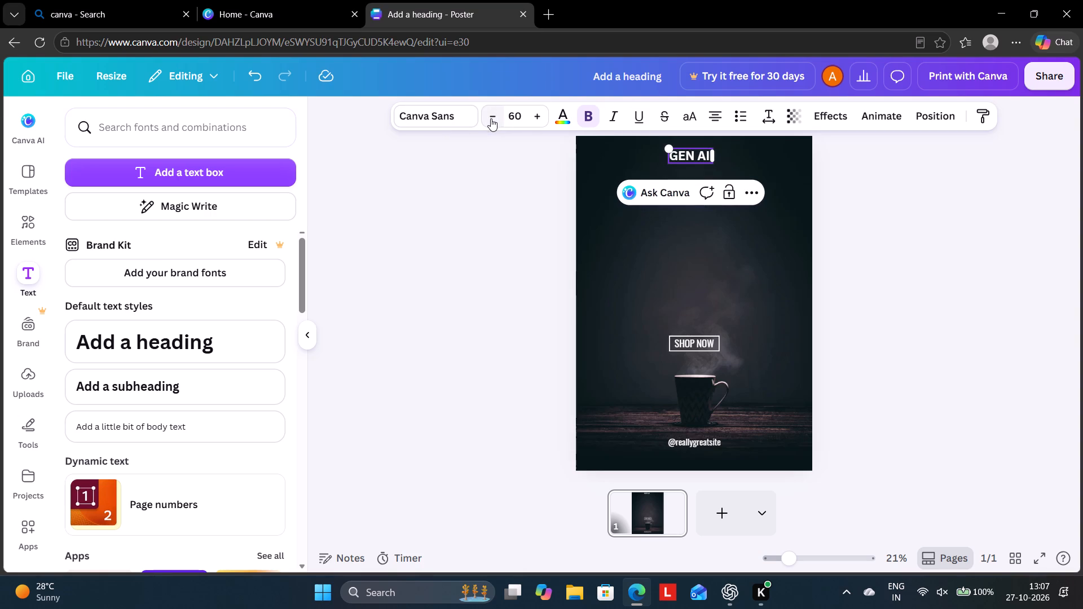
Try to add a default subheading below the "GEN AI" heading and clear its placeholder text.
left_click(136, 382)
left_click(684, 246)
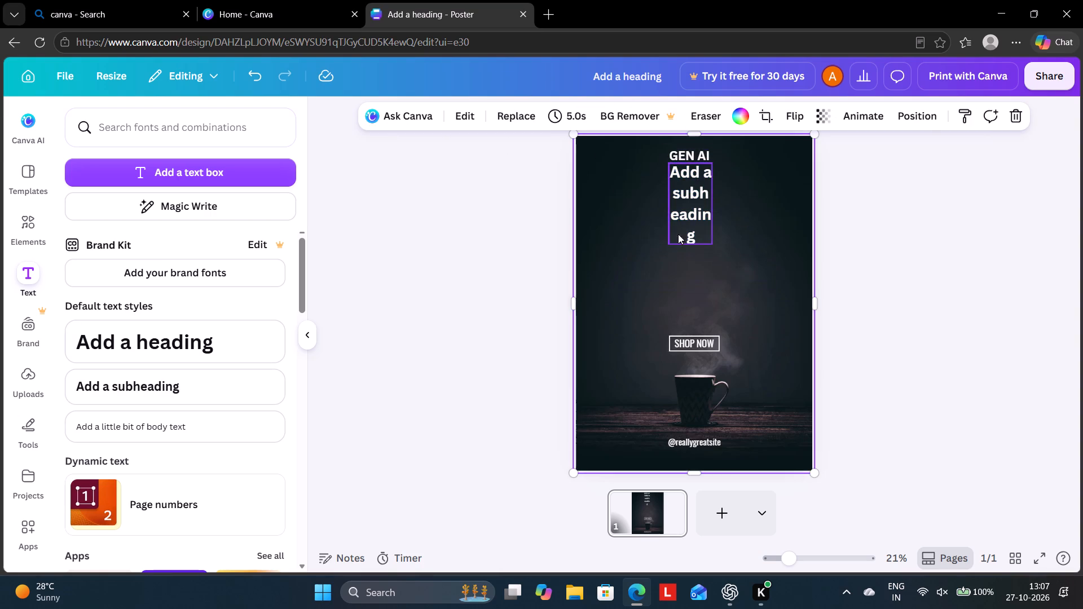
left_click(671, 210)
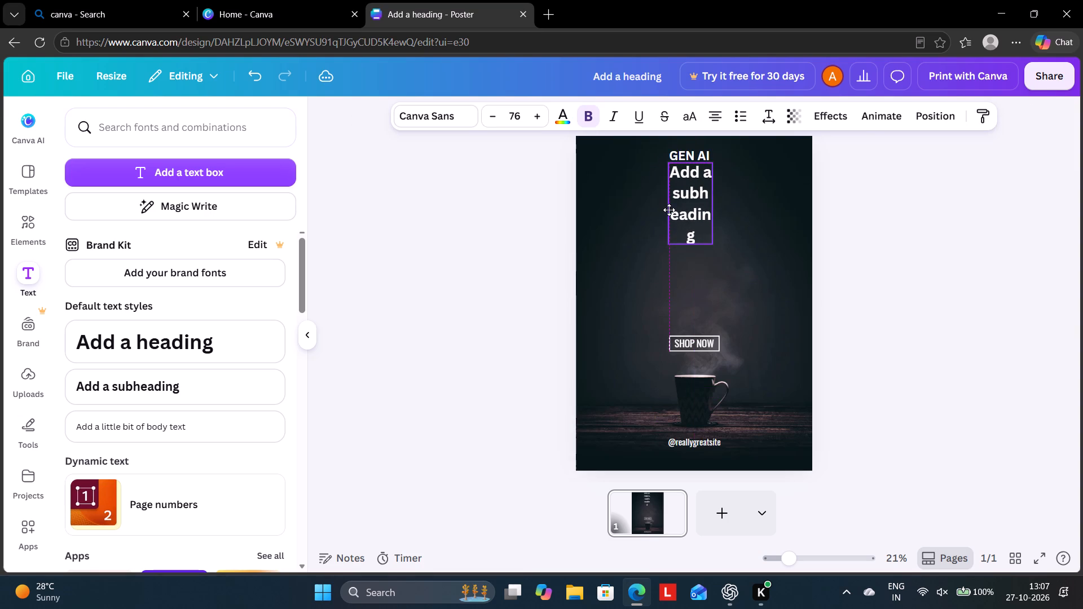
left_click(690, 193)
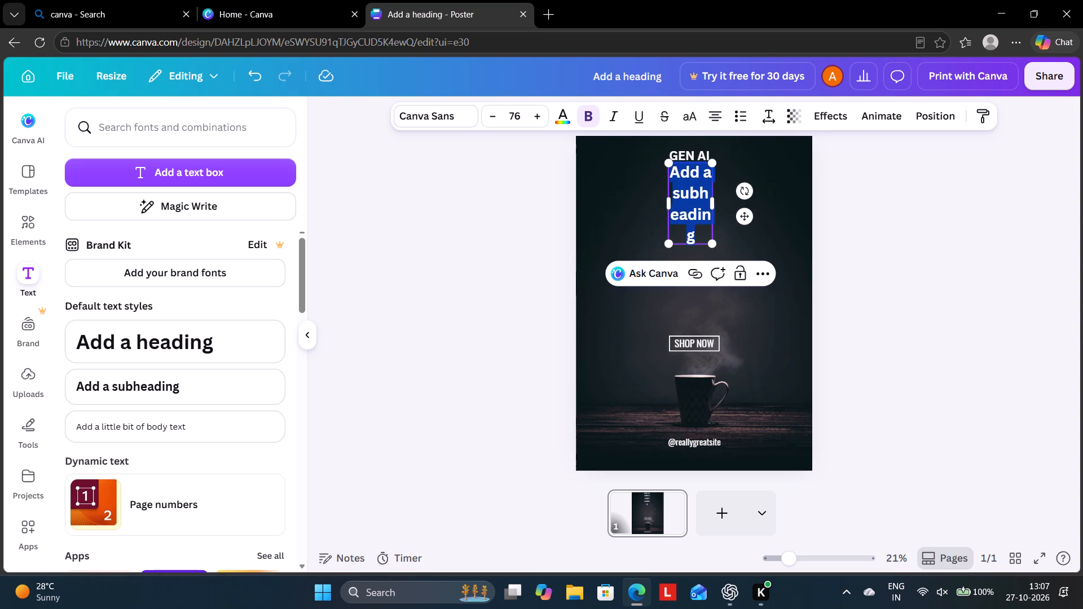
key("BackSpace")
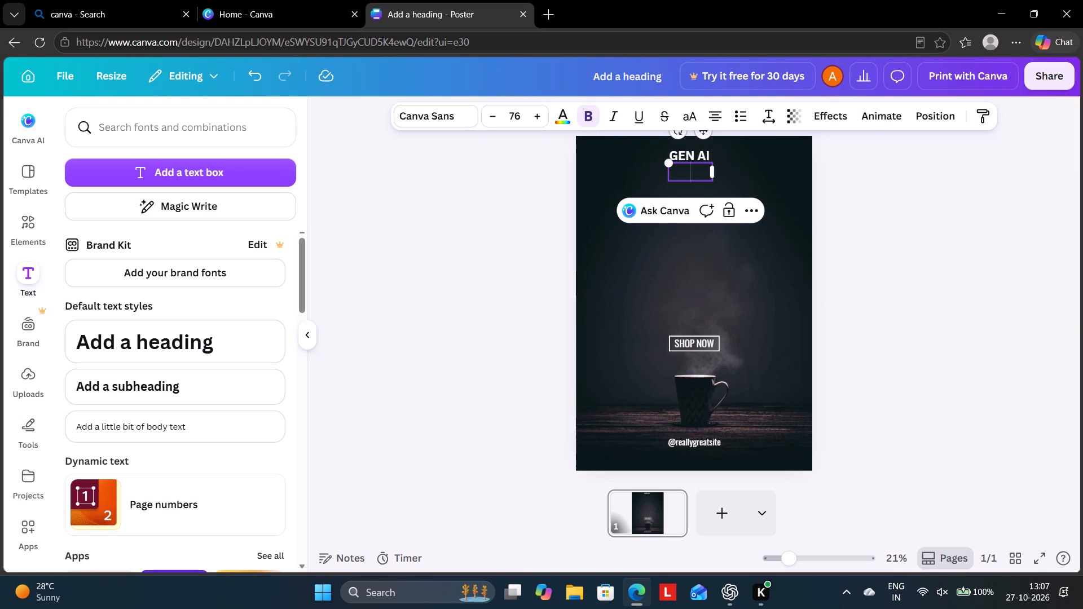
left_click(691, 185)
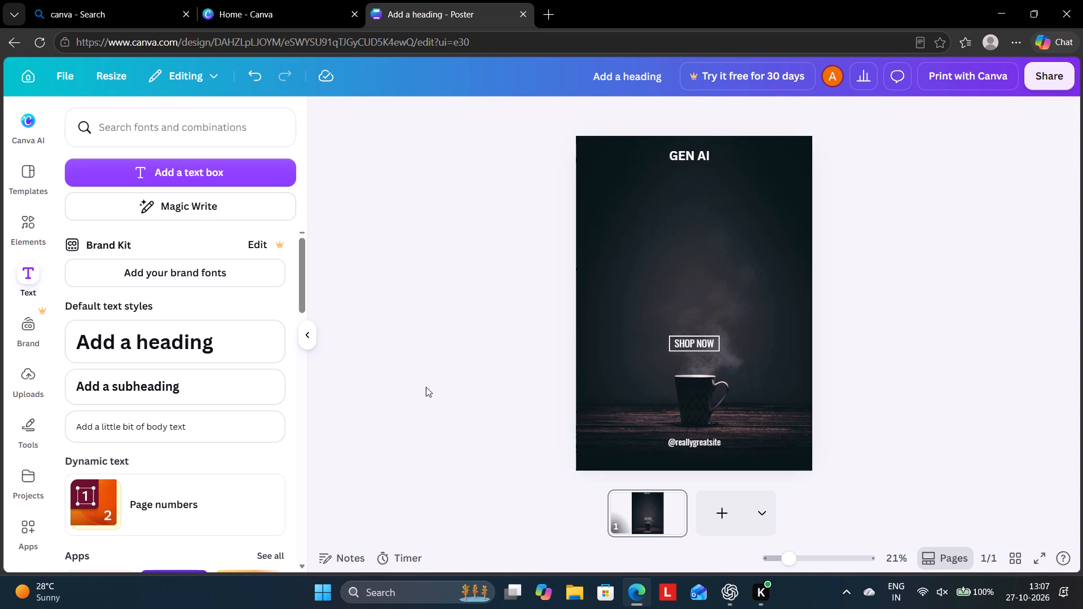
Add a new default subheading and place it just below the "GEN AI" heading near the top centre of the poster.
left_click(208, 385)
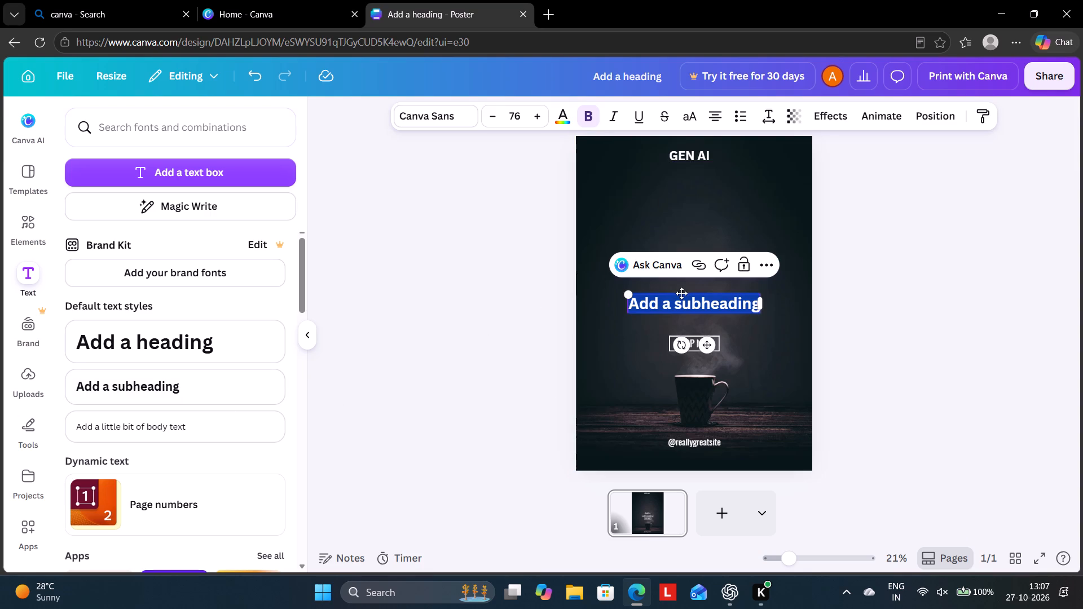
left_click_drag(681, 293, 681, 180)
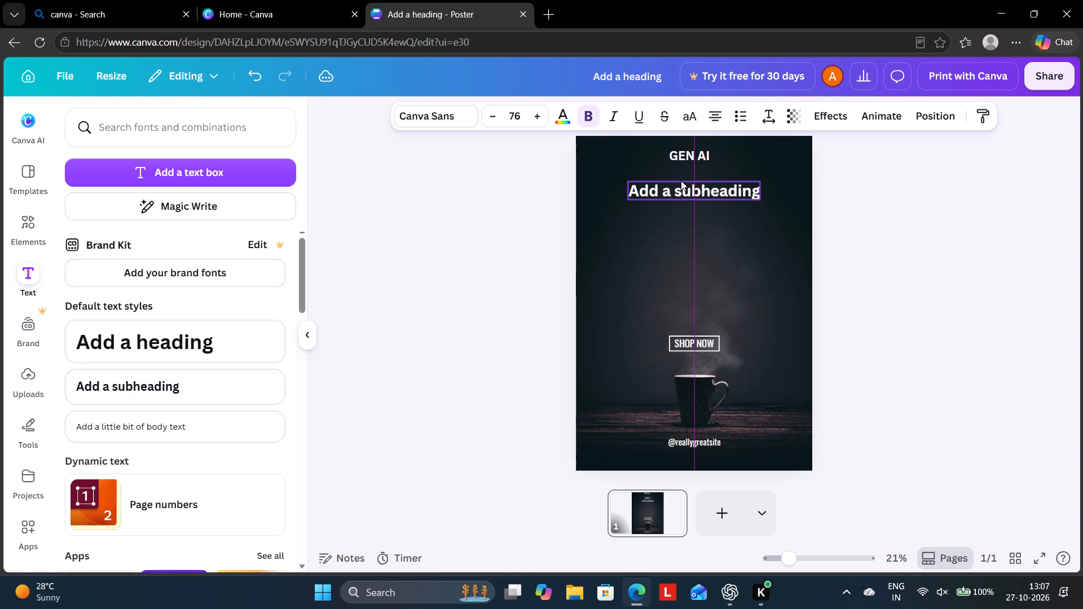
left_click_drag(681, 180, 680, 173)
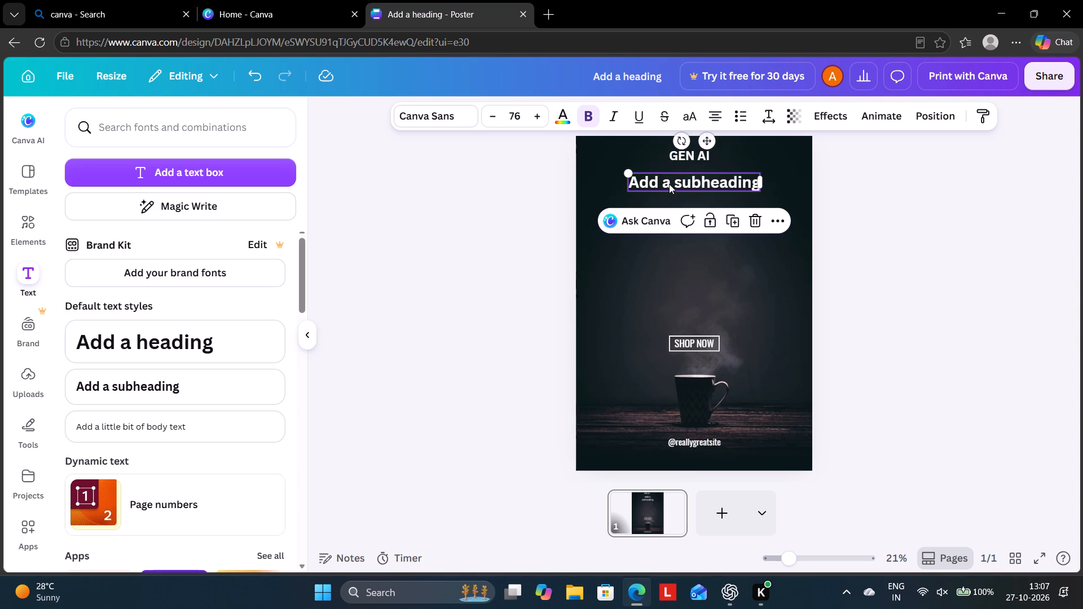
Replace the placeholder text of the subheading below "GEN AI" with "HACKTHON CHALLANGE".
left_click(668, 182)
key("BackSpace")
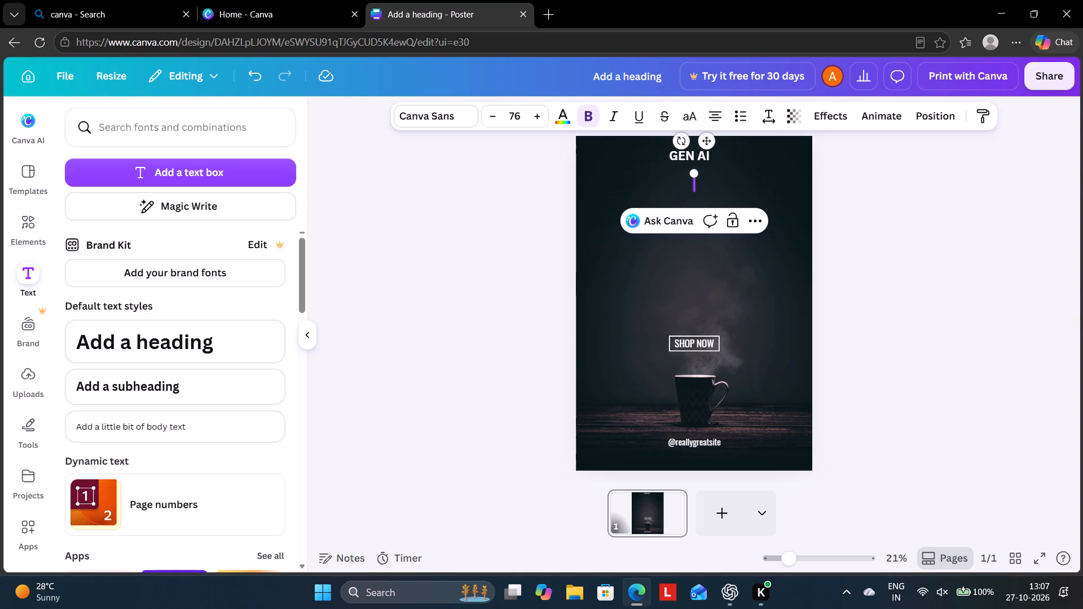
type("HAV")
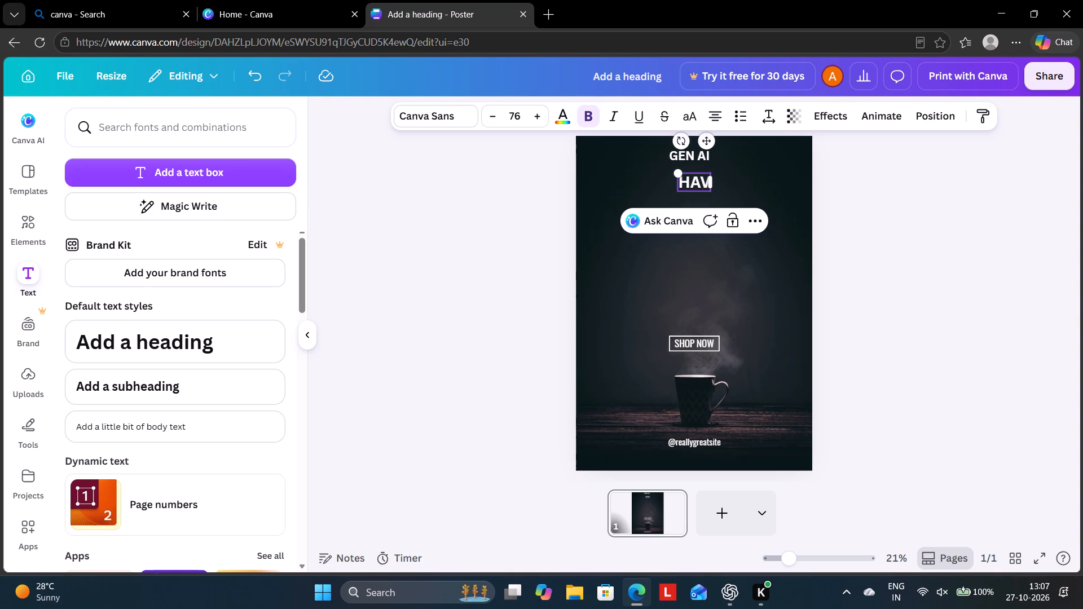
key("shift+BackSpace")
type("CK")
key("shift+t")
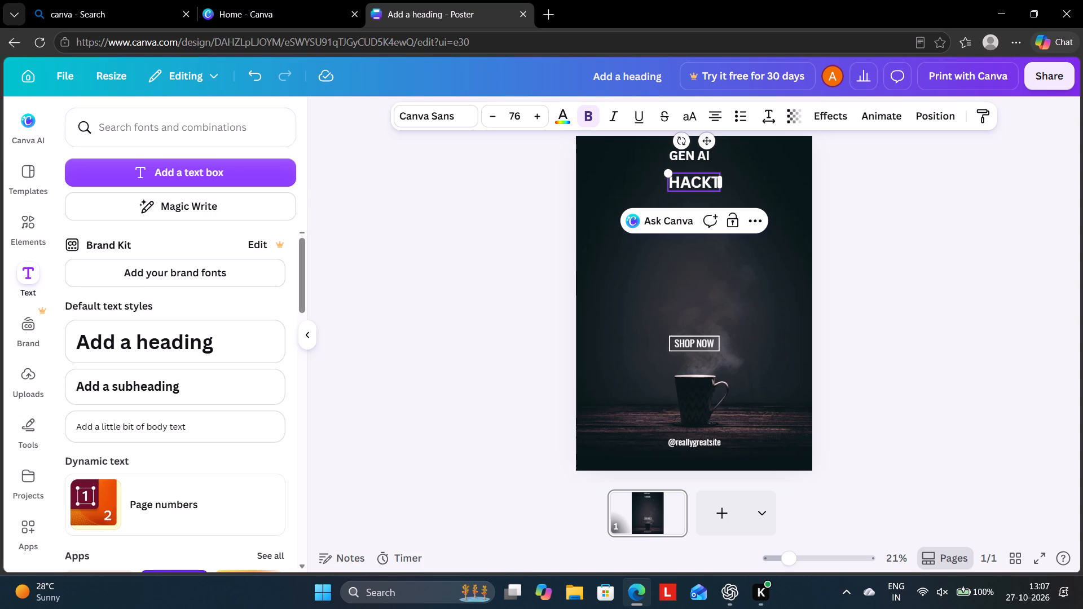
type("HON")
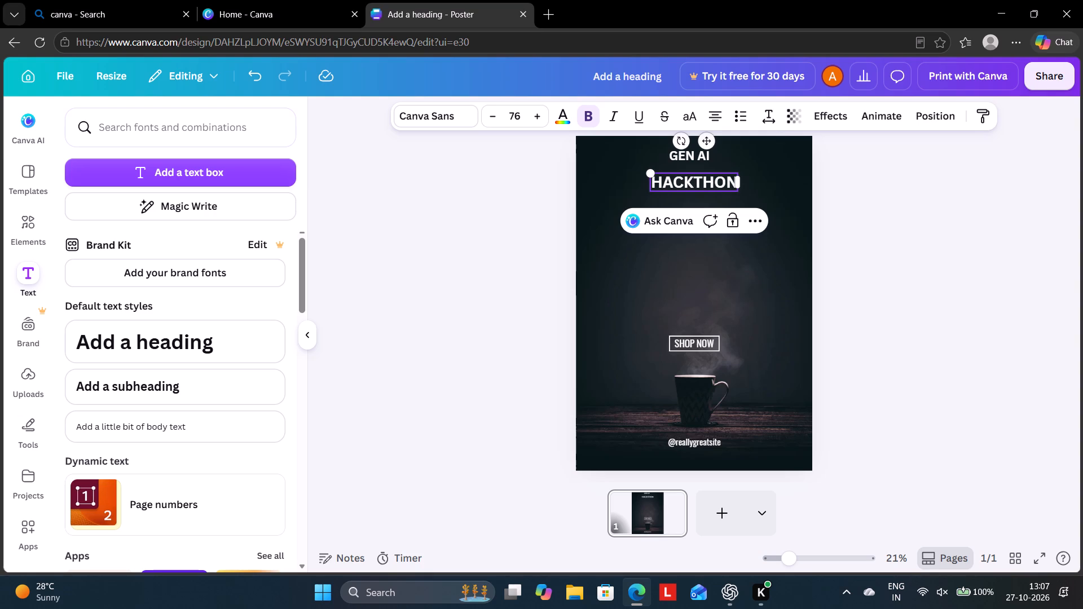
key("shift+space")
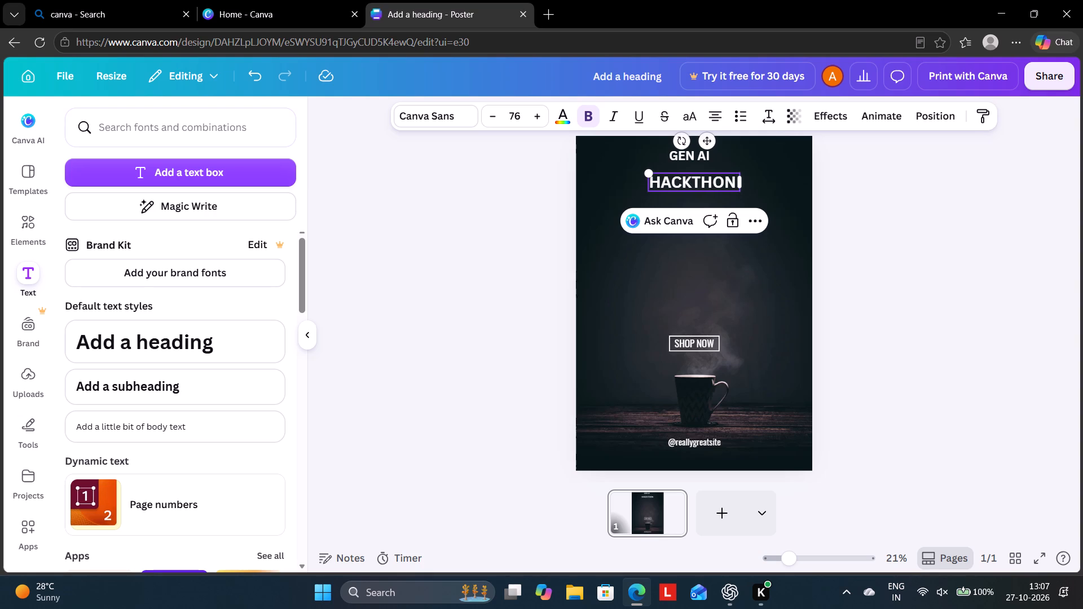
type("ChALL")
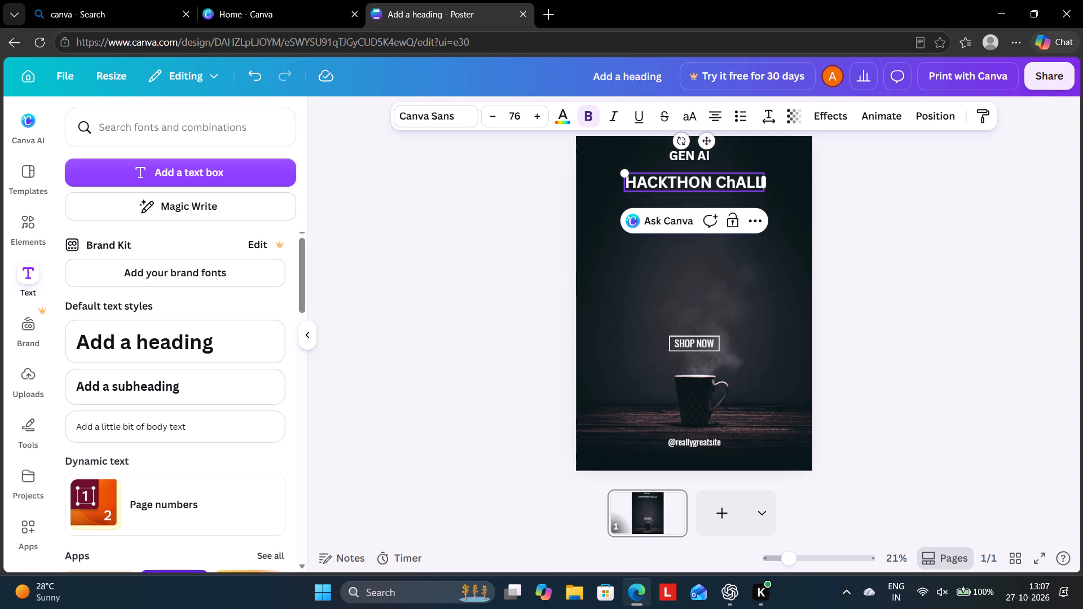
key("shift+BackSpace")
key("shift+BackSpace")
key("shift+BackSpace")
key("shift+BackSpace")
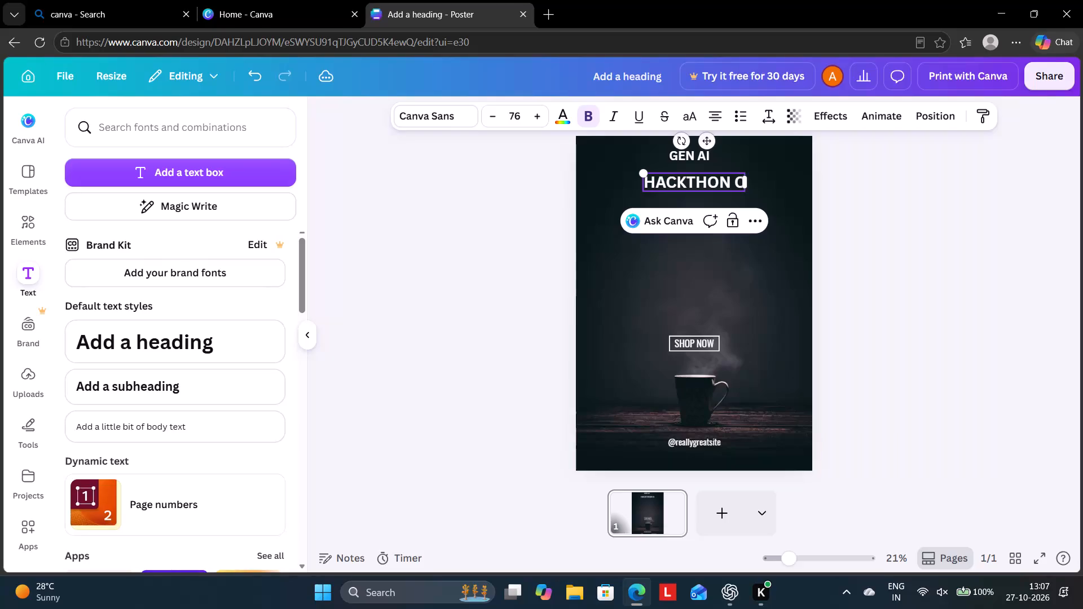
type("HALL")
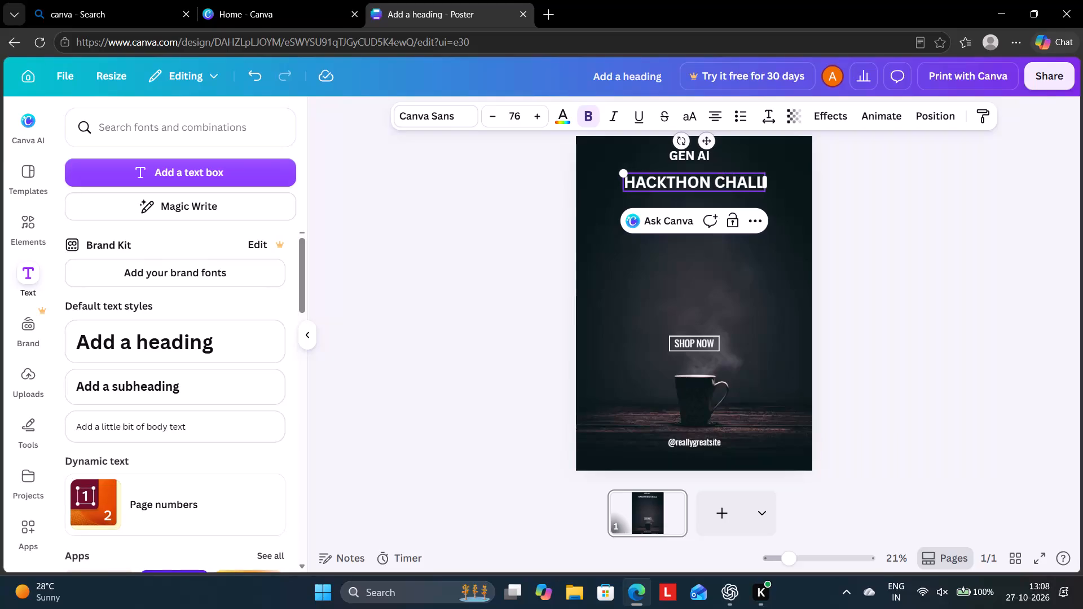
type("ANGE")
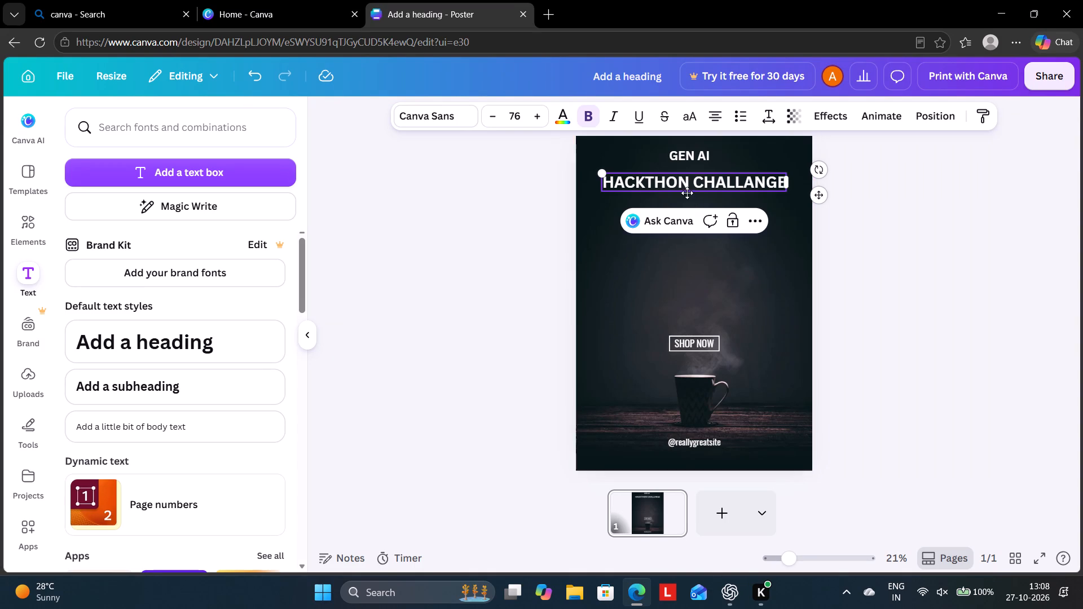
left_click(686, 200)
left_click(684, 195)
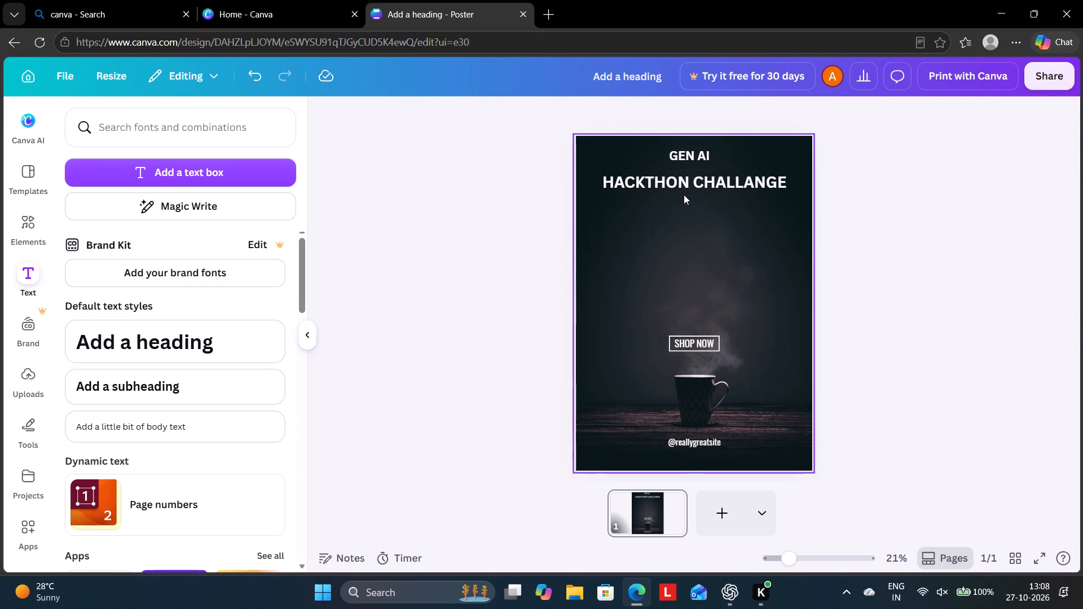
Add another default subheading directly below "HACKTHON CHALLANGE" and set its text to "2026".
left_click(196, 386)
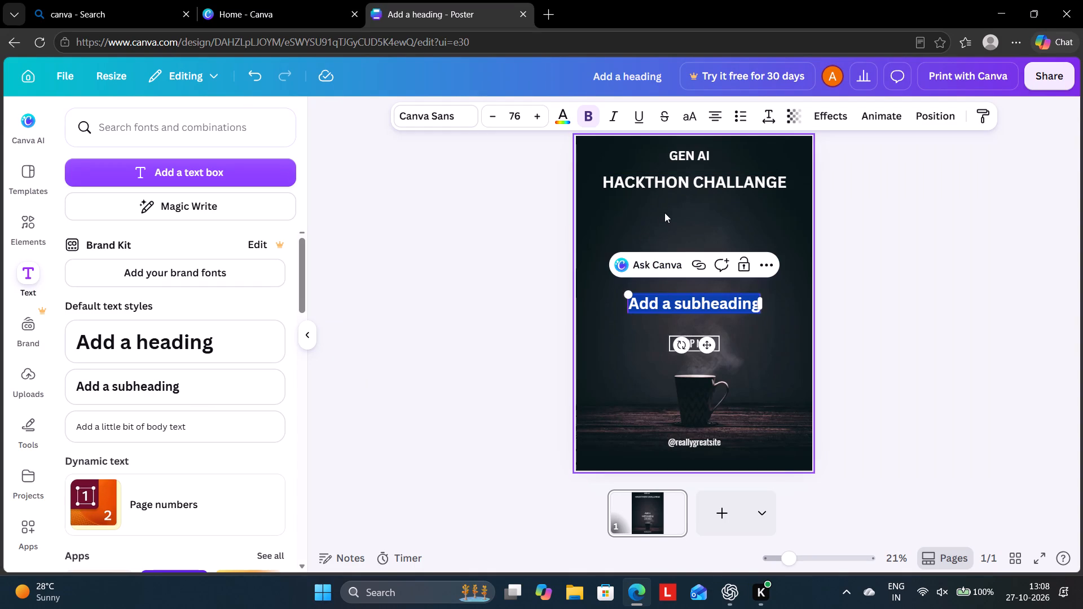
left_click(682, 196)
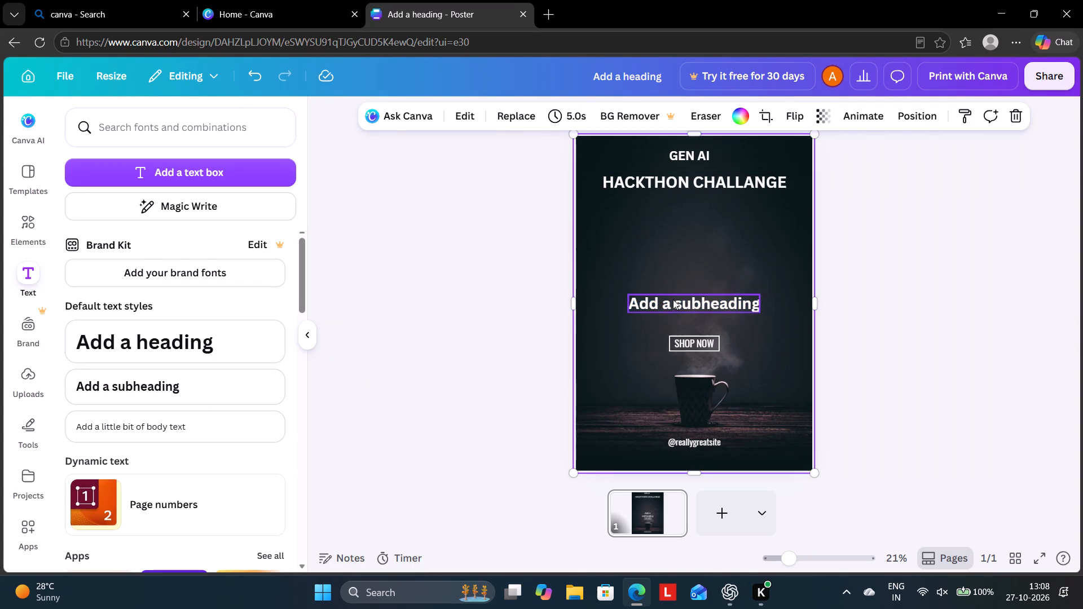
left_click_drag(673, 299, 672, 201)
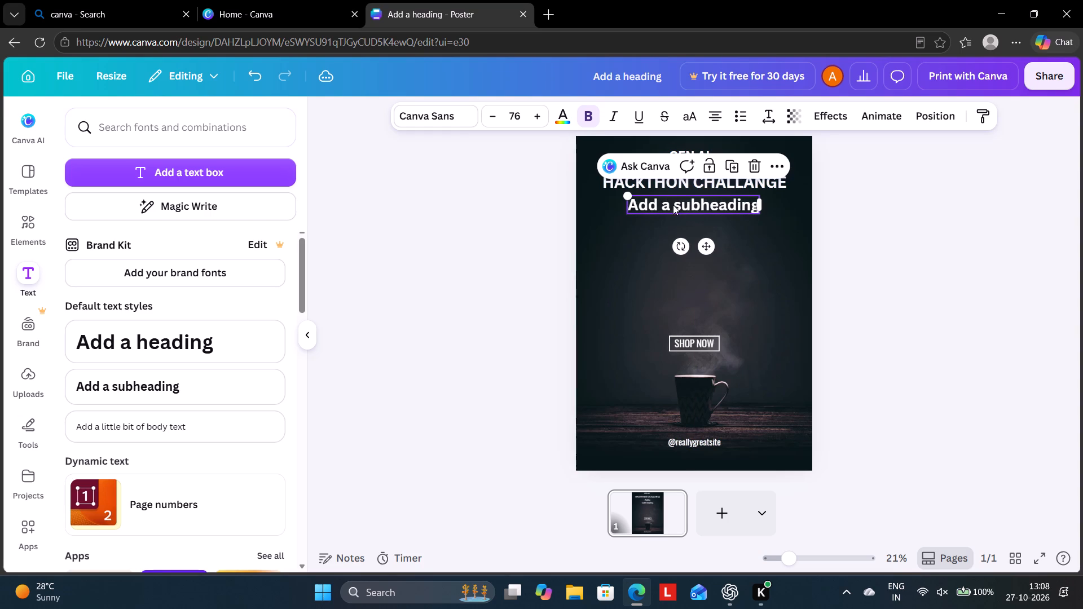
left_click(673, 205)
key("BackSpace")
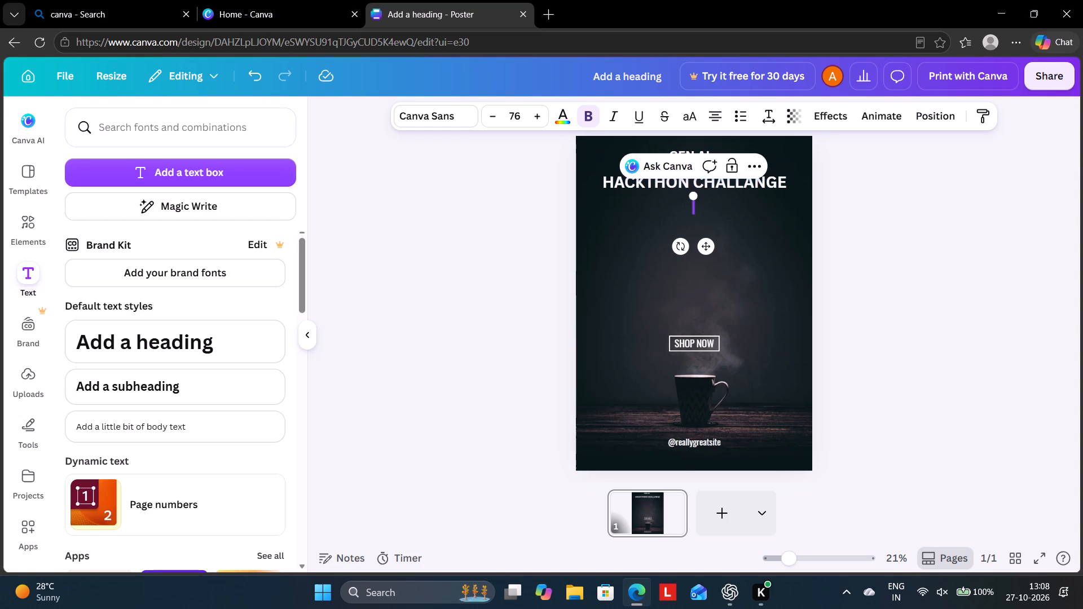
type("2025")
key("BackSpace")
key("6")
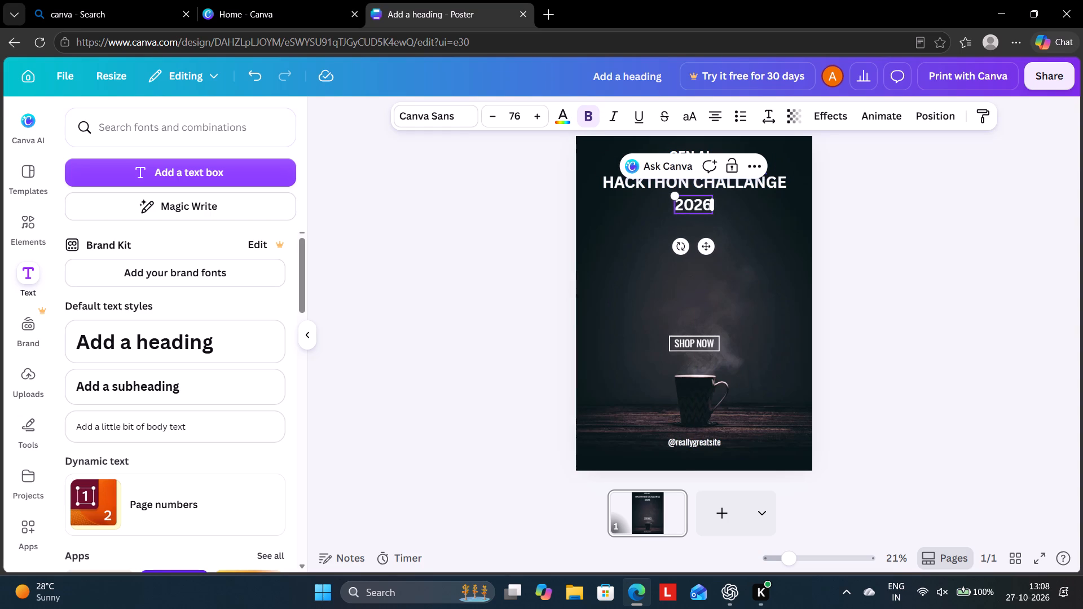
left_click(745, 221)
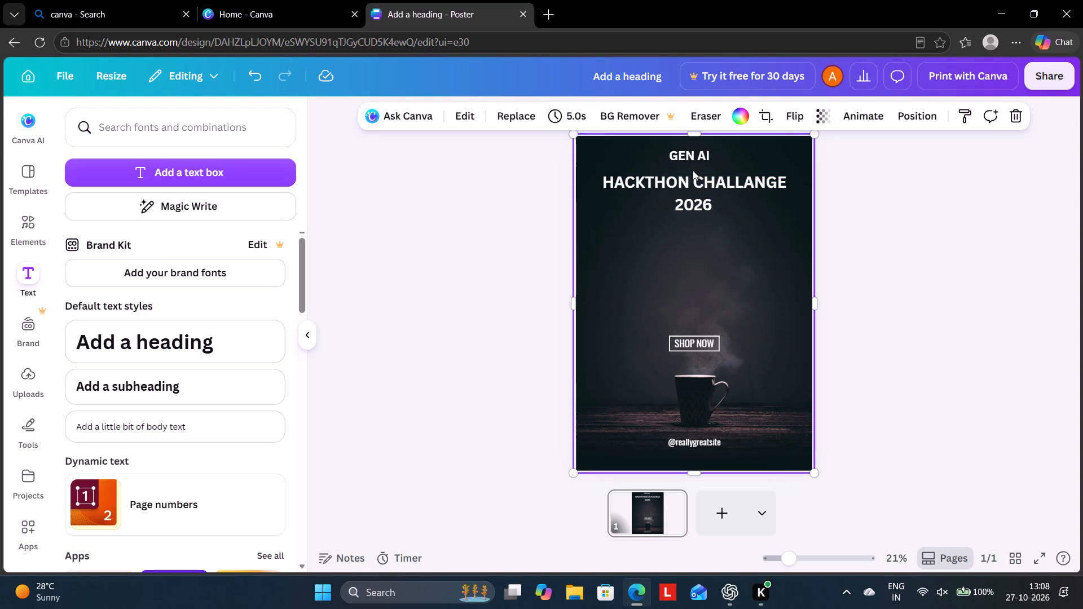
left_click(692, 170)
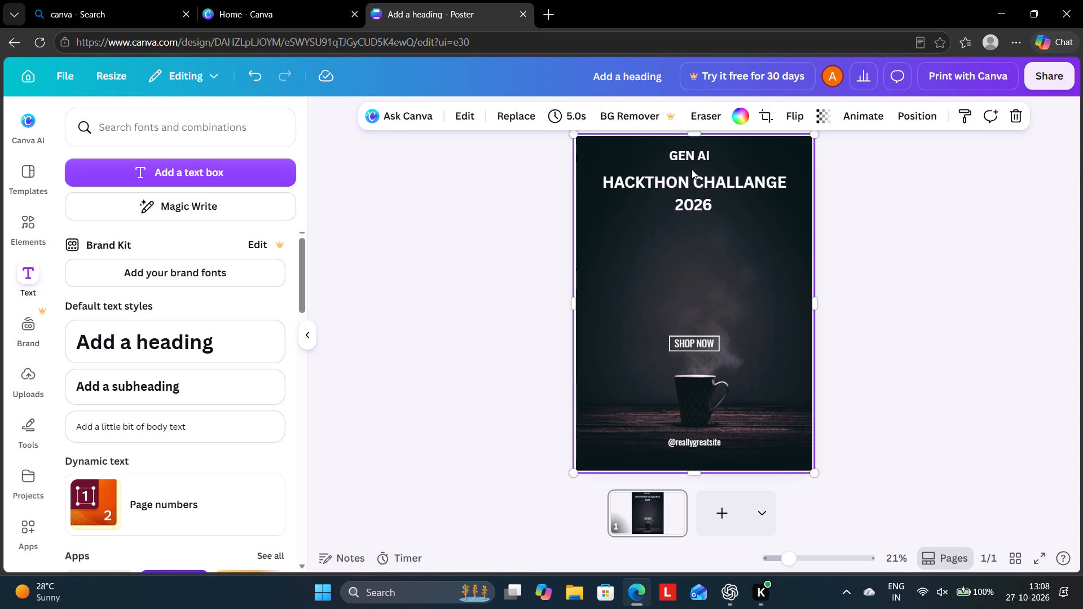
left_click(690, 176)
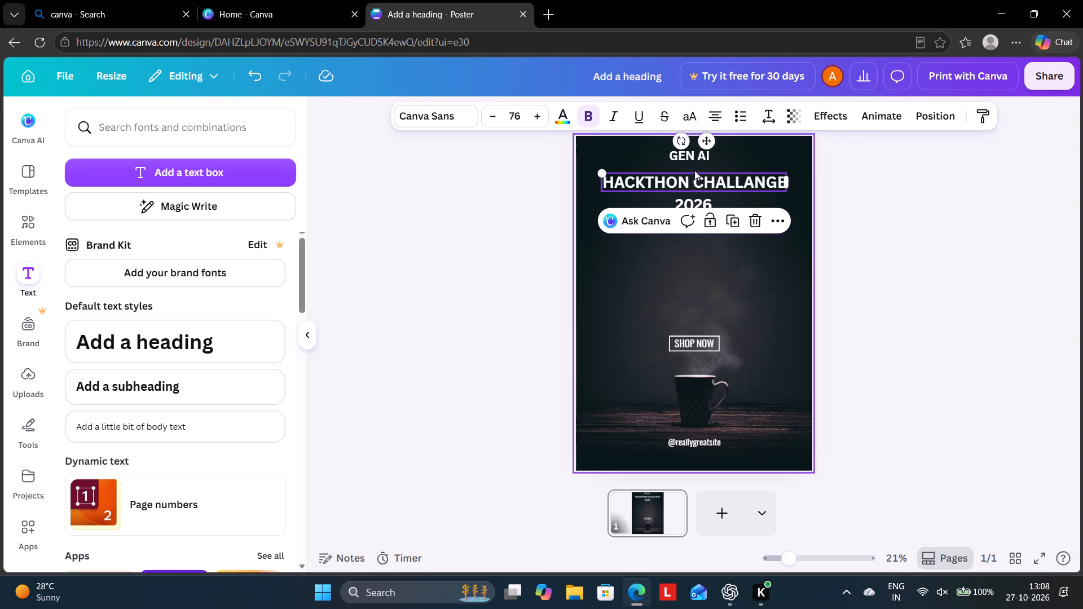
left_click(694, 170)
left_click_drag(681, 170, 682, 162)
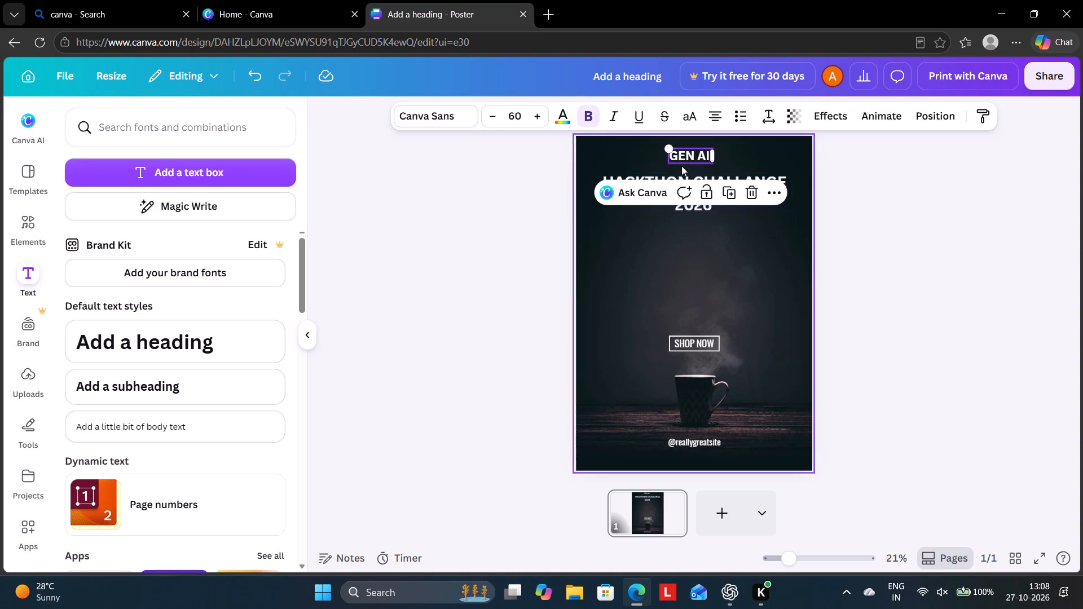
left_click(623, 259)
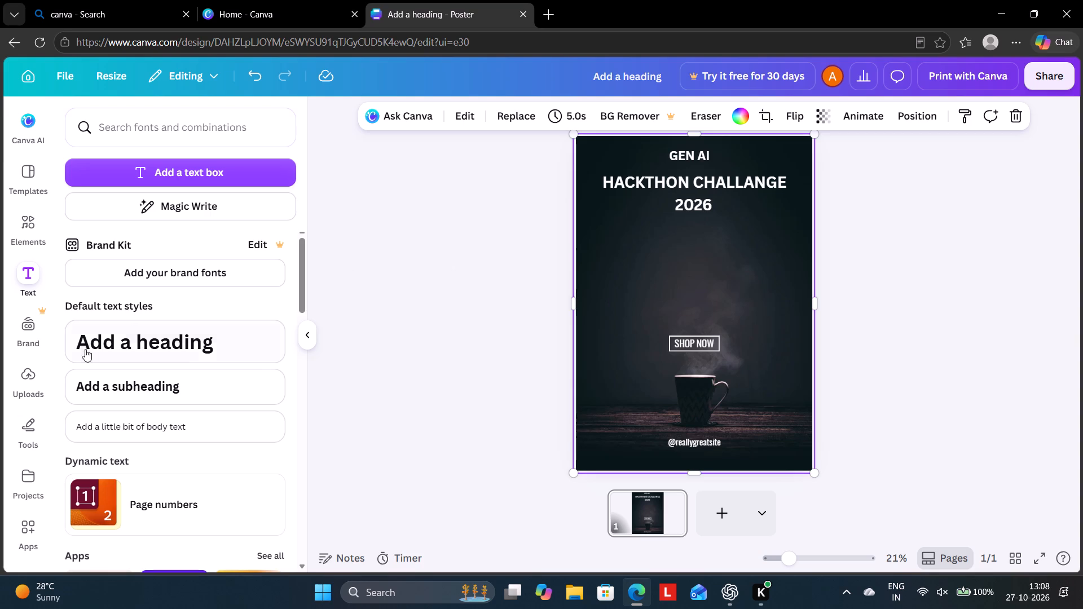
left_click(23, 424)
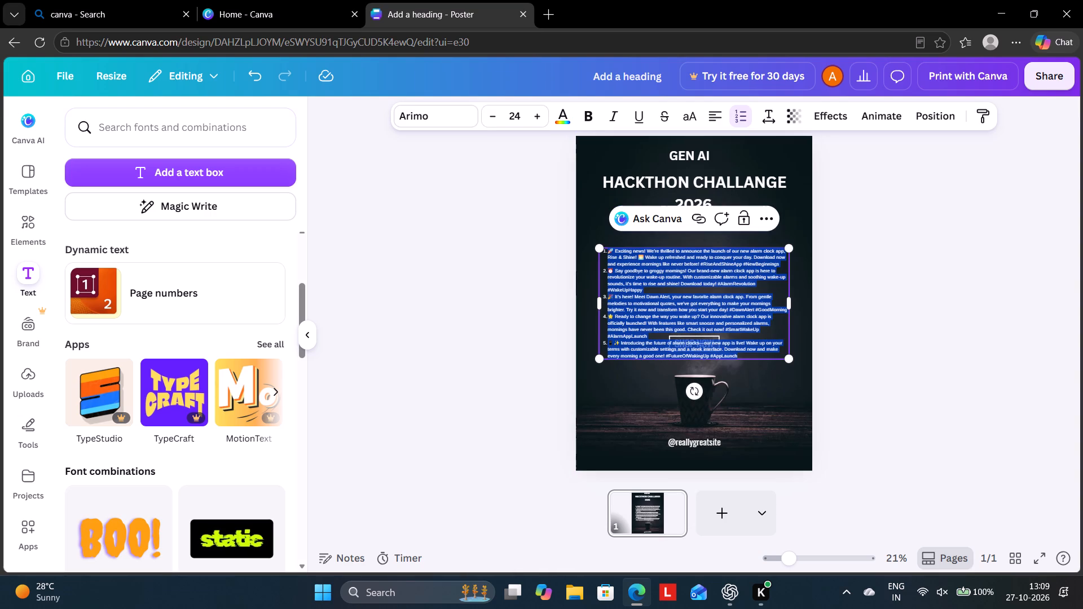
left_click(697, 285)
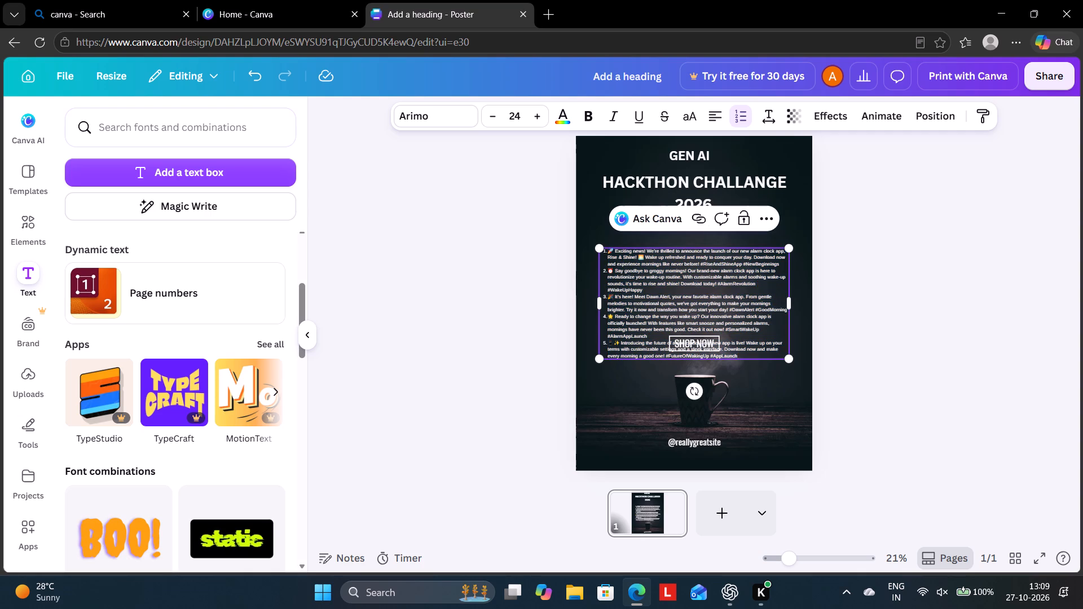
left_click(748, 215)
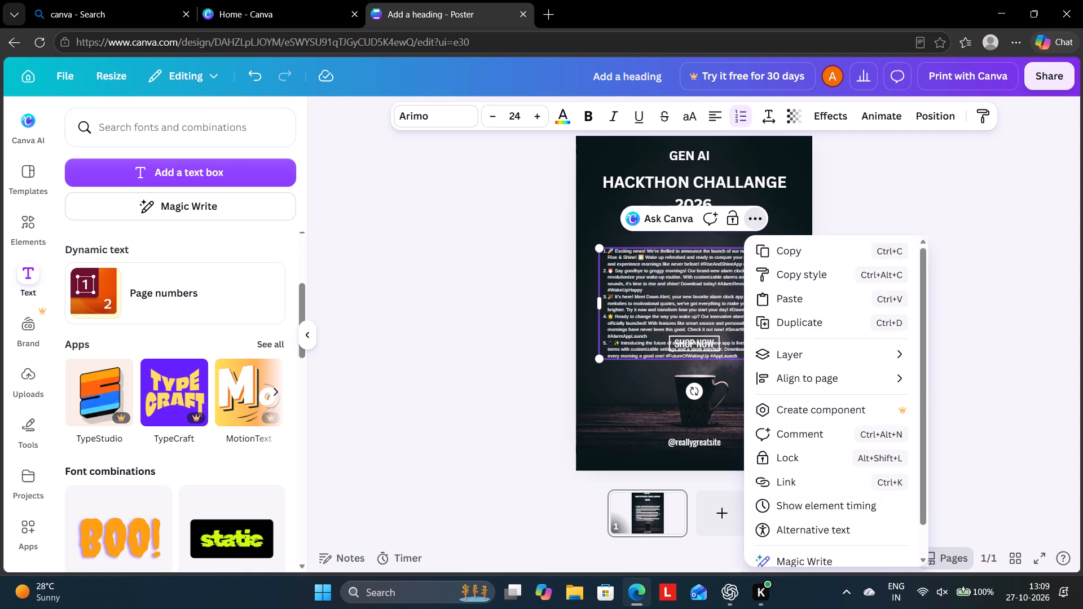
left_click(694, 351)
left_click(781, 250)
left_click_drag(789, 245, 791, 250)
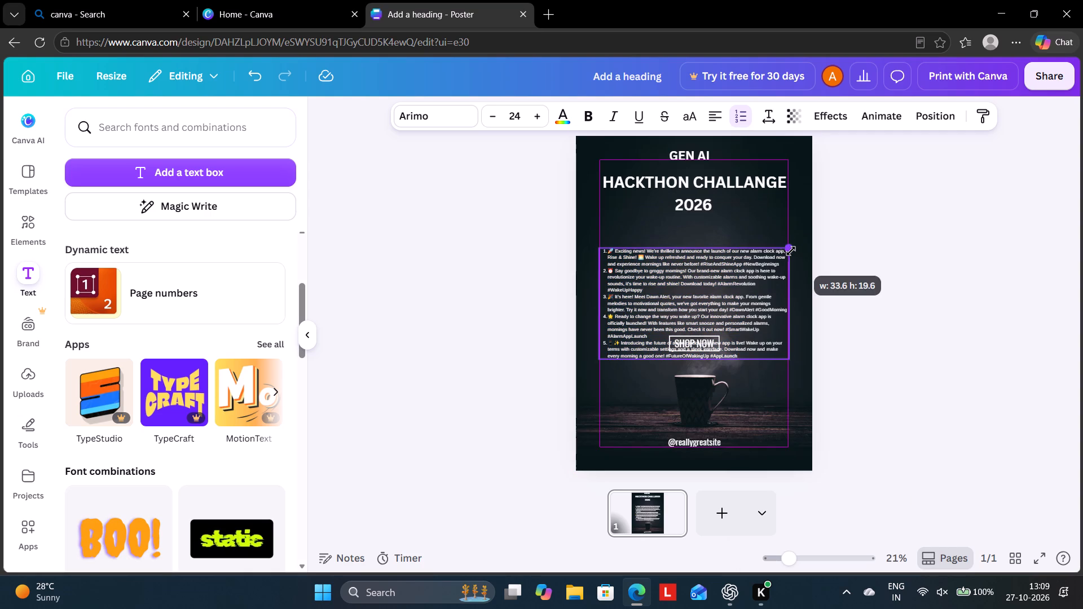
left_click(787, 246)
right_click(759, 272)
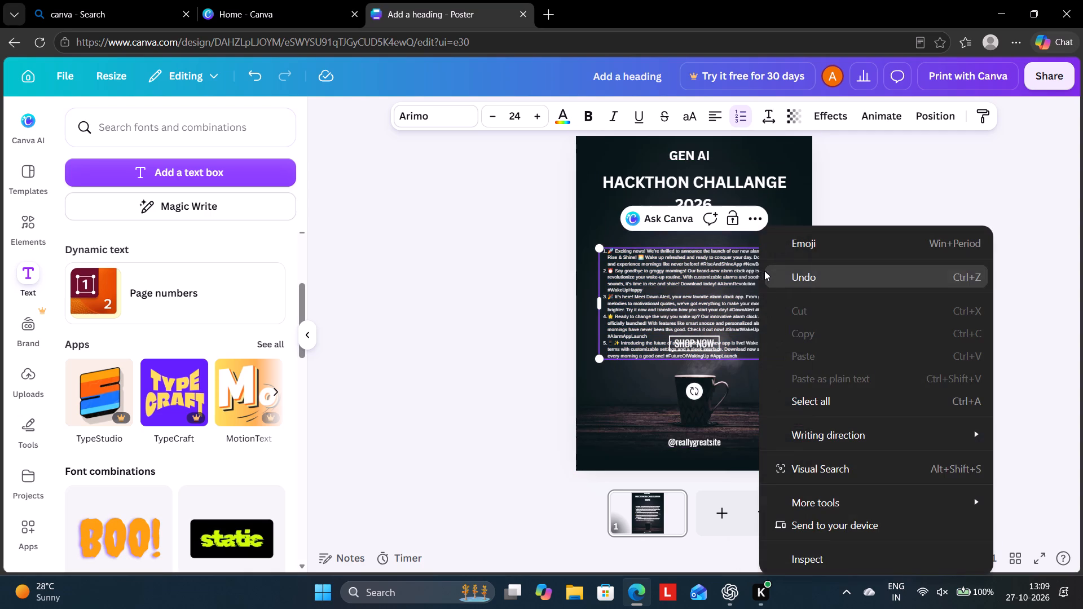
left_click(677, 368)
left_click_drag(673, 289, 668, 297)
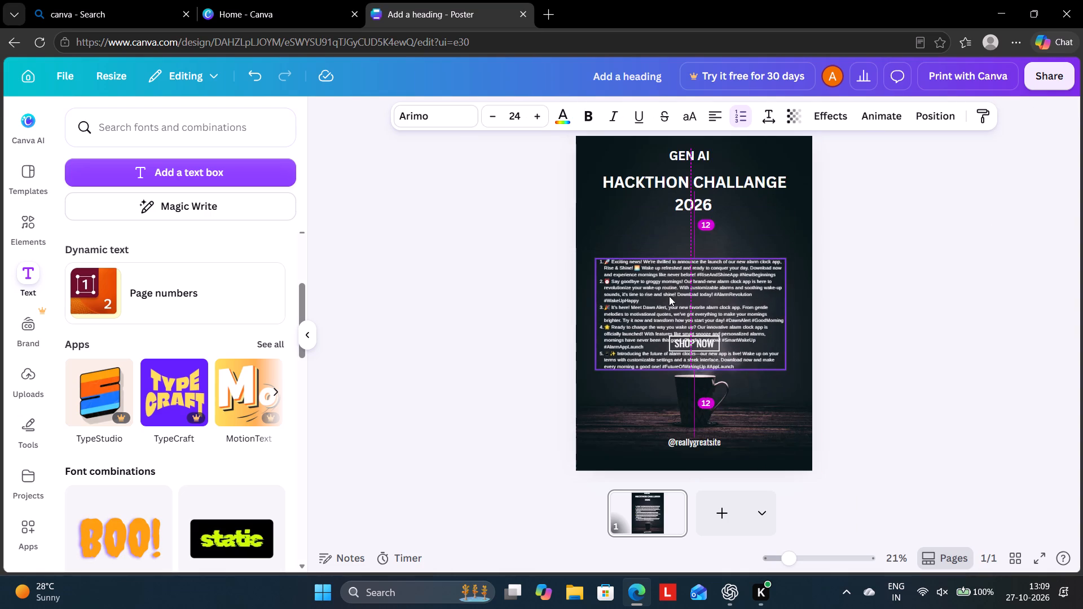
Delete the block of numbered alarm clock app posts from the poster.
left_click_drag(658, 306, 669, 290)
left_click(772, 209)
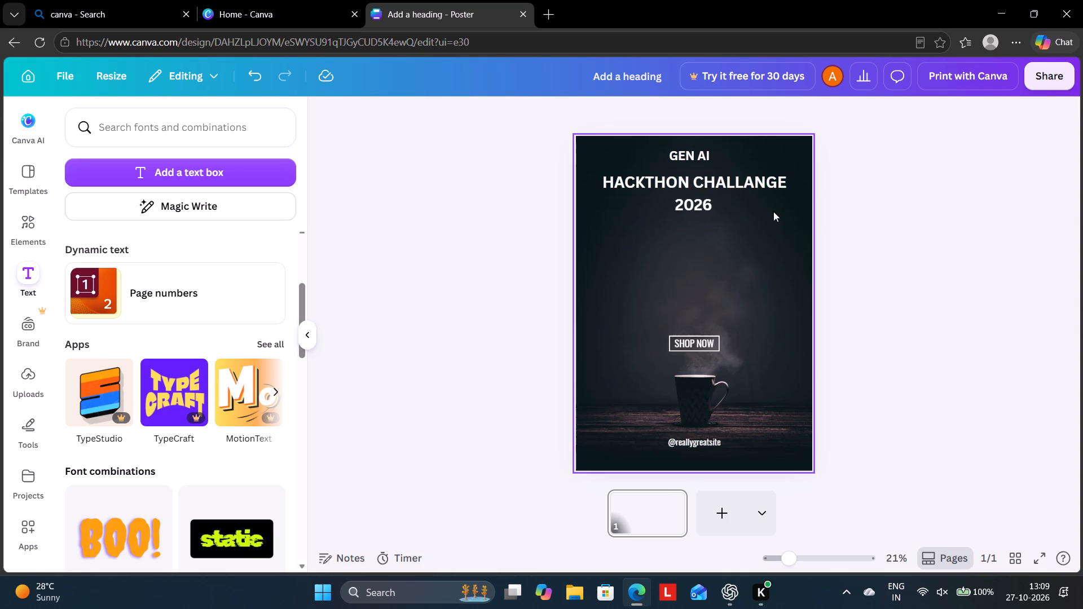
Delete the "SHOP NOW" text and the rectangular frame around it above the coffee cup.
left_click(682, 336)
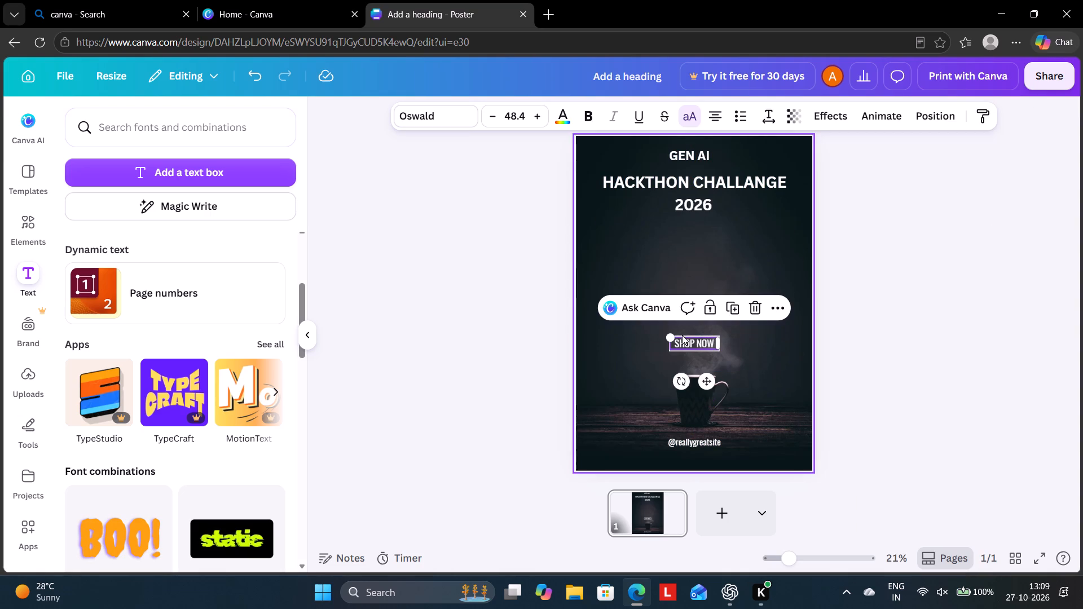
left_click(753, 308)
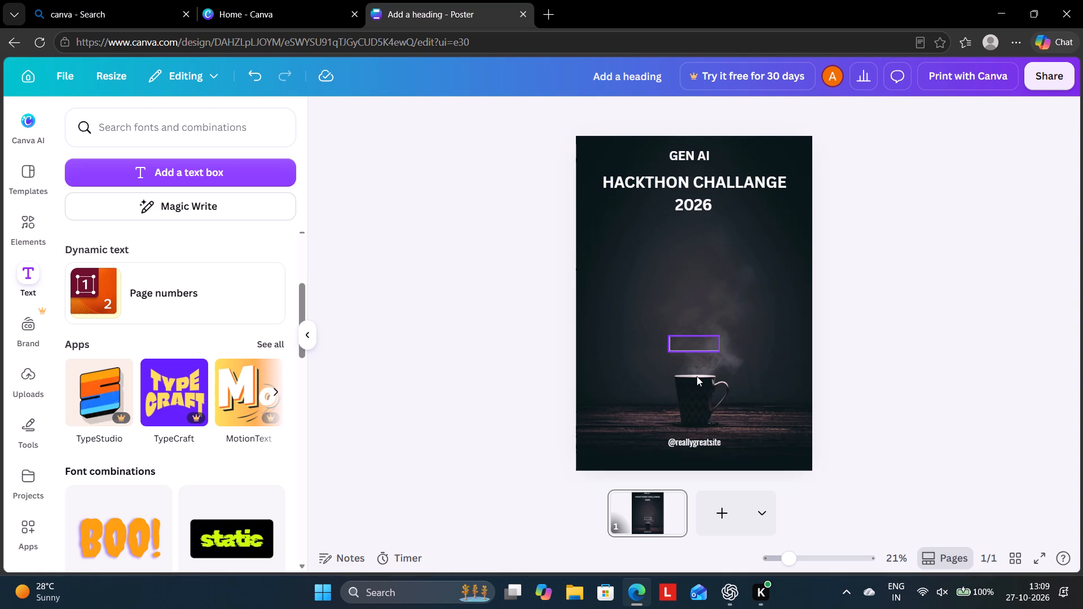
left_click(697, 339)
left_click(720, 302)
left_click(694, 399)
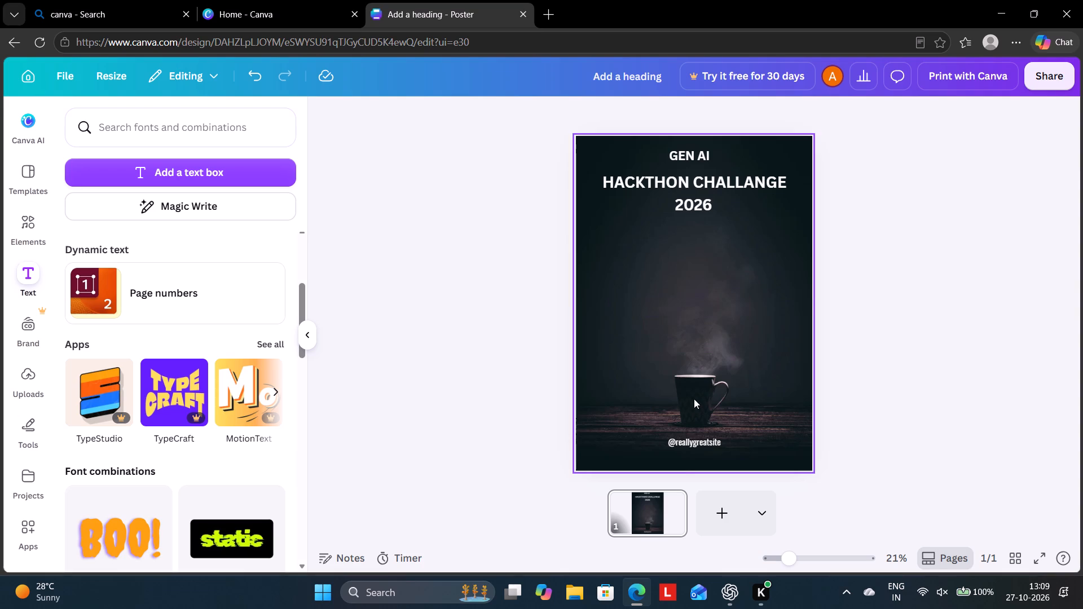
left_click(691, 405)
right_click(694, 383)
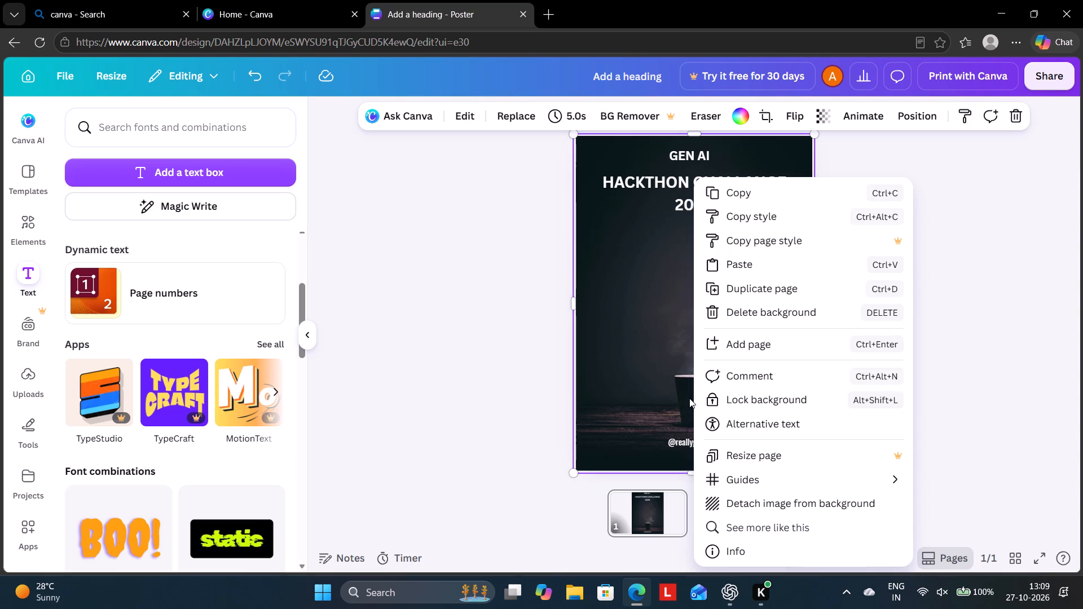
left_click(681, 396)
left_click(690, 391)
left_click(680, 444)
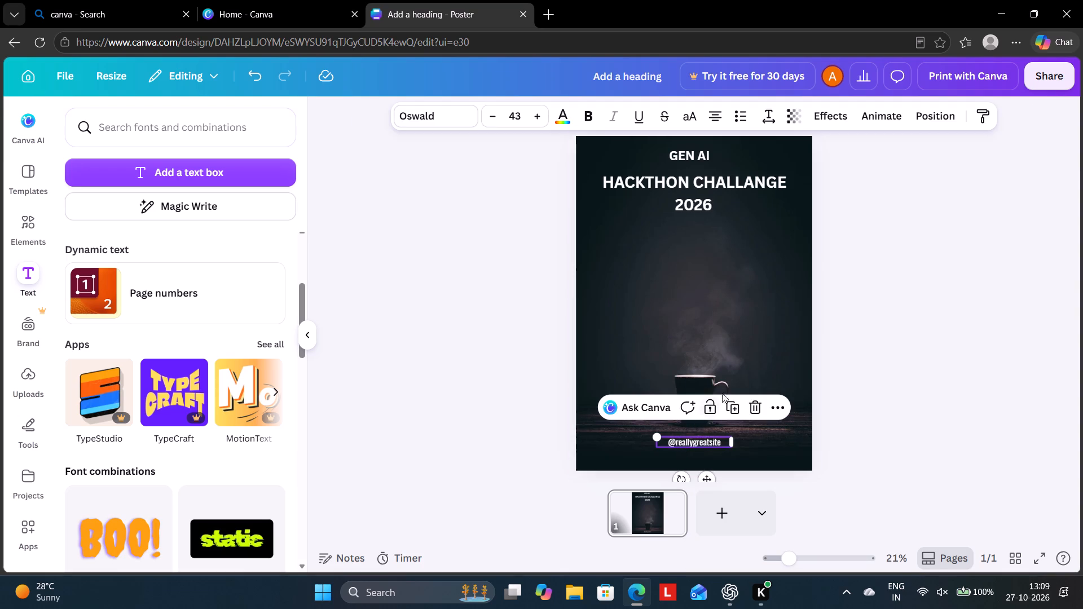
left_click(756, 403)
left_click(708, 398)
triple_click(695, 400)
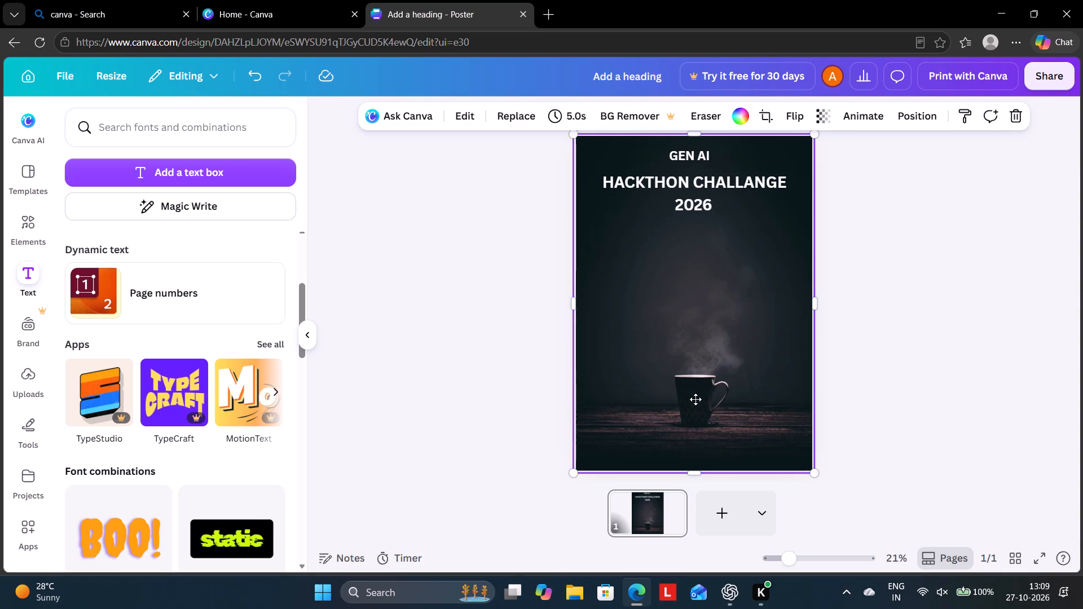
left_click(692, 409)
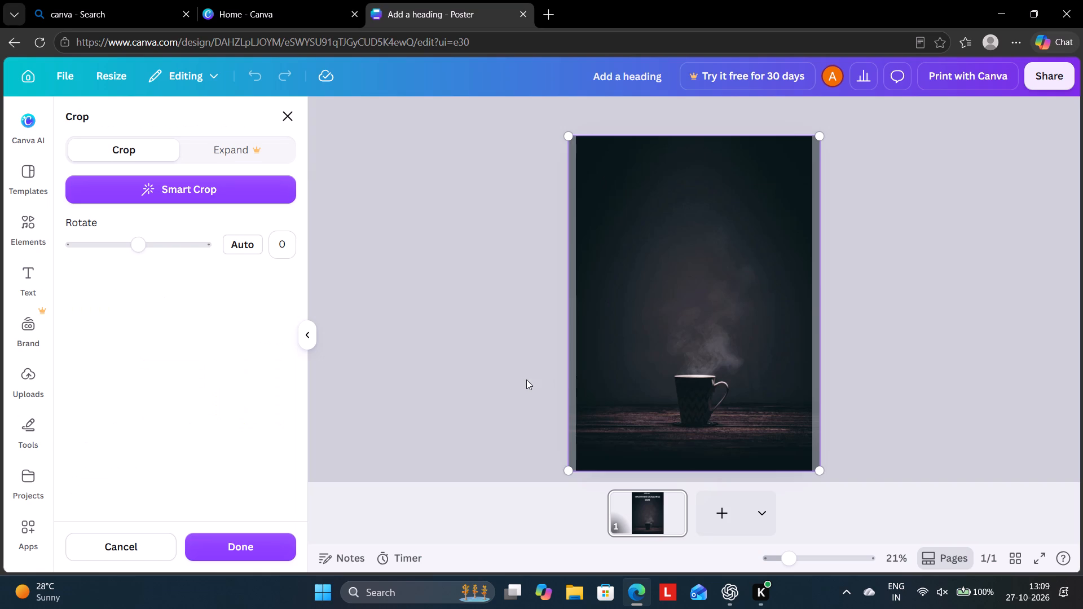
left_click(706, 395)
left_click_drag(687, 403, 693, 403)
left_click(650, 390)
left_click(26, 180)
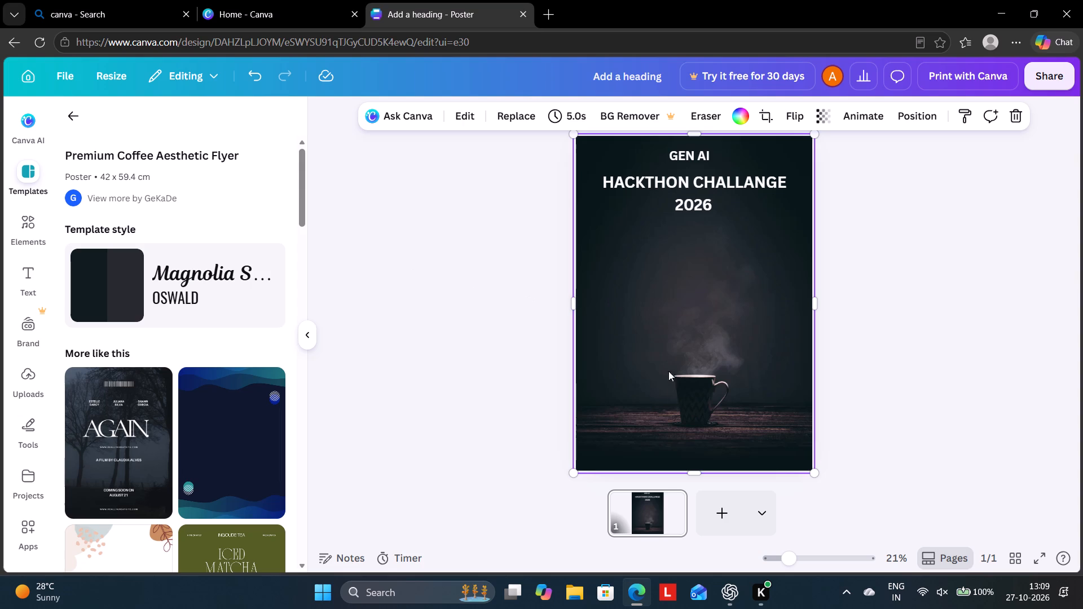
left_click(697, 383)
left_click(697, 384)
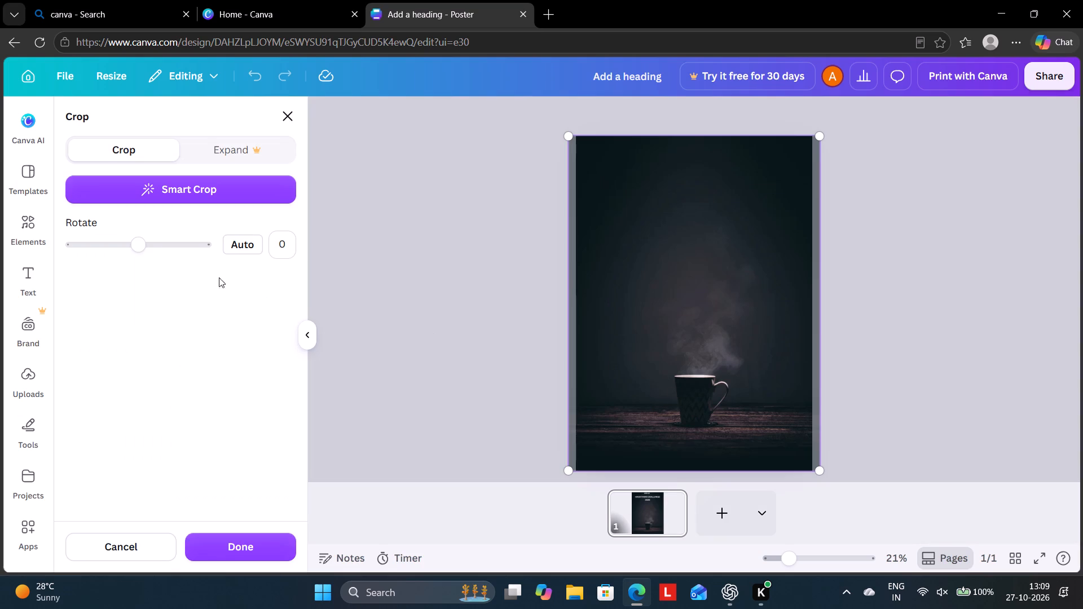
Add the Blue and Green Abstract Modern Background Poster template to the design as a new page.
left_click(29, 181)
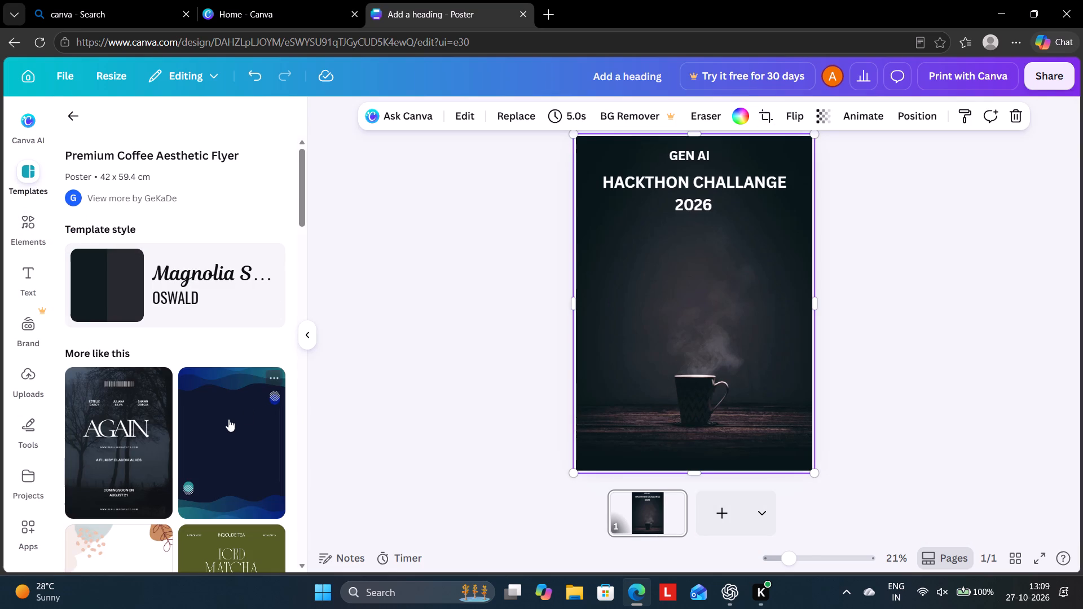
left_click(226, 419)
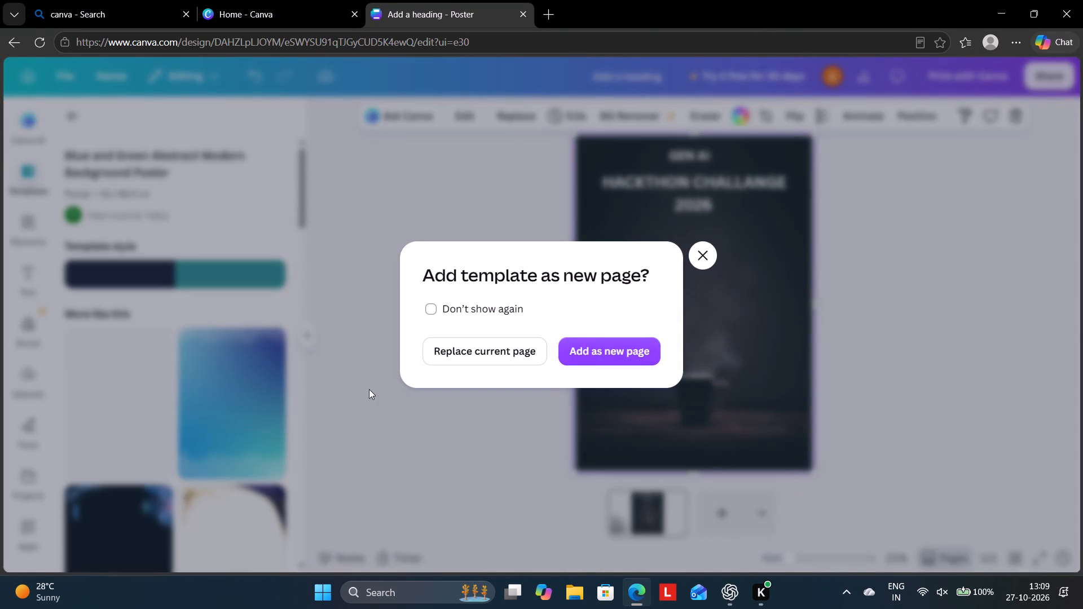
left_click(587, 354)
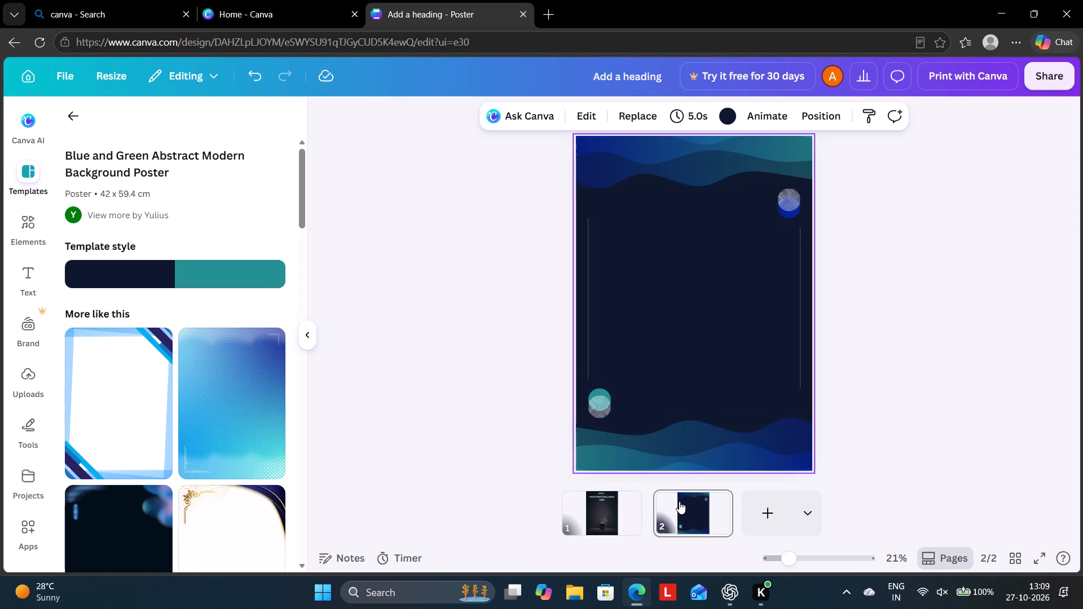
left_click(686, 532)
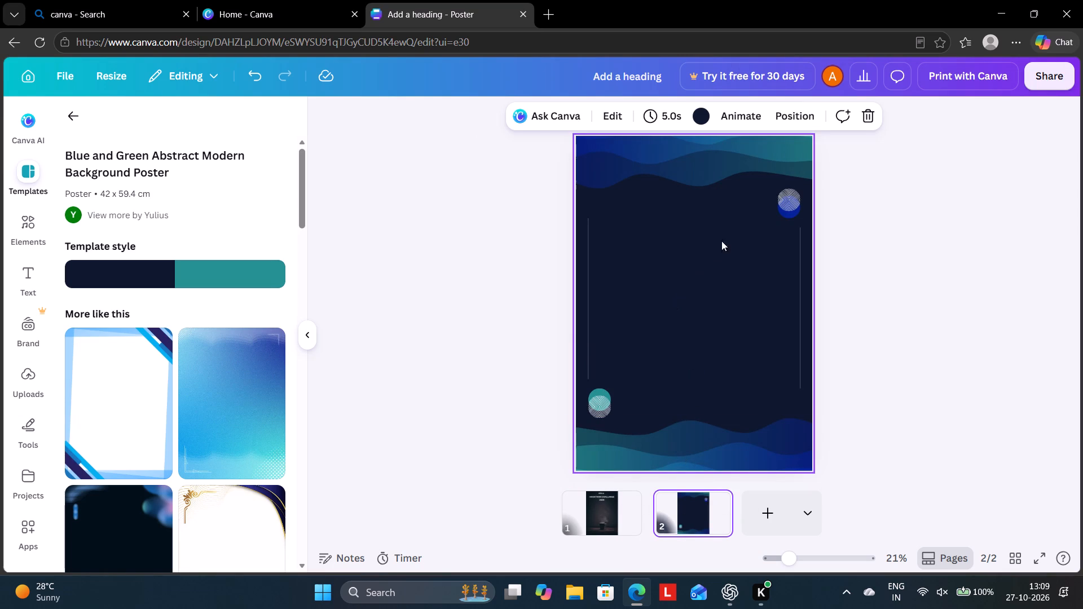
left_click(787, 198)
left_click(623, 276)
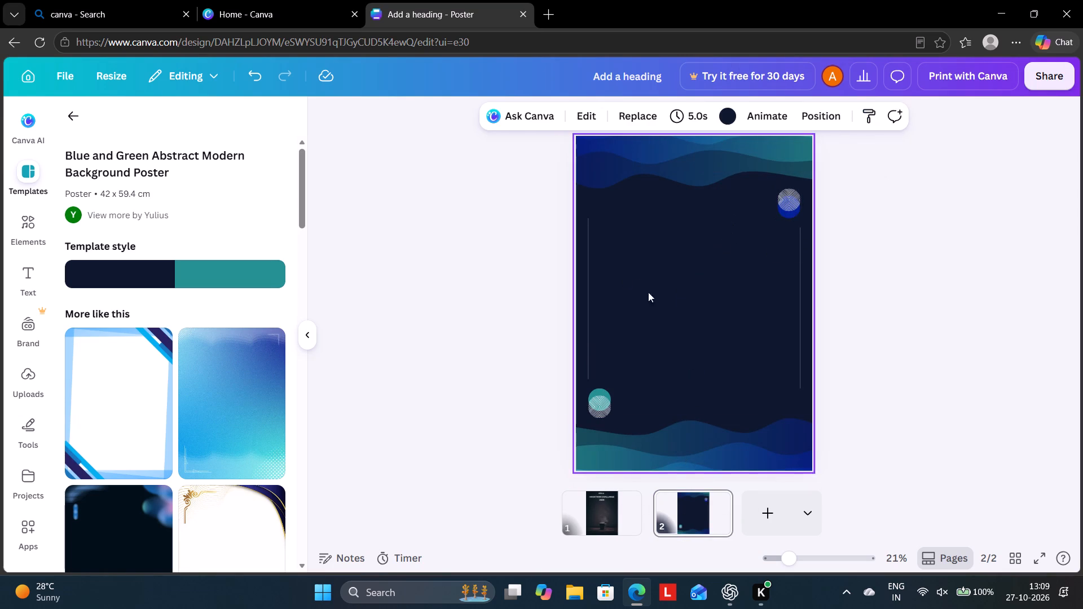
Nudge the "GEN AI" heading on page 1 slightly right and down, closer to "HACKTHON CHALLANGE".
left_click(607, 525)
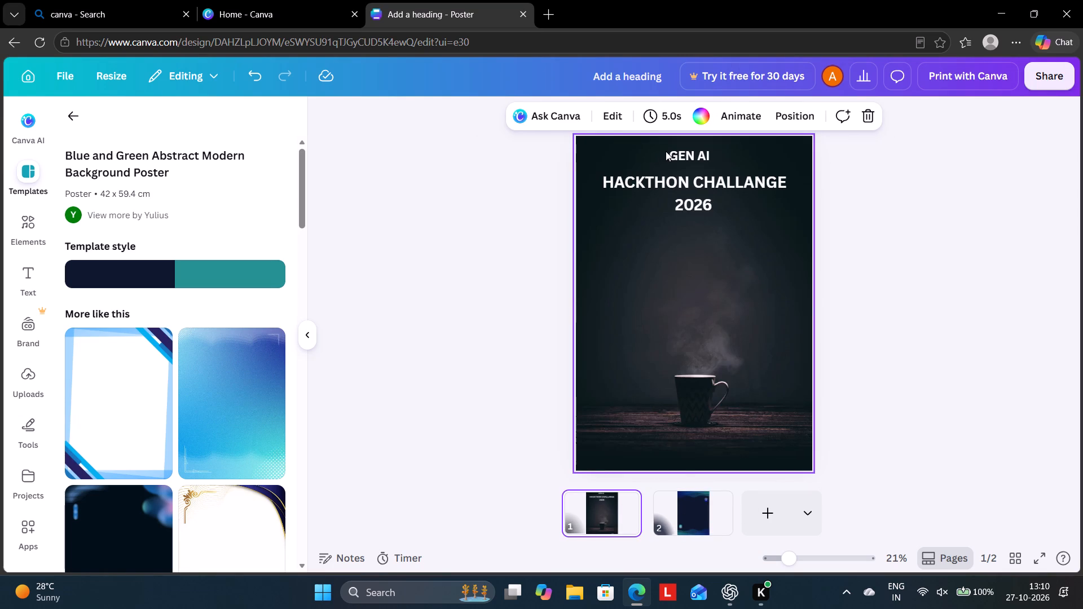
left_click(666, 151)
left_click(678, 155)
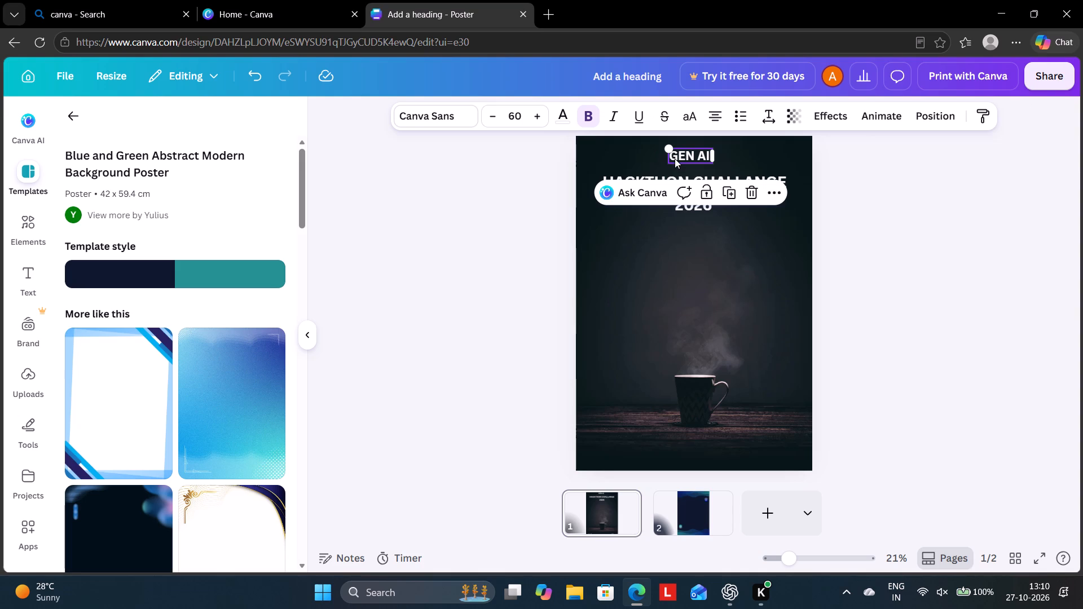
left_click(672, 161)
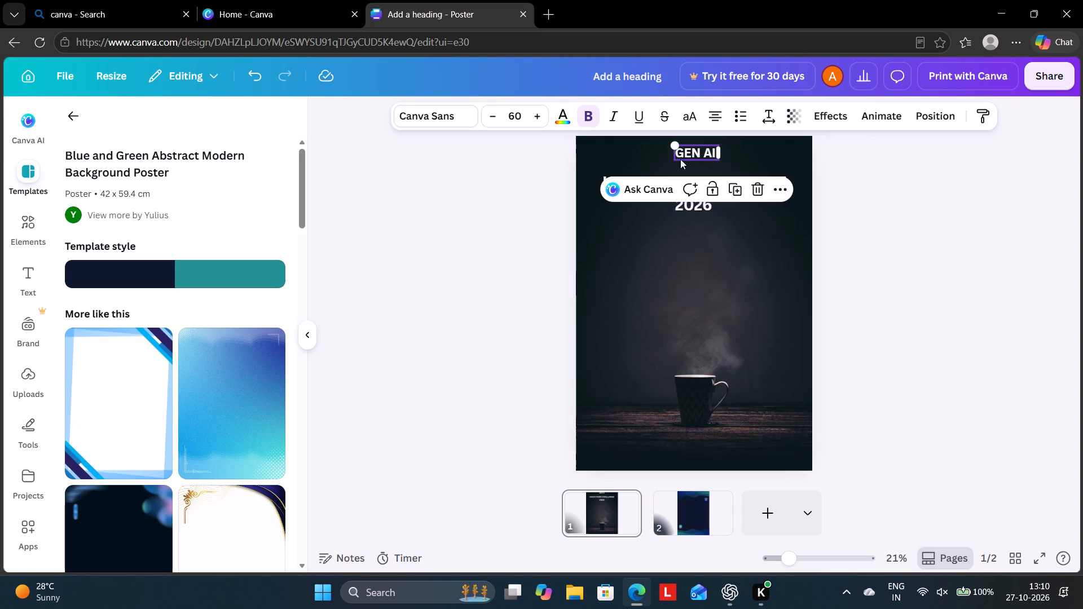
left_click(686, 155)
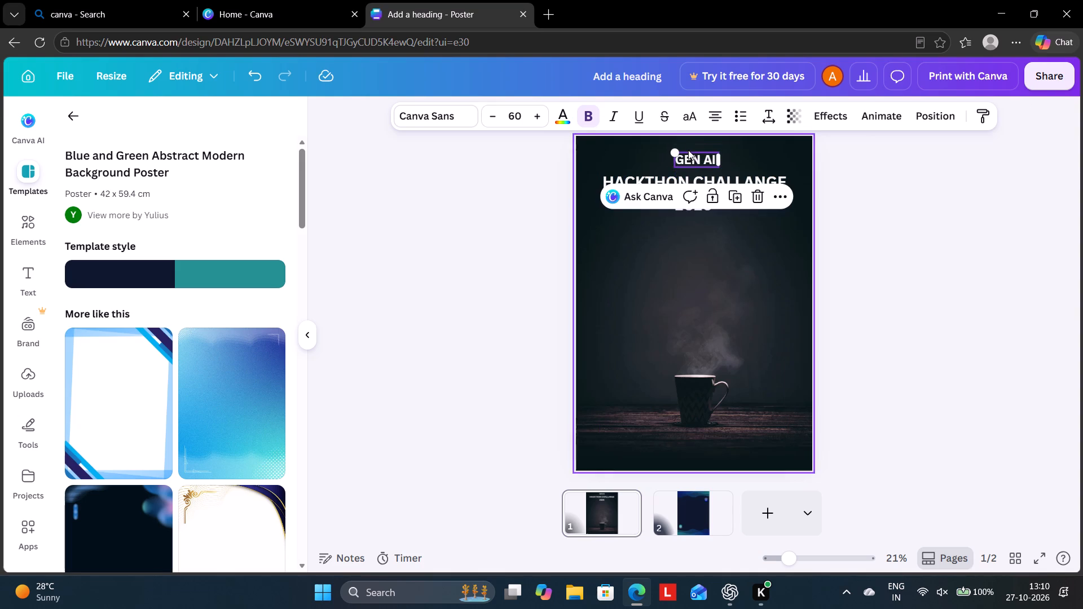
left_click(630, 284)
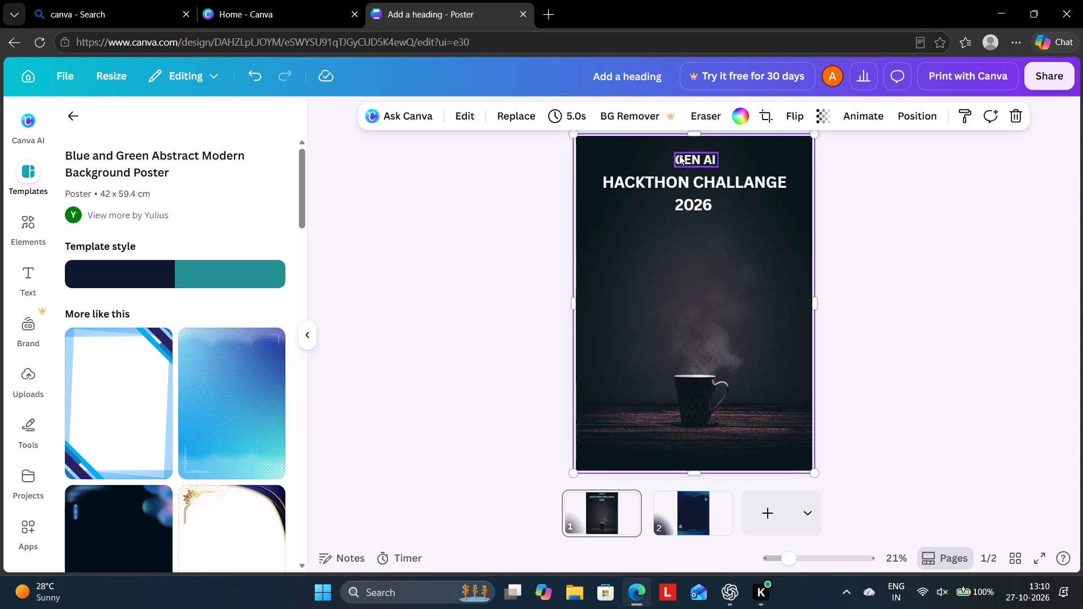
Go to page 2 and browse the templates similar to the Blue and Green Abstract Modern Background Poster.
left_click(691, 513)
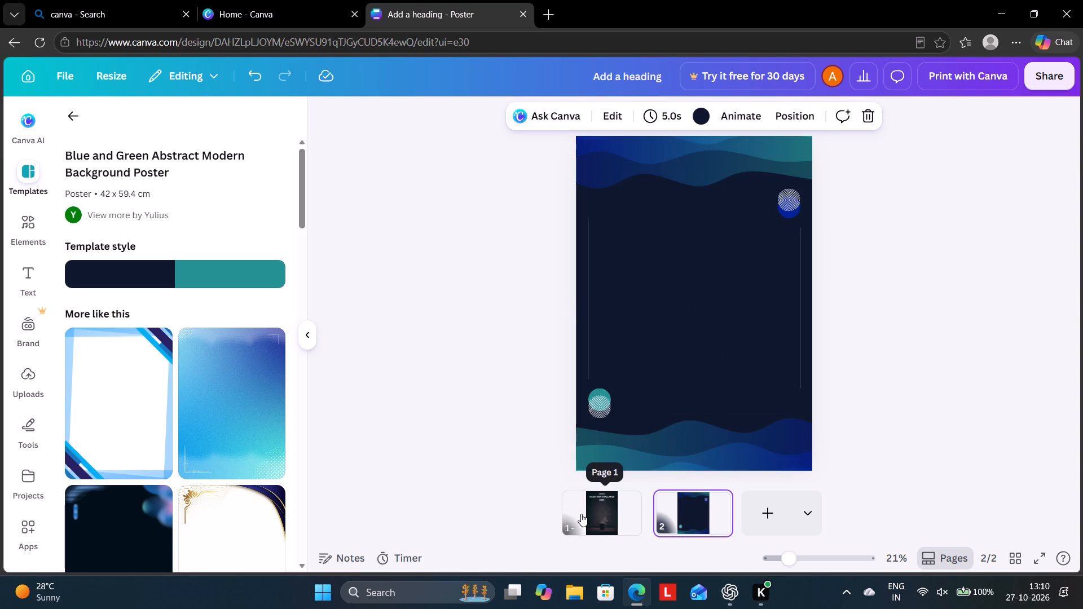
scroll(181, 448, "down", 4)
scroll(178, 451, "up", 1)
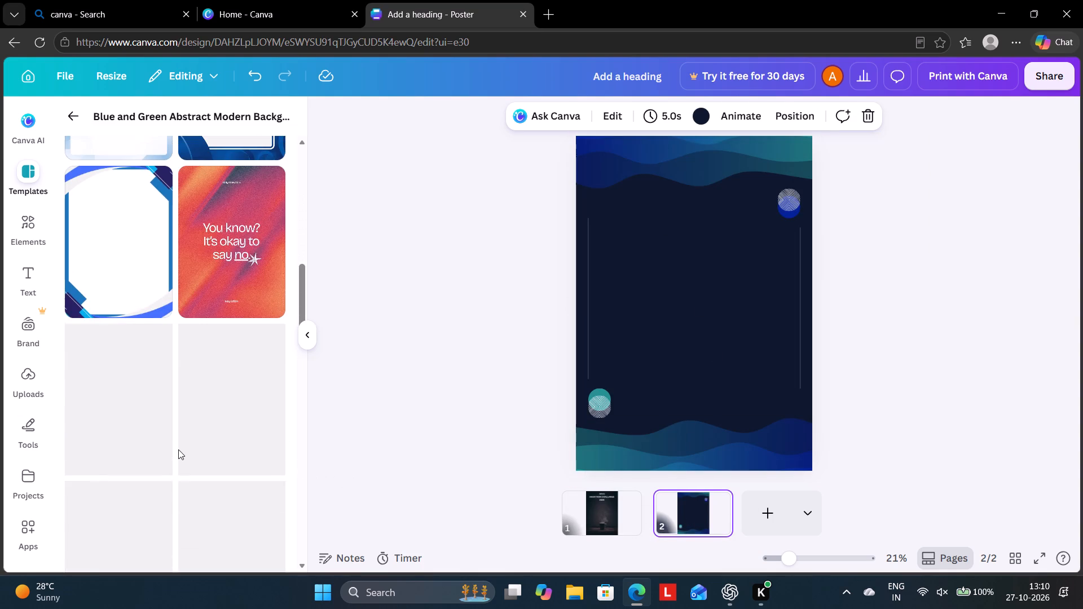
scroll(178, 449, "down", 3)
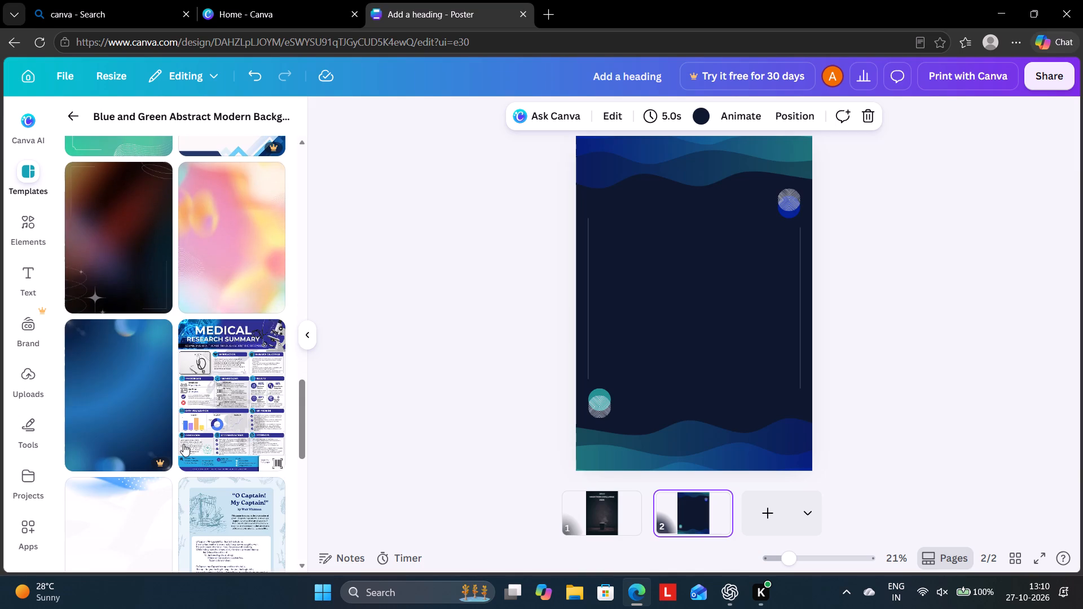
scroll(189, 437, "down", 2)
scroll(189, 437, "up", 1)
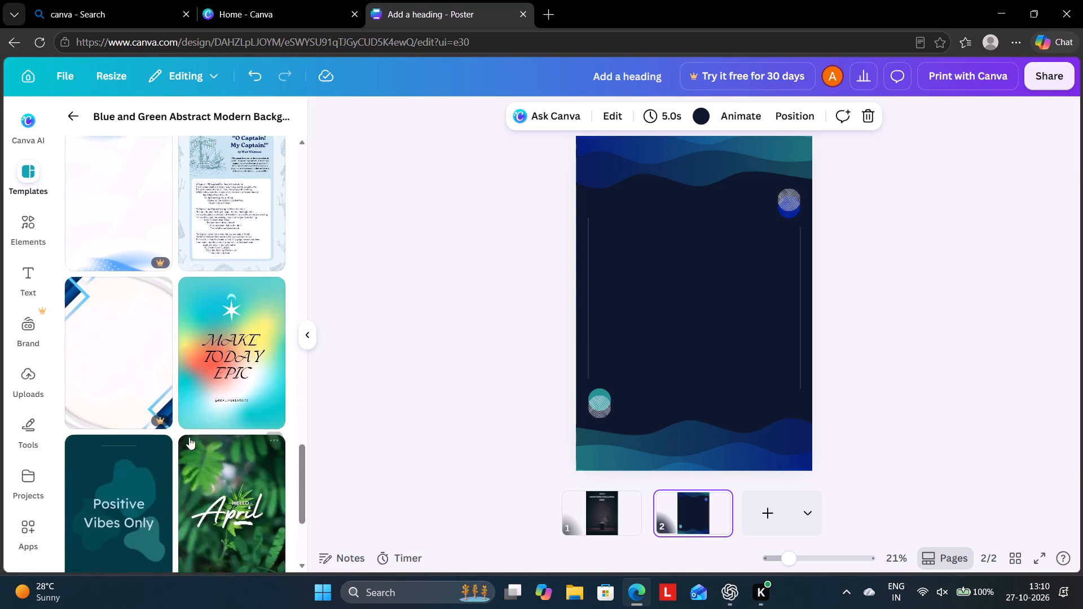
scroll(189, 437, "up", 6)
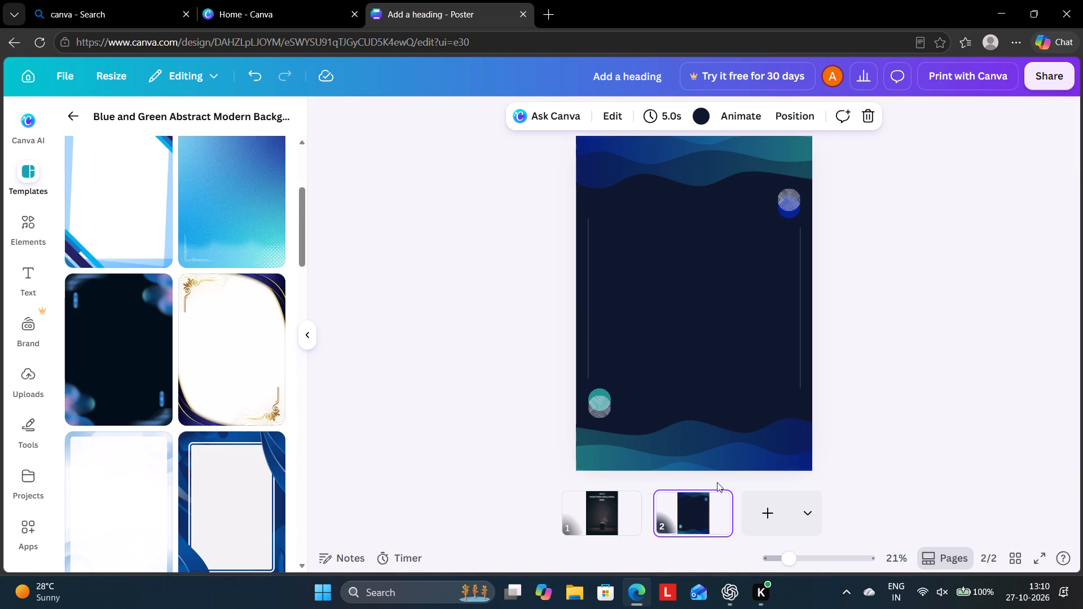
Copy the "GEN AI" heading from page 1.
left_click(608, 519)
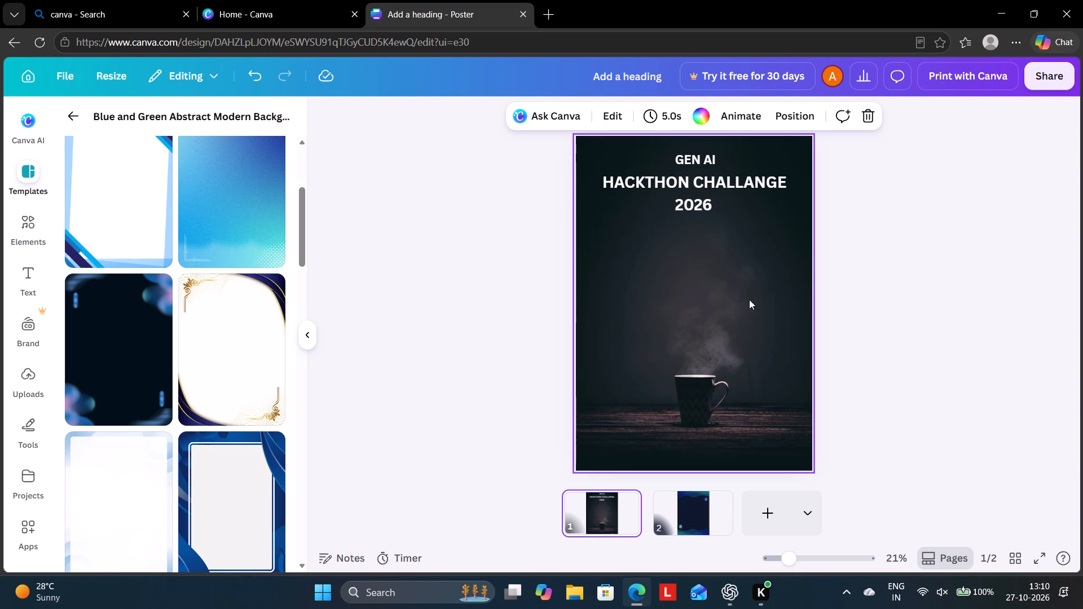
left_click(704, 150)
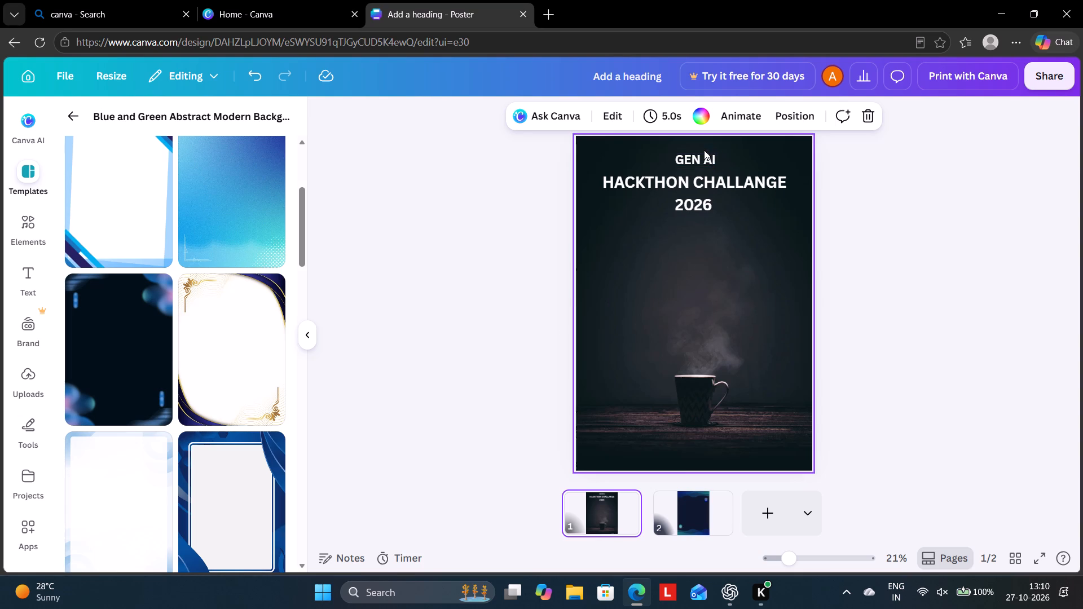
left_click(698, 161)
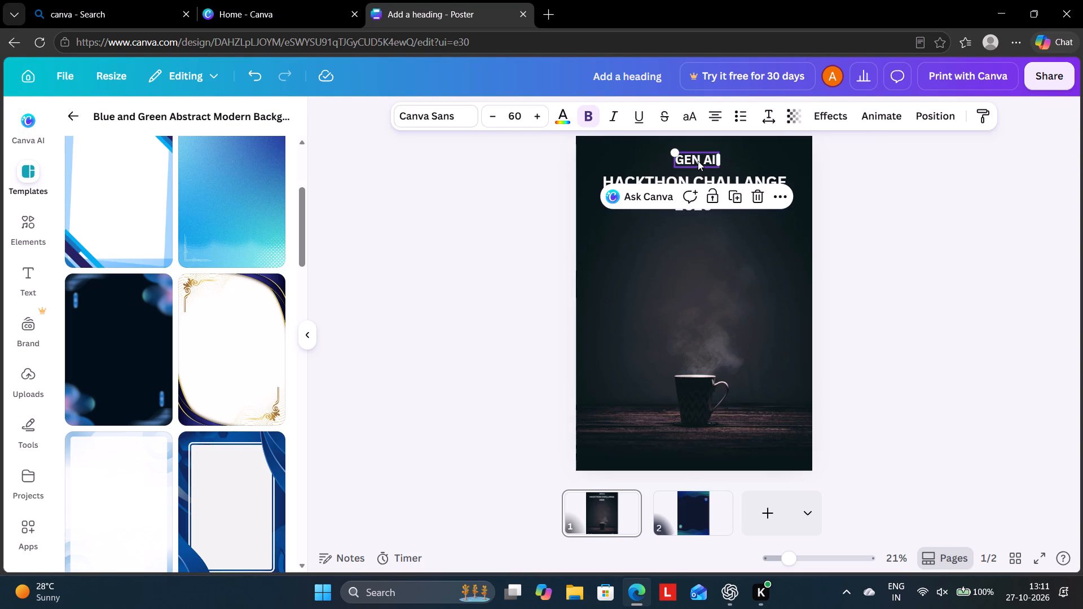
left_click(702, 154)
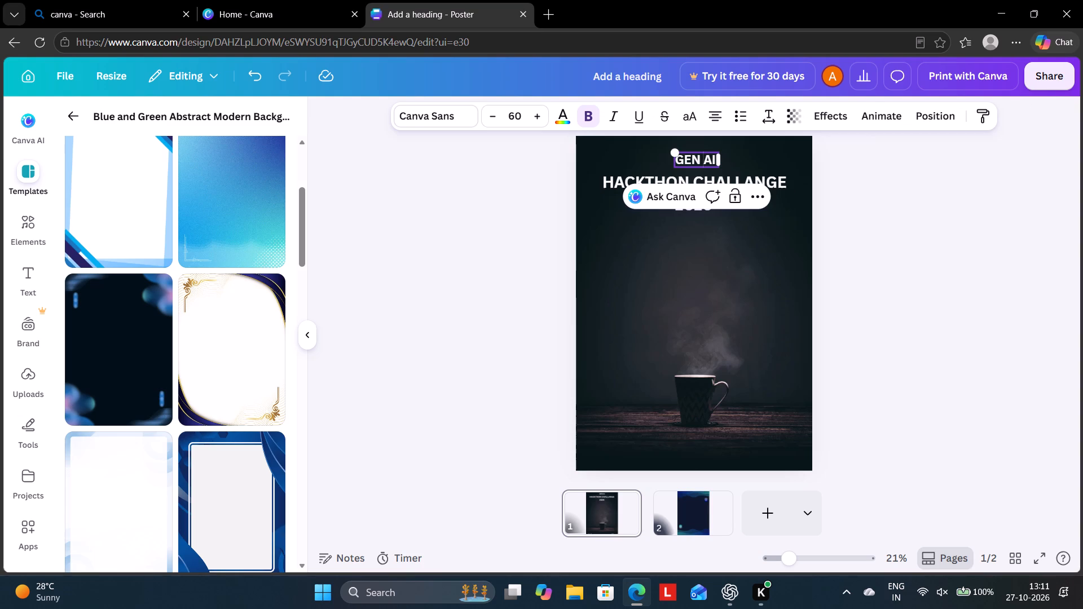
right_click(702, 158)
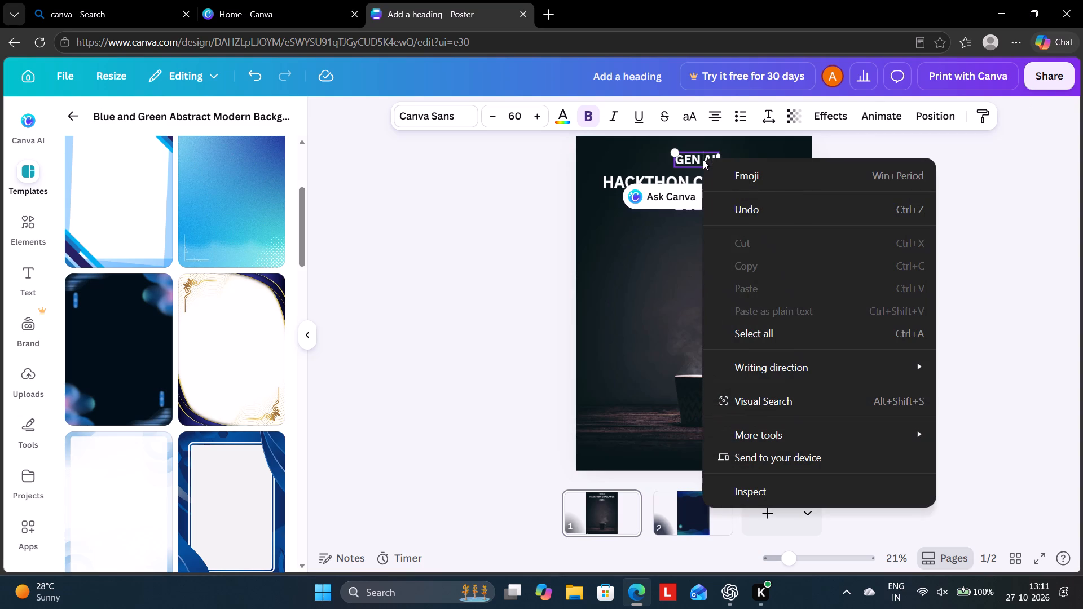
left_click(629, 151)
left_click(687, 153)
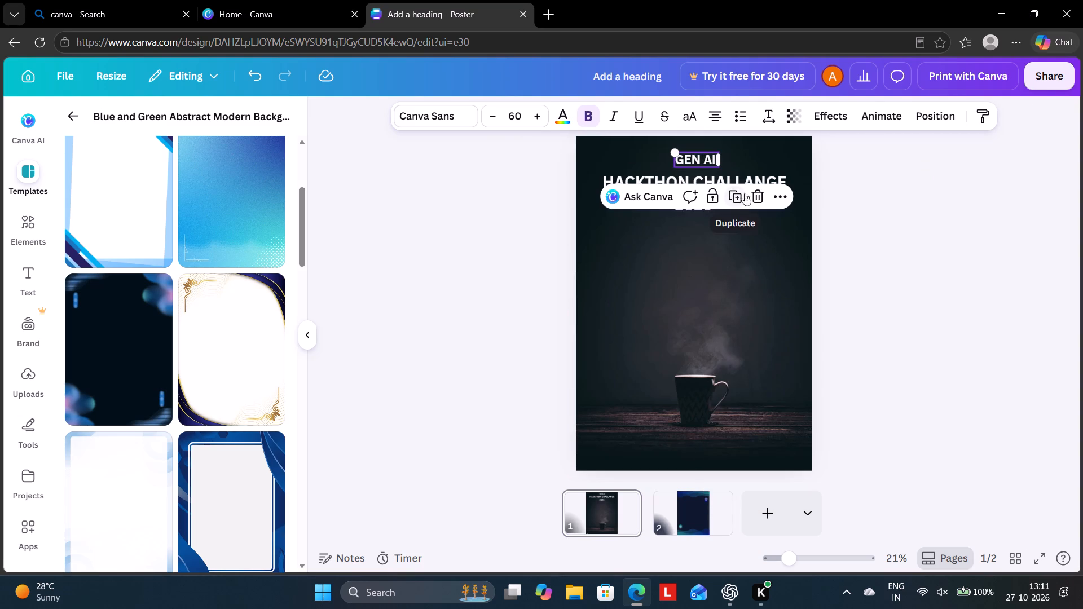
left_click(783, 192)
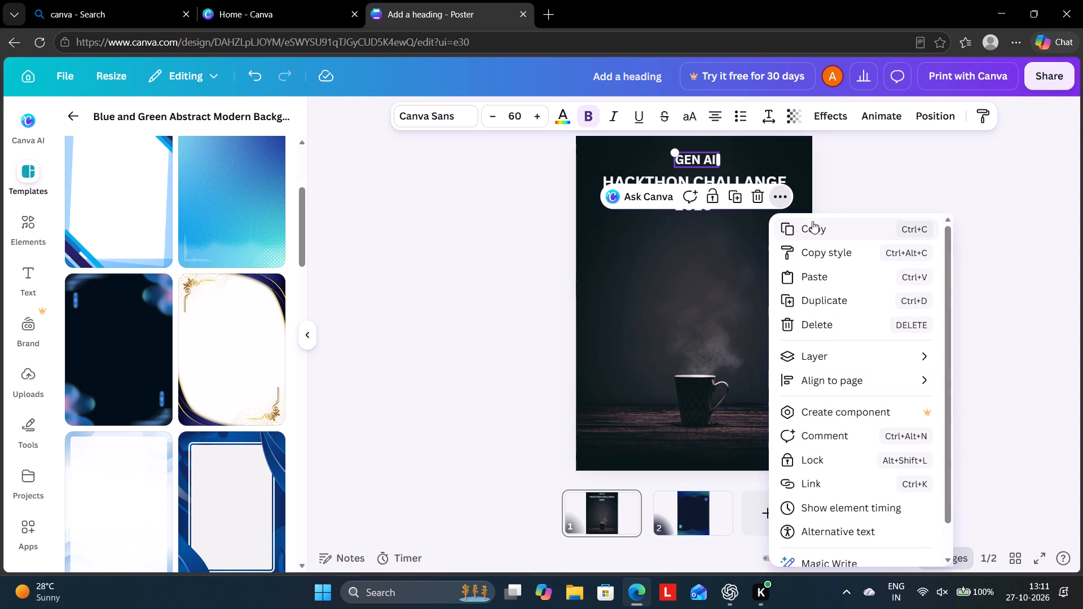
left_click(824, 220)
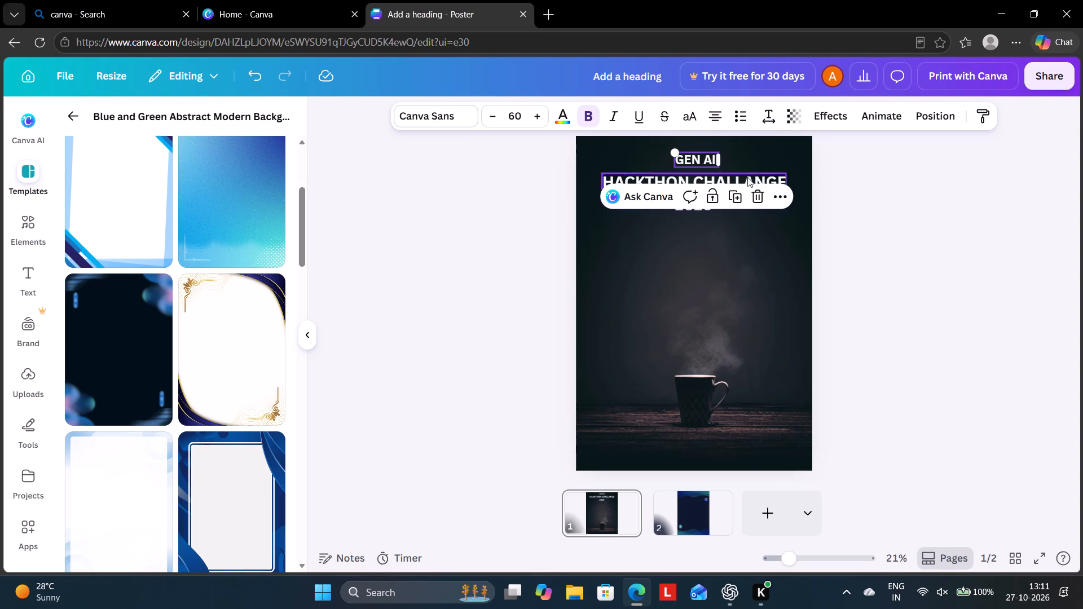
Paste the copied "GEN AI" heading onto page 2, over the wave pattern at the top of the poster.
left_click(702, 505)
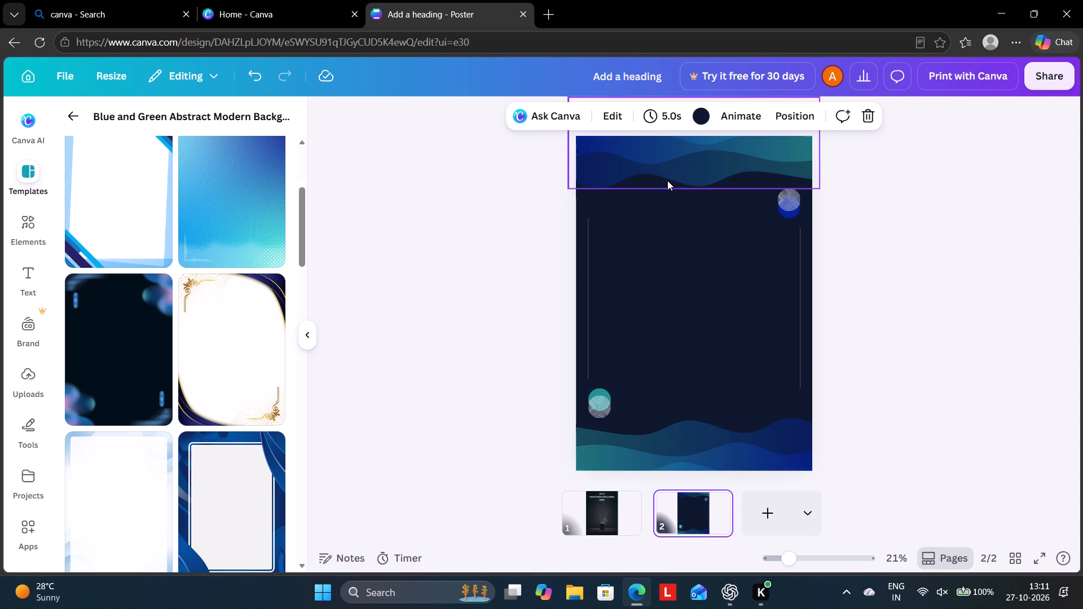
left_click(673, 178)
left_click(770, 213)
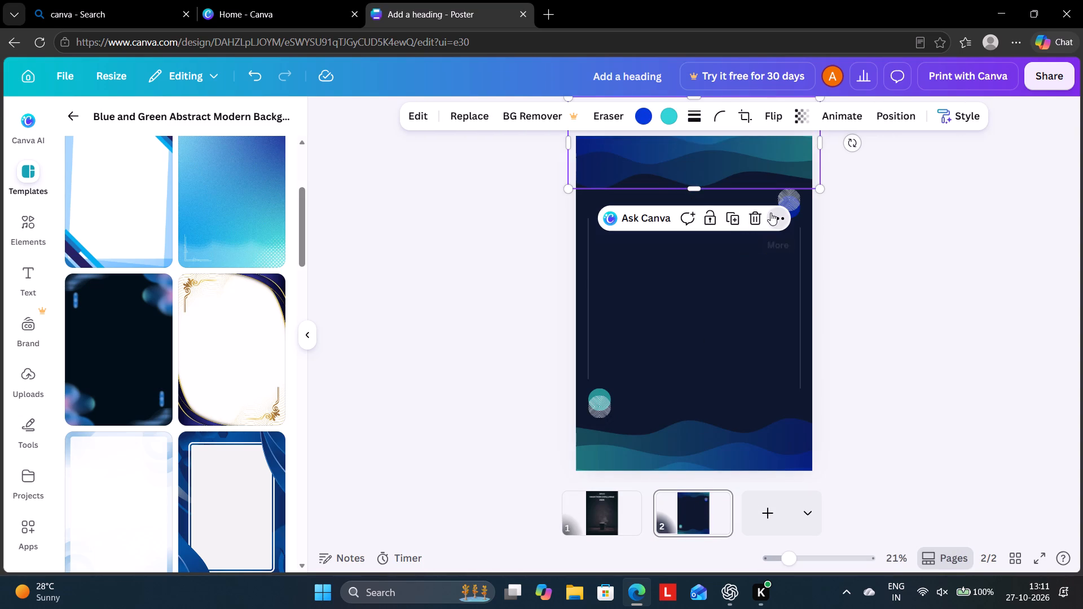
left_click(804, 294)
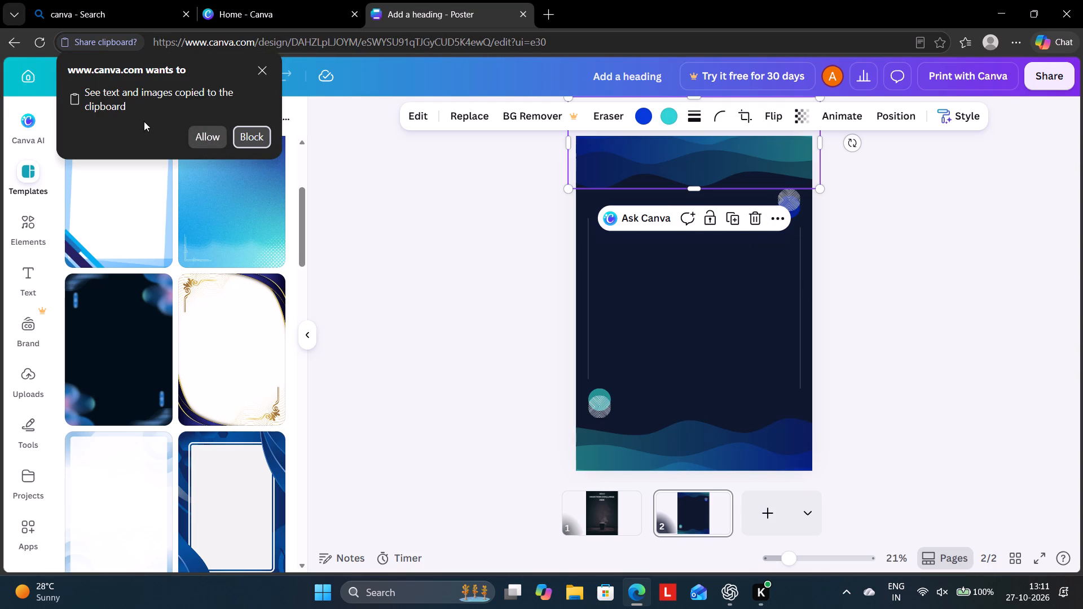
left_click(262, 73)
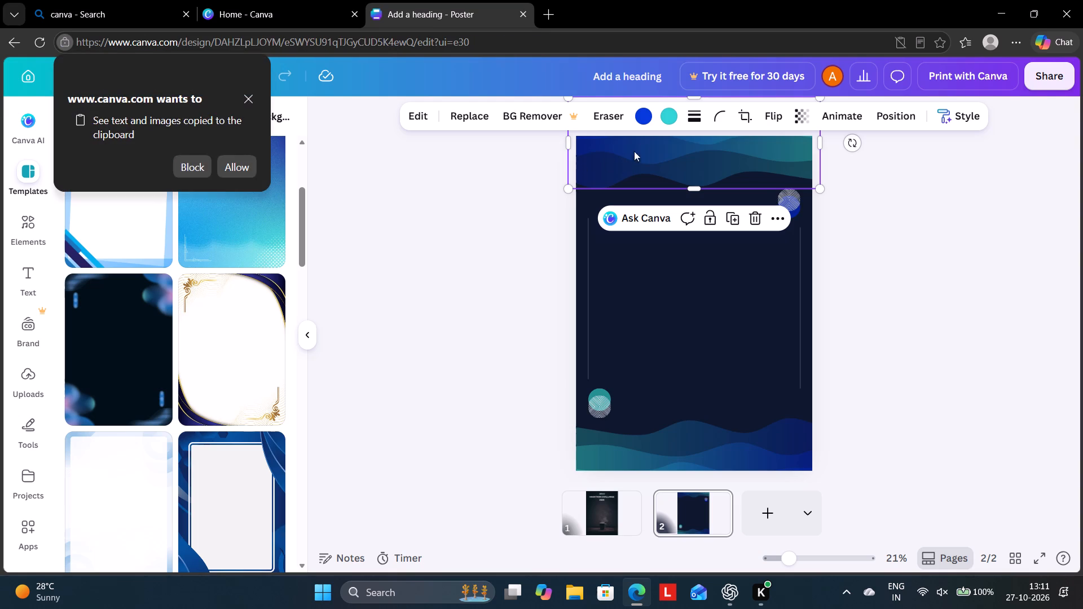
left_click(242, 97)
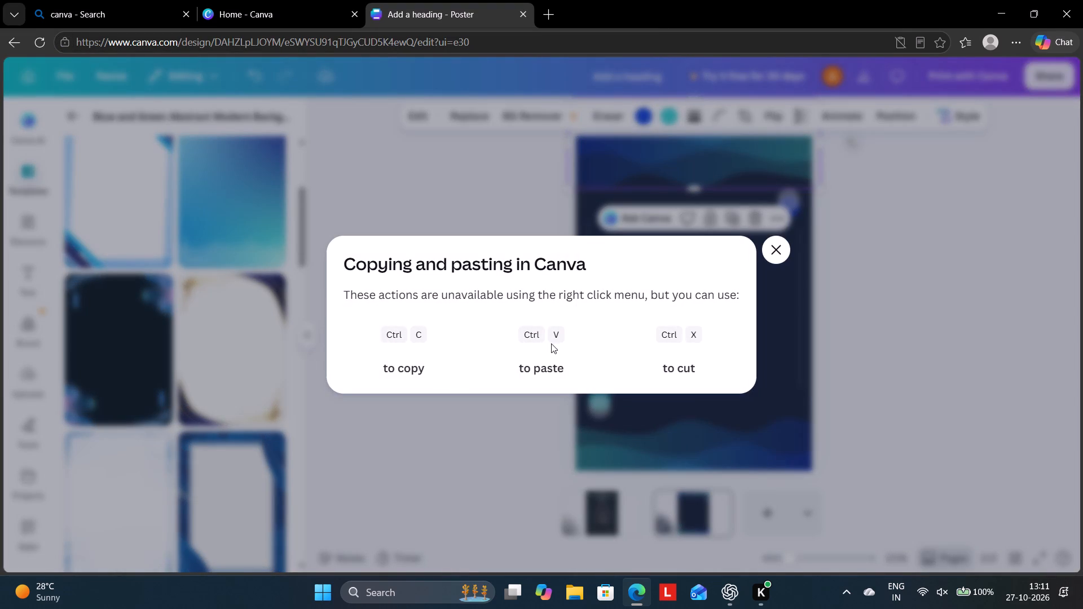
left_click(776, 245)
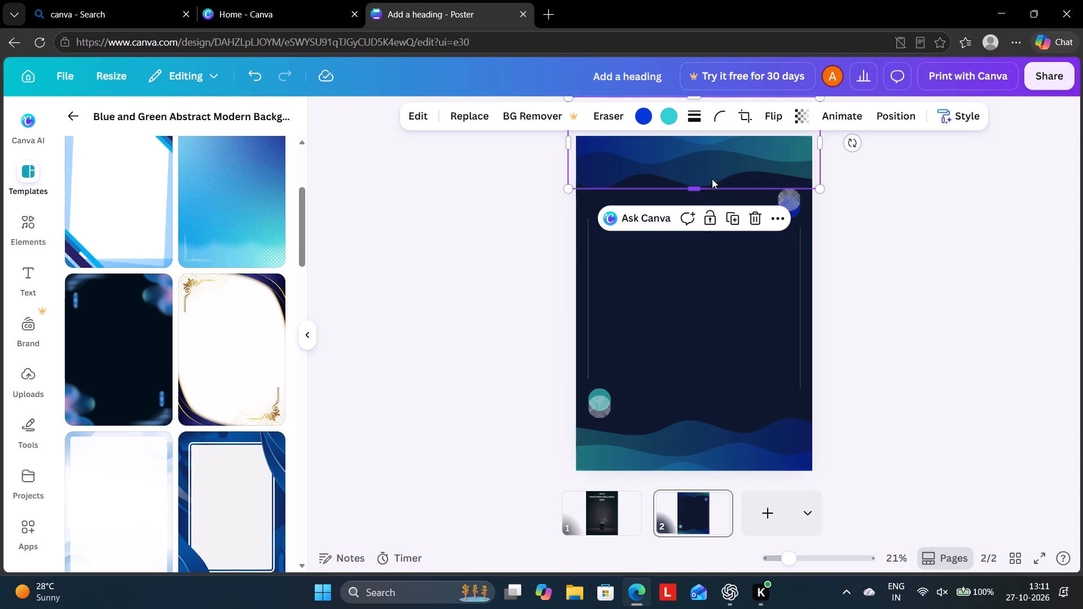
key("ctrl+v")
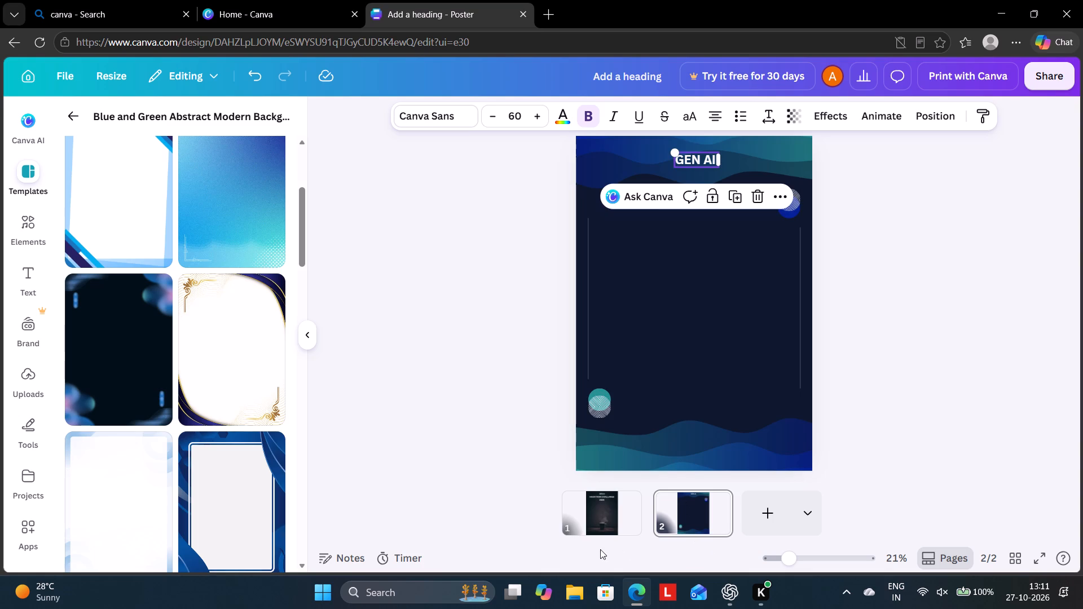
Copy the "HACKTHON CHALLANGE" heading from page 1 and return to page 2.
left_click(596, 514)
left_click(646, 170)
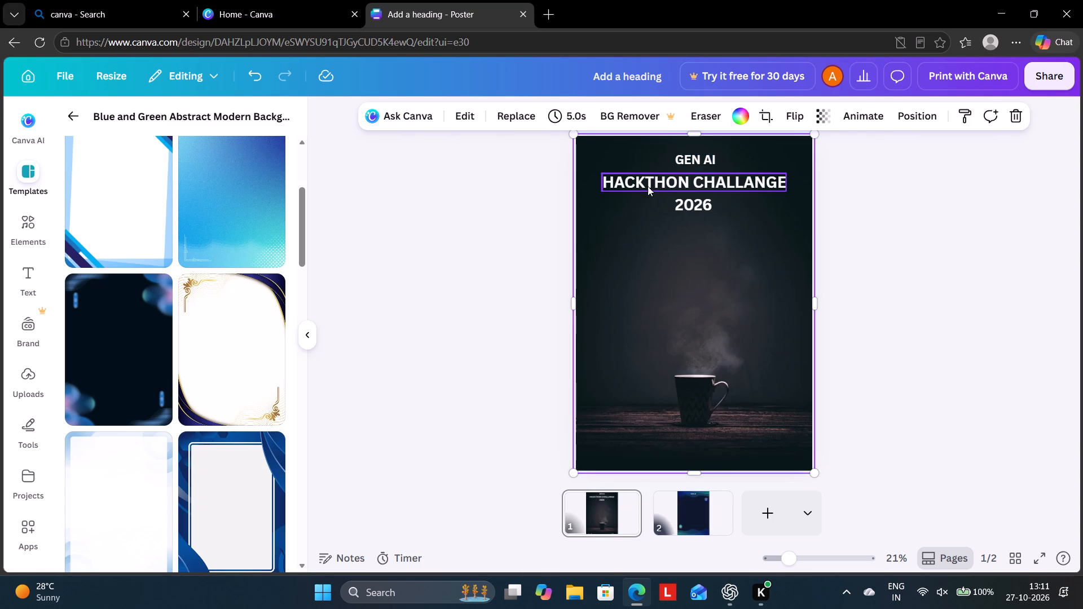
left_click(648, 186)
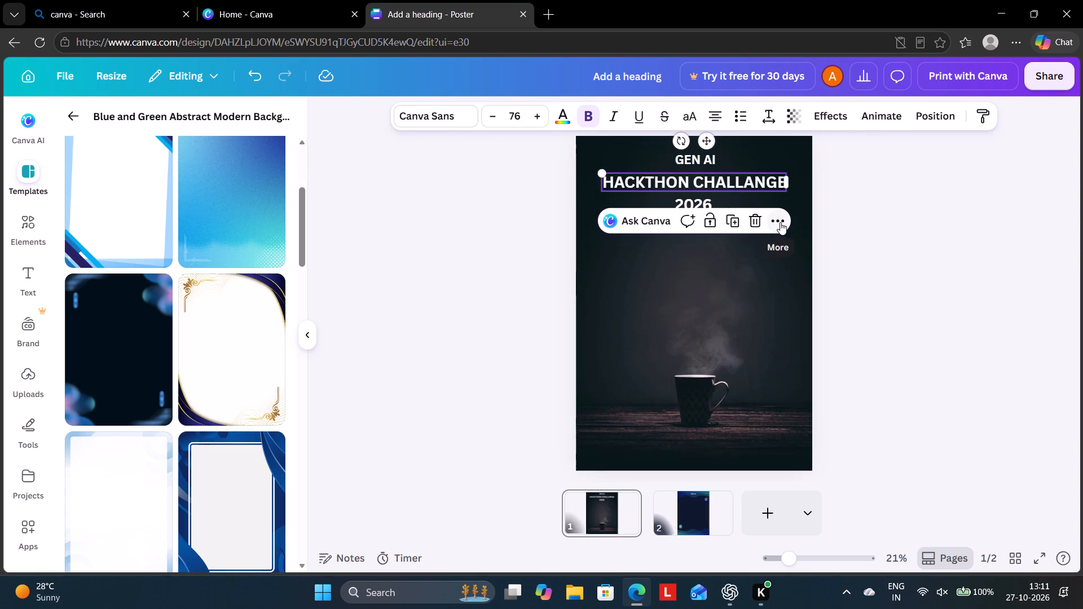
left_click(780, 221)
left_click(805, 257)
left_click(705, 520)
left_click(695, 519)
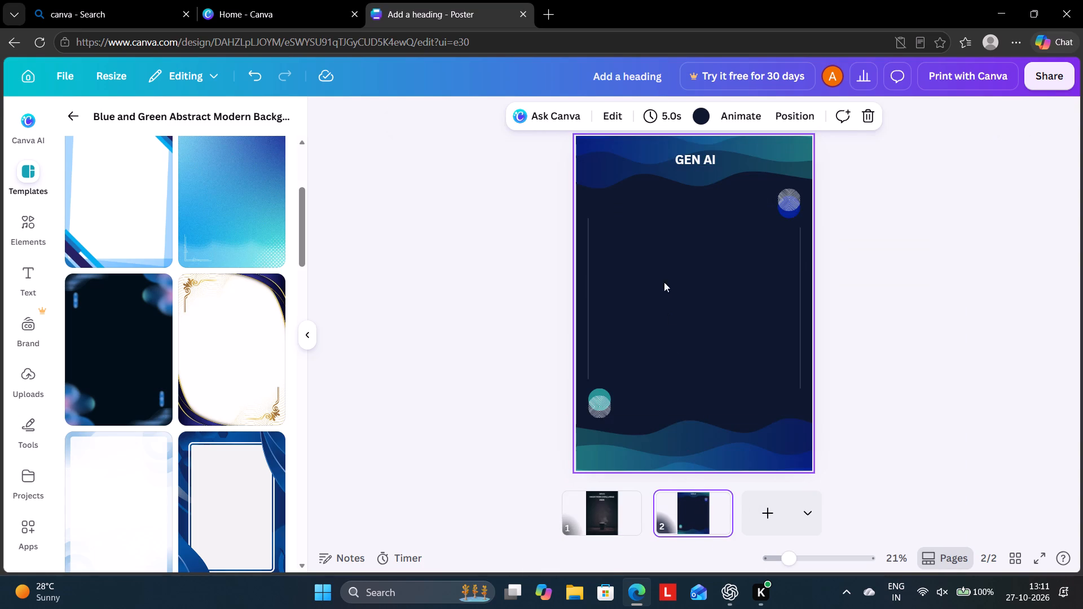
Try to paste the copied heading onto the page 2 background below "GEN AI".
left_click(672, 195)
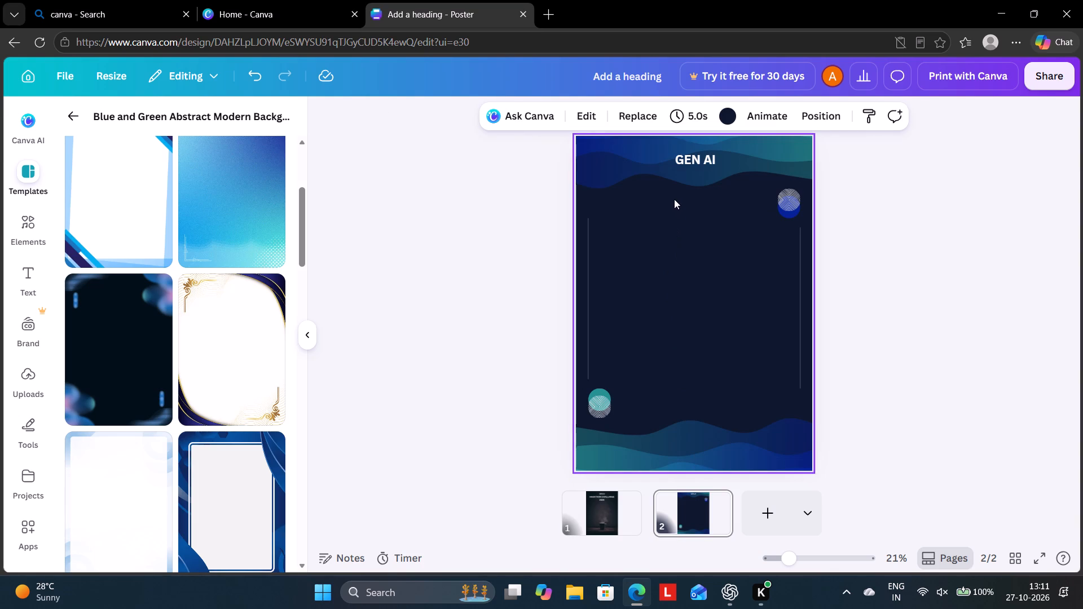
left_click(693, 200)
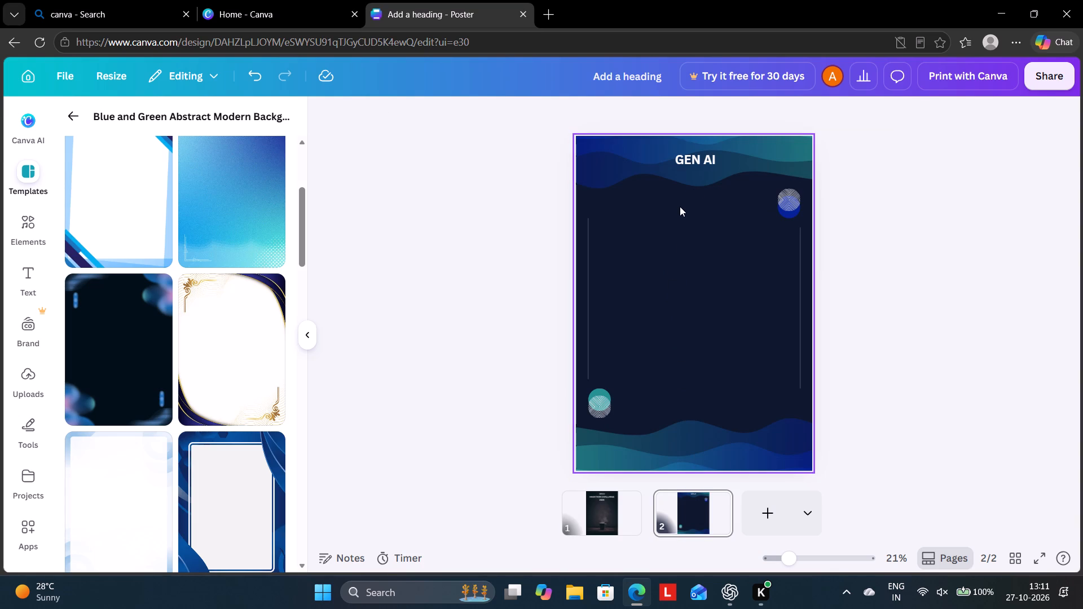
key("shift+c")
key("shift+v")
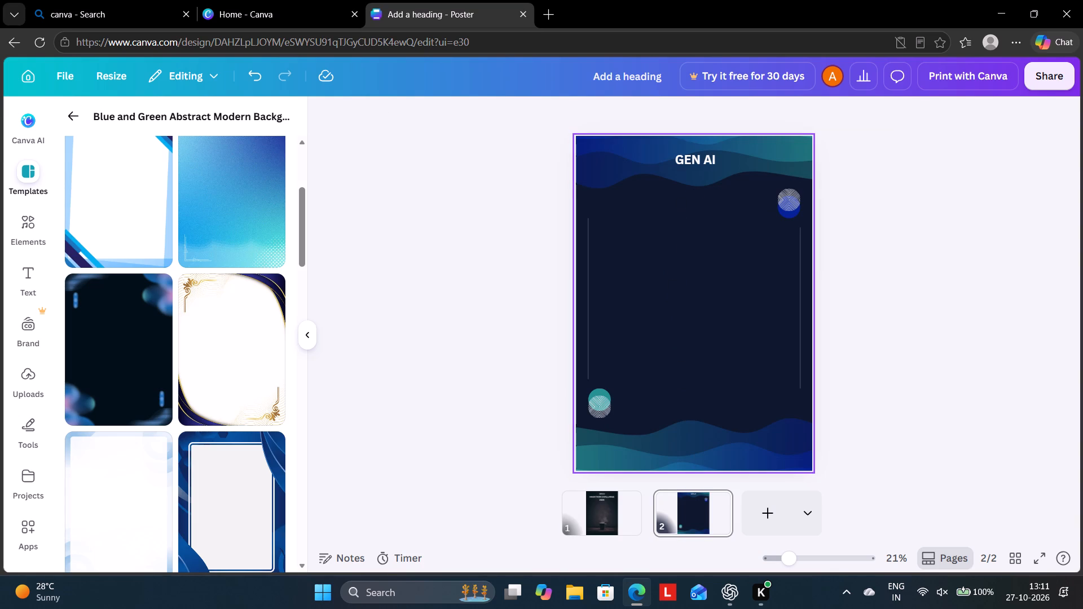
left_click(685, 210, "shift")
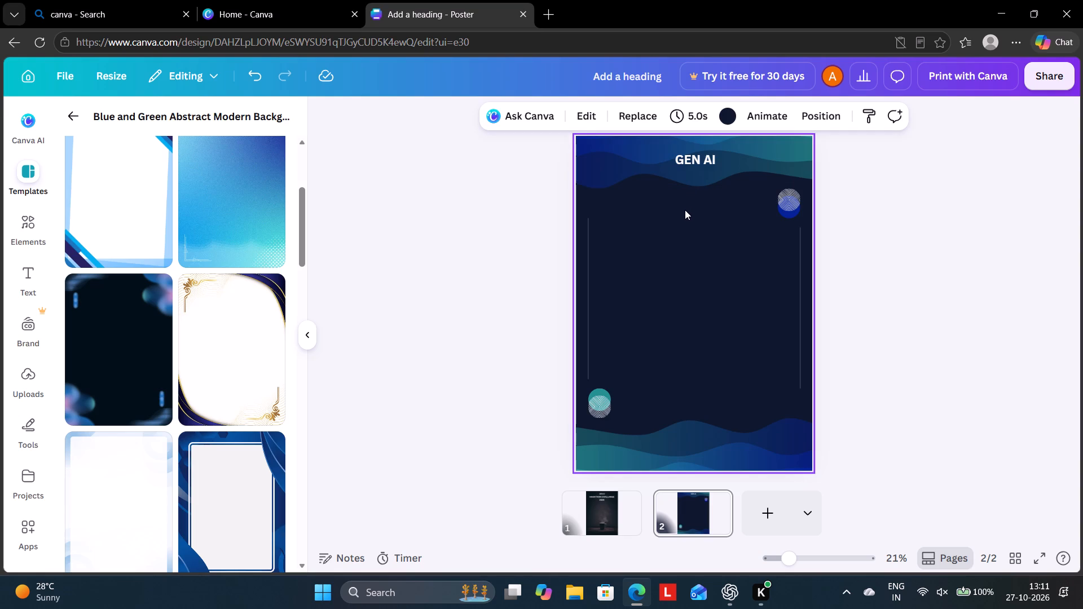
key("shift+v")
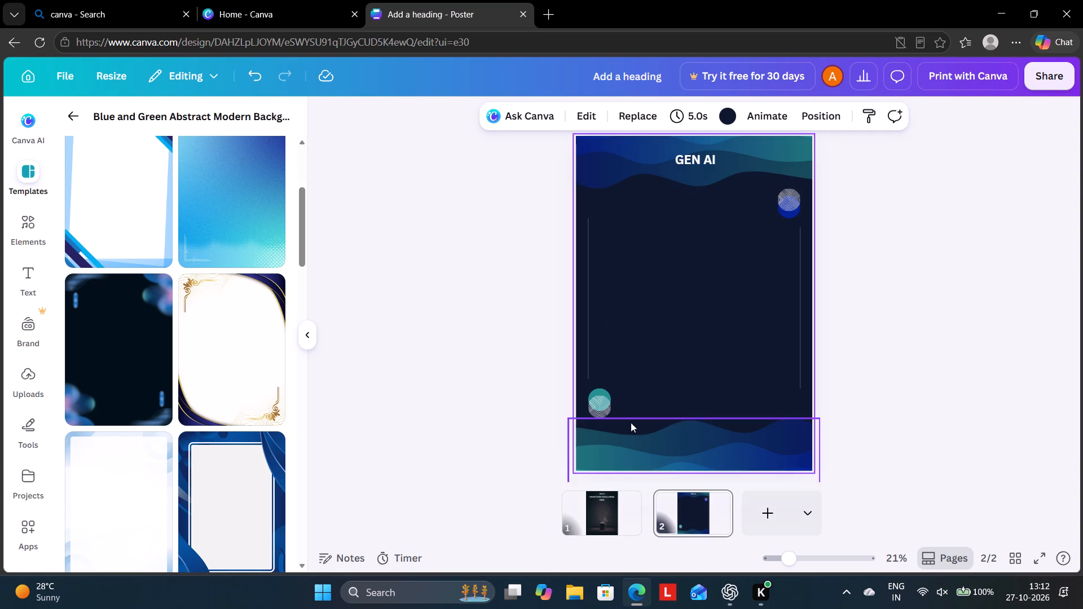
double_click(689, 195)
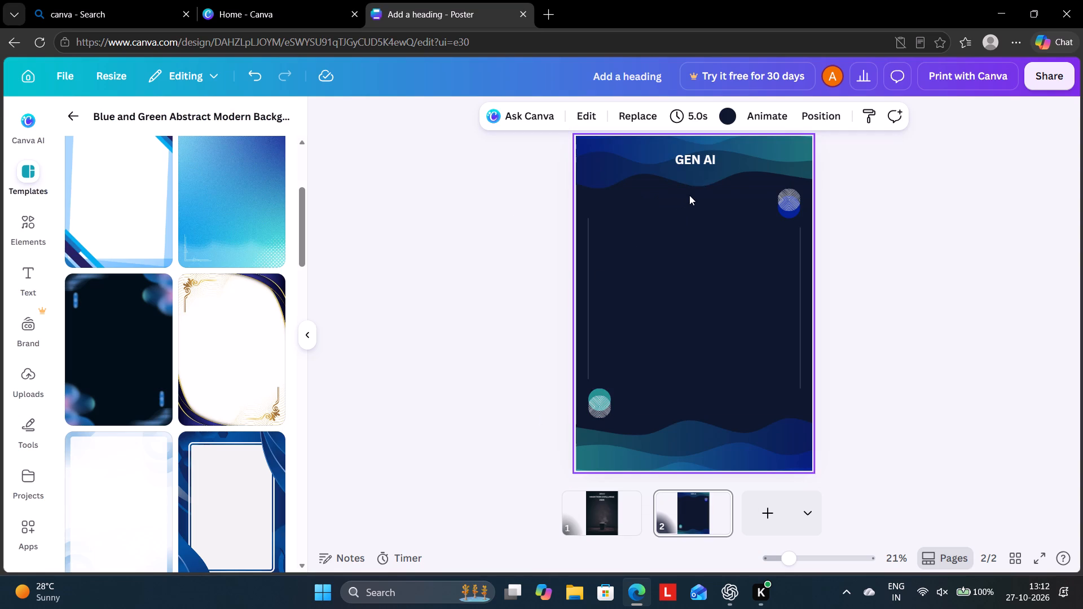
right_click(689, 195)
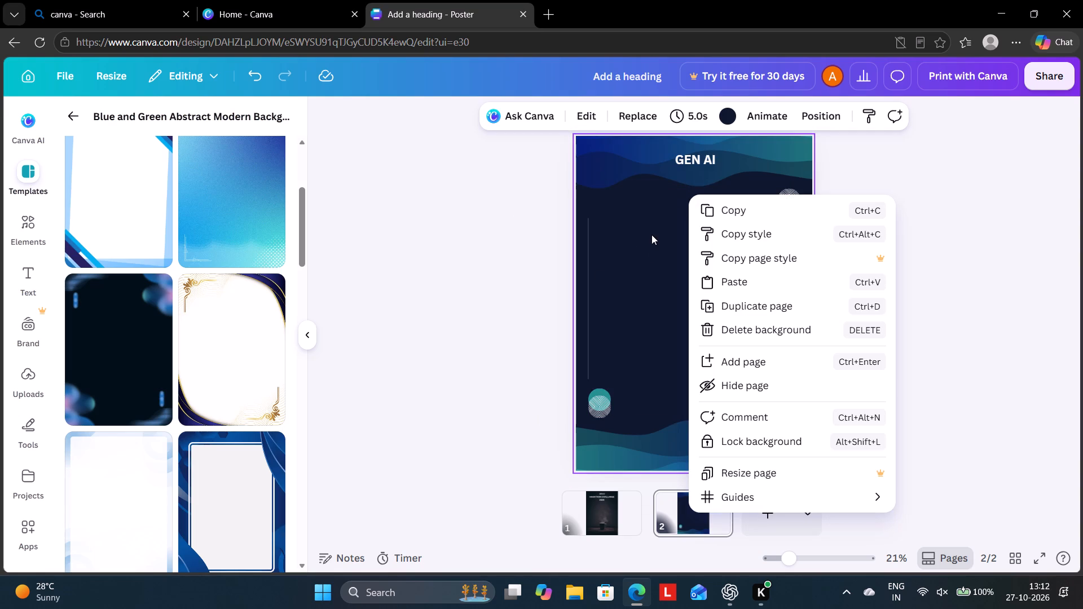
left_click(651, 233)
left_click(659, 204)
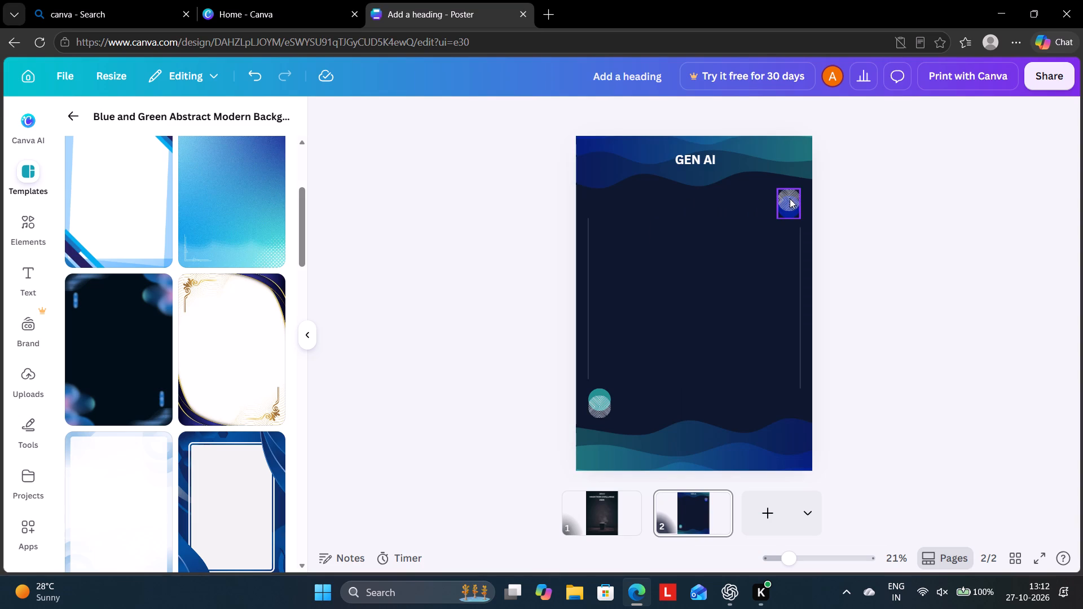
Delete both overlapping-circle ornaments and both thin vertical side lines from page 2.
left_click(790, 198)
left_click(842, 155)
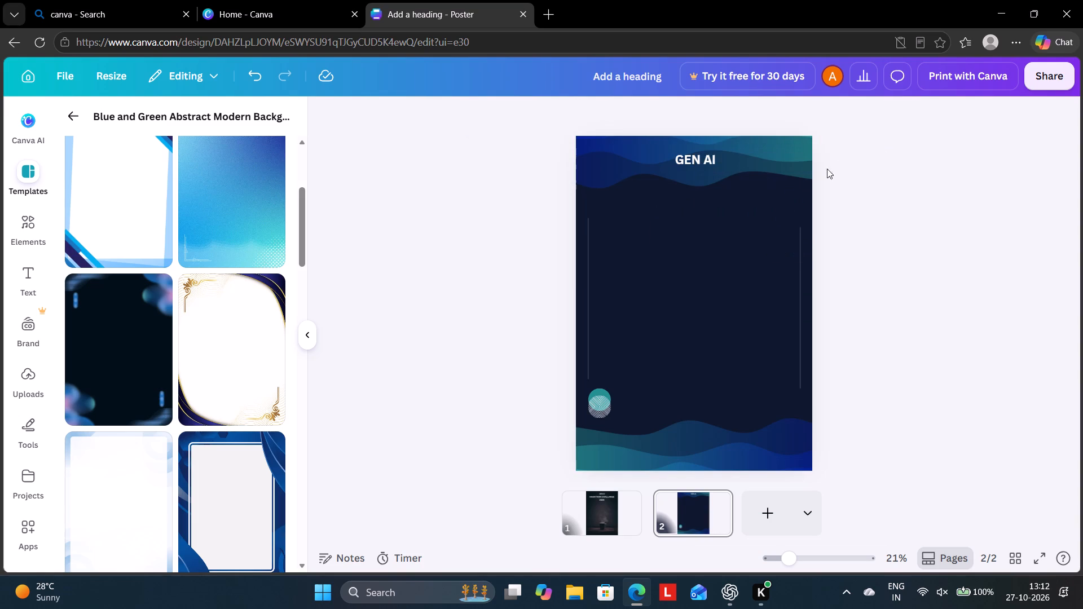
left_click(602, 405)
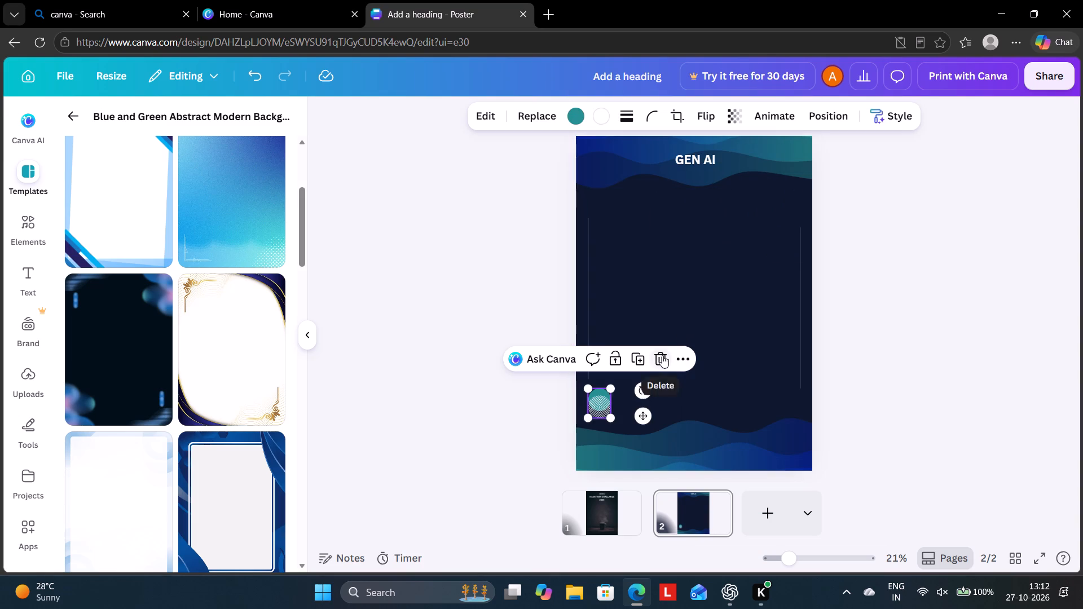
left_click(662, 355)
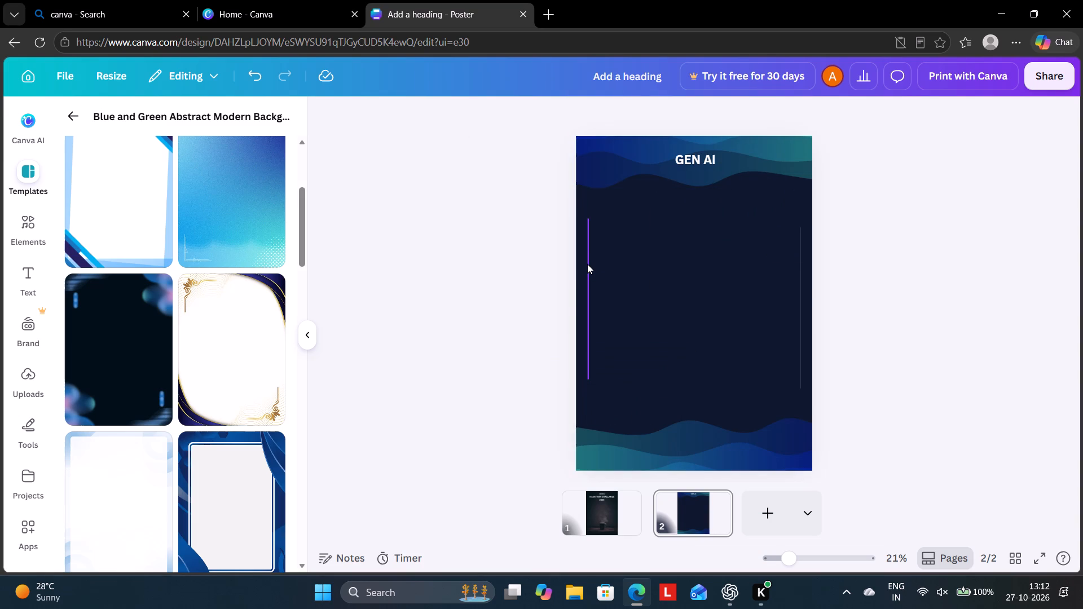
left_click(587, 263)
left_click(614, 189)
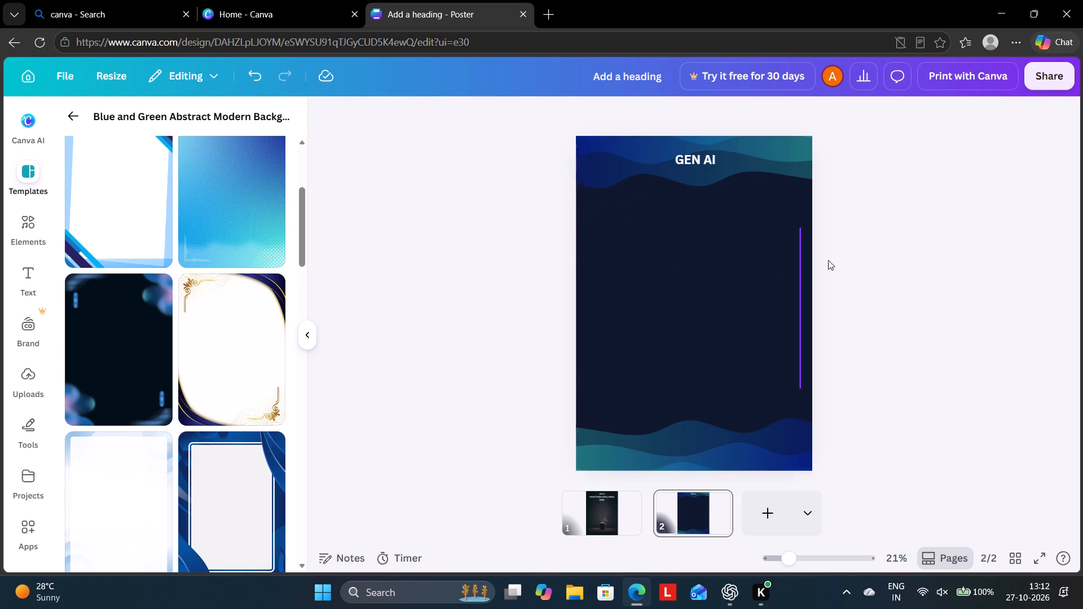
left_click(798, 258)
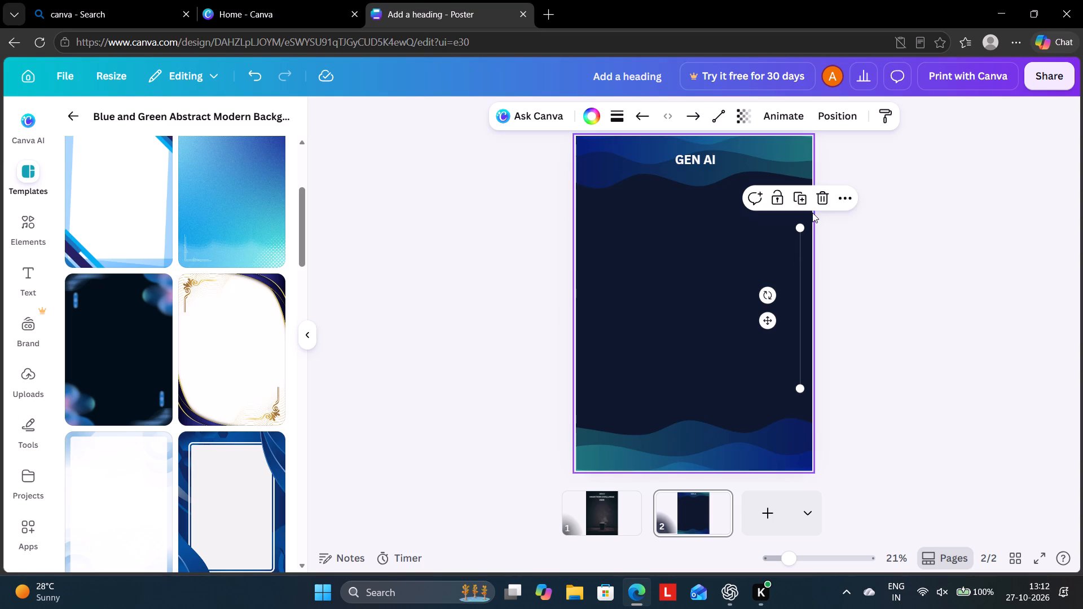
left_click(822, 195)
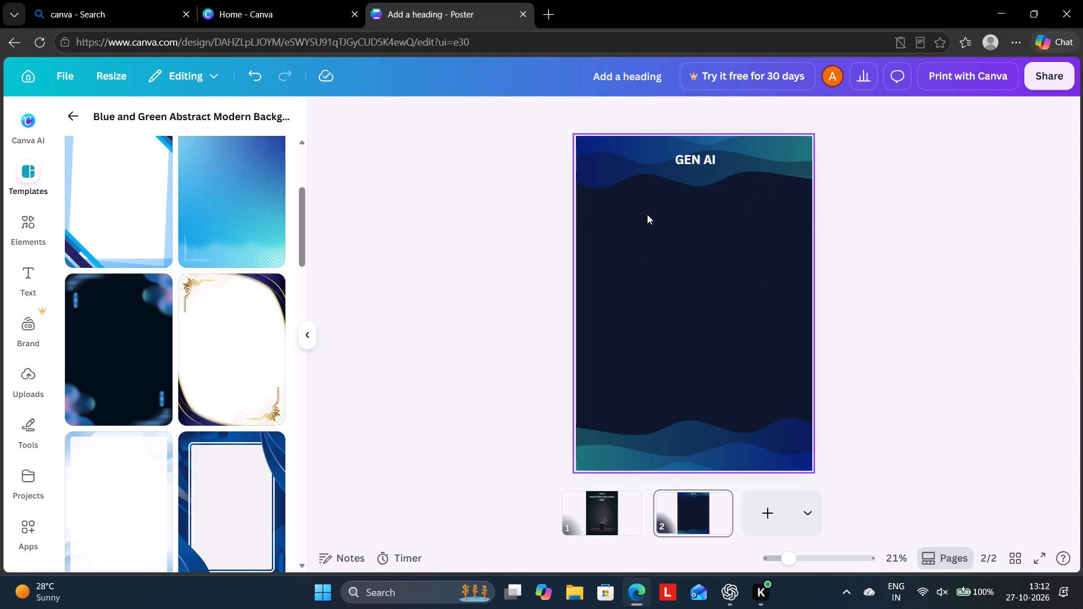
Add a subheading text box to page 2 and place it just below the "GEN AI" heading.
left_click(659, 214)
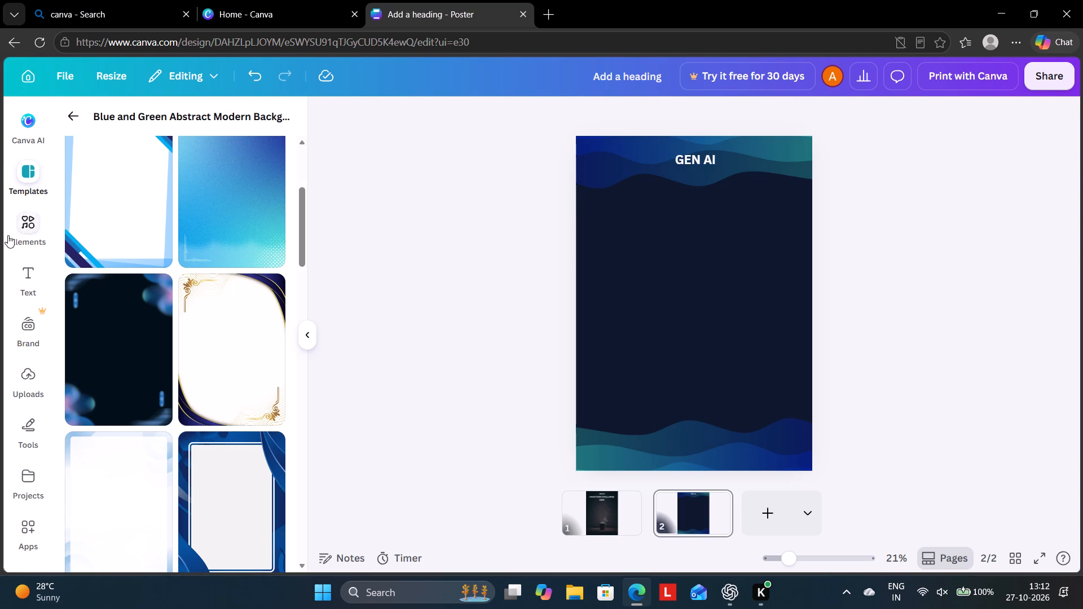
left_click(34, 277)
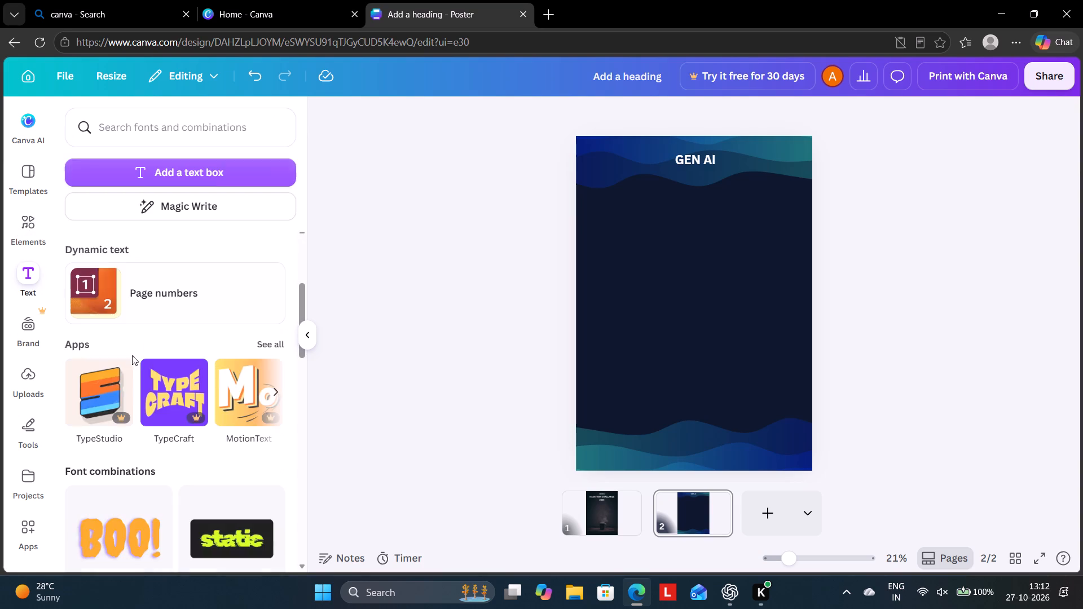
scroll(177, 261, "up", 2)
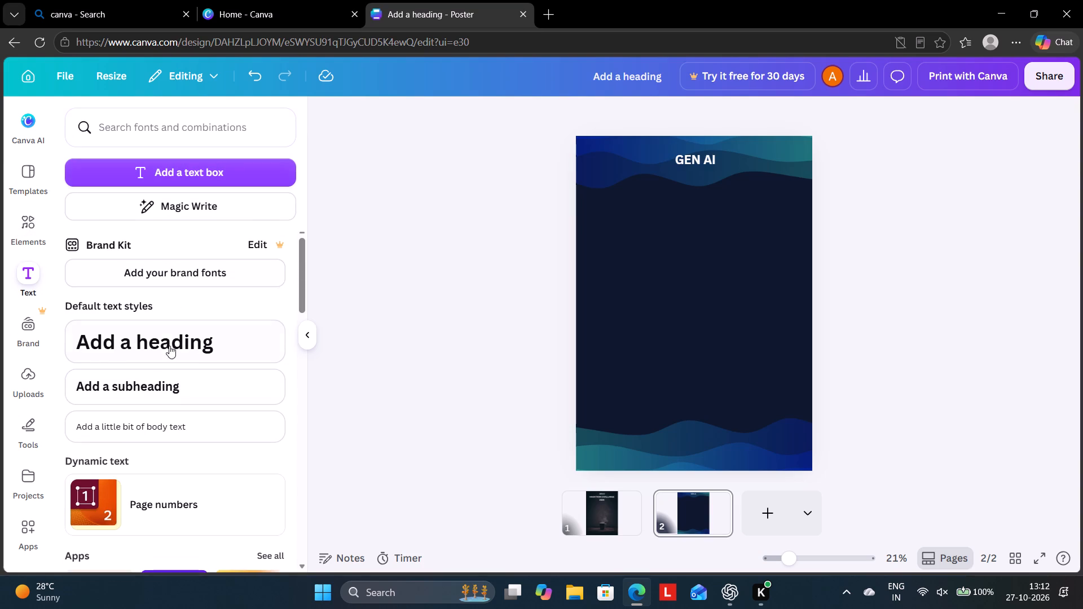
left_click(147, 377)
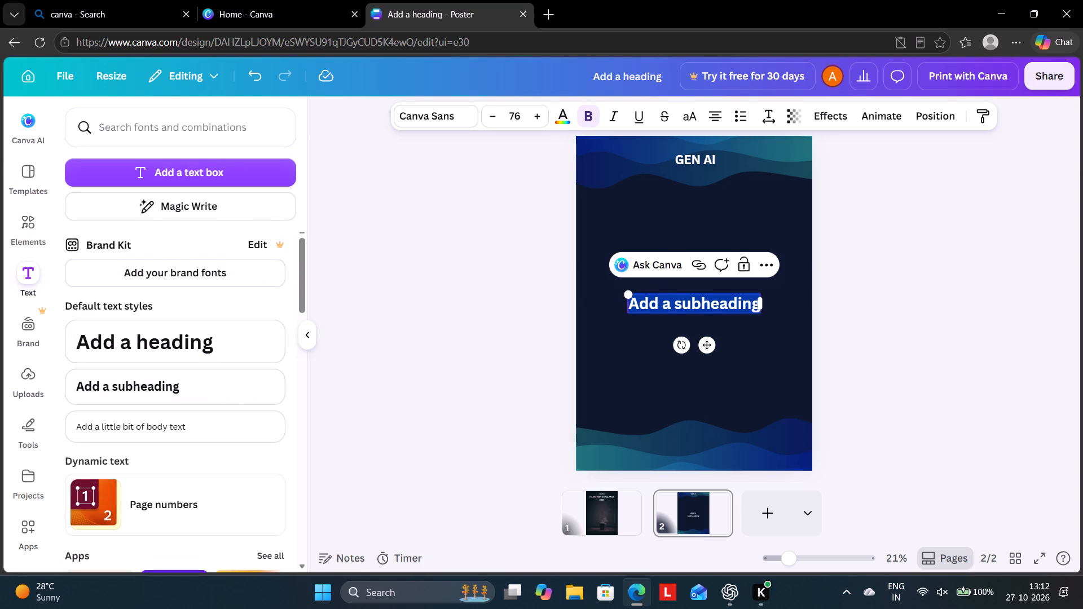
left_click_drag(684, 296, 688, 255)
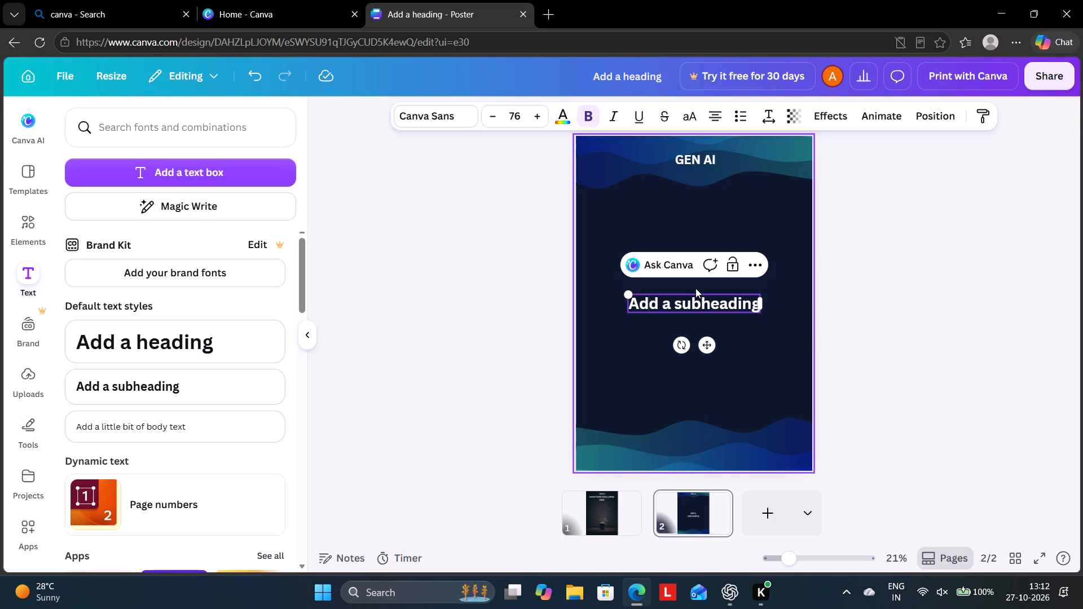
left_click_drag(695, 292, 696, 184)
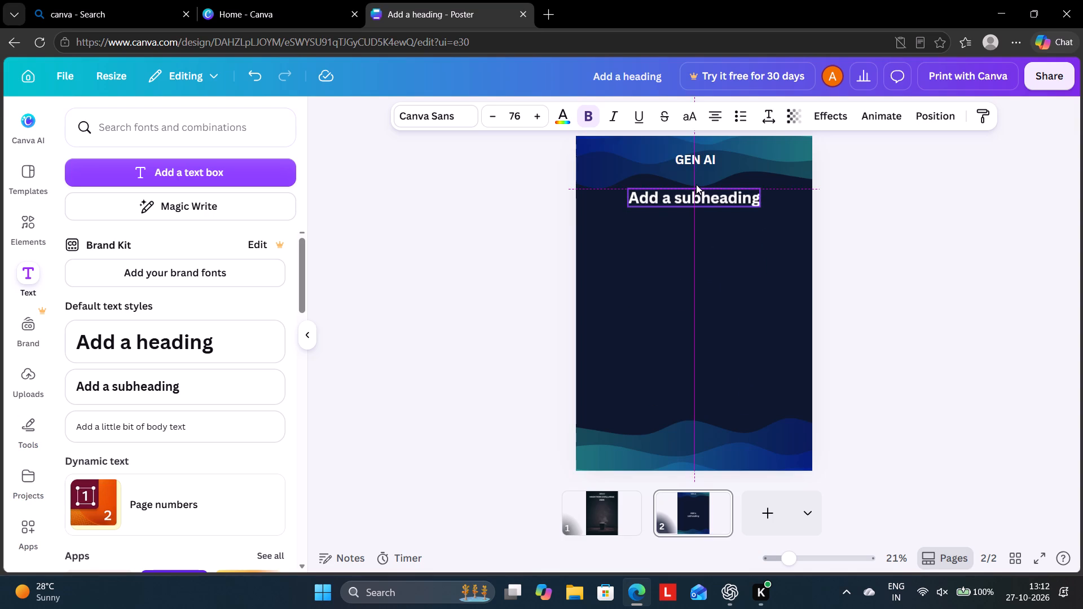
left_click_drag(696, 184, 697, 179)
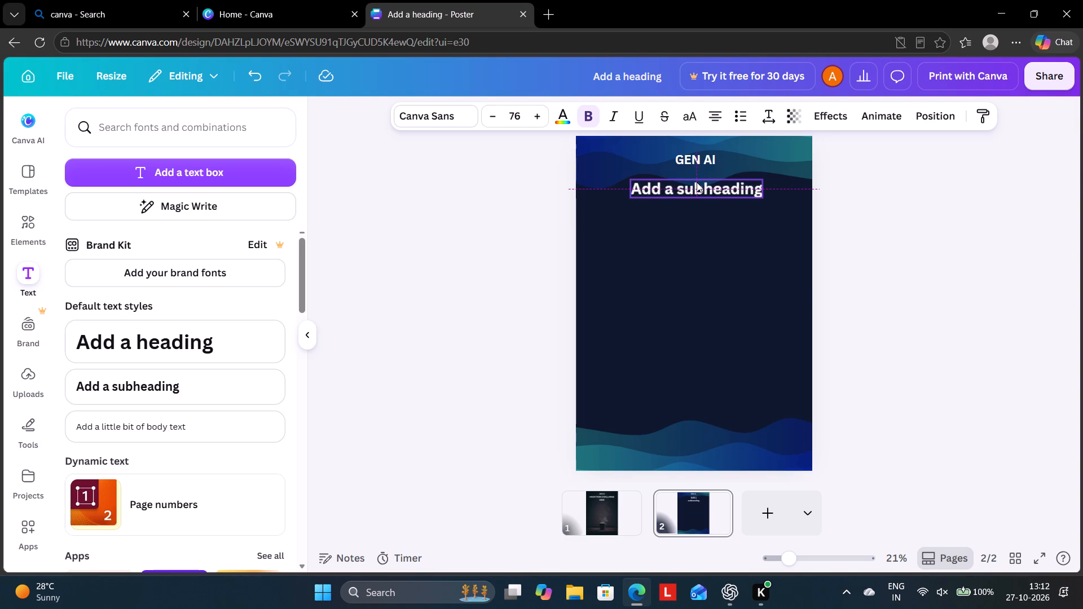
Replace the subheading's placeholder text with the copied "HACKTHON CHALLANGE" text.
left_click(692, 188)
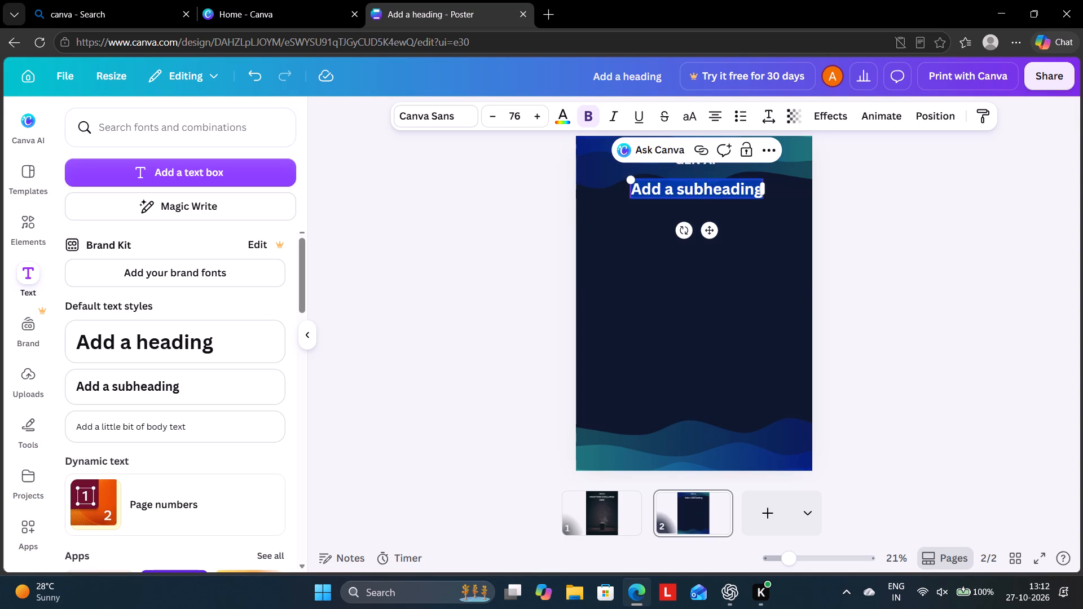
key("BackSpace")
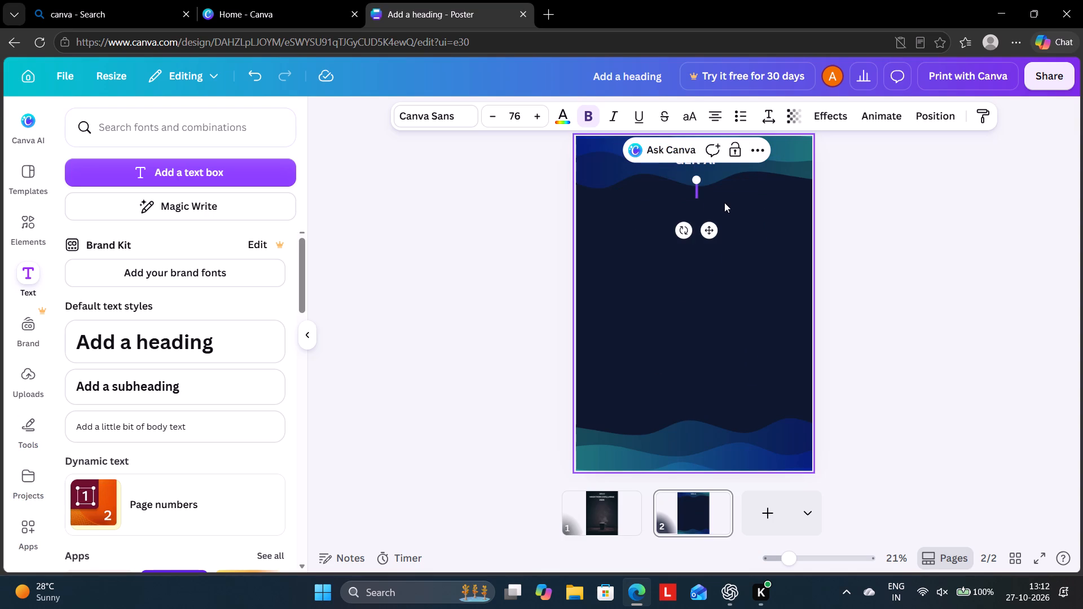
key("ctrl+v")
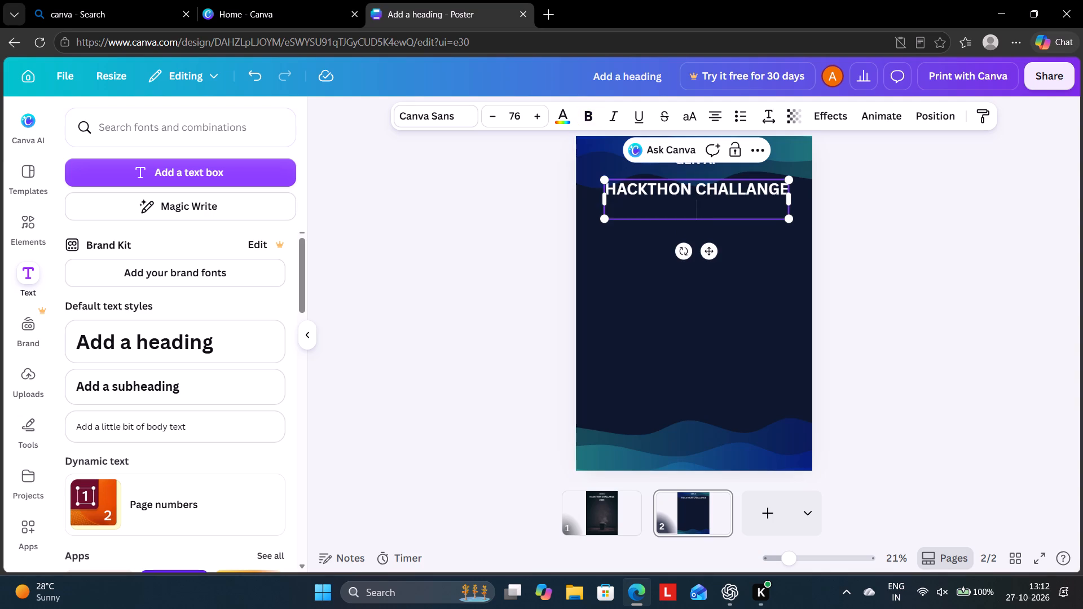
Copy the "2026" text box from the page 1 poster.
left_click(620, 263)
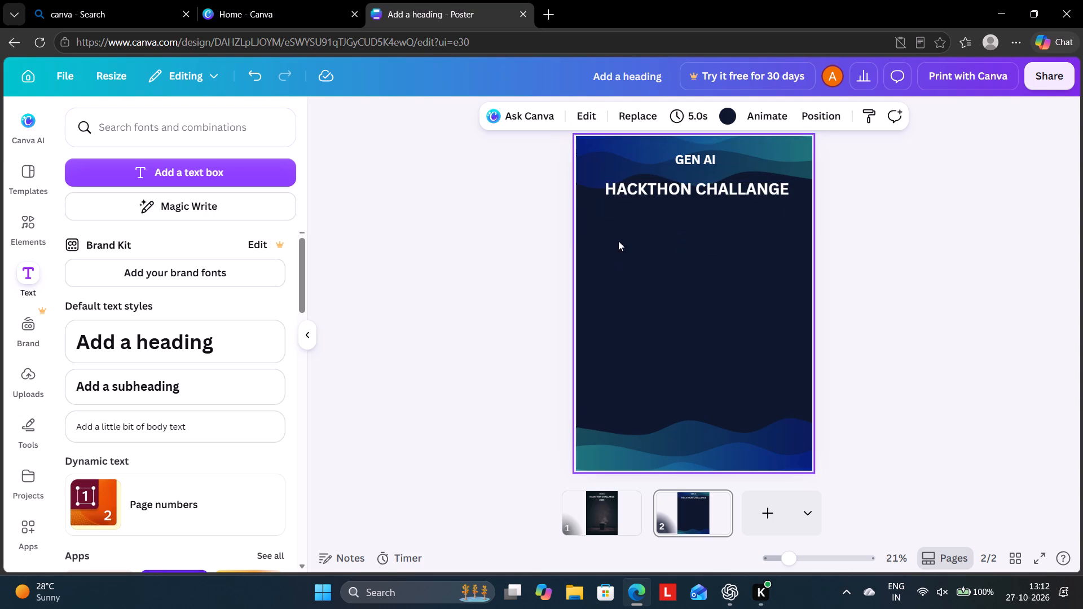
left_click(603, 527)
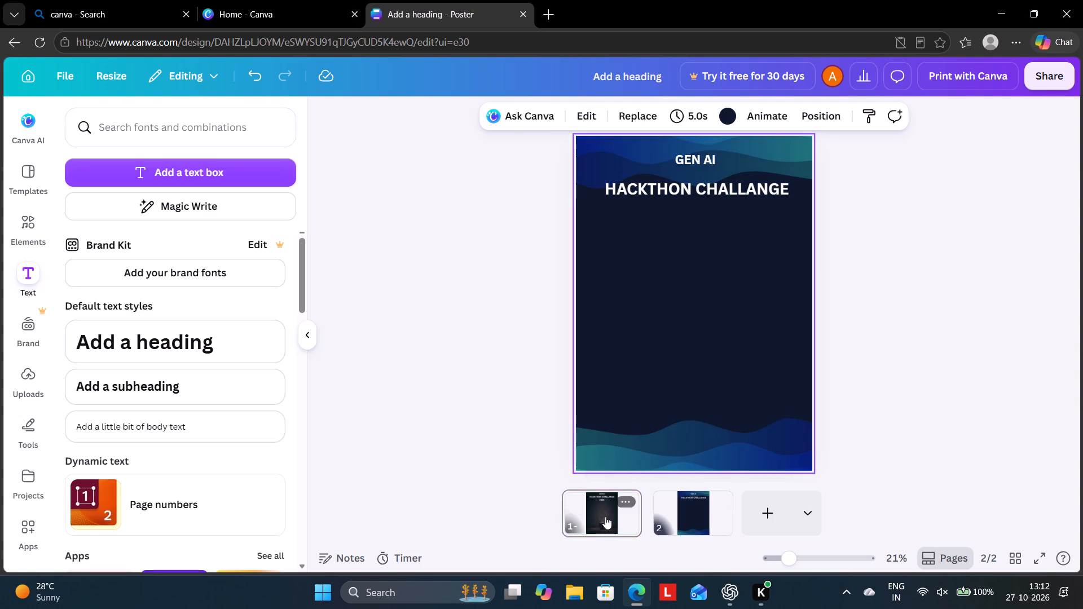
left_click(688, 201)
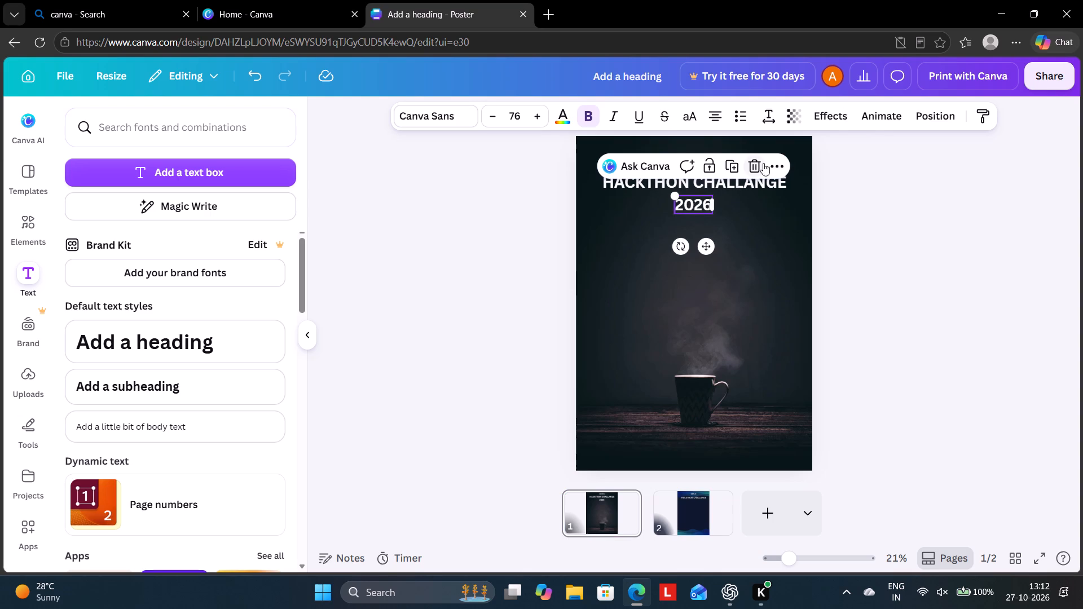
left_click(773, 162)
left_click(789, 200)
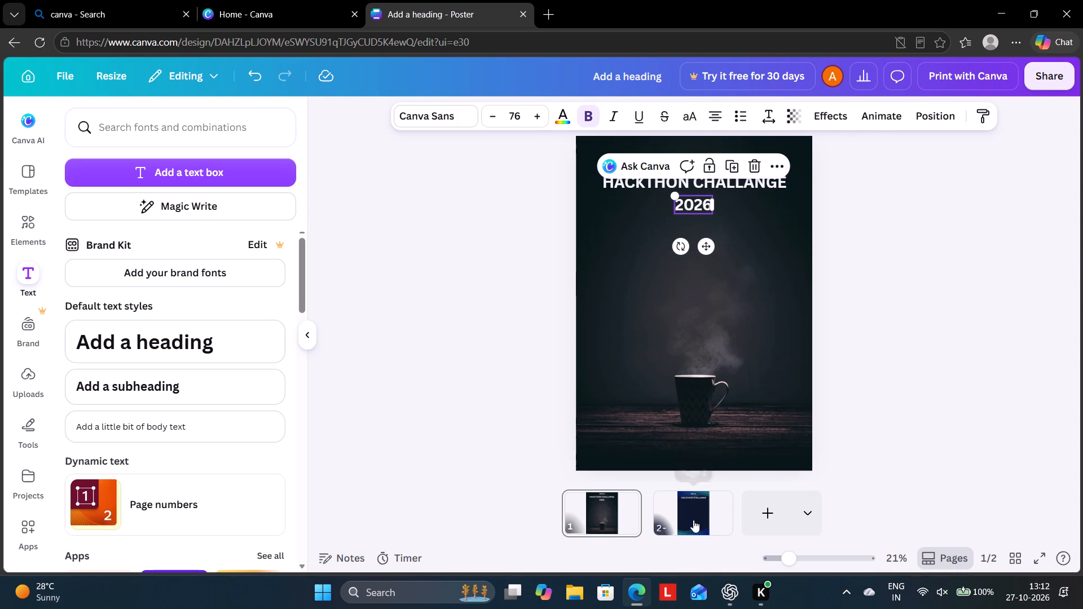
Add a subheading text box to page 2 and place it centred just below the "HACKTHON CHALLANGE" heading.
left_click(693, 520)
left_click(692, 218)
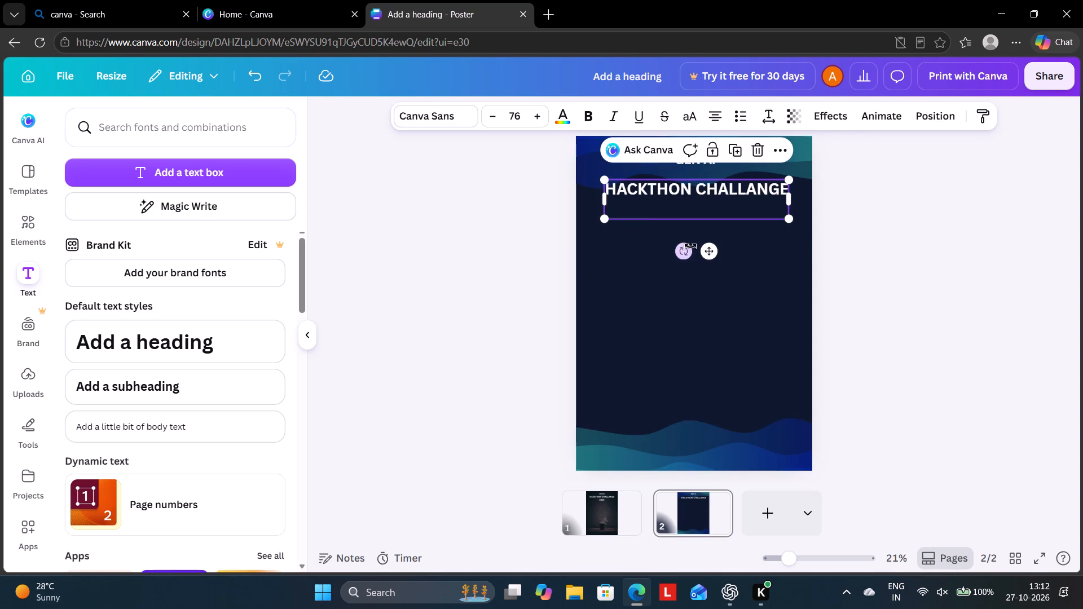
left_click(682, 310)
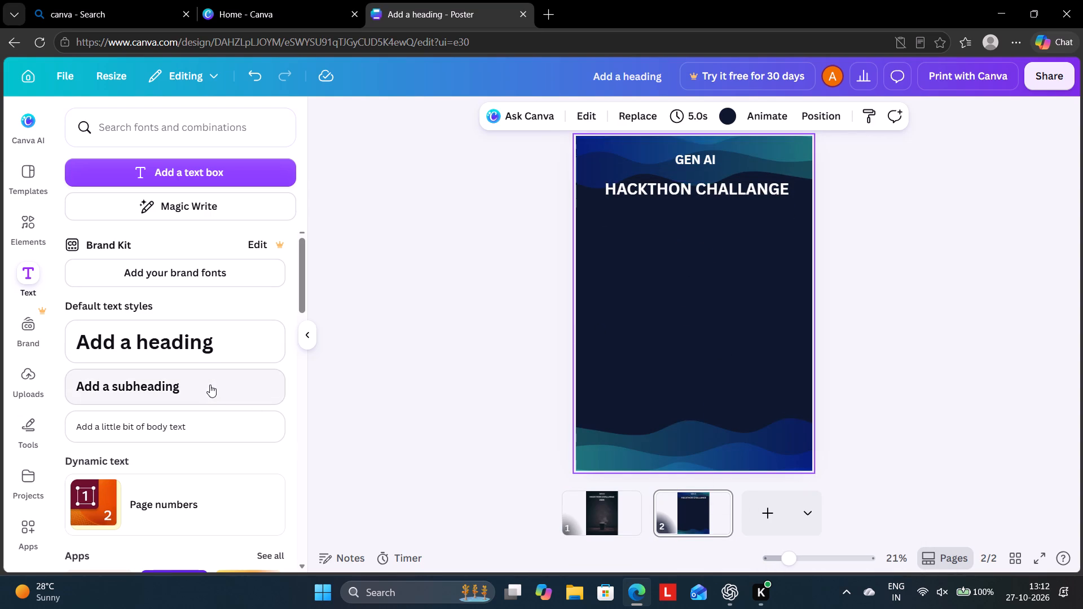
left_click(200, 381)
left_click_drag(685, 293, 685, 293)
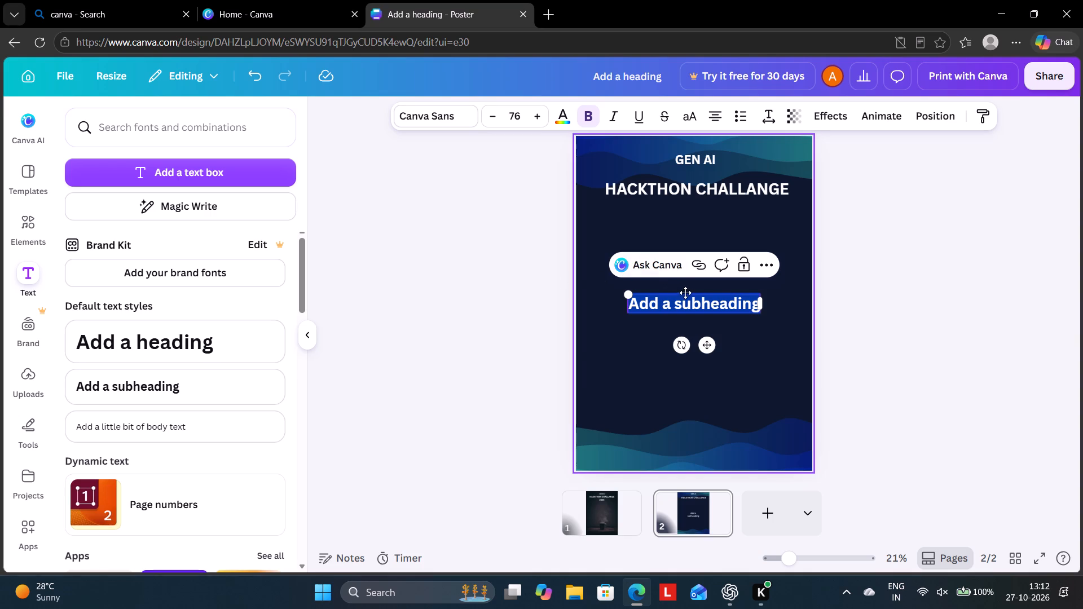
left_click_drag(685, 293, 686, 207)
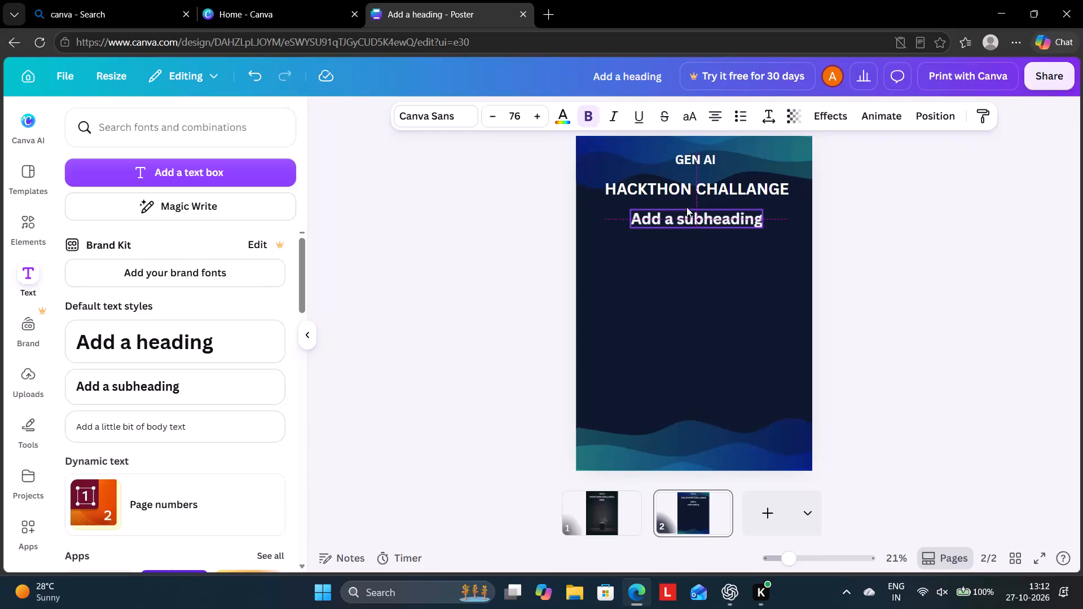
left_click_drag(686, 207, 687, 207)
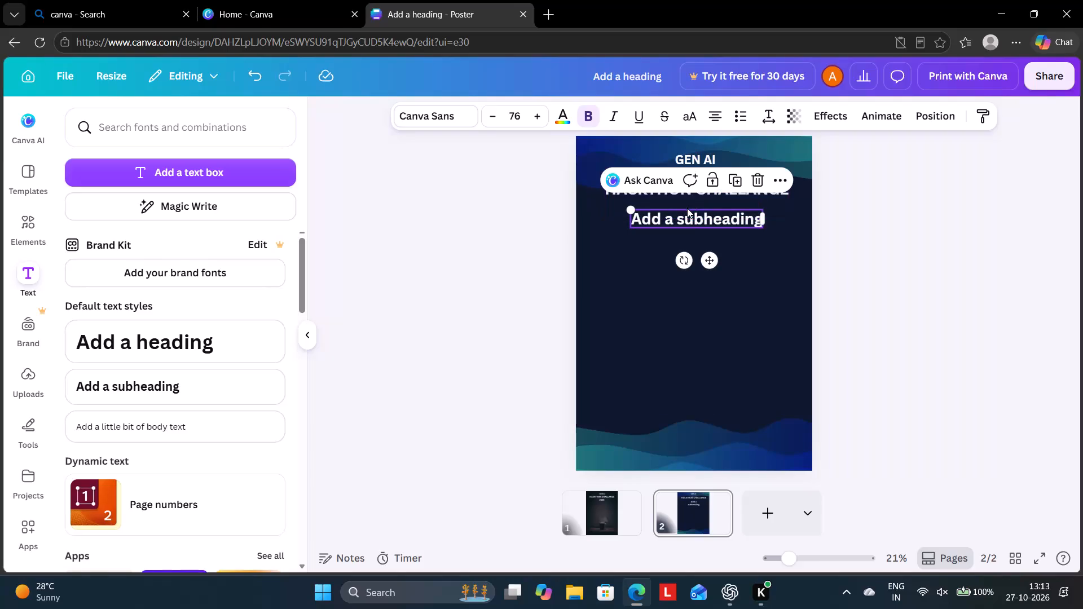
Replace the new subheading's placeholder text on page 2 with the copied "2026".
key("ctrl+v")
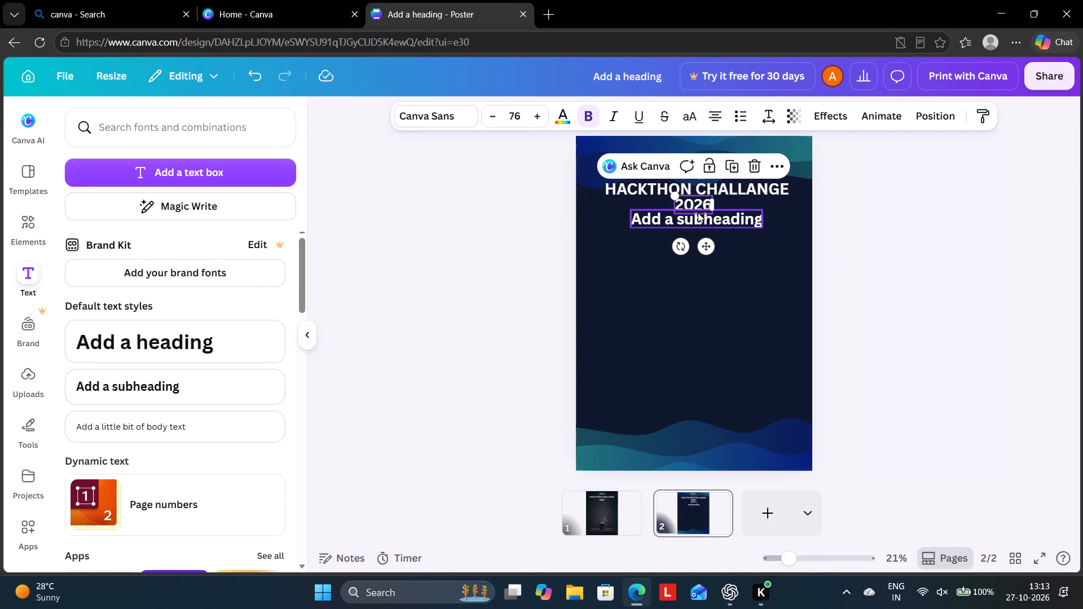
key("BackSpace")
left_click(702, 218)
left_click(702, 217)
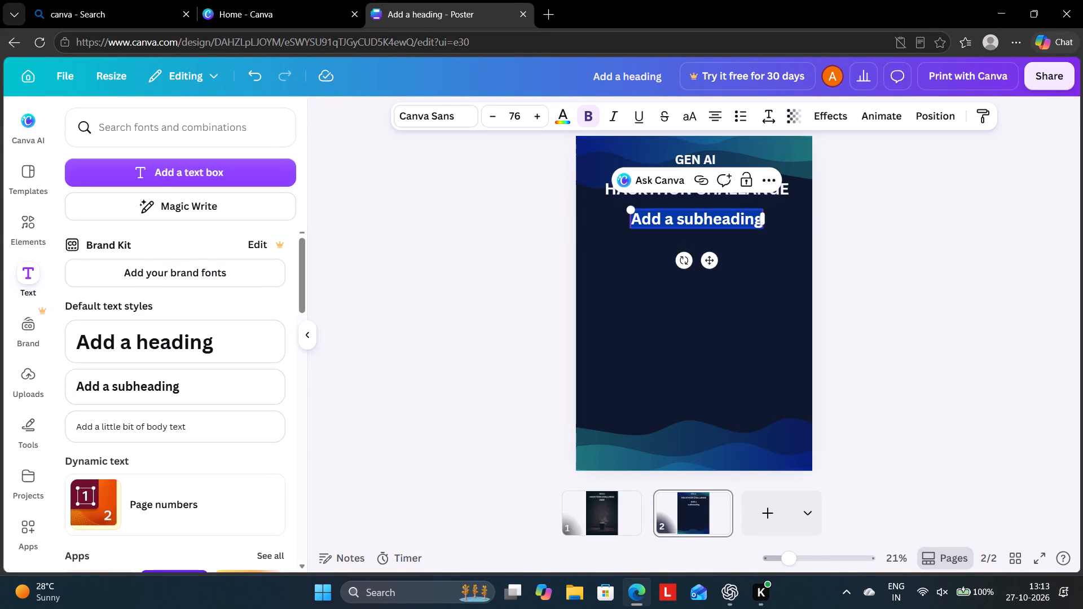
key("BackSpace")
key("ctrl+v")
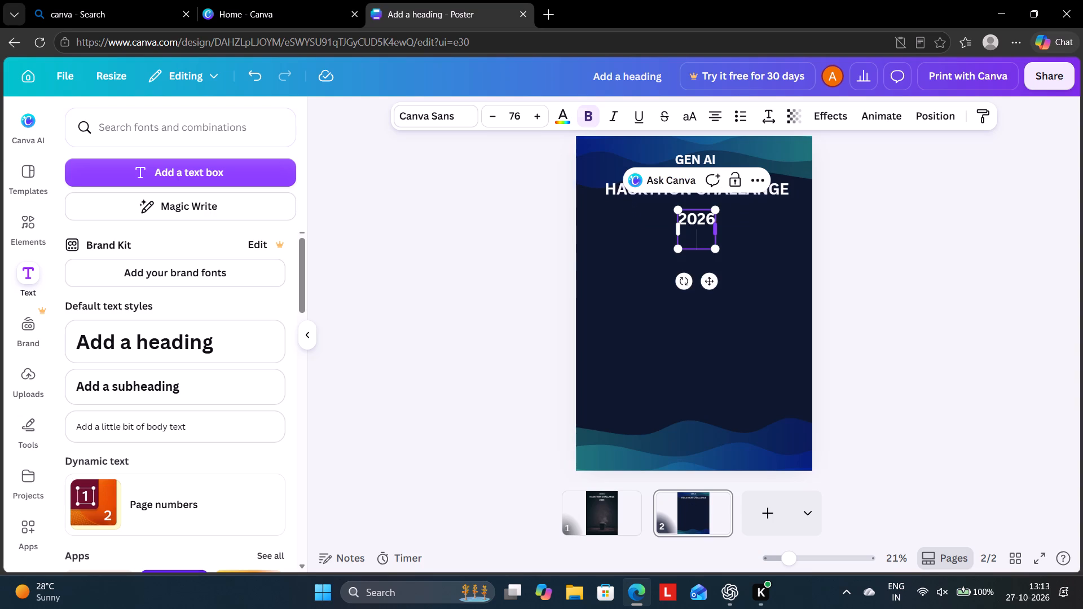
left_click(752, 251)
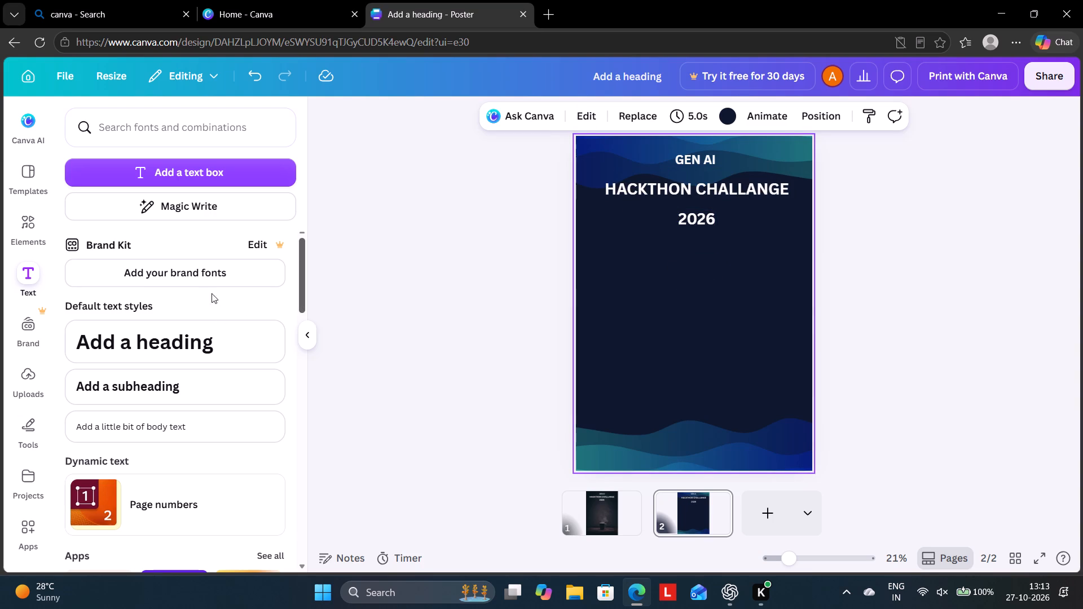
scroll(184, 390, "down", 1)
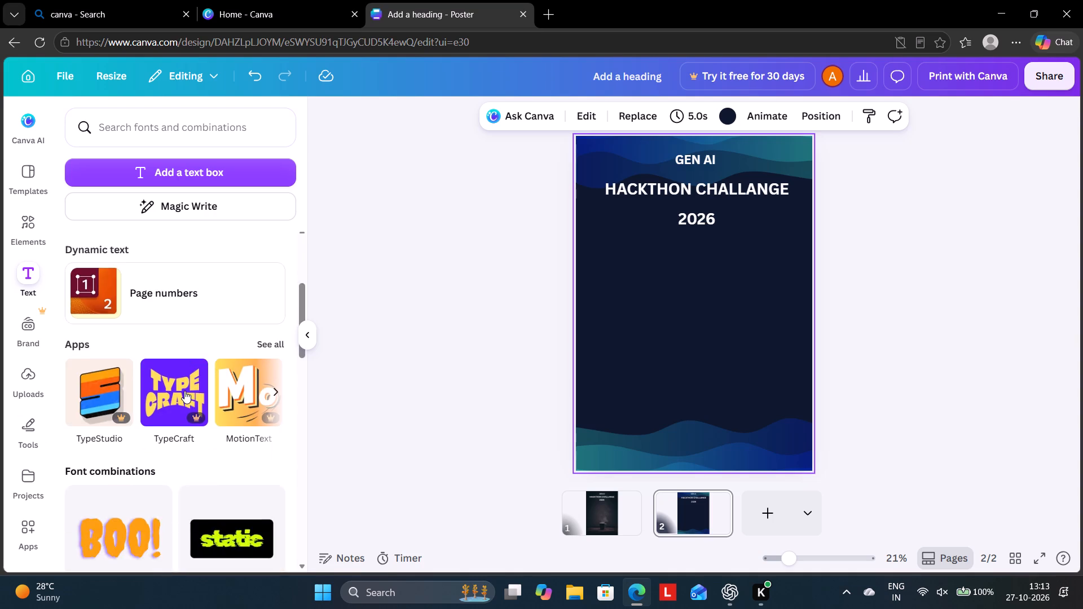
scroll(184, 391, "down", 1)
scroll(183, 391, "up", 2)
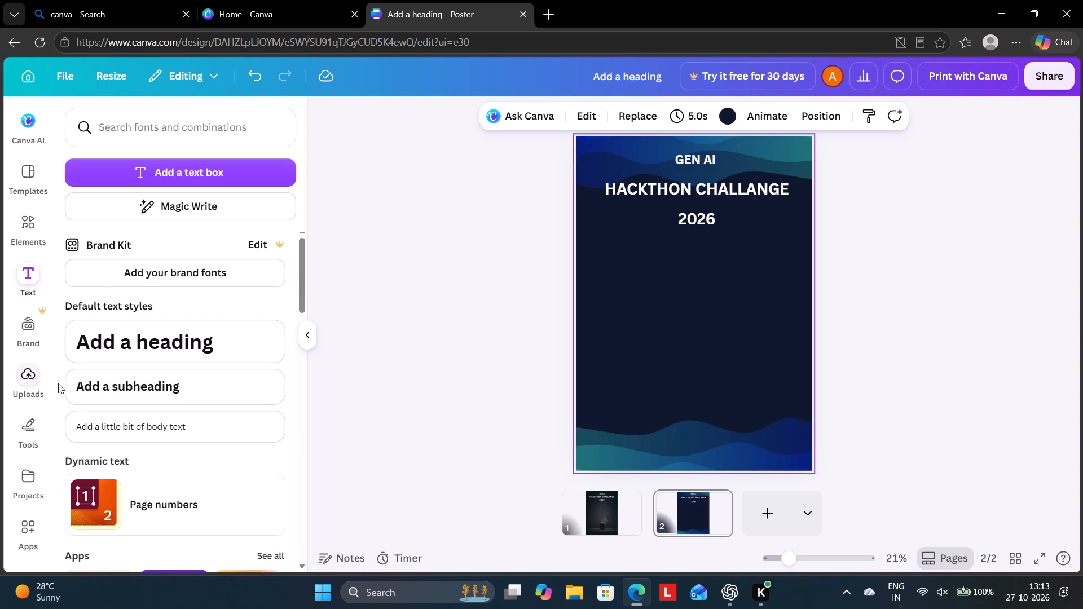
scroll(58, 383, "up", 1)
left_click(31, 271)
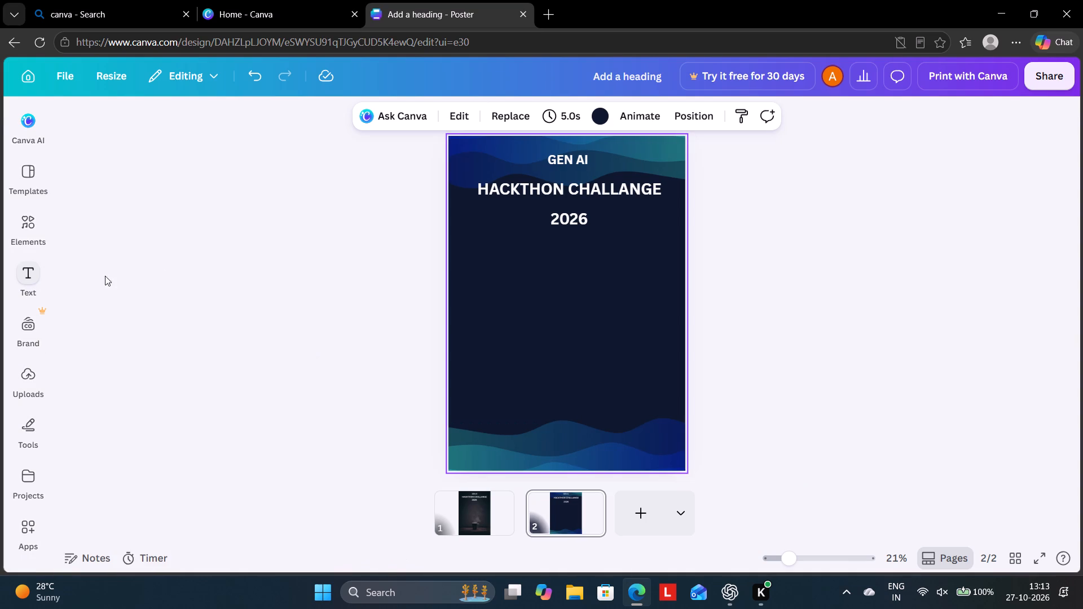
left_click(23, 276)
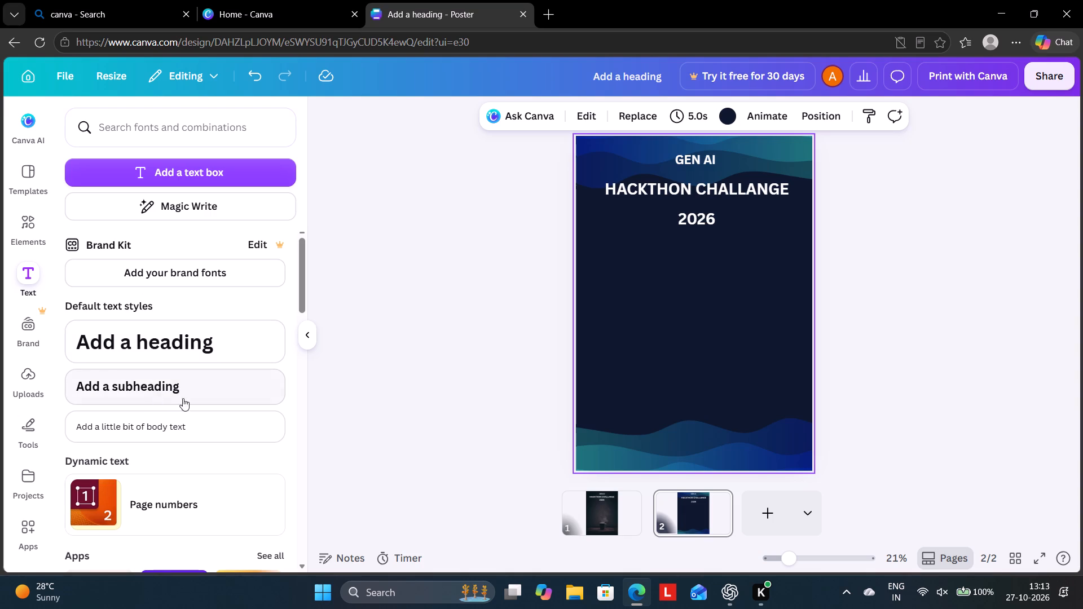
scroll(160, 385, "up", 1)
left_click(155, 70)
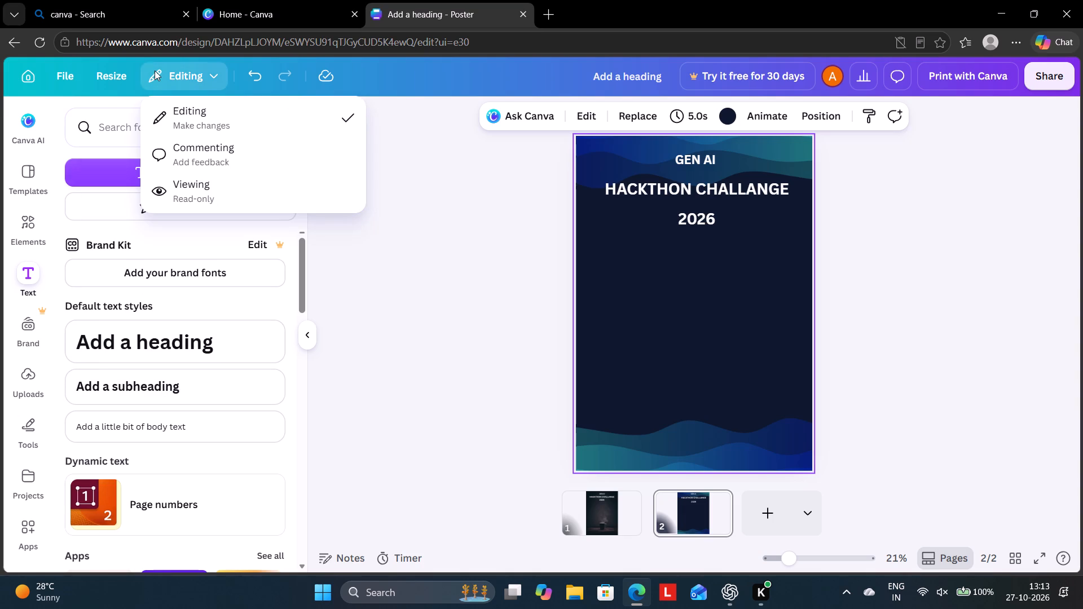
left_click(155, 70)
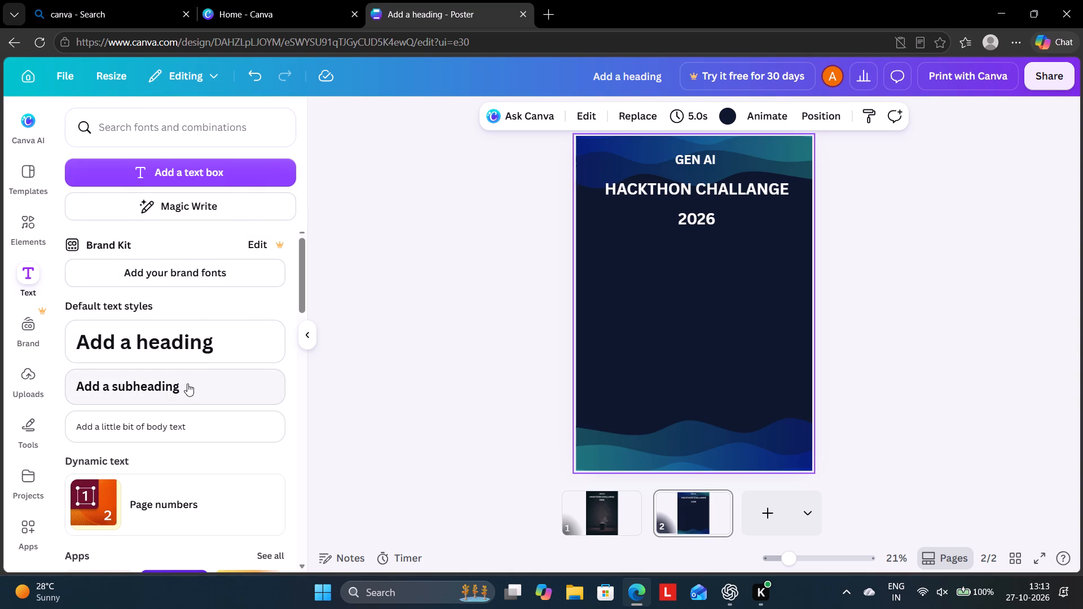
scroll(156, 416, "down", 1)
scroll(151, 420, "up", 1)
Add a body text box to page 2 and place it below "2026", near the page's left edge.
left_click(142, 424)
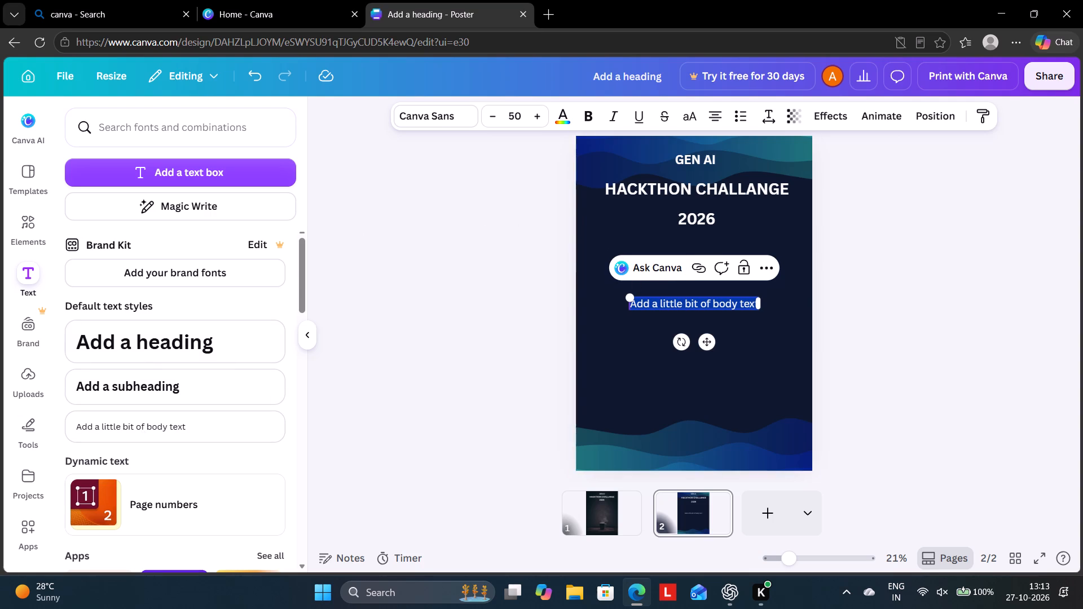
left_click_drag(651, 303, 649, 293)
left_click_drag(660, 294, 661, 298)
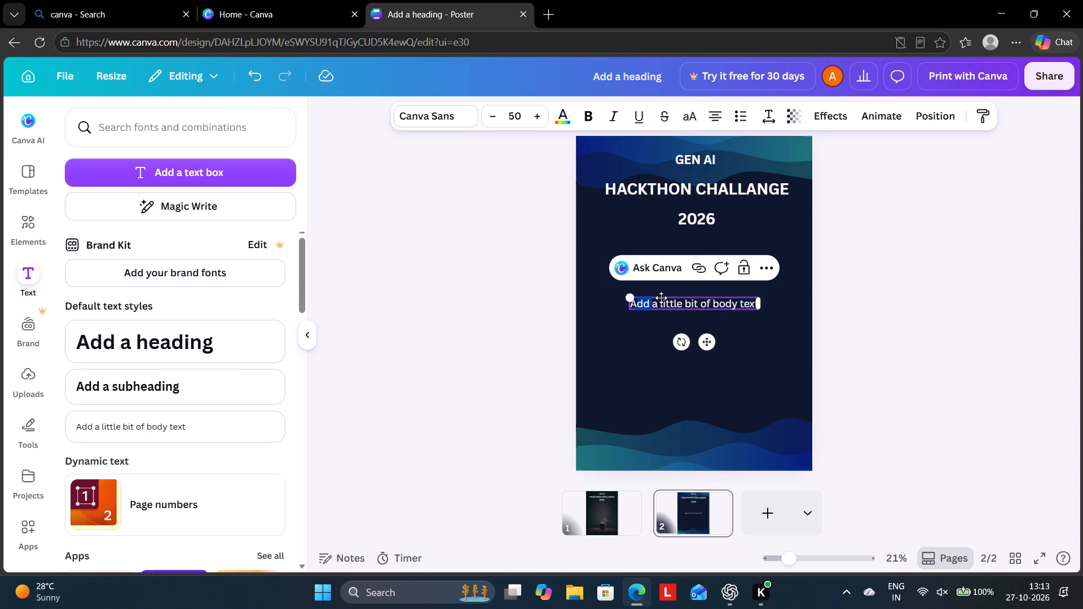
left_click_drag(661, 298, 610, 245)
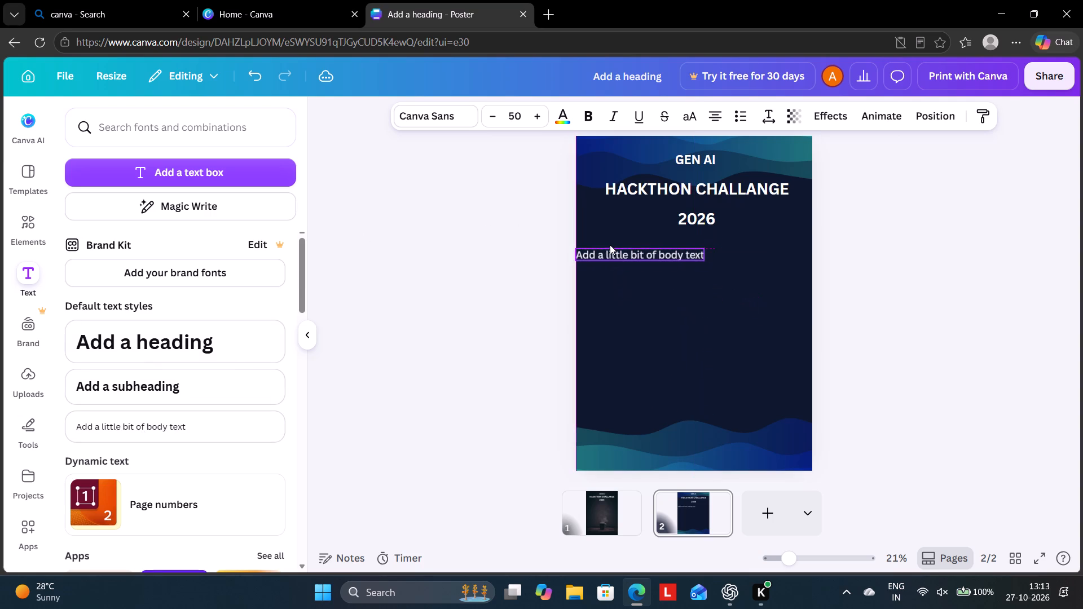
left_click_drag(610, 245, 612, 242)
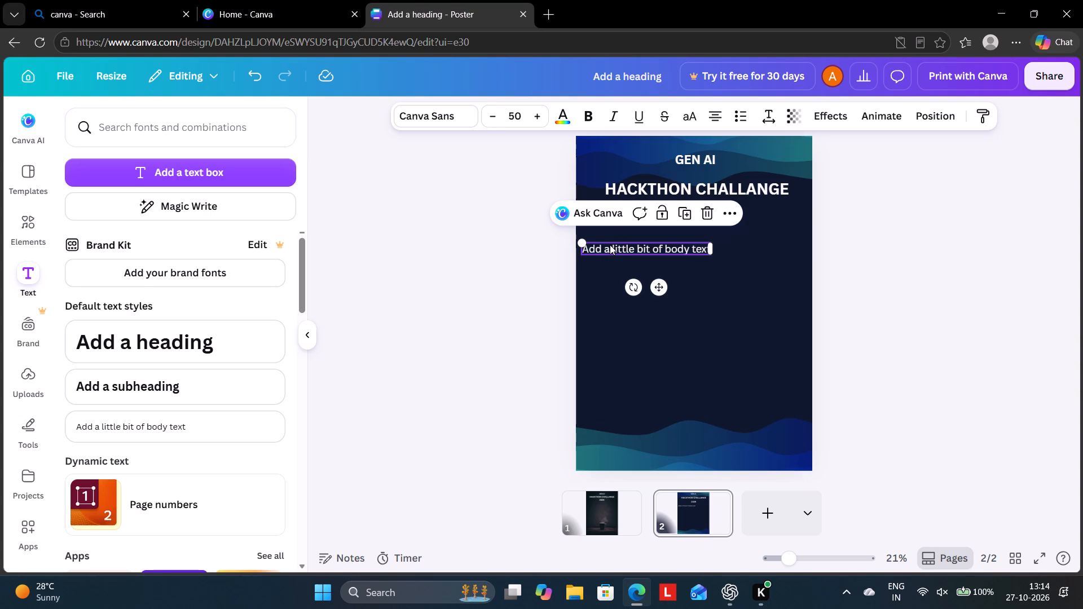
Make the placeholder text of the body text box italic.
left_click(610, 245)
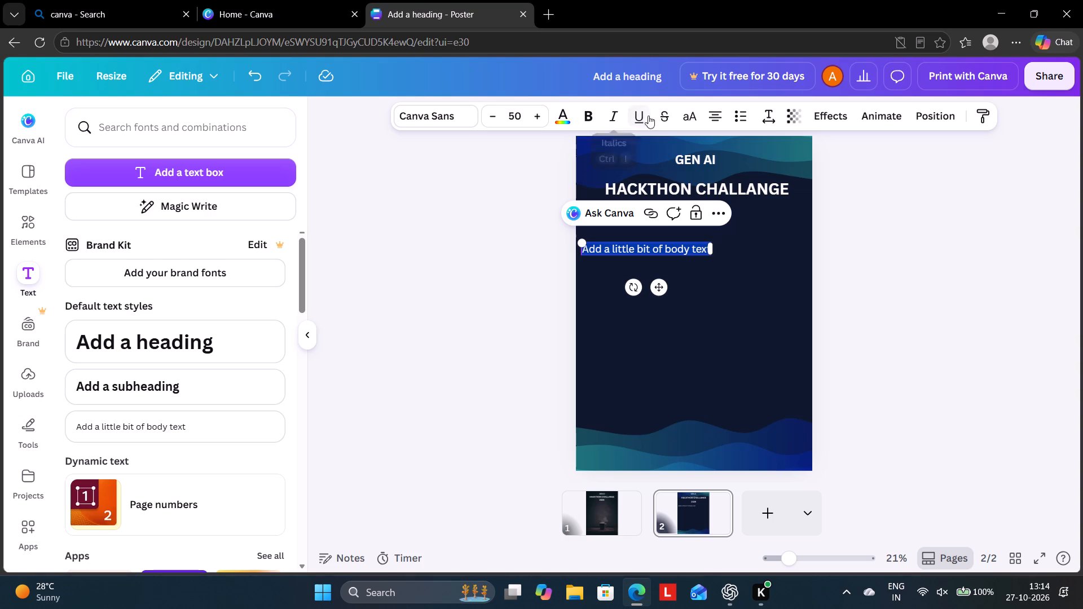
left_click(615, 116)
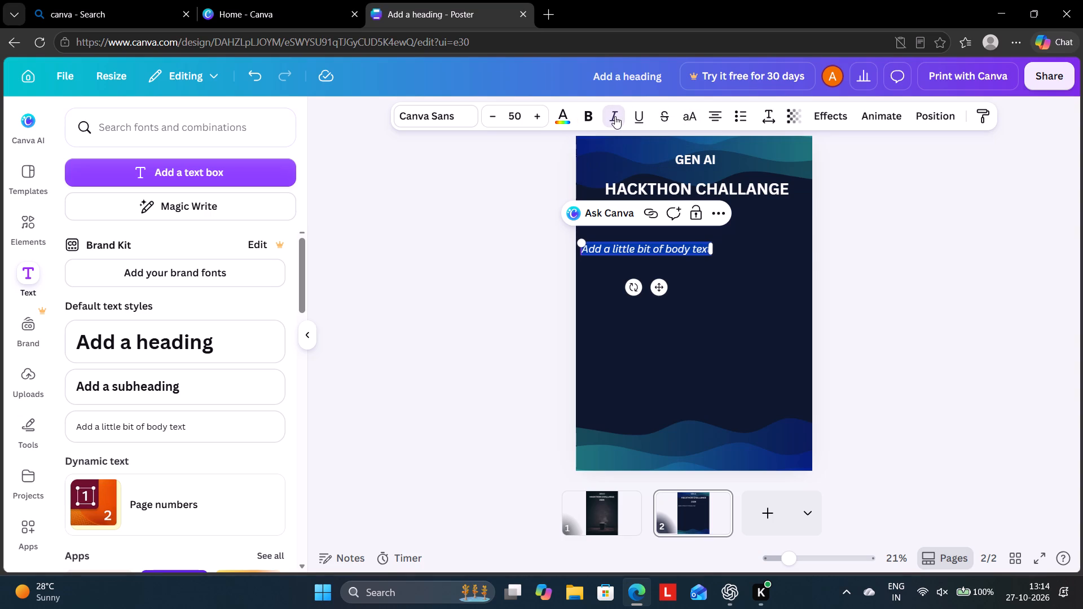
left_click(614, 117)
right_click(614, 117)
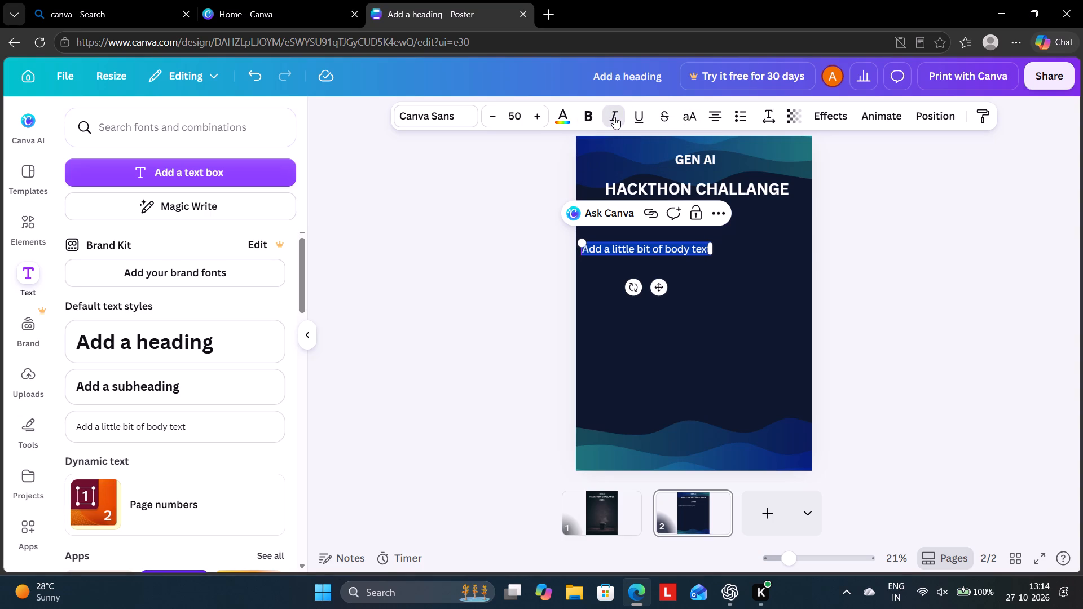
left_click(614, 117)
left_click(637, 256)
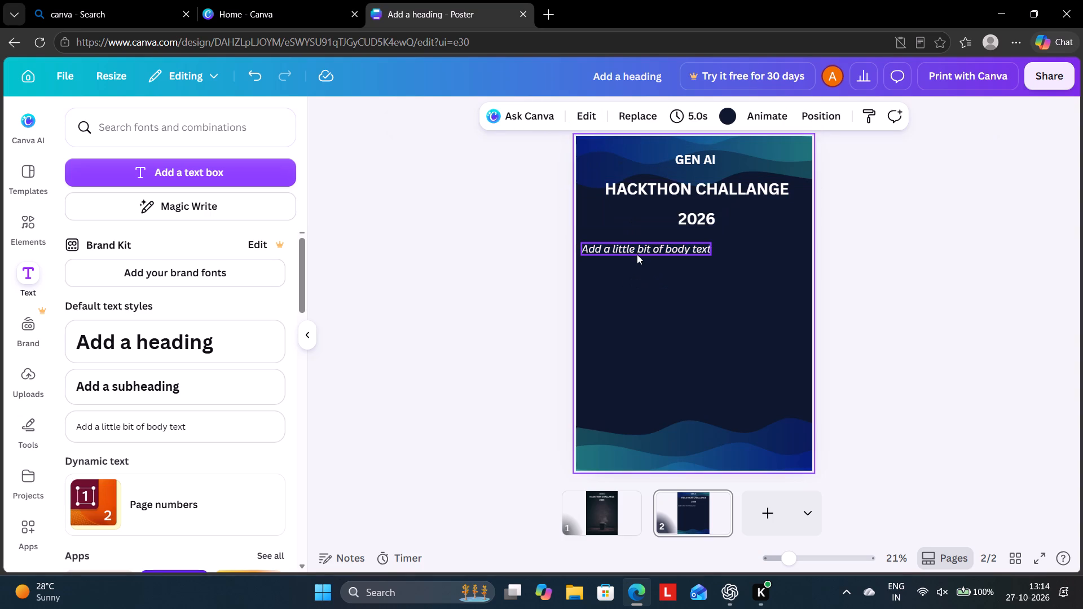
Replace the italic body placeholder on page 2 with "BUILD MOBILE APPS THAT SOLVE EVERYDAY PROBLEM".
left_click(634, 245)
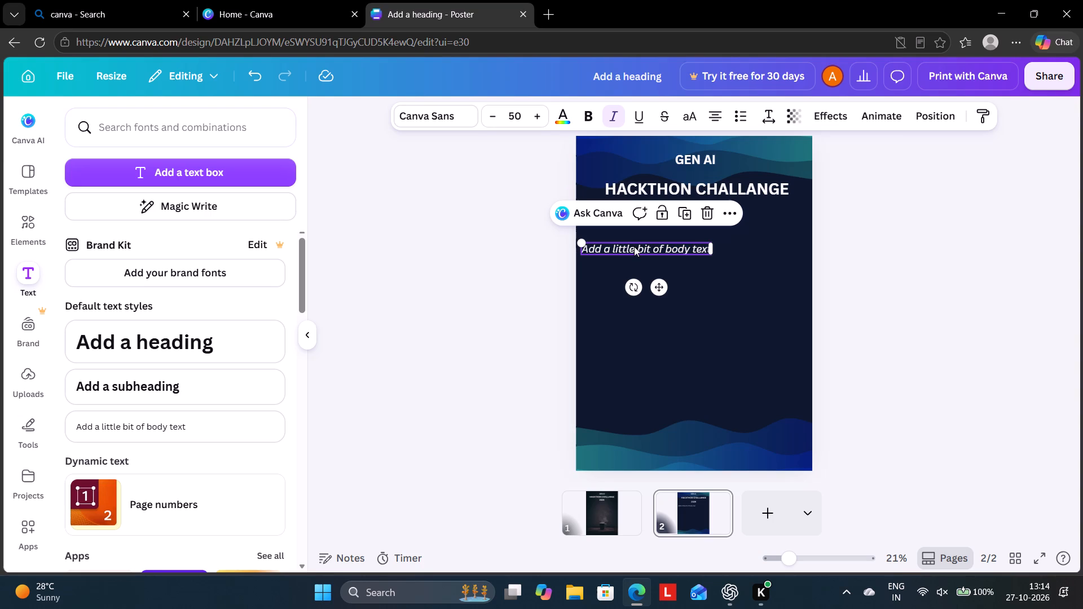
type("bb")
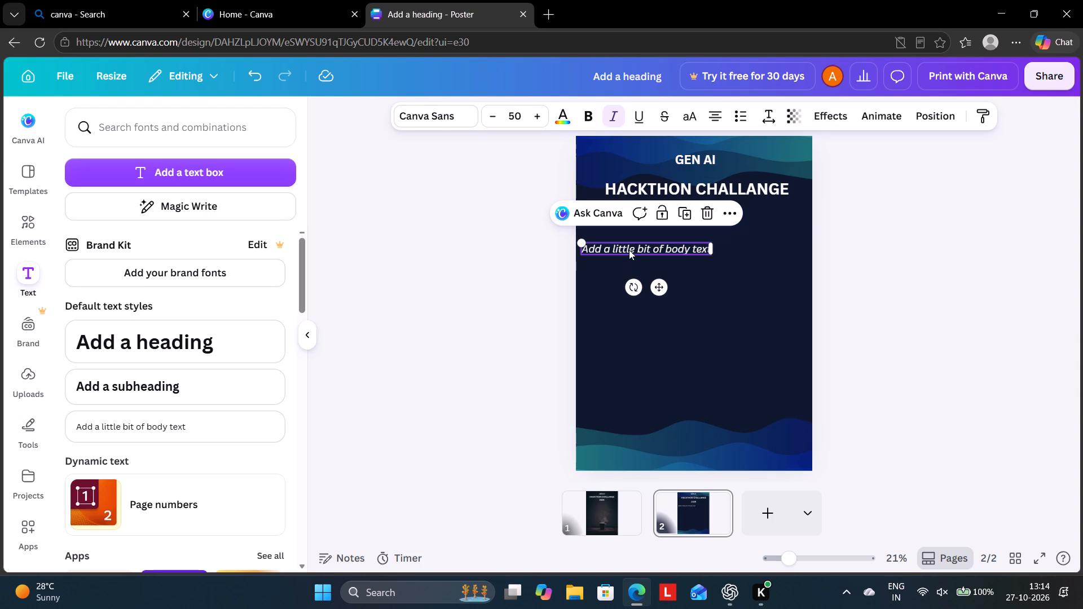
left_click(629, 249)
key("BackSpace")
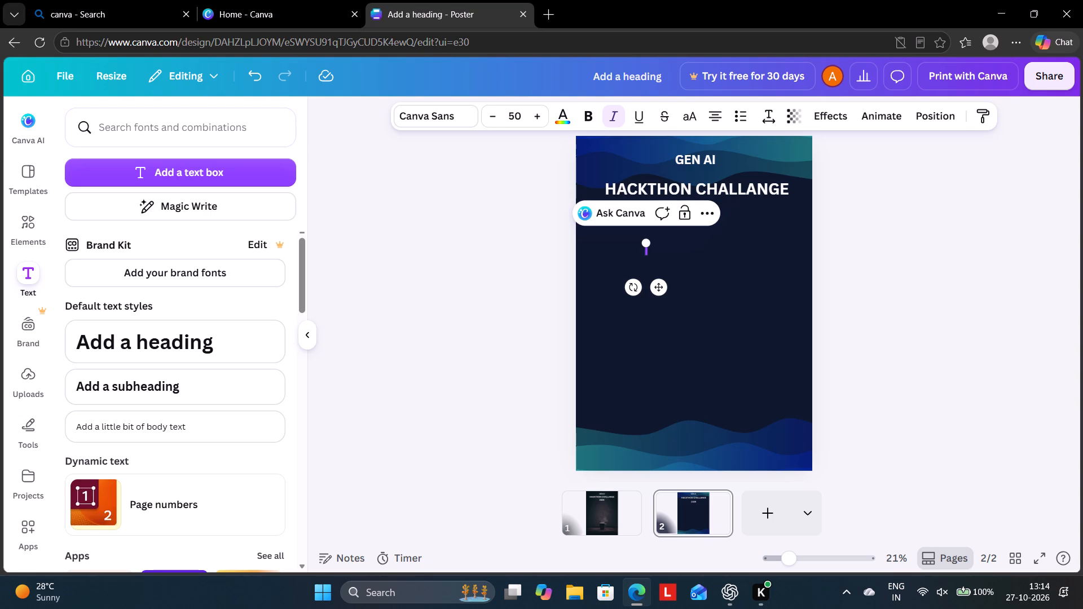
key("b")
key("BackSpace")
key("shift+b")
type("UI")
type("LD")
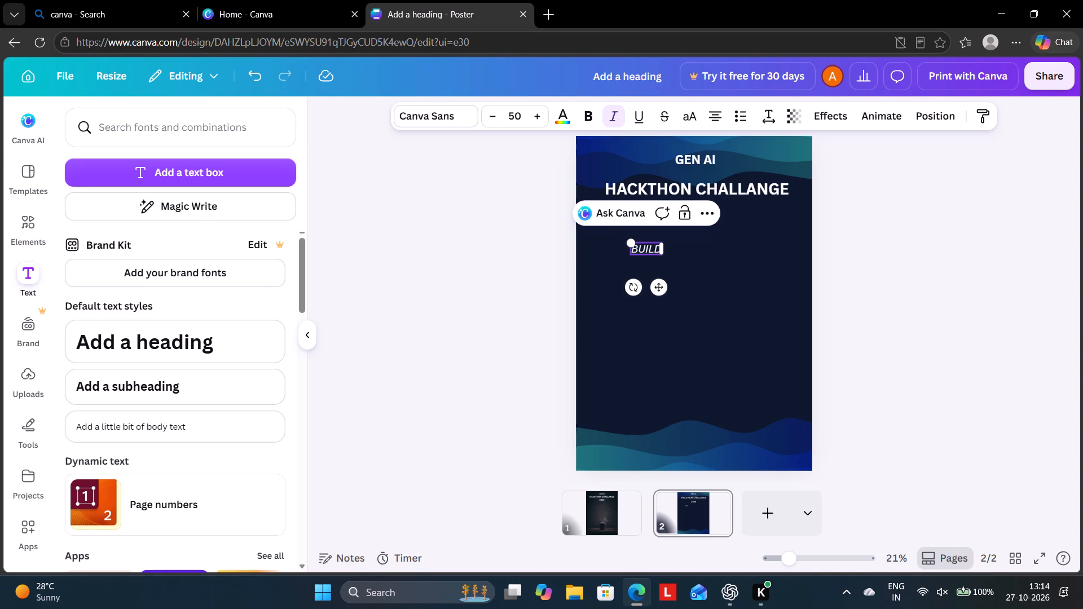
key("space")
key("shift+n")
key("shift+BackSpace")
type("MO")
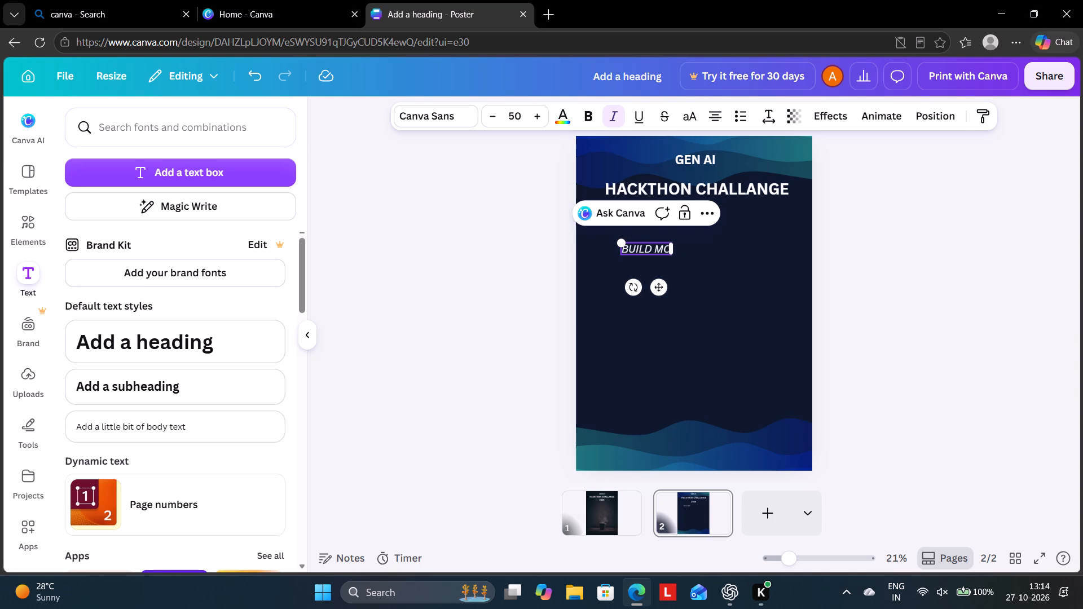
type("BILE")
key("space")
type("APPS")
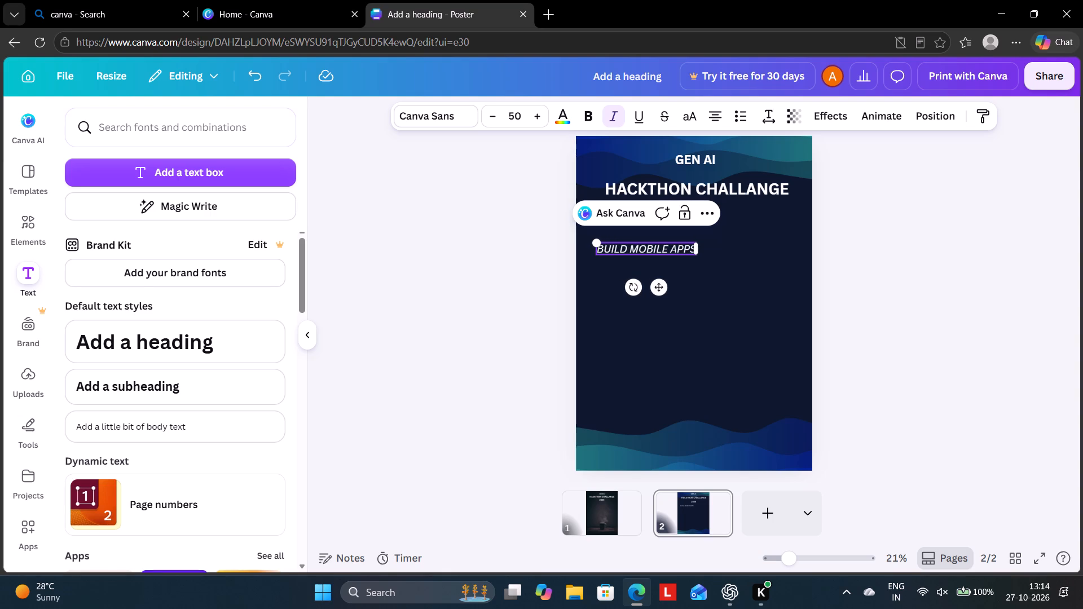
key("space")
type("THAT")
key("space")
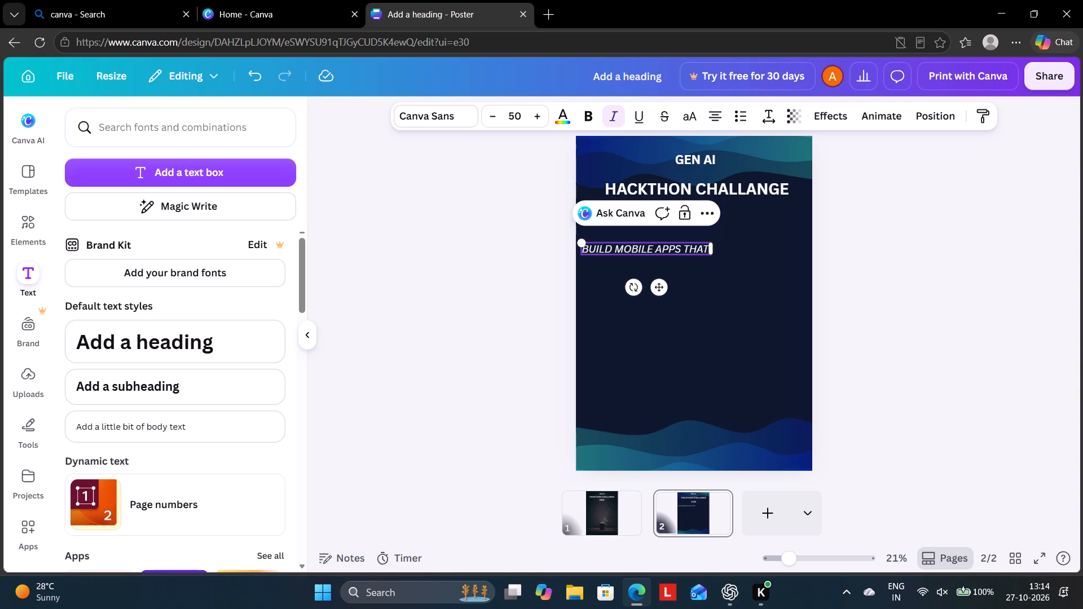
type("SOLVE")
key("space")
type("EVERY")
key("space")
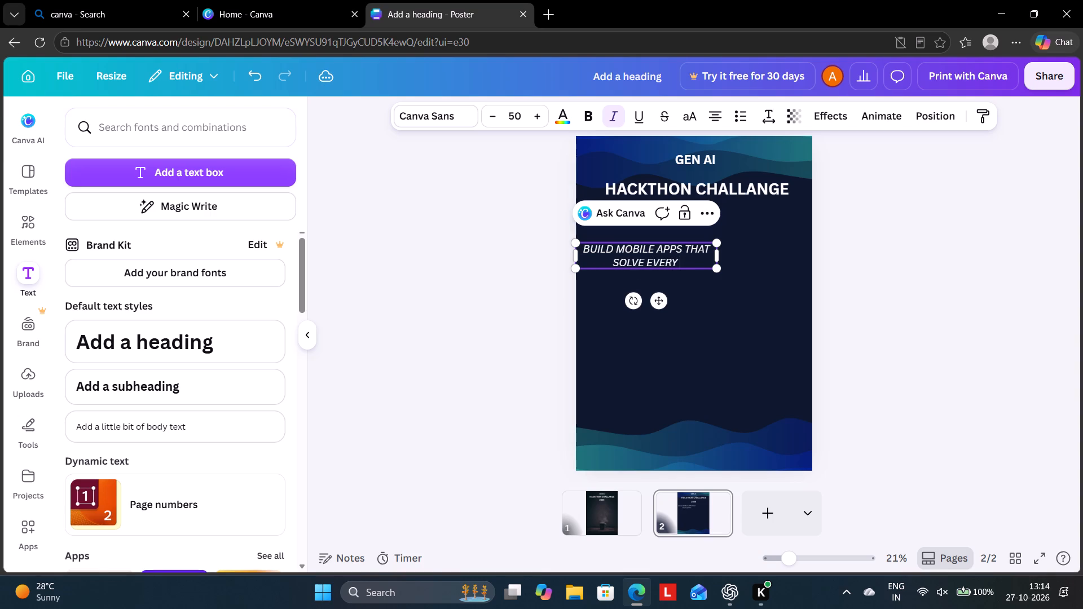
key("shift+BackSpace")
type("DAY")
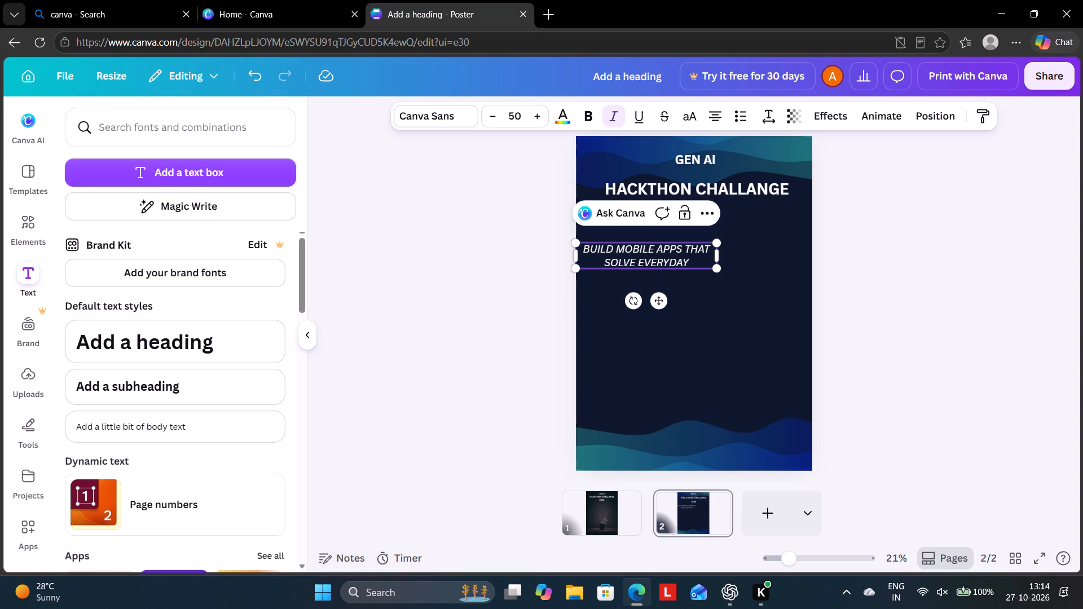
key("shift+space")
type("PROBLEM")
left_click(702, 261)
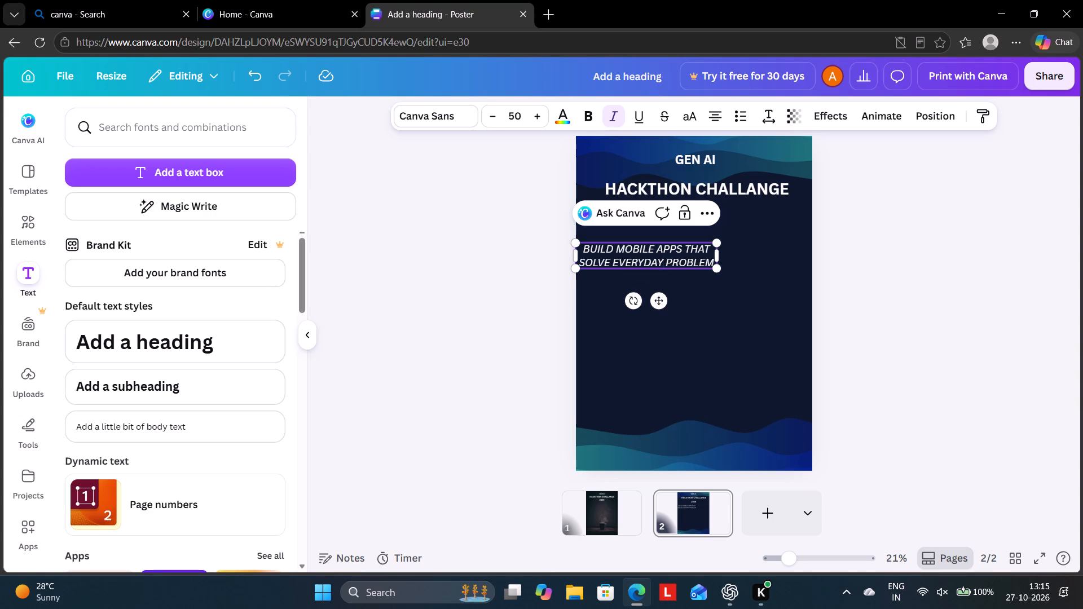
left_click(706, 297)
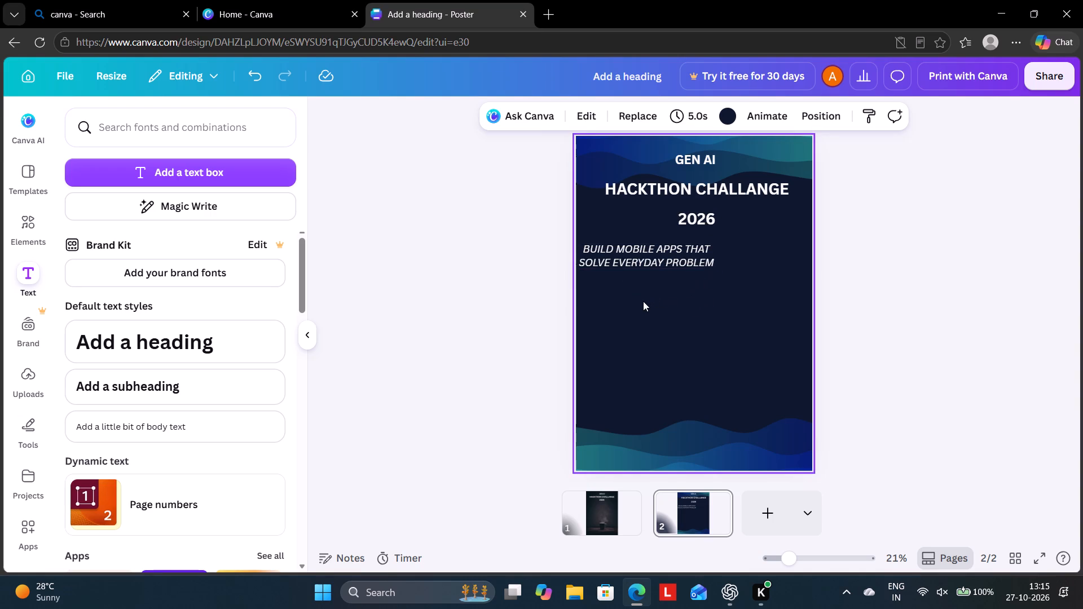
Add an "S" to the end of the italic tagline so its last word reads "PROBLEMS".
left_click(713, 255)
left_click(708, 259)
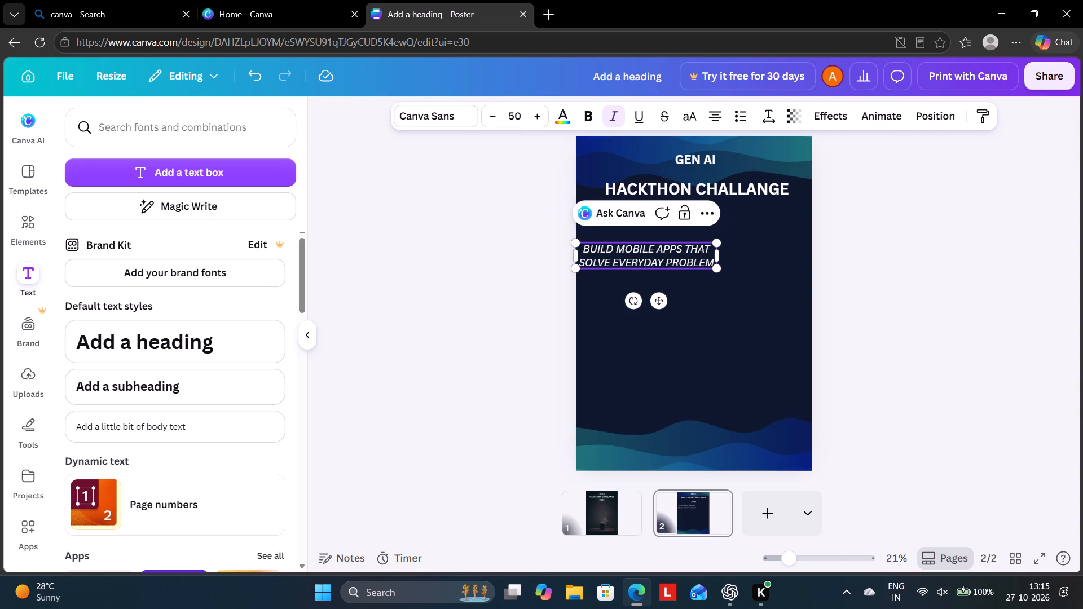
key("Right")
key("Right")
key("s")
key("BackSpace")
key("shift+s")
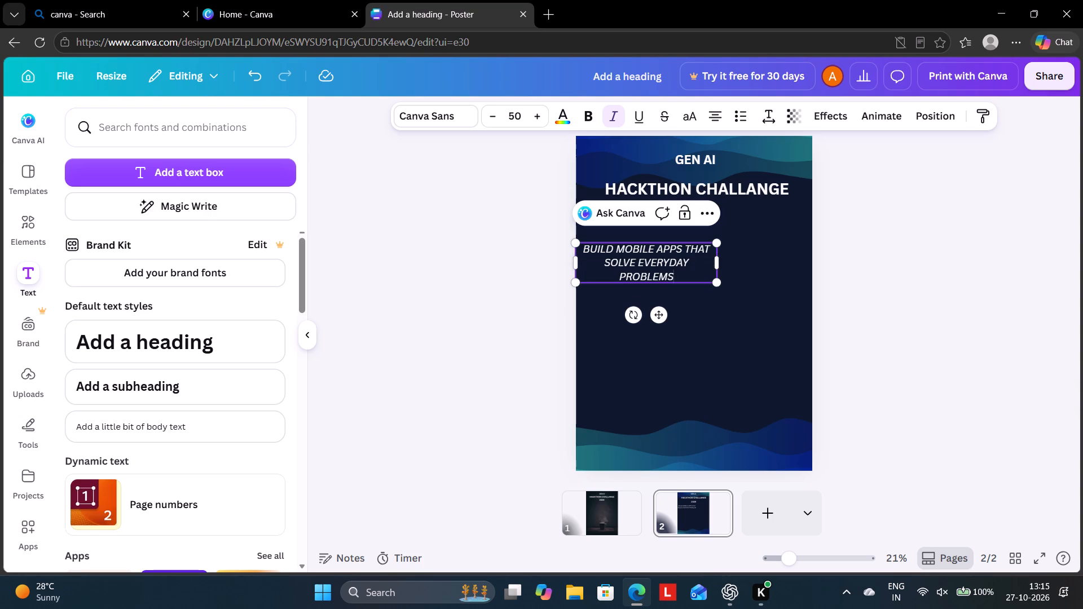
left_click(685, 294)
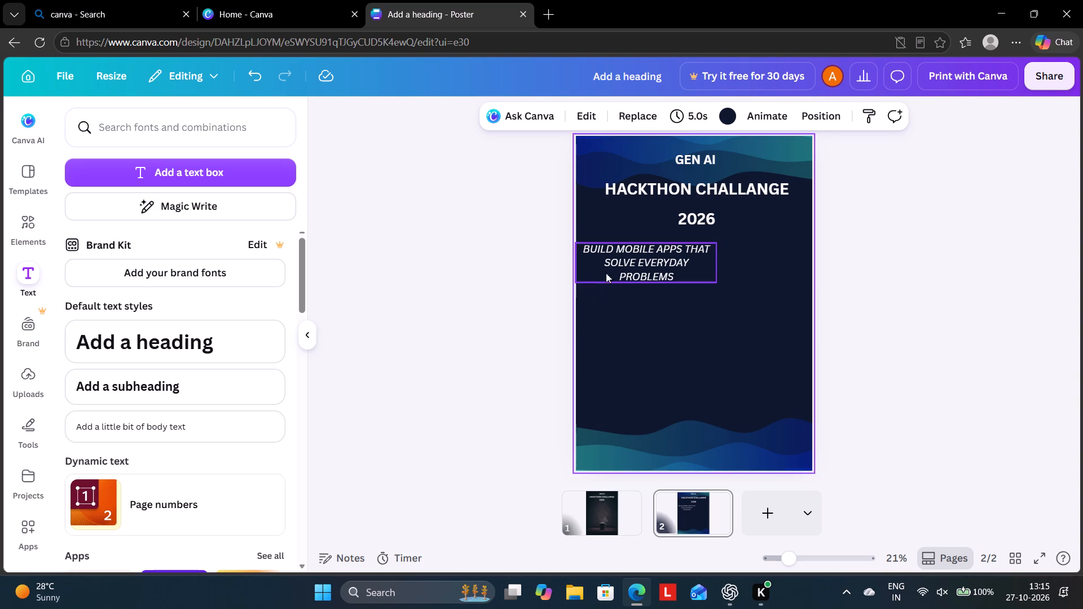
Reduce the italic tagline's font size to 49.
left_click(631, 276)
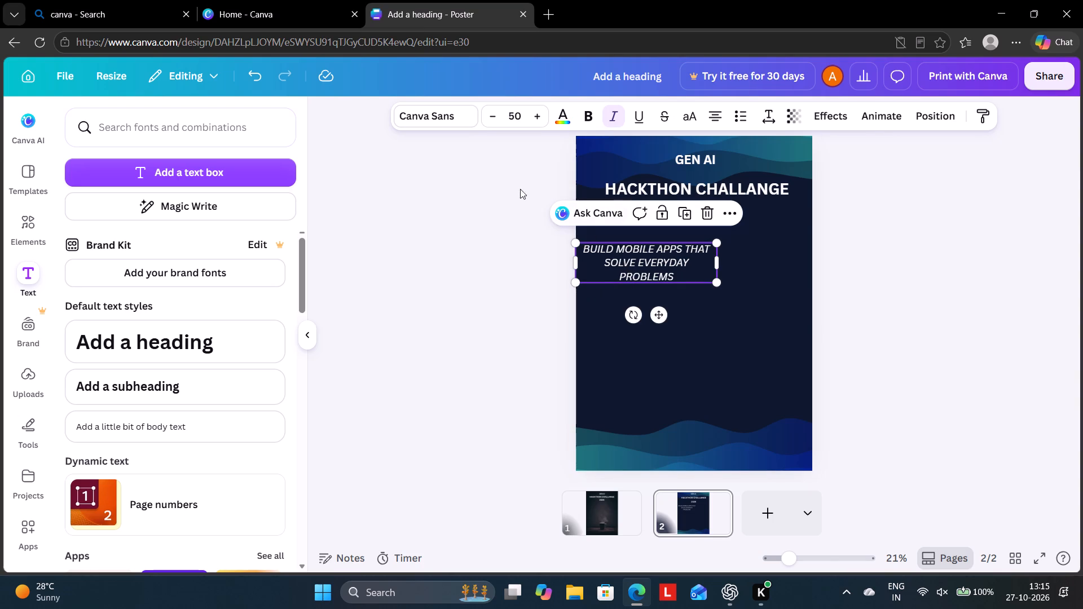
left_click(491, 112)
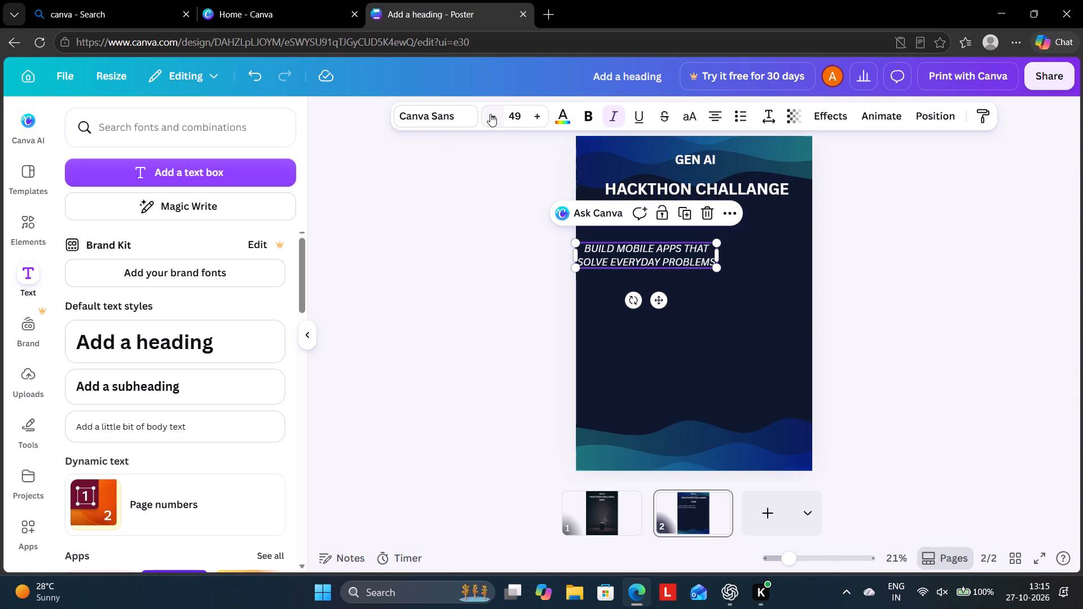
left_click(590, 352)
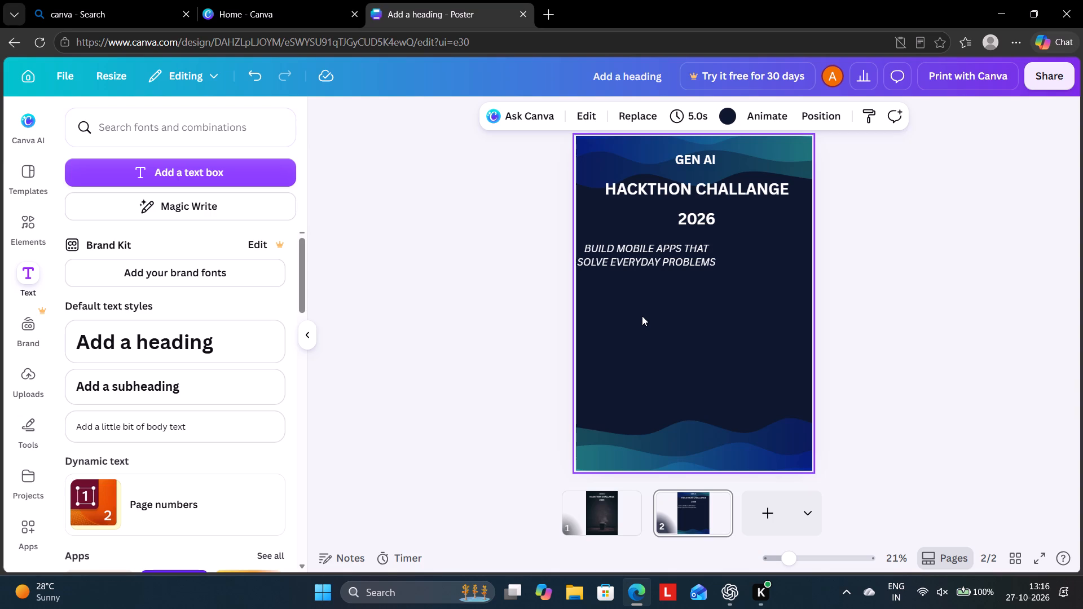
Add another body text box to page 2 below the tagline and widen it to the page's left edge.
left_click(131, 417)
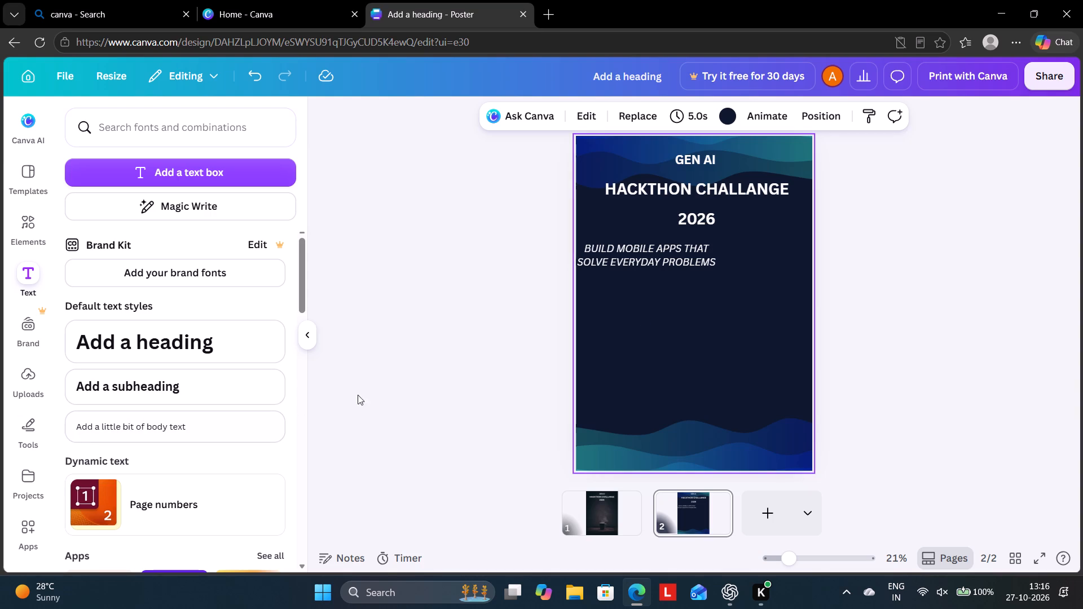
left_click(189, 432)
left_click_drag(636, 303, 632, 306)
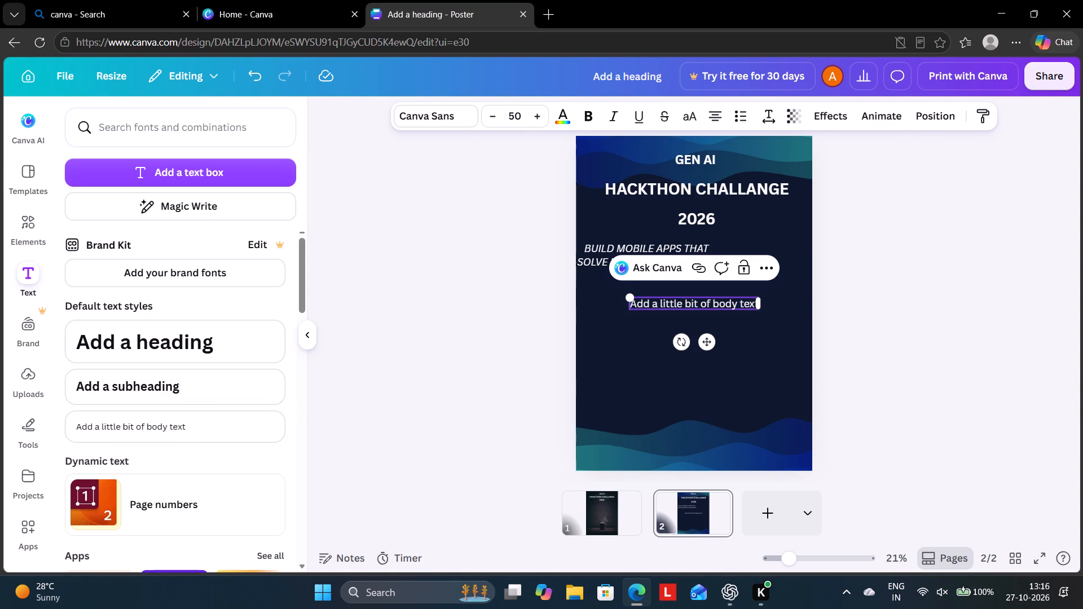
left_click_drag(632, 306, 629, 306)
left_click(631, 305)
left_click_drag(628, 303, 601, 297)
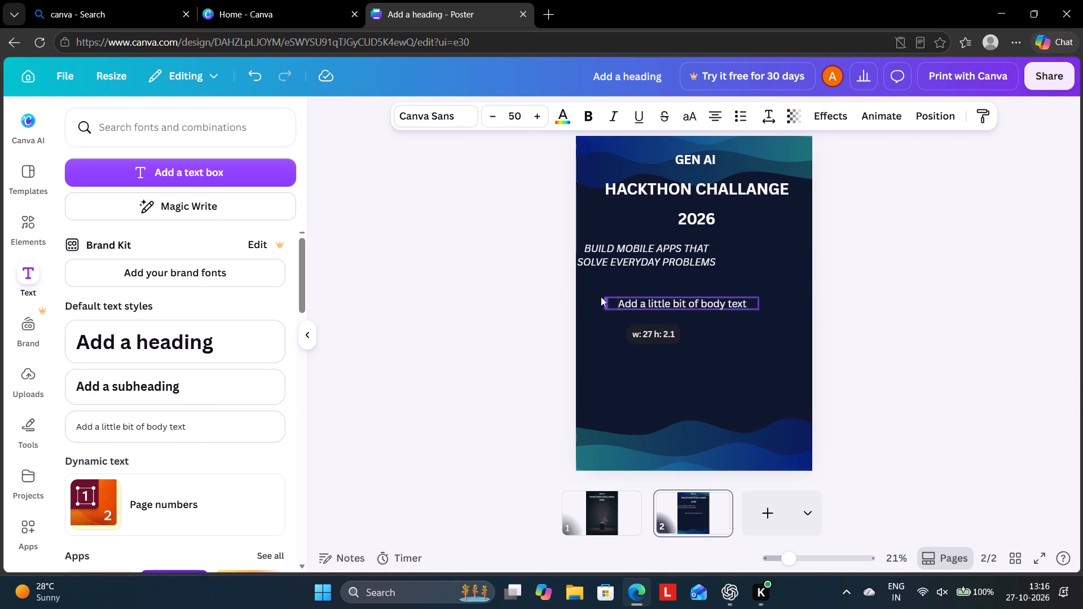
left_click_drag(601, 297, 578, 268)
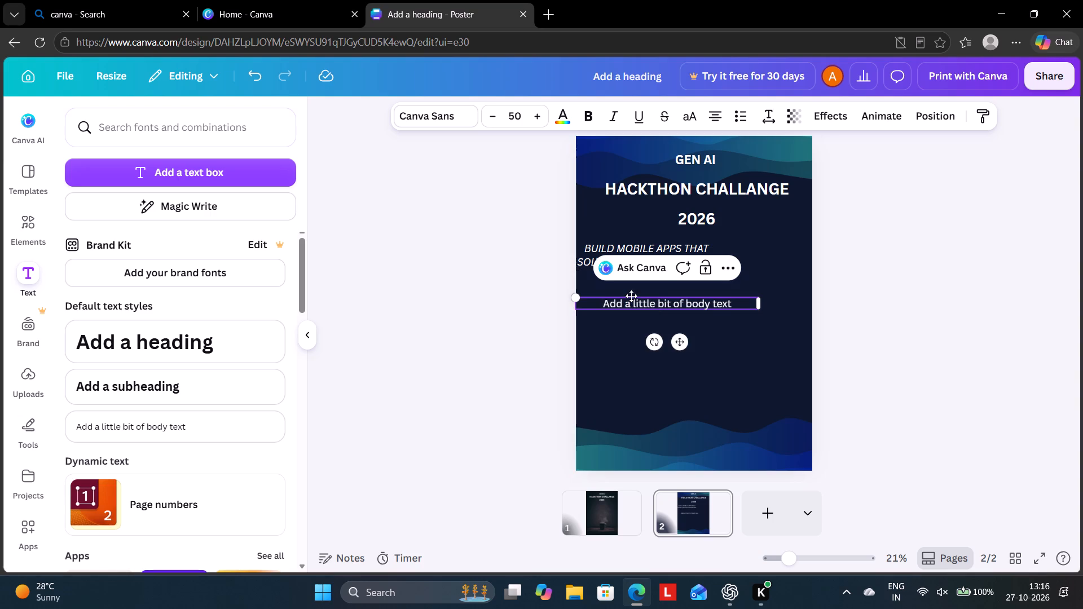
Move the new body text box up so it sits just below the italic tagline.
left_click_drag(631, 296, 625, 281)
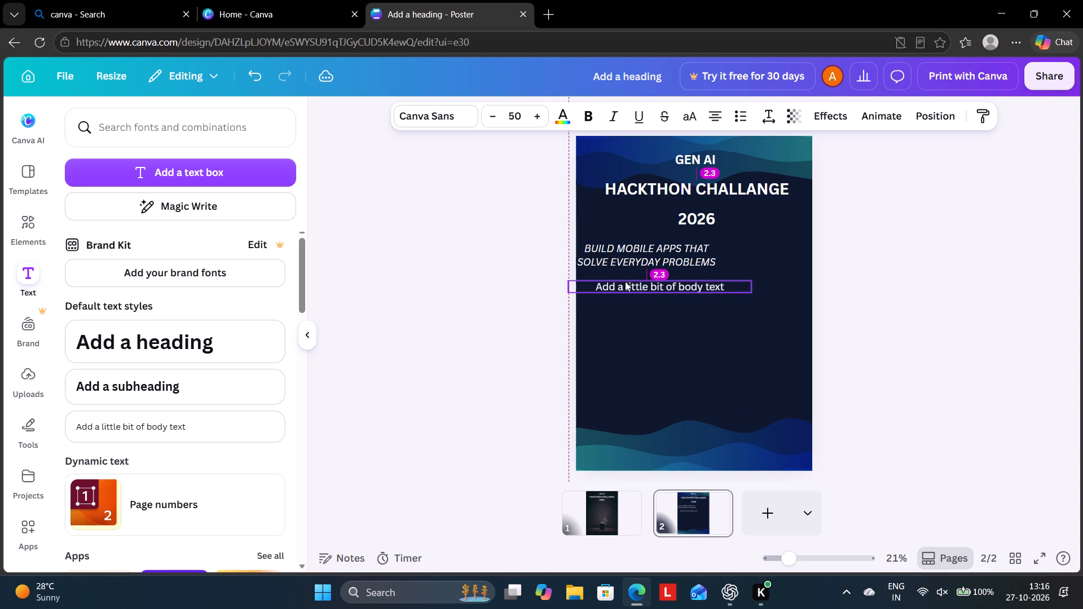
left_click_drag(625, 281, 625, 282)
left_click_drag(608, 283, 609, 283)
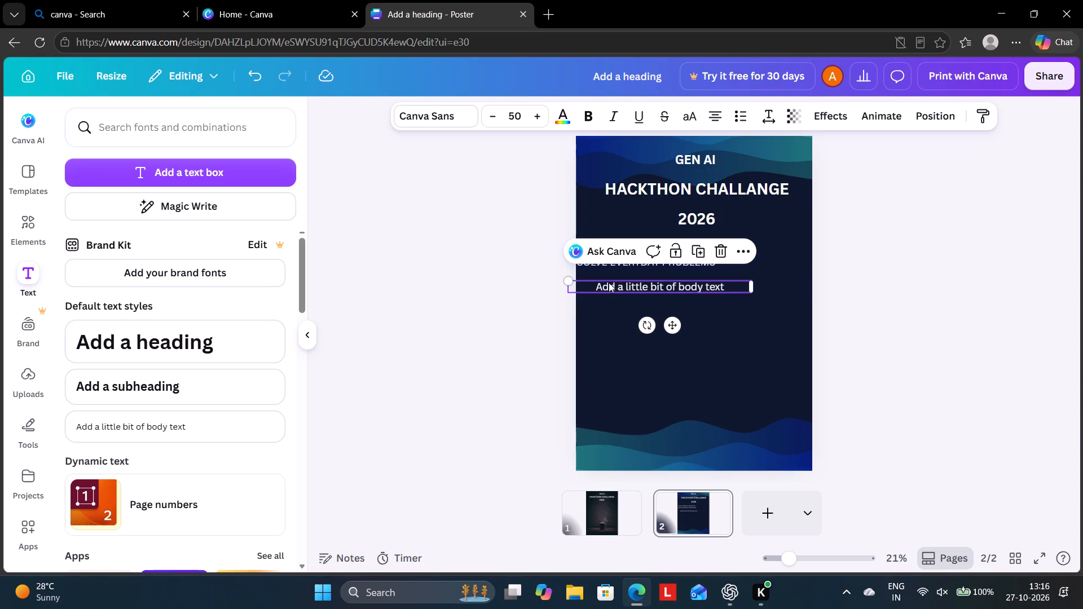
left_click_drag(609, 283, 609, 290)
left_click(611, 284)
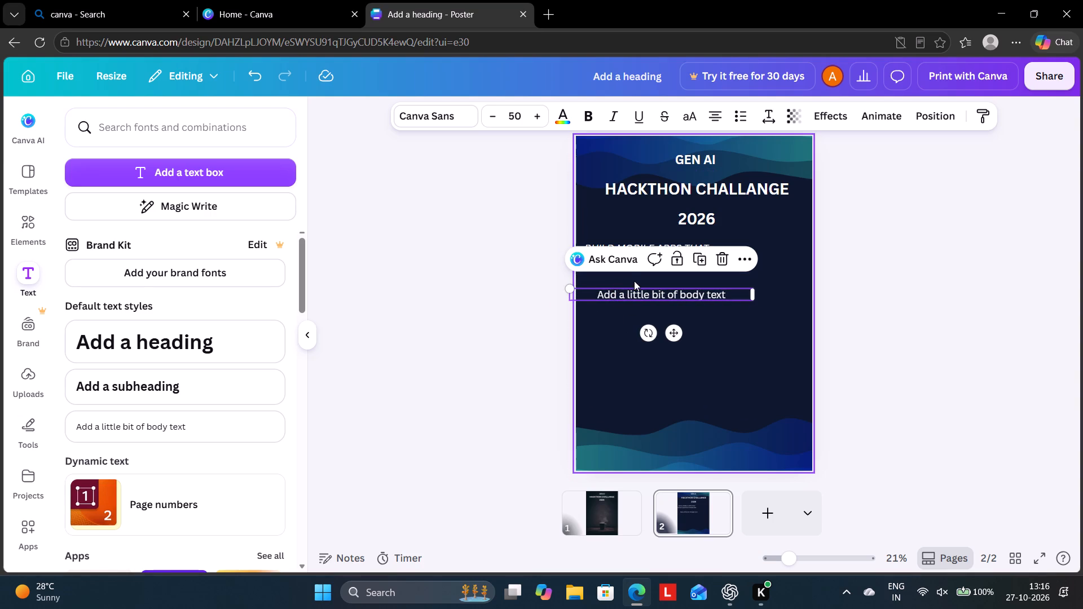
left_click_drag(634, 288, 634, 282)
left_click(636, 280)
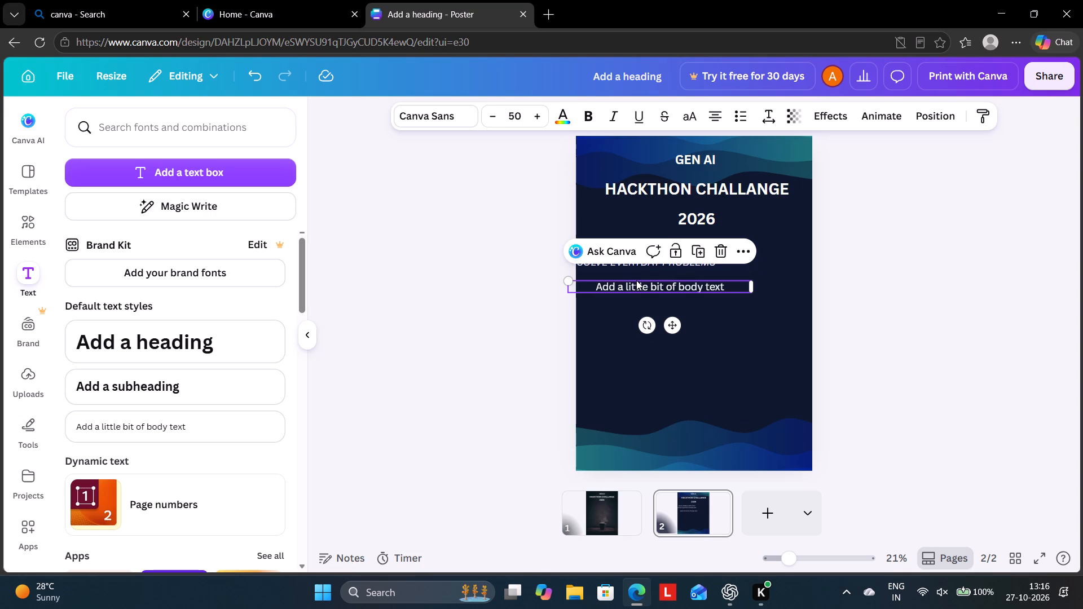
Clear the placeholder text from the new body text box below the tagline and set its font size to 48.
key("BackSpace")
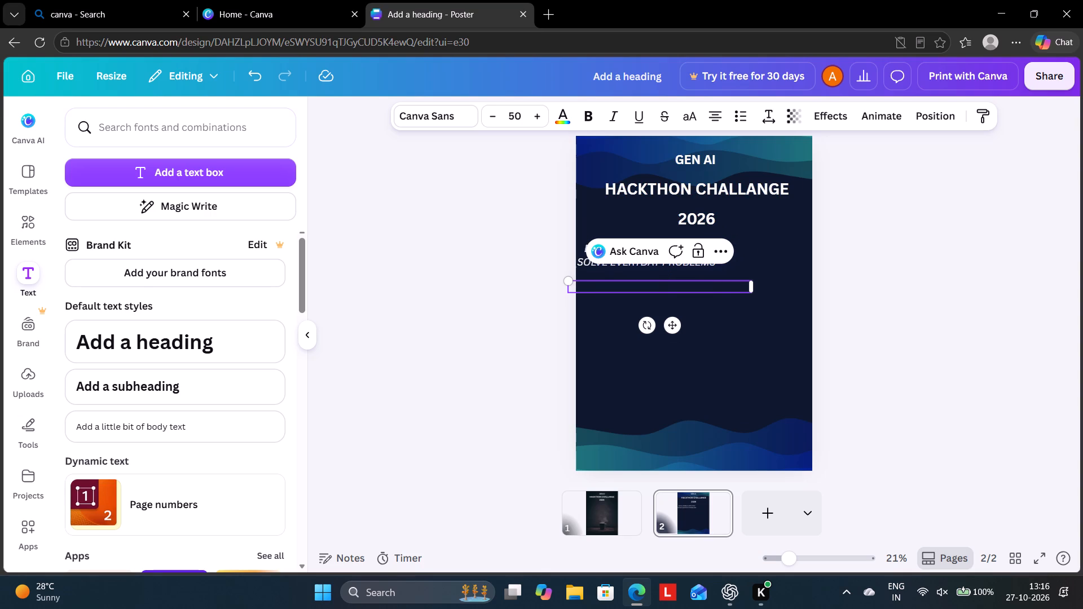
key("shift+b")
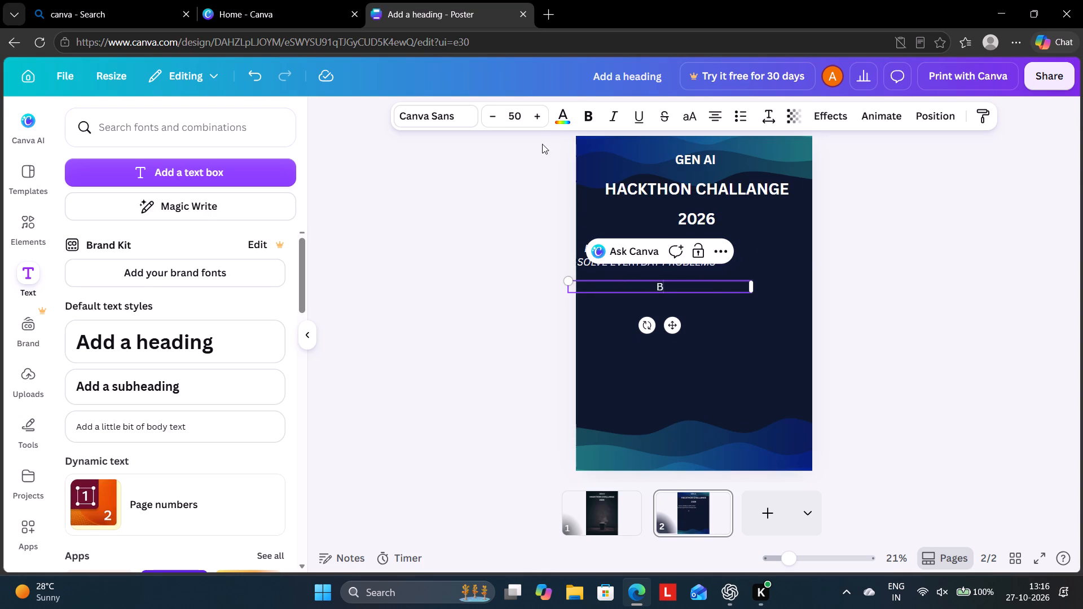
double_click(492, 118)
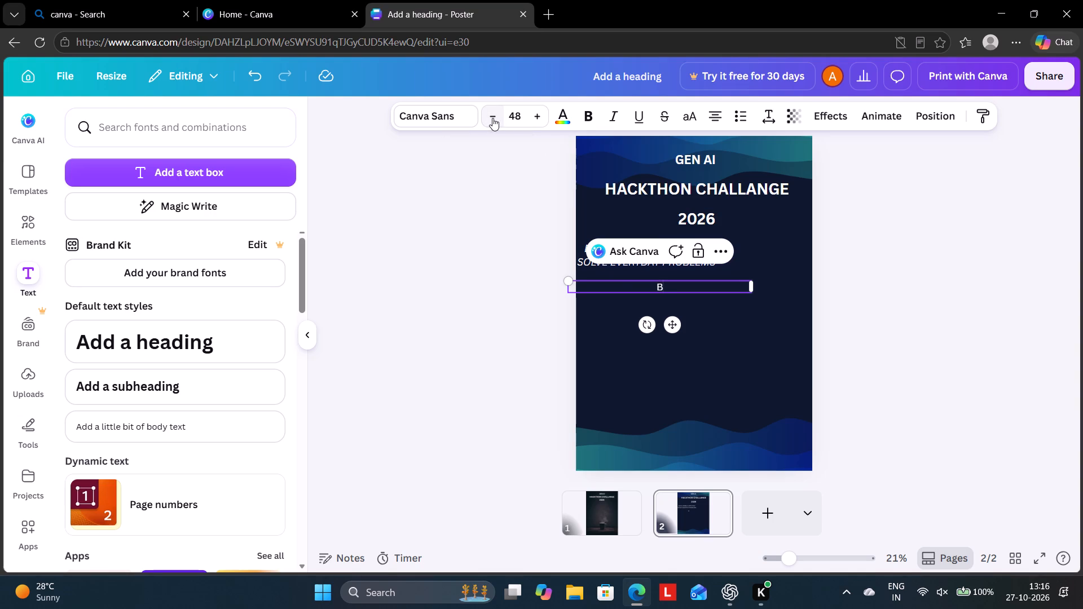
key("r")
key("o")
key("BackSpace")
key("BackSpace")
key("BackSpace")
key("BackSpace")
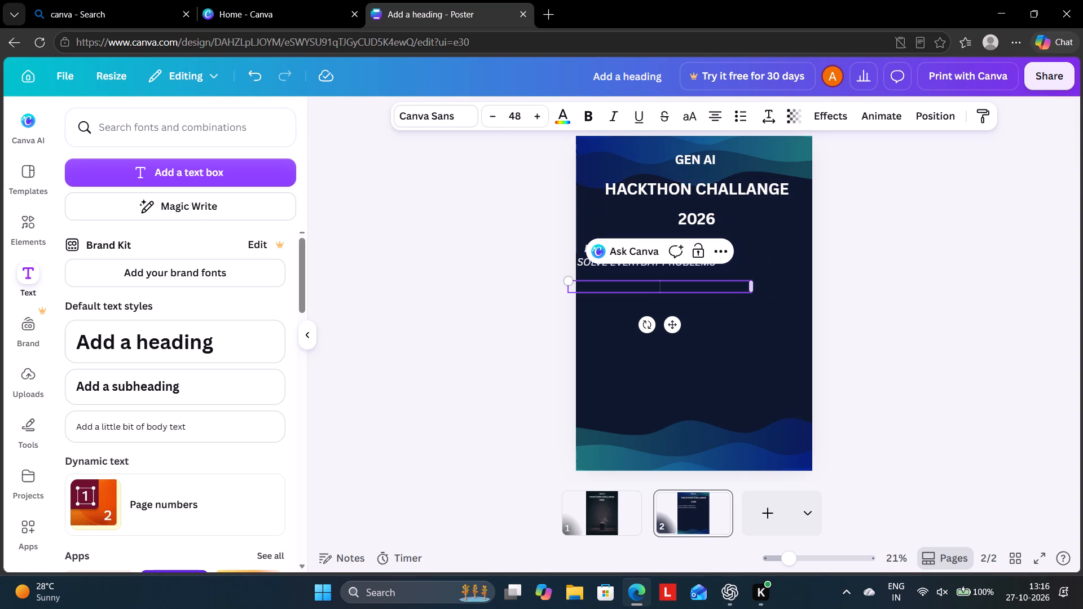
Narrow the empty body text box from its right side to about half the page width.
left_click_drag(752, 283, 717, 289)
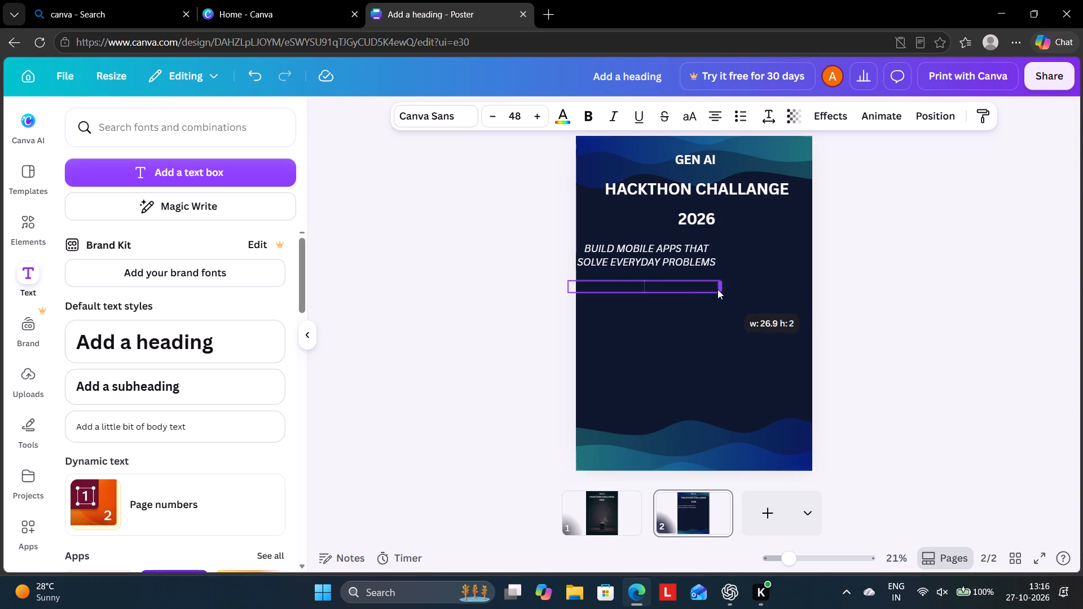
left_click_drag(717, 289, 682, 289)
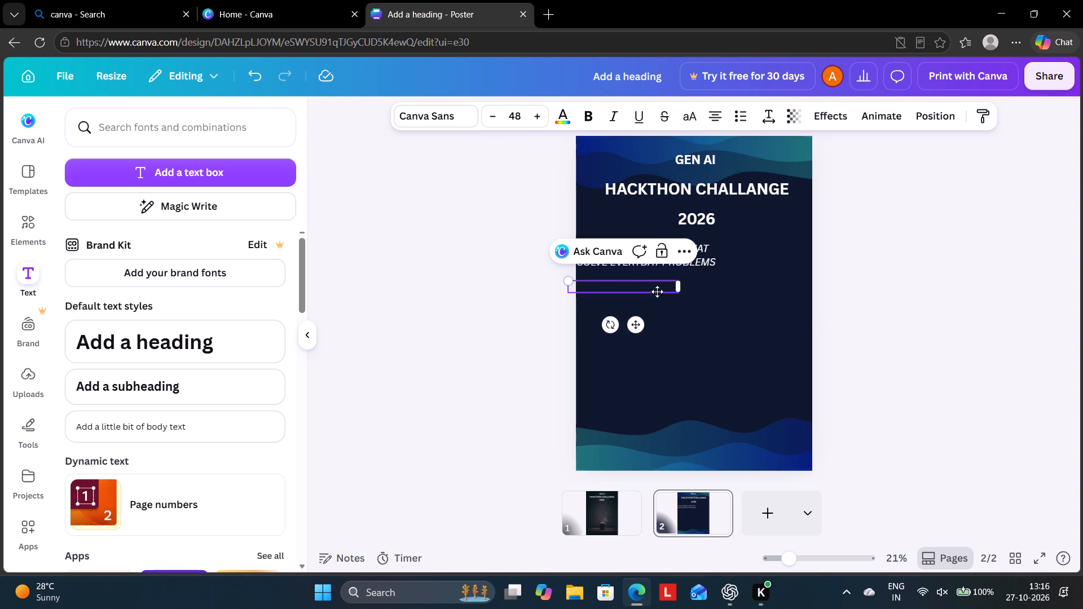
Enter "Bring your ideas, skills," in the body text box below the tagline.
key("b")
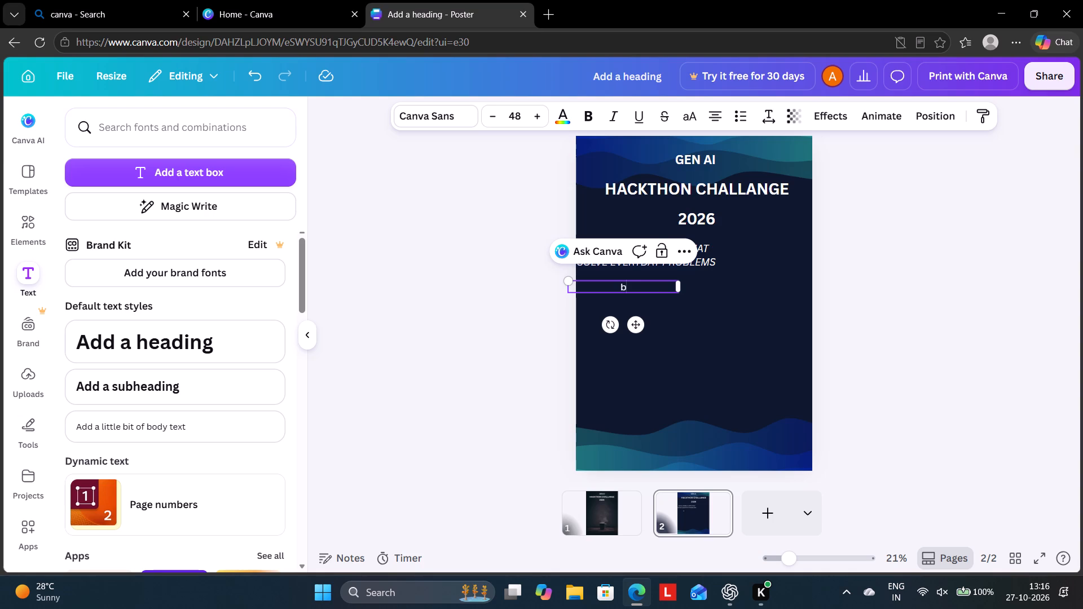
key("BackSpace")
type("BRI")
key("shift+BackSpace")
key("BackSpace")
type("rin")
key("g")
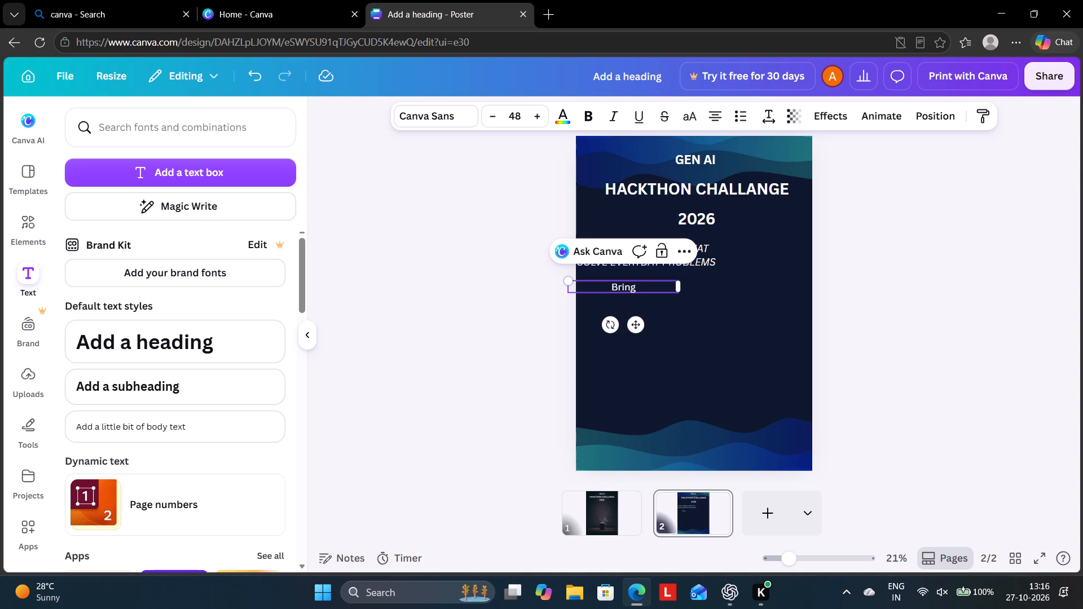
key("space")
type("your")
key("space")
type("ideas")
type(",")
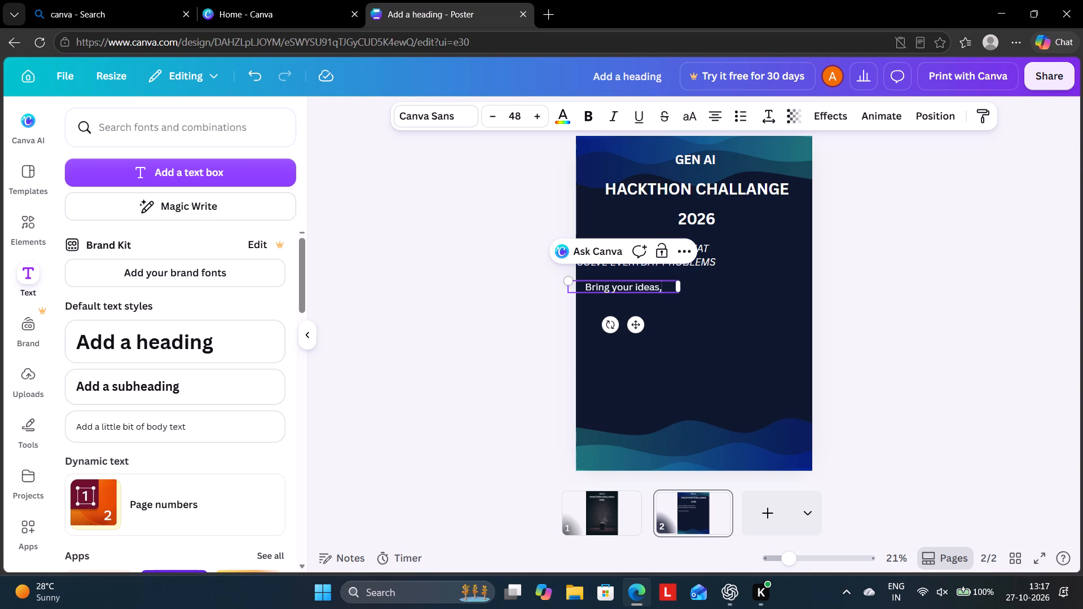
key("space")
type("skills")
key("space")
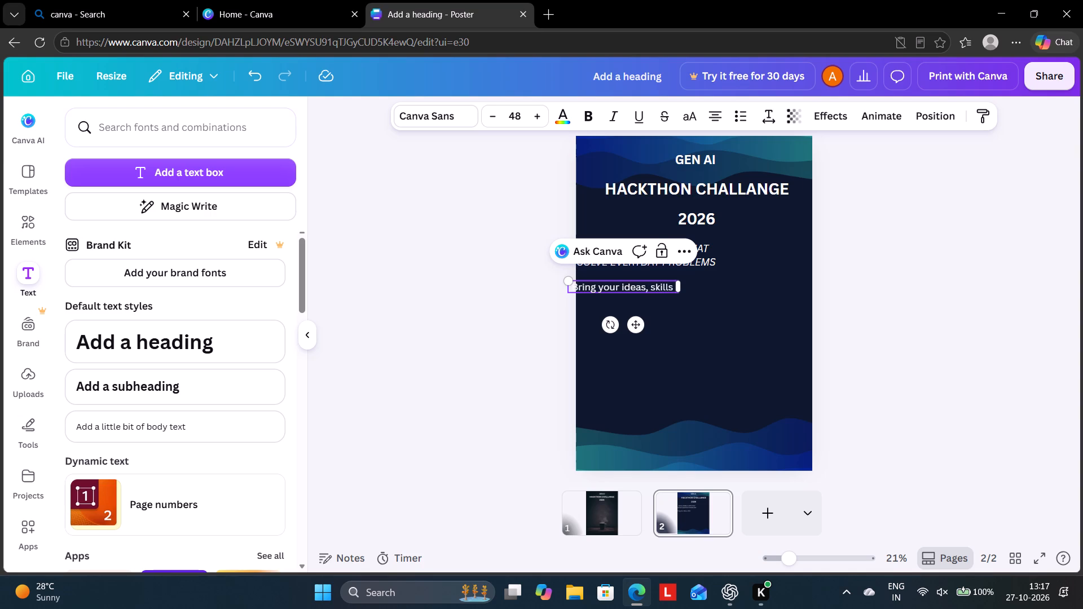
key("BackSpace")
type(",")
key("space")
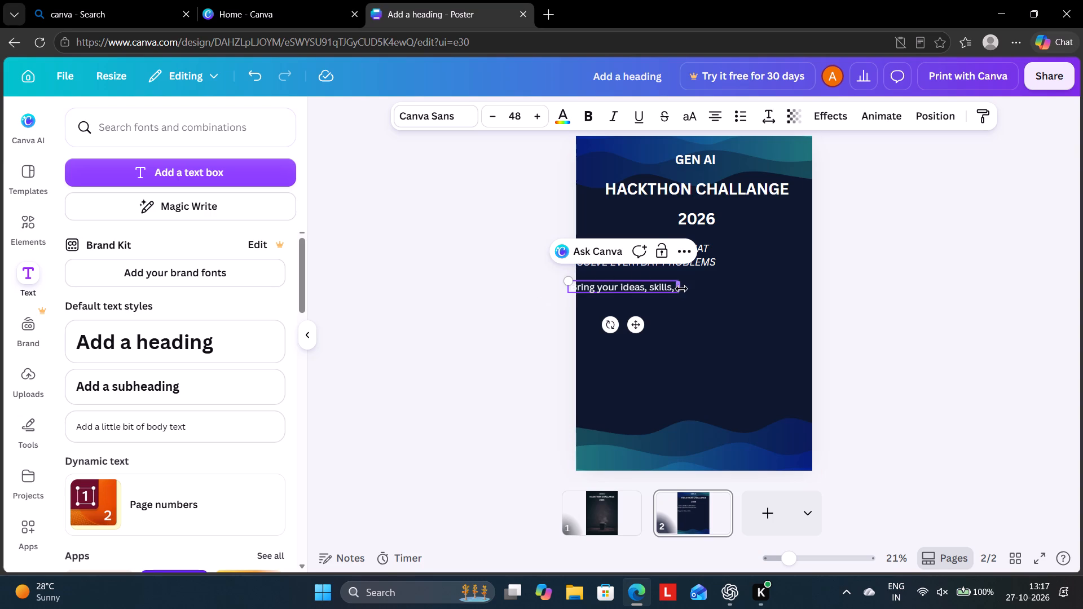
Widen the body text box slightly on its right and pull its left side in to the page's left edge, about 21 wide.
left_click_drag(683, 288, 695, 287)
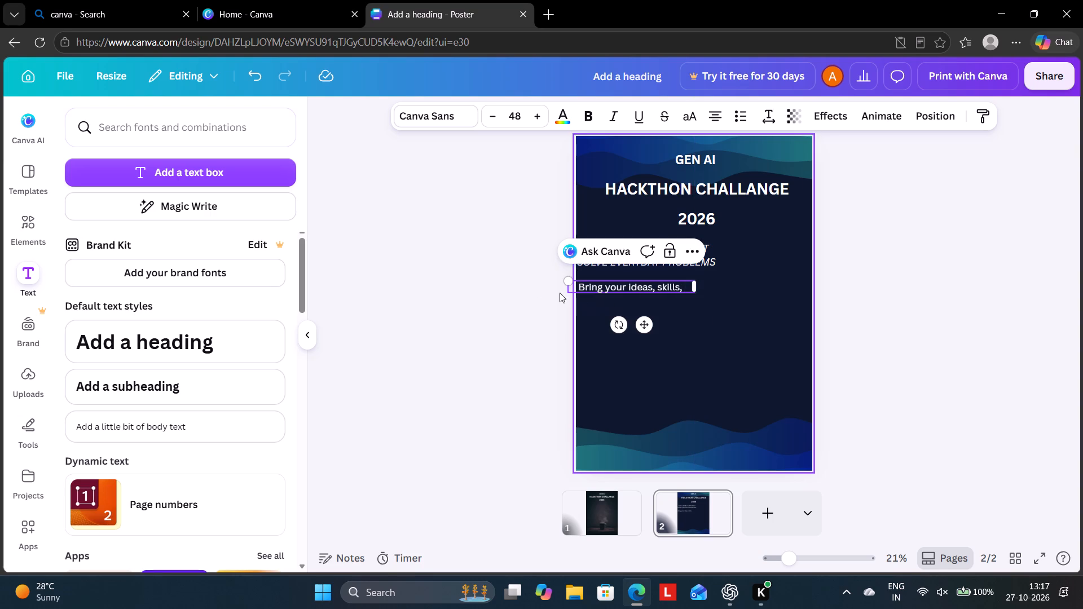
left_click_drag(567, 287, 573, 289)
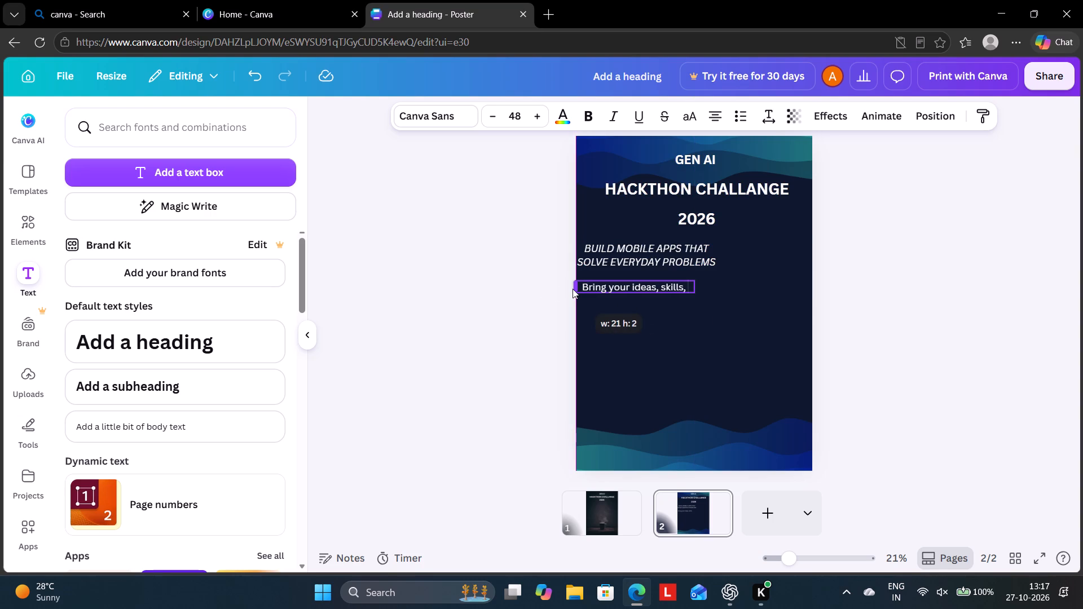
left_click_drag(573, 289, 574, 289)
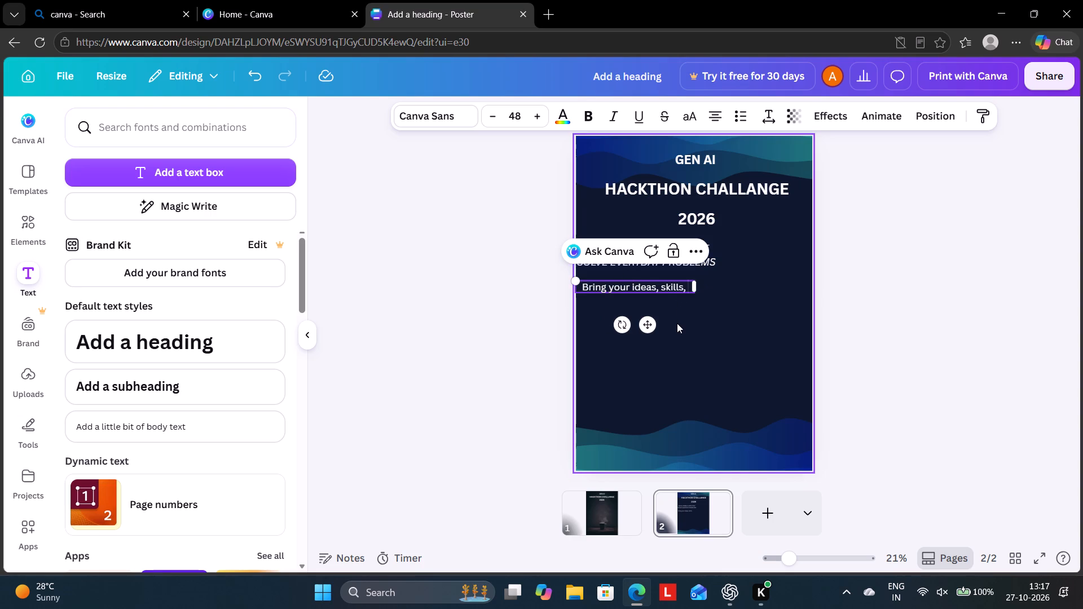
Continue the body text after "skills," with "and team sprit".
type("and")
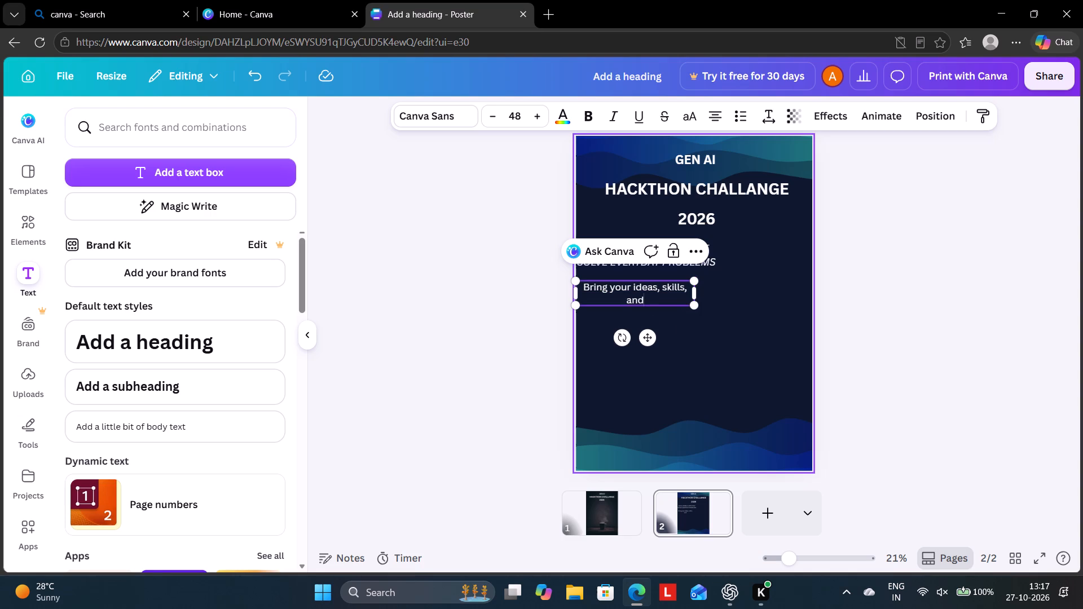
key("space")
type("tean")
key("BackSpace")
key("m")
key("space")
type("sp")
type("rit")
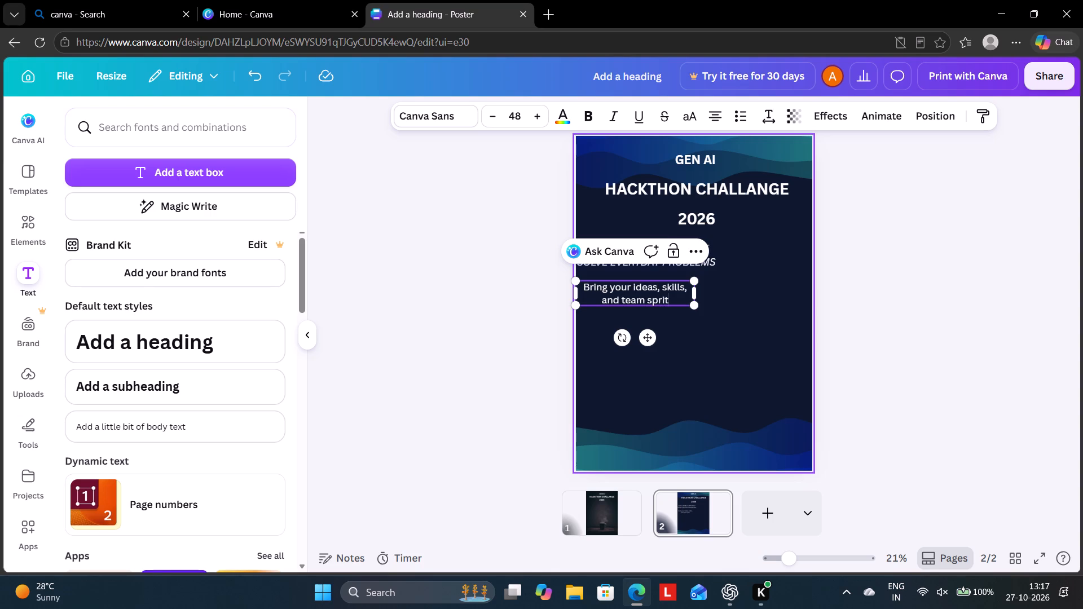
Extend the body text with the words "to the ultimate".
key("space")
type("to")
key("space")
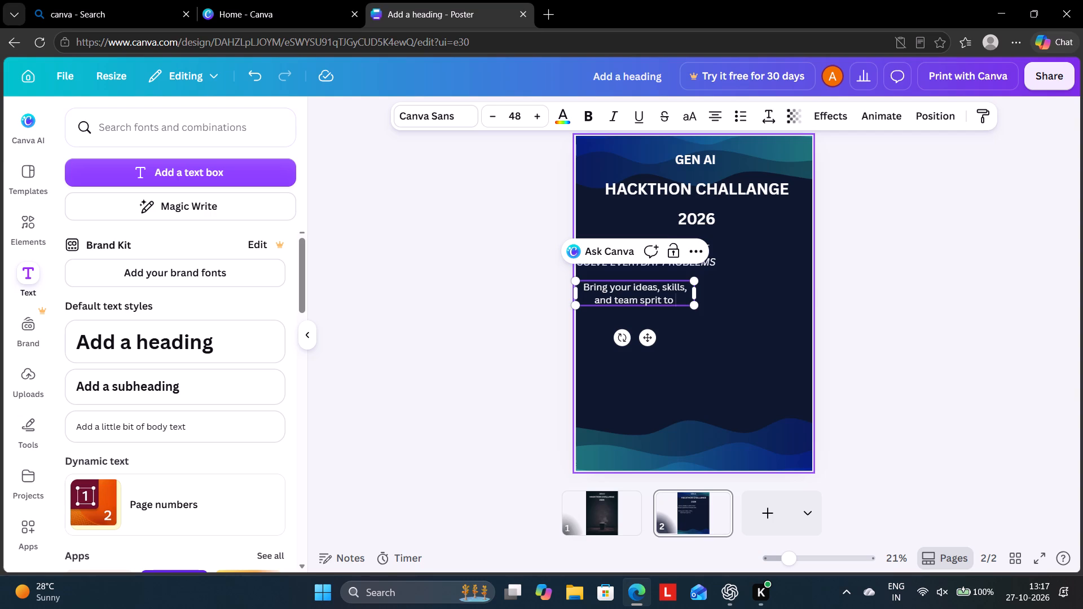
type("thr")
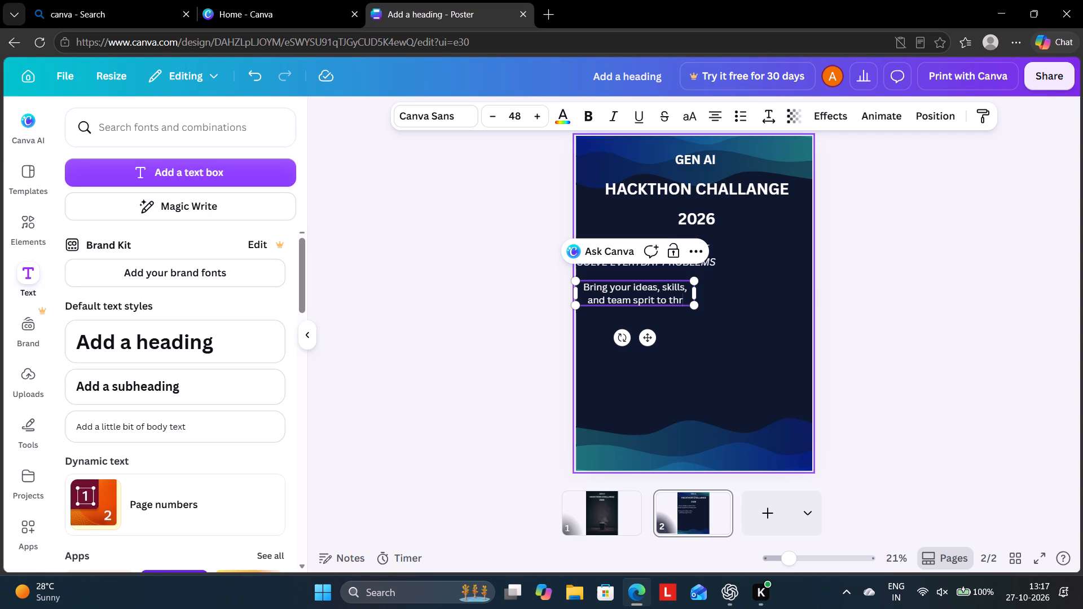
key("BackSpace")
key("e")
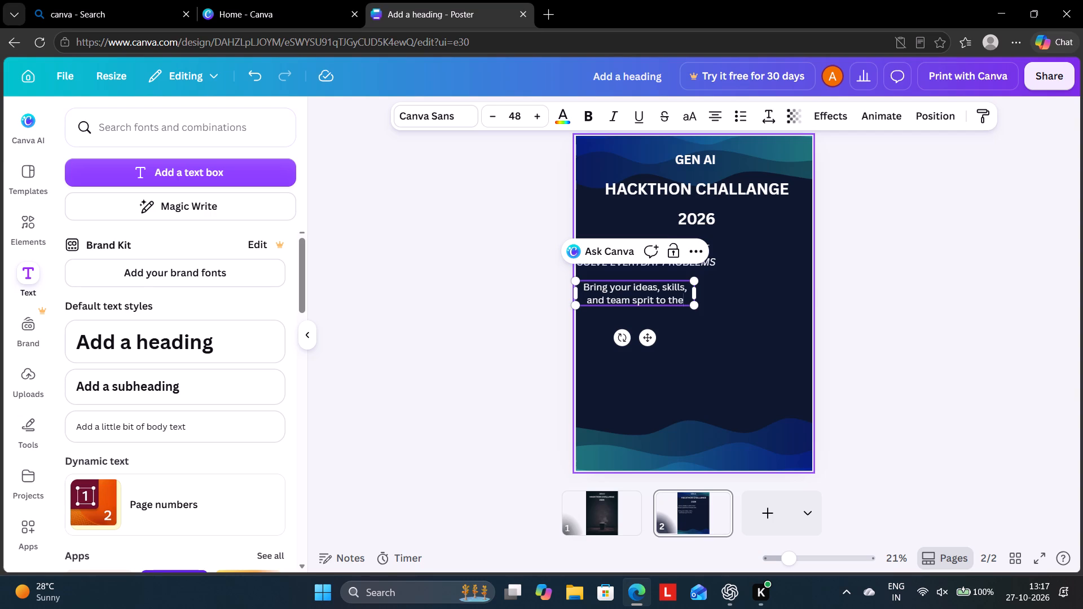
key("space")
type("uk")
key("BackSpace")
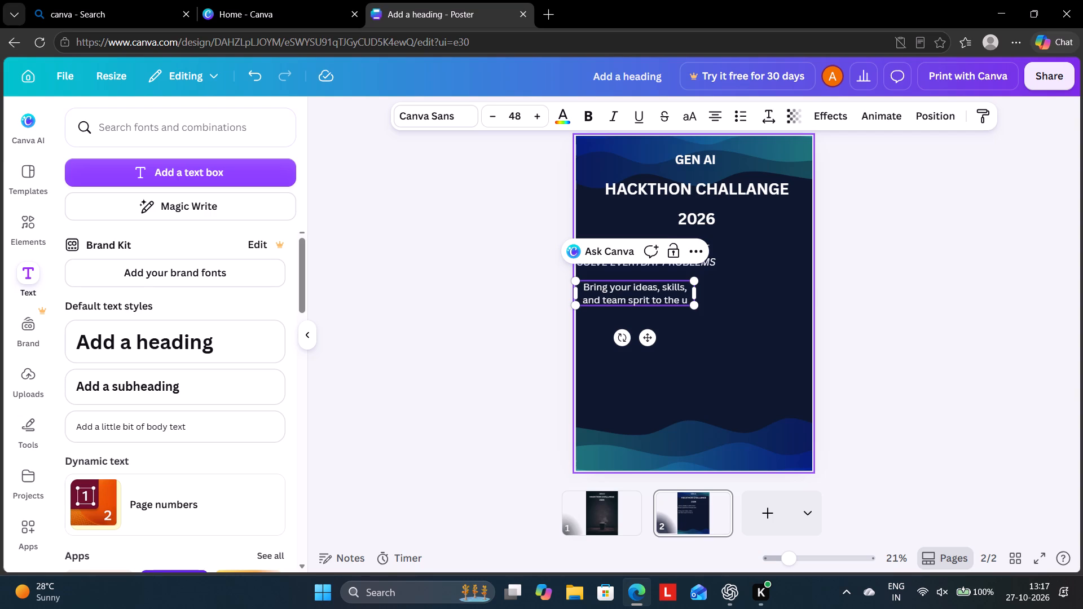
type("ltimate")
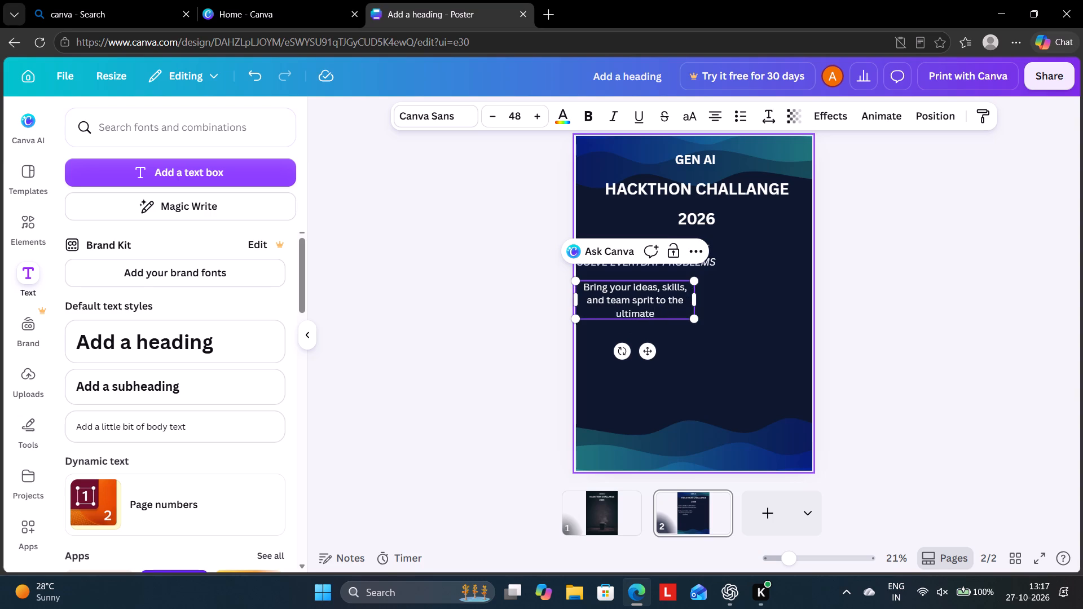
key("space")
Complete the body text sentence with the words "coding showdown".
type("coding")
key("space")
key("space")
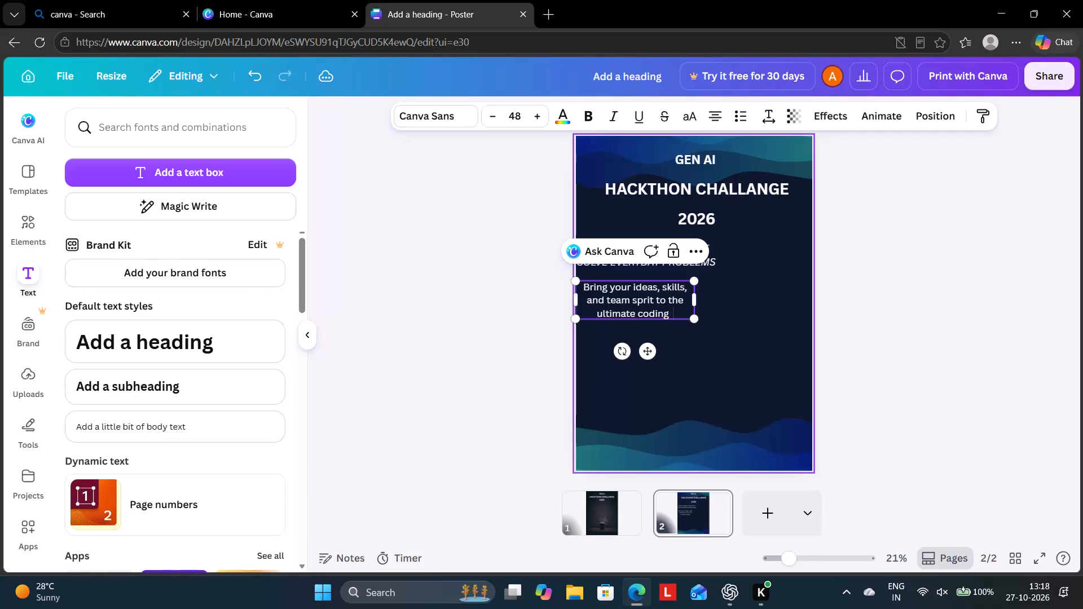
type("sh")
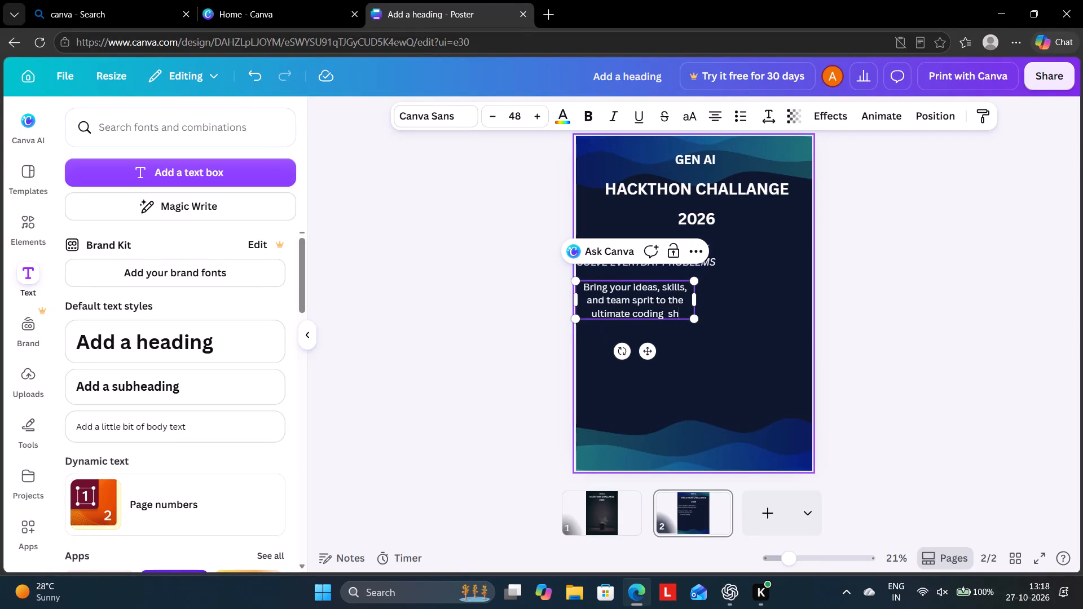
key("d")
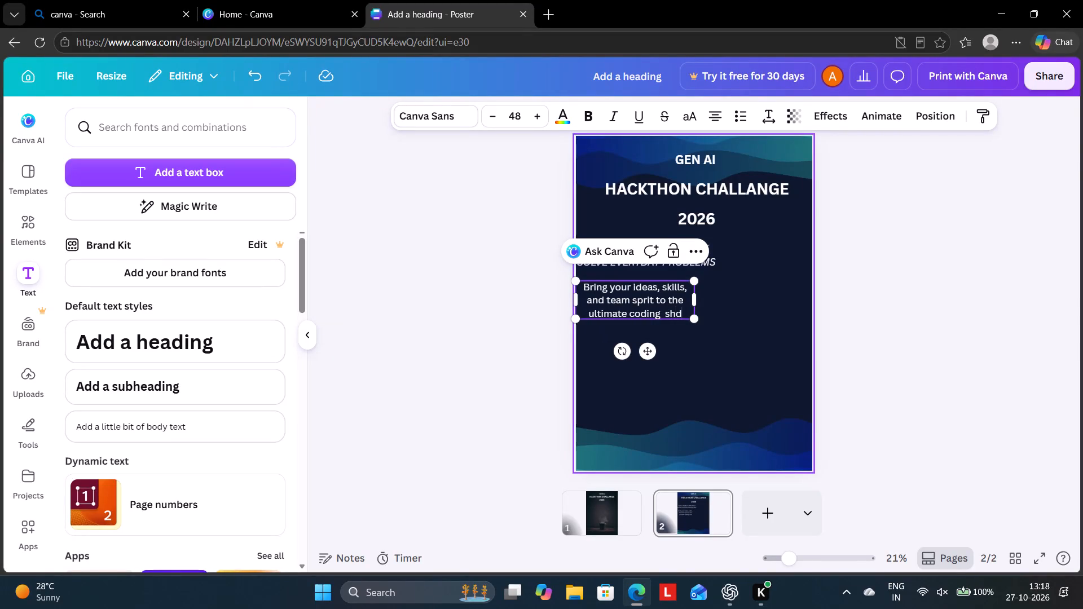
key("BackSpace")
type("odi")
key("BackSpace")
key("o")
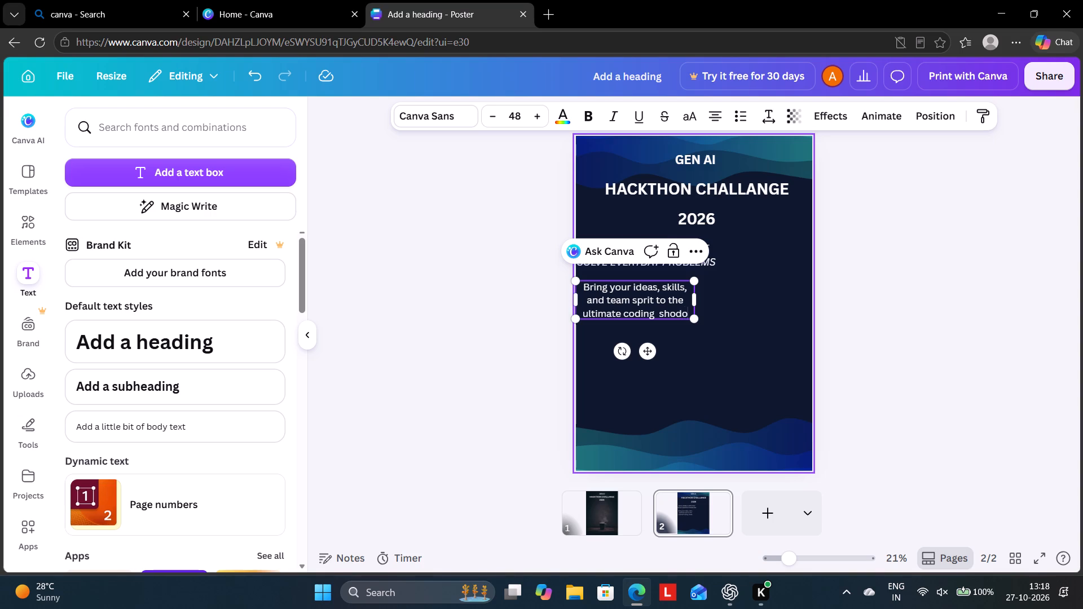
key("BackSpace")
key("BackSpace")
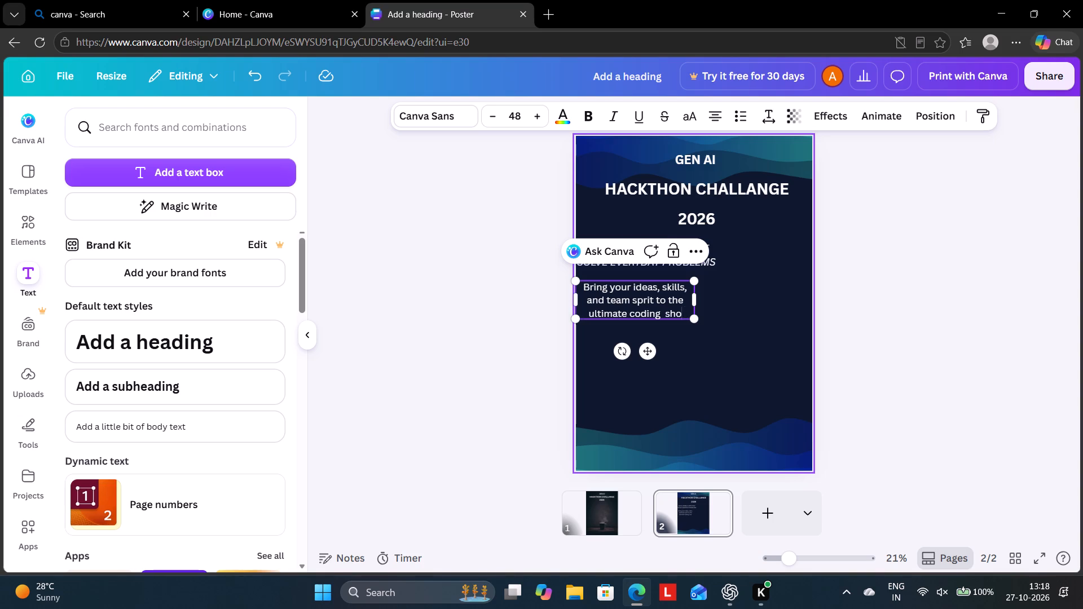
type("wdo")
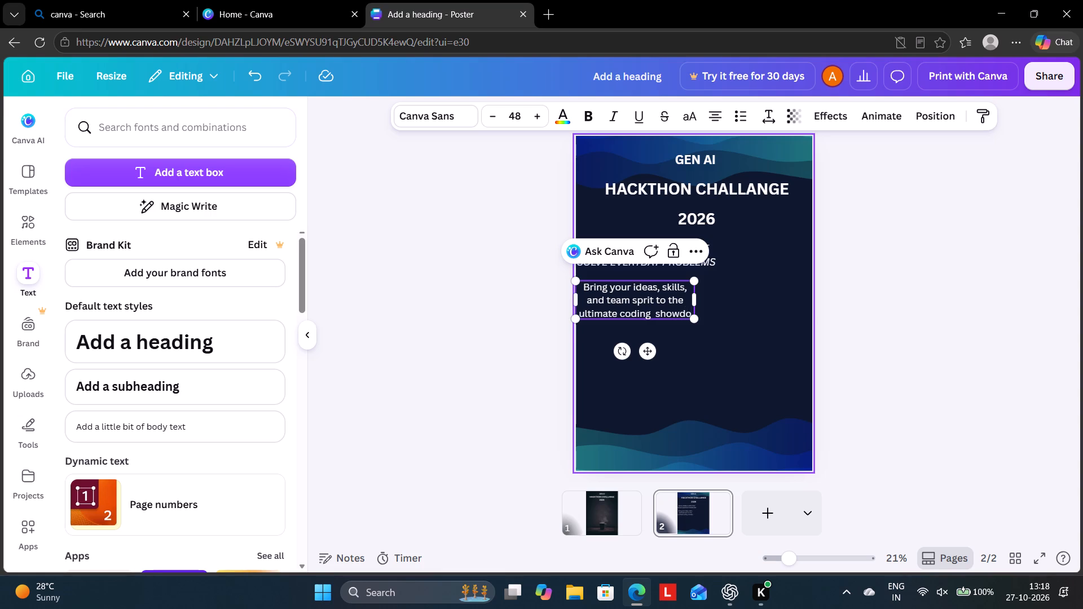
type("wm")
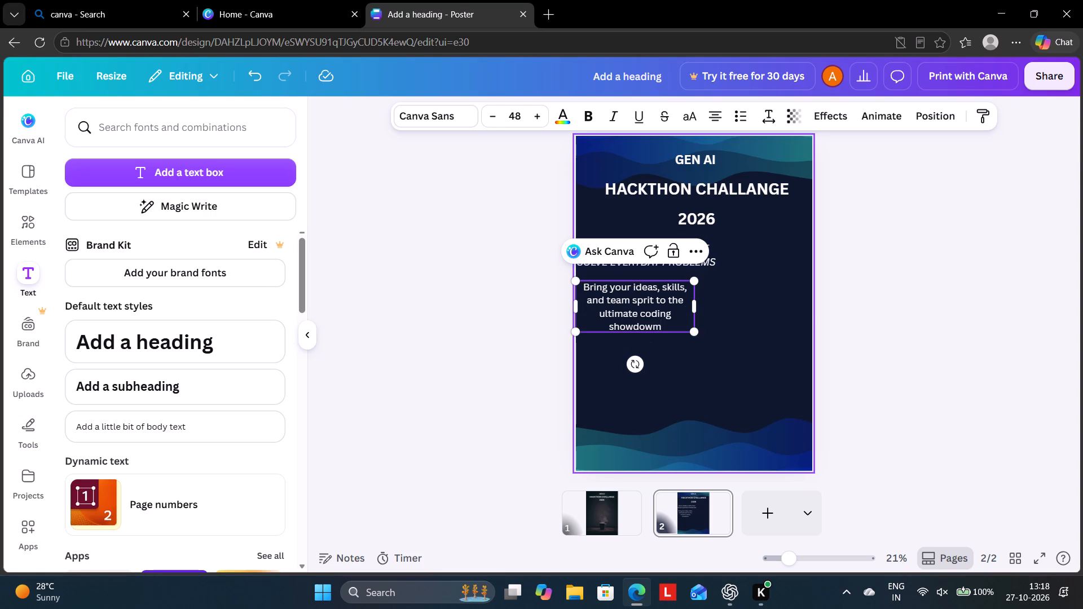
key("BackSpace")
key("n")
Continue the body text after "showdown" with the words "where innovation".
key("space")
type("wher")
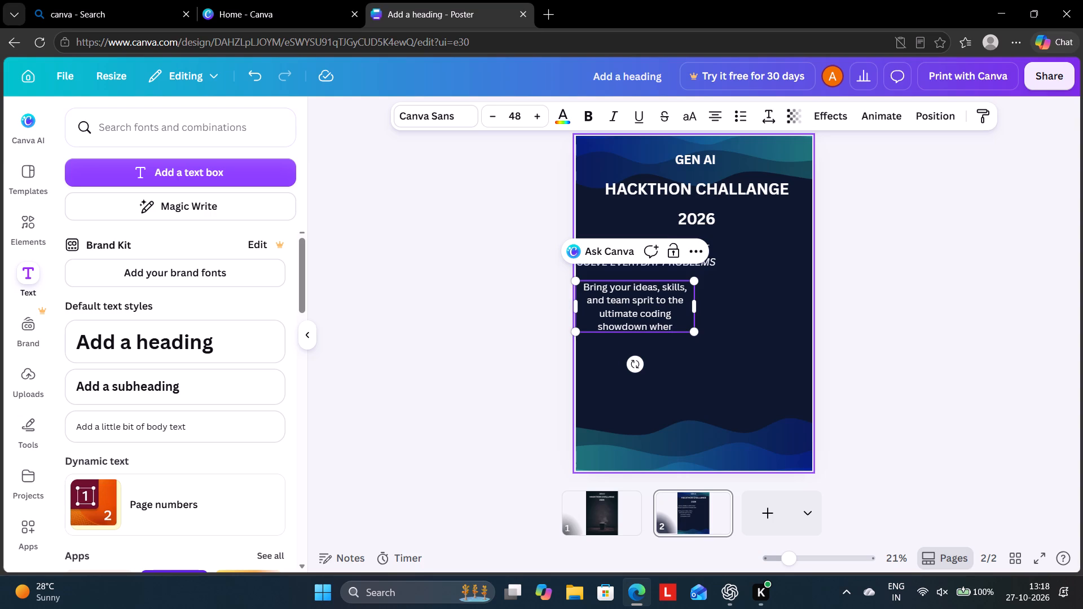
key("w")
key("BackSpace")
key("e")
key("space")
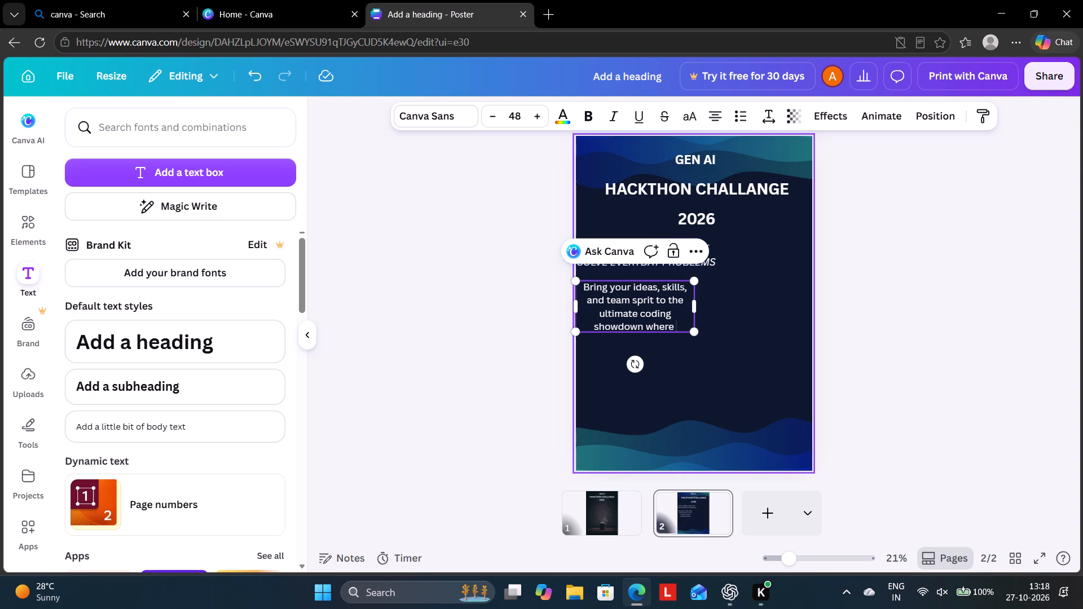
type("inni")
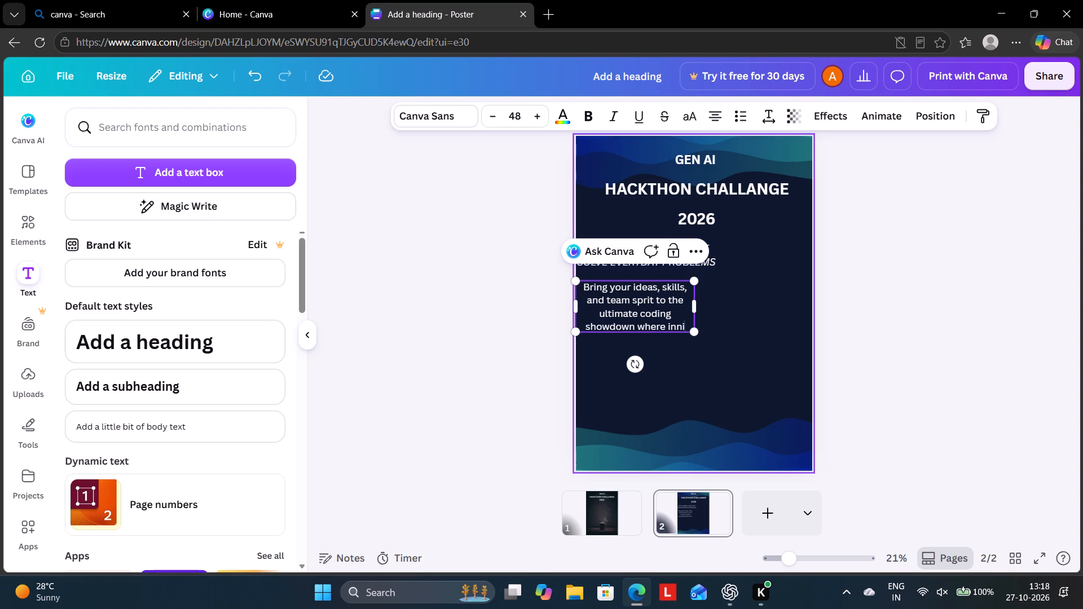
key("BackSpace")
key("o")
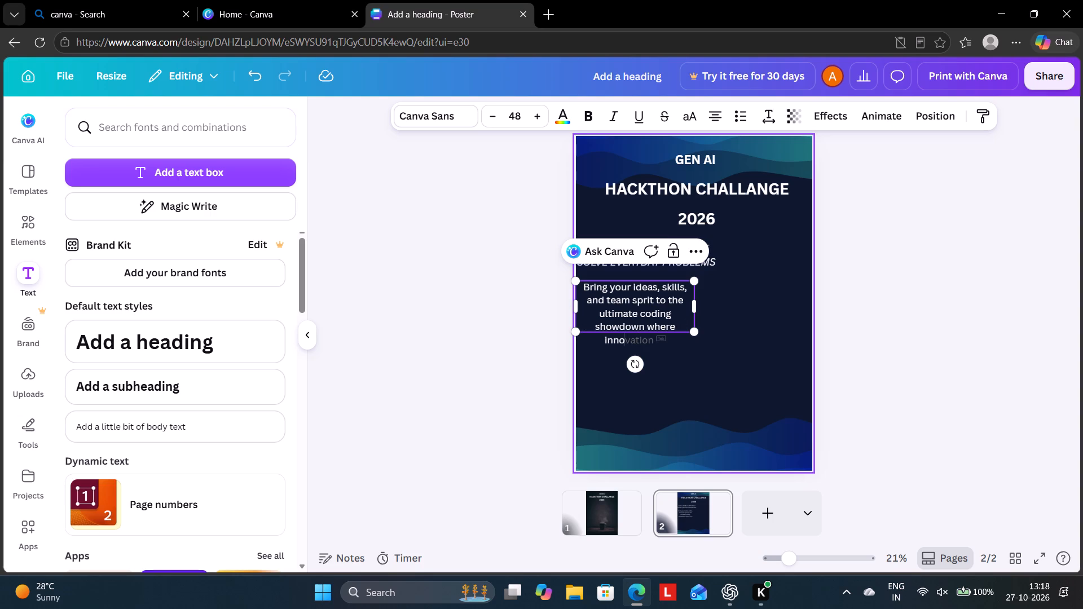
type("va")
type("tion")
key("space")
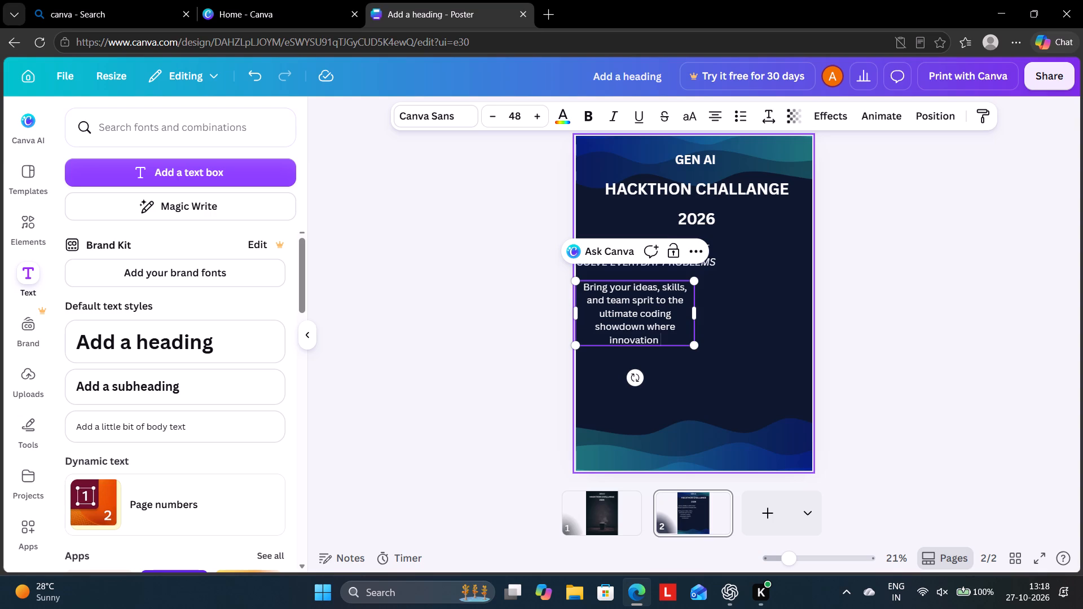
Complete the body text sentence with "meets real-world impact." and leave the text box.
type("meets")
key("space")
type("real")
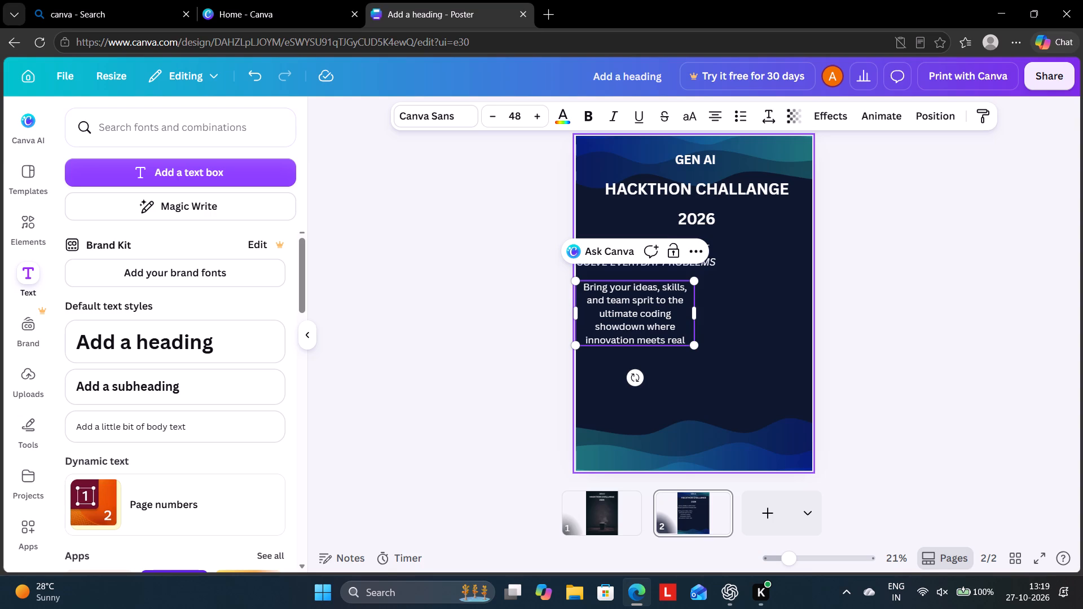
key("minus")
type("world")
key("space")
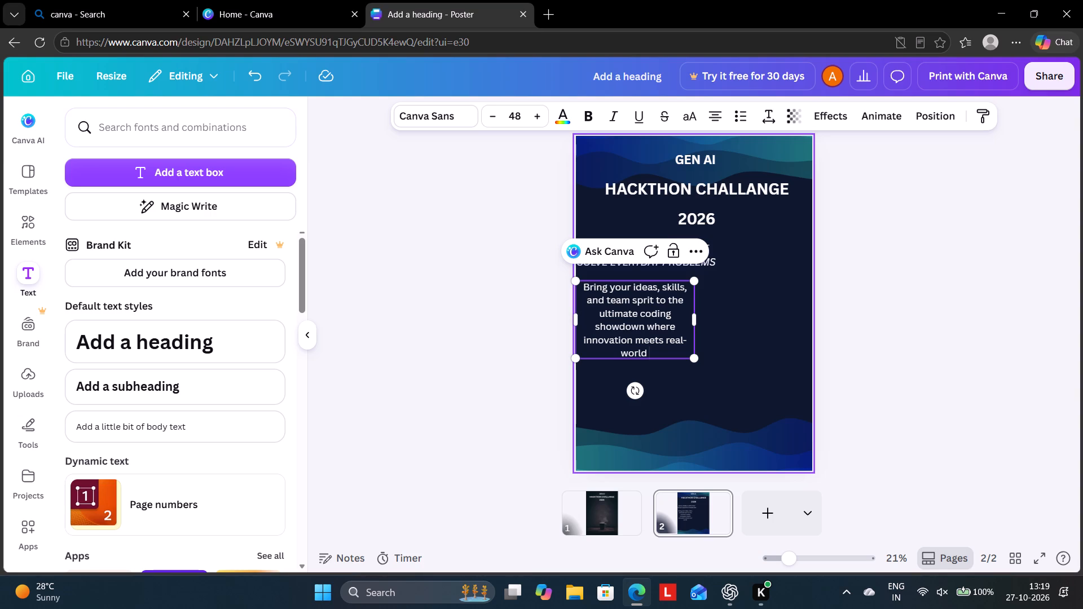
type("impact")
key("period")
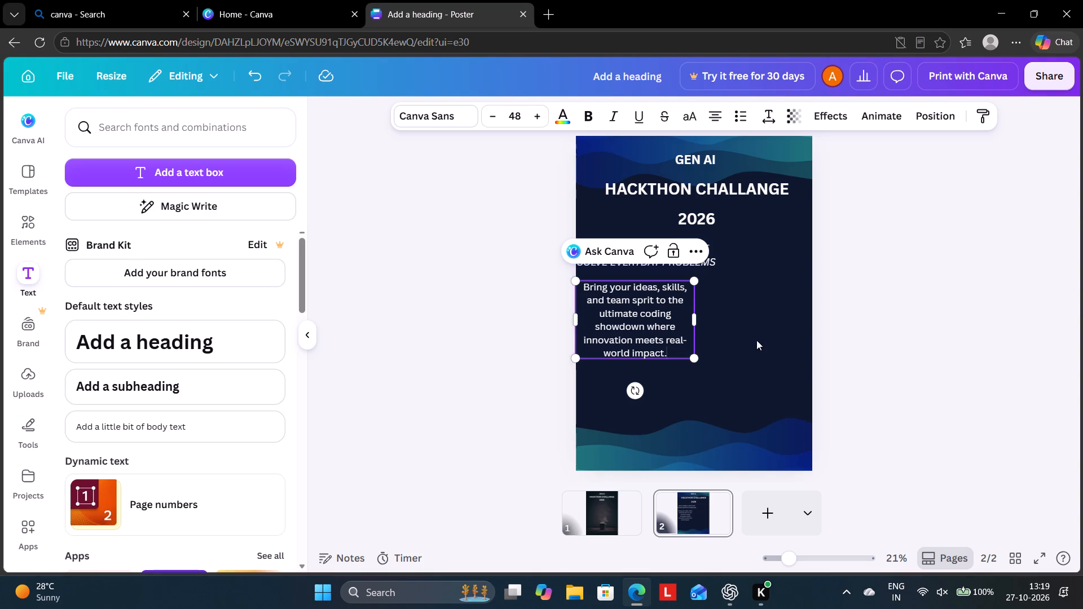
left_click(729, 338)
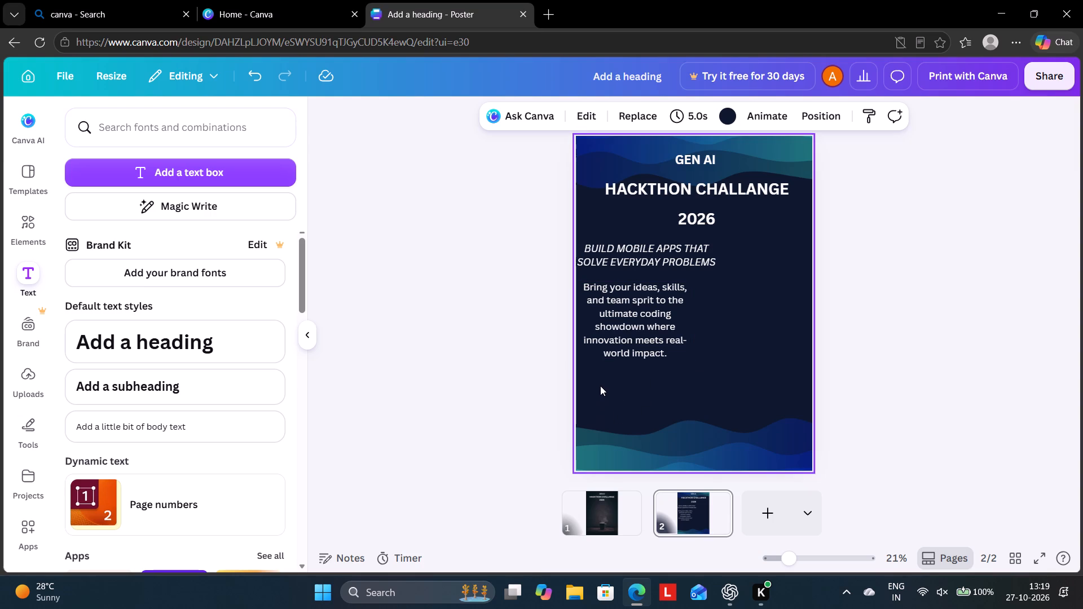
Add another body text box and place it below the description paragraph, near the page's left edge.
left_click(152, 417)
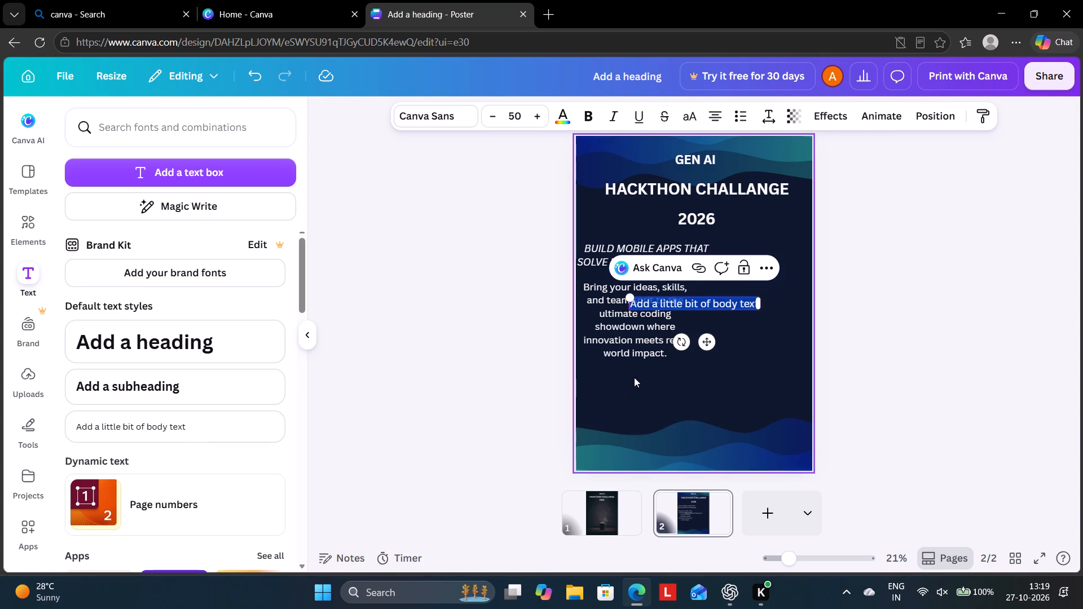
left_click_drag(702, 310, 668, 397)
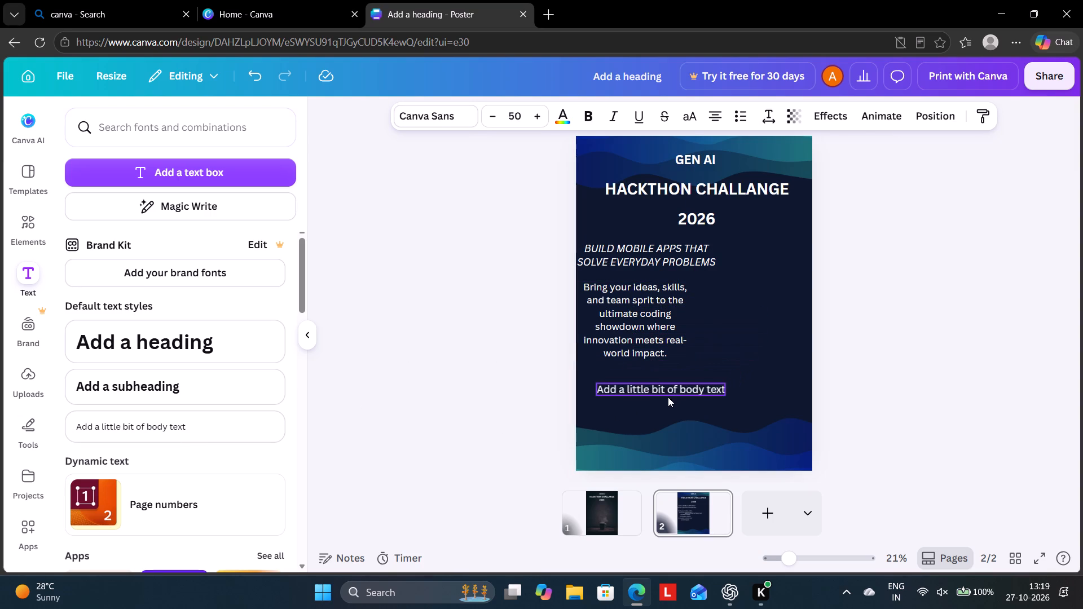
left_click_drag(668, 397, 650, 395)
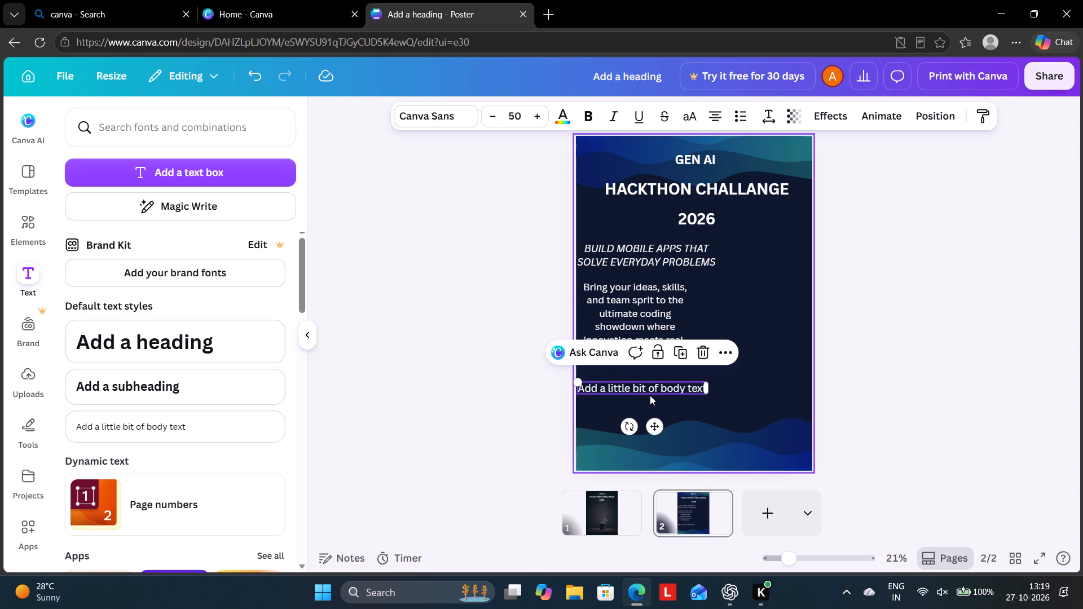
Replace the new text box's placeholder with "5 PERSONS".
left_click(644, 386)
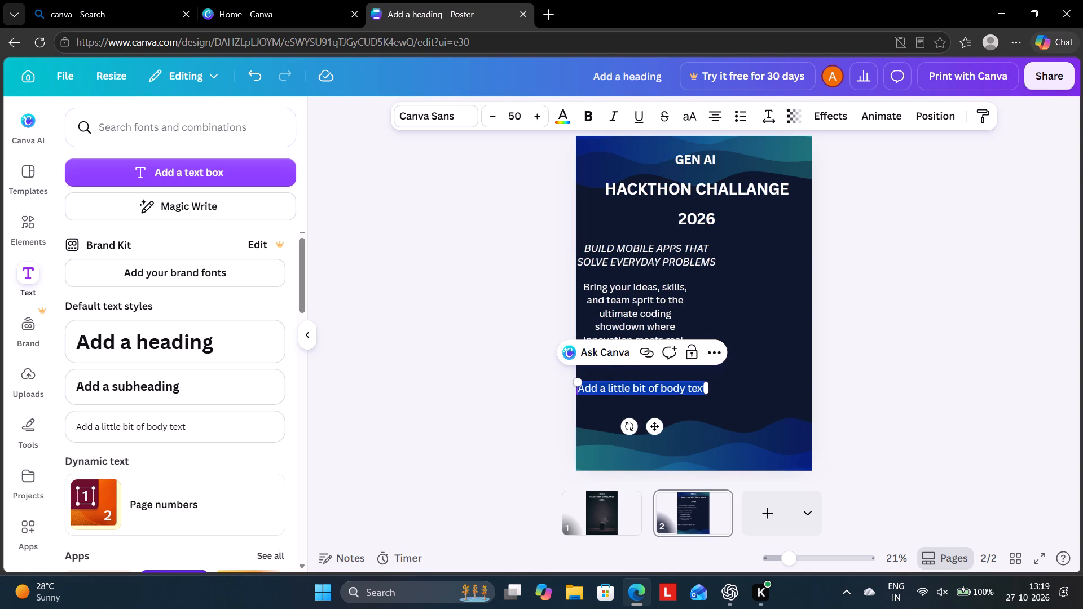
key("BackSpace")
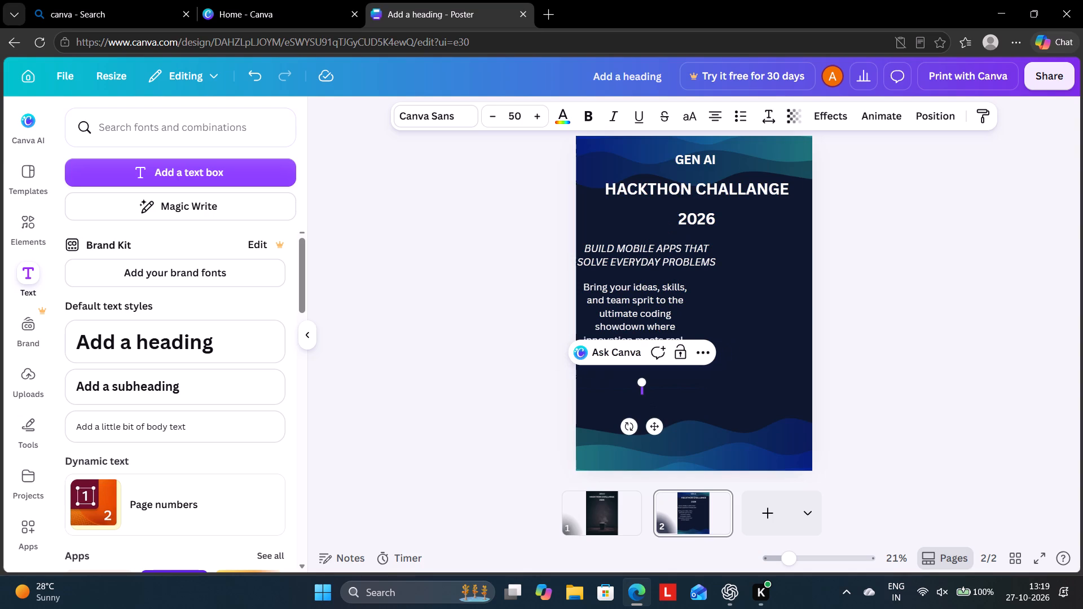
key("5")
type("Pe")
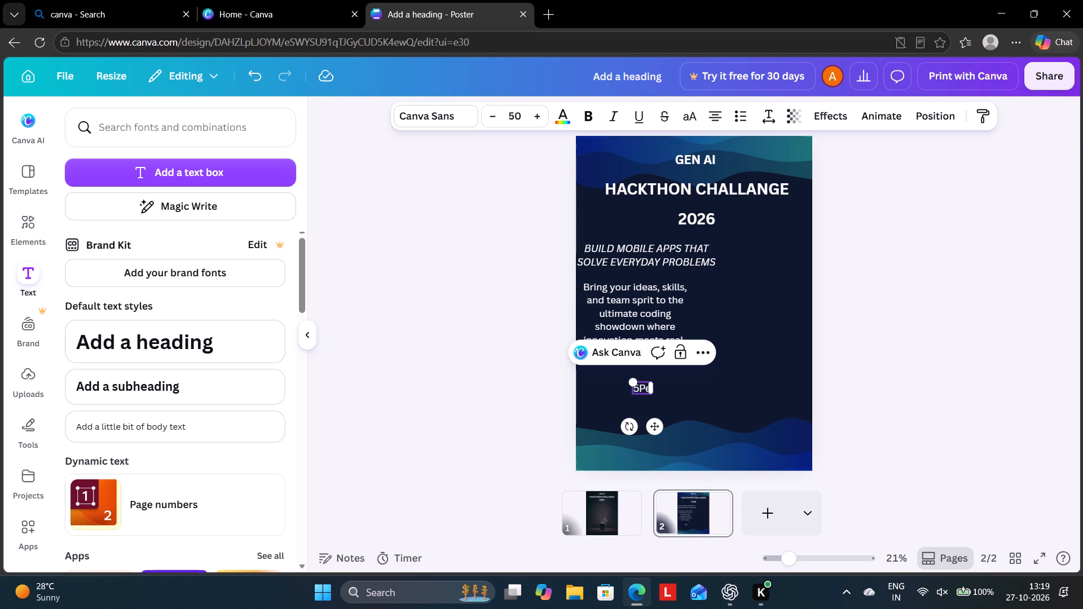
key("BackSpace")
type("ERS")
type("ONS")
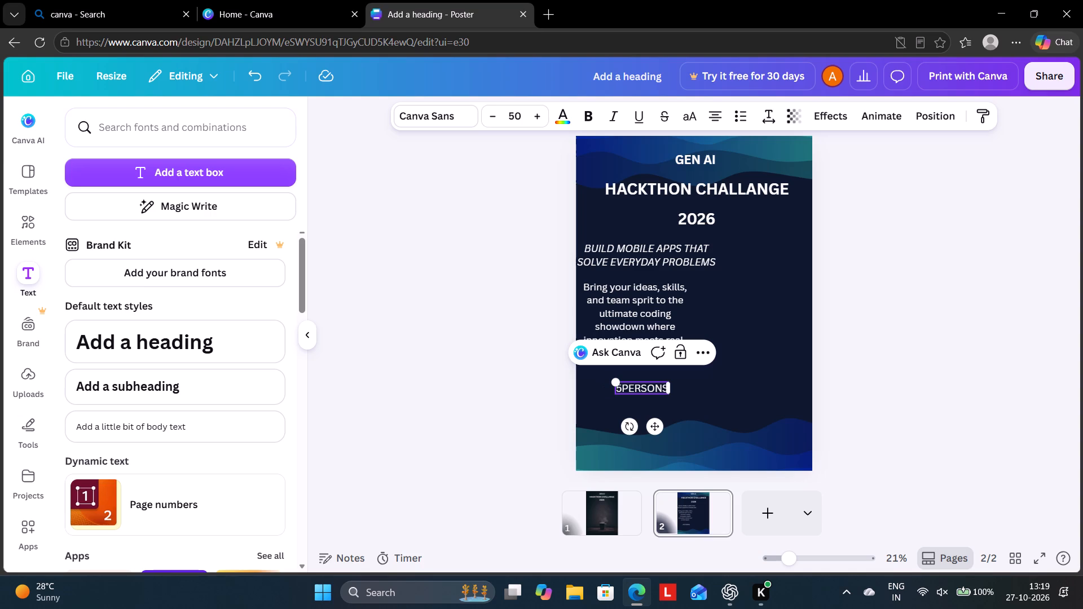
left_click(620, 389)
key("c")
key("BackSpace")
key("space")
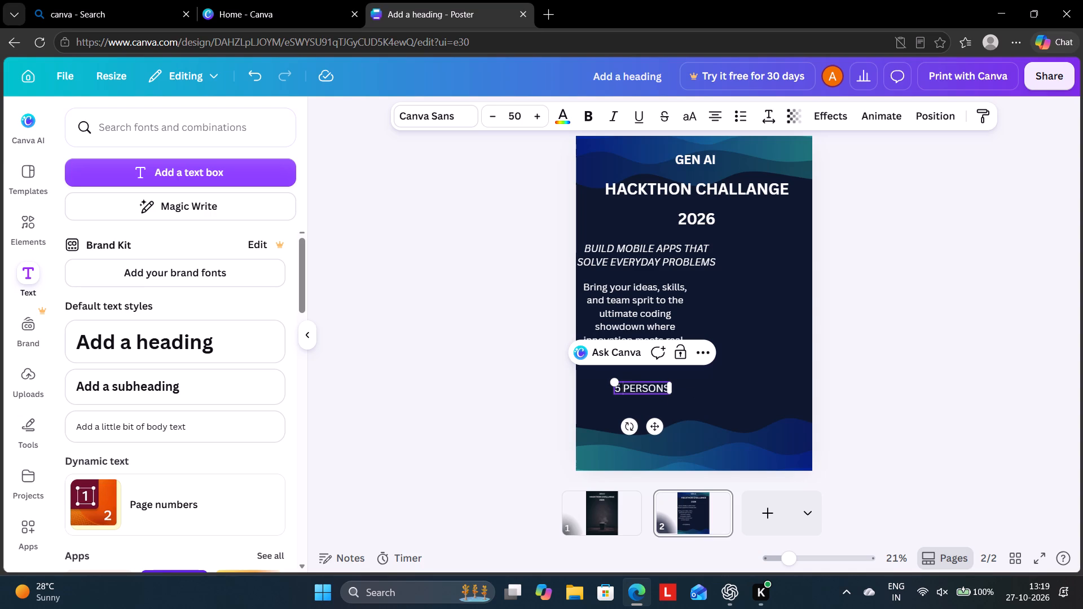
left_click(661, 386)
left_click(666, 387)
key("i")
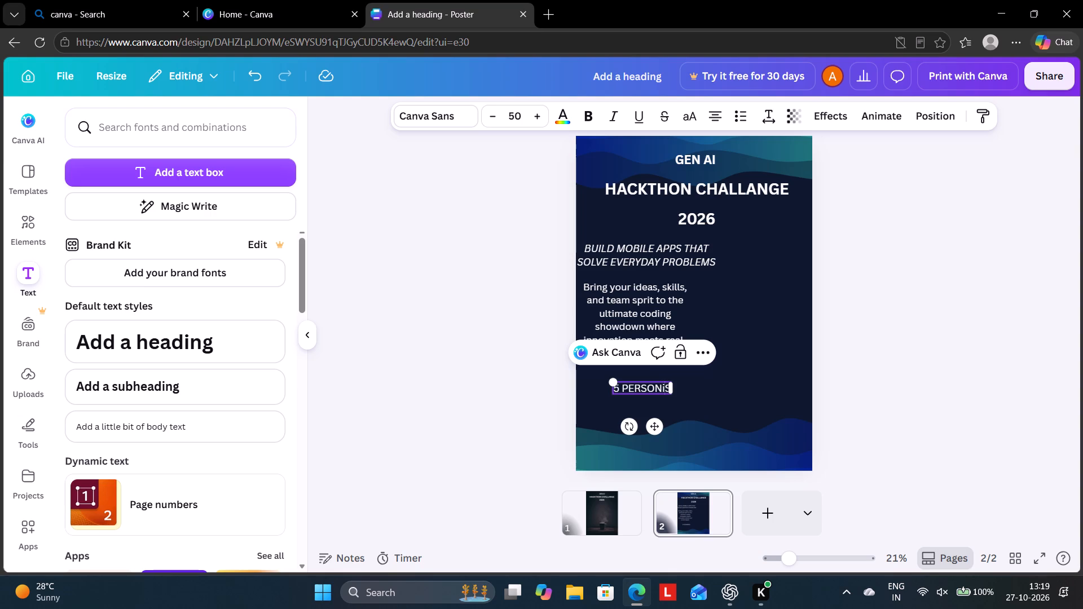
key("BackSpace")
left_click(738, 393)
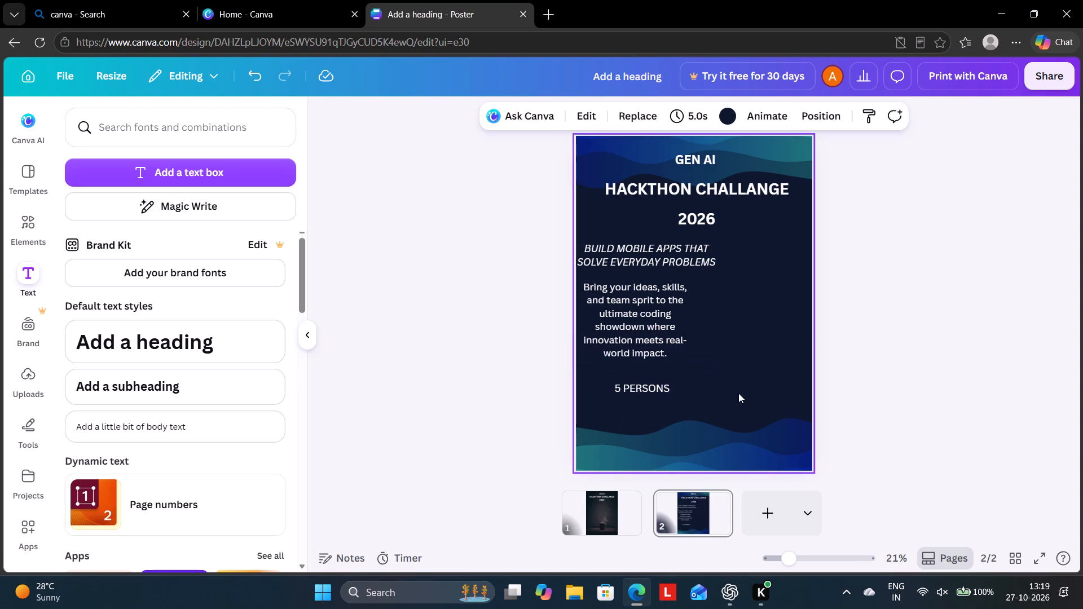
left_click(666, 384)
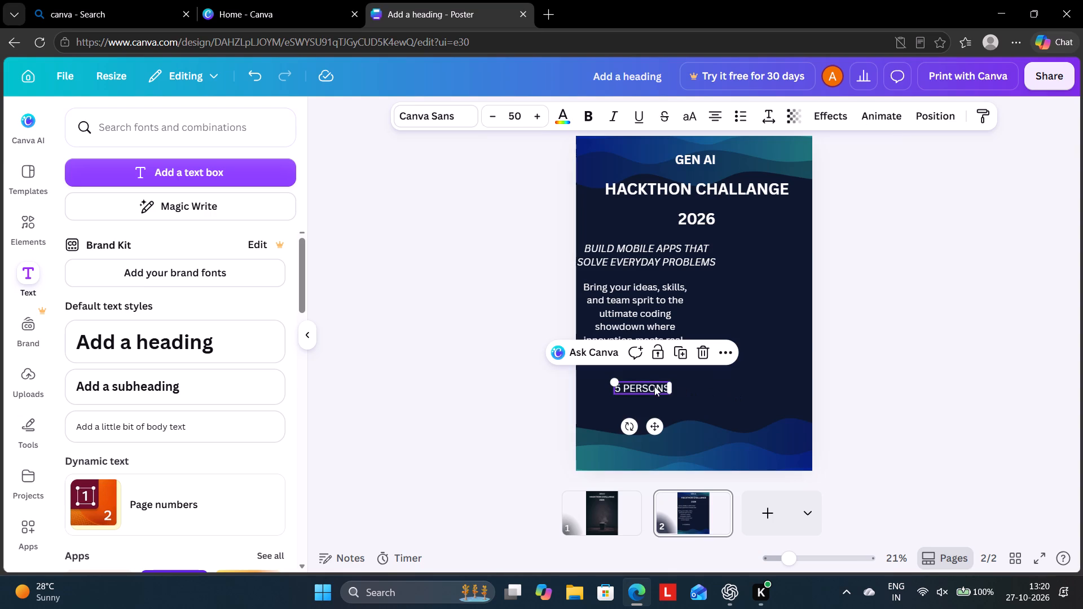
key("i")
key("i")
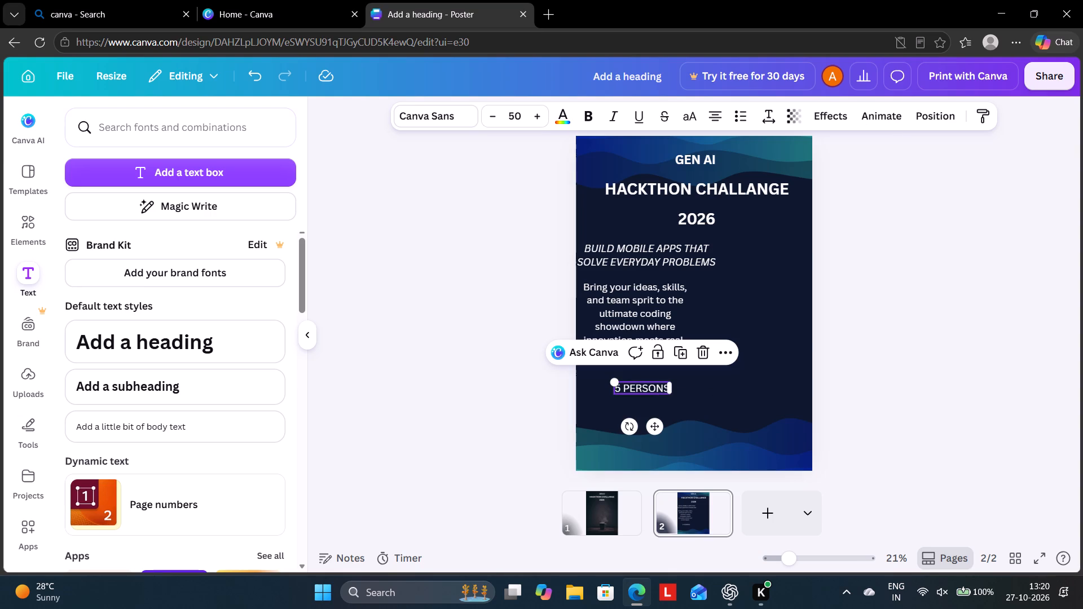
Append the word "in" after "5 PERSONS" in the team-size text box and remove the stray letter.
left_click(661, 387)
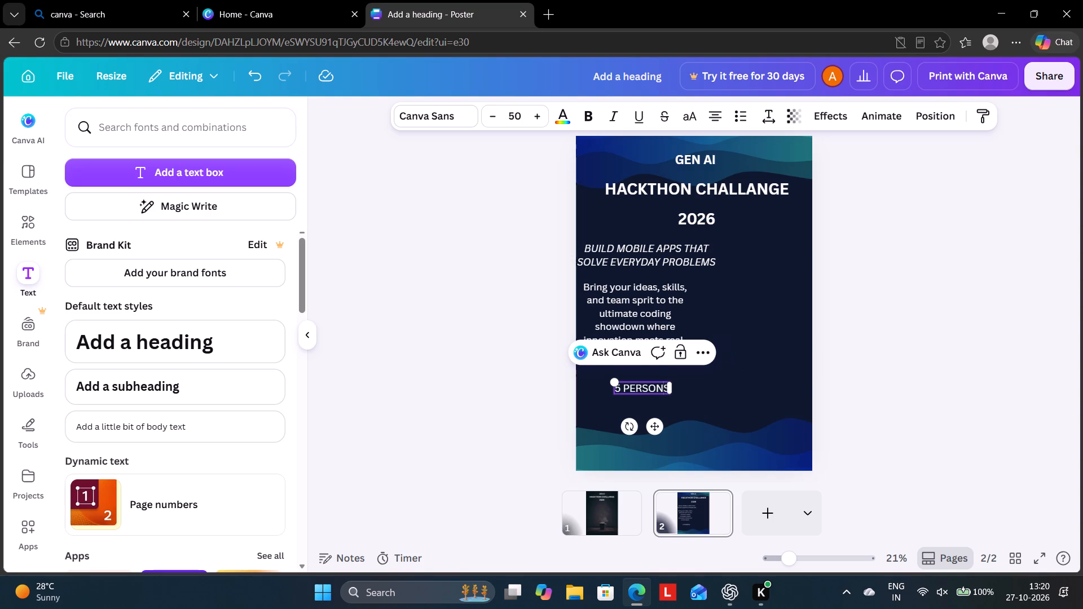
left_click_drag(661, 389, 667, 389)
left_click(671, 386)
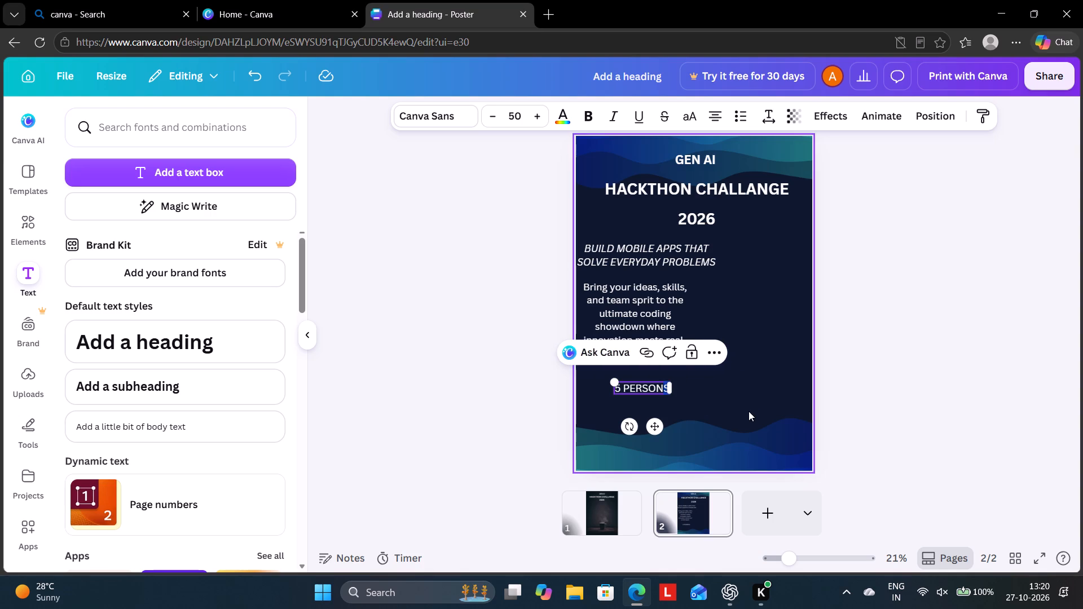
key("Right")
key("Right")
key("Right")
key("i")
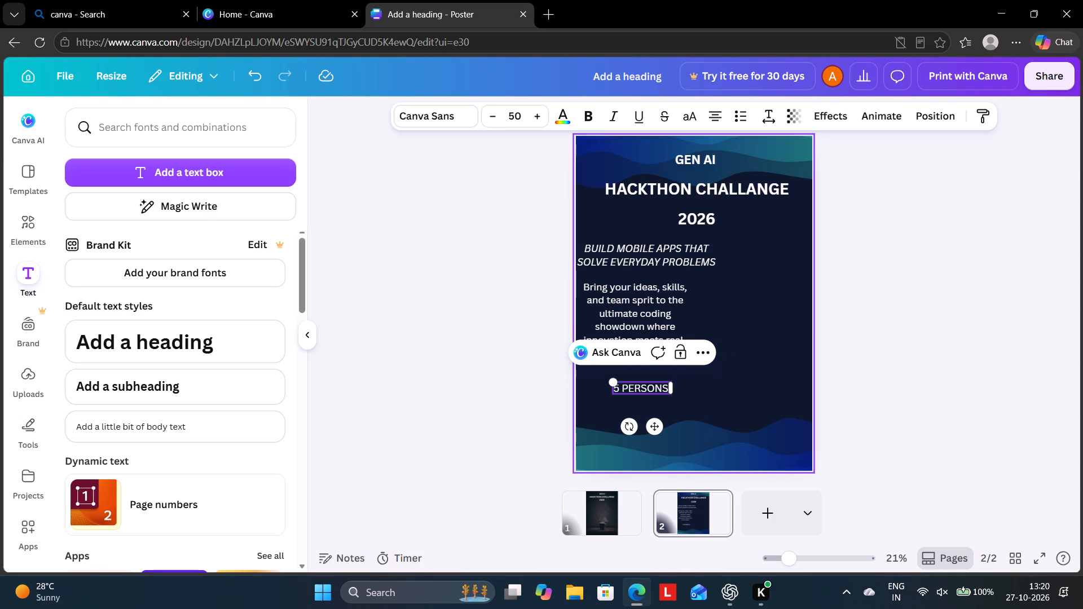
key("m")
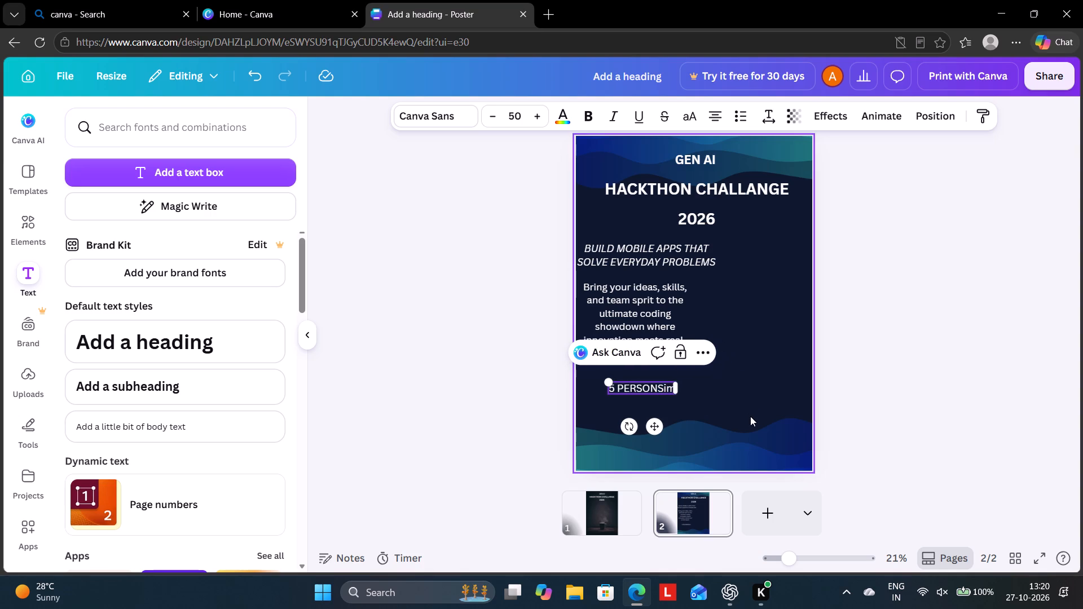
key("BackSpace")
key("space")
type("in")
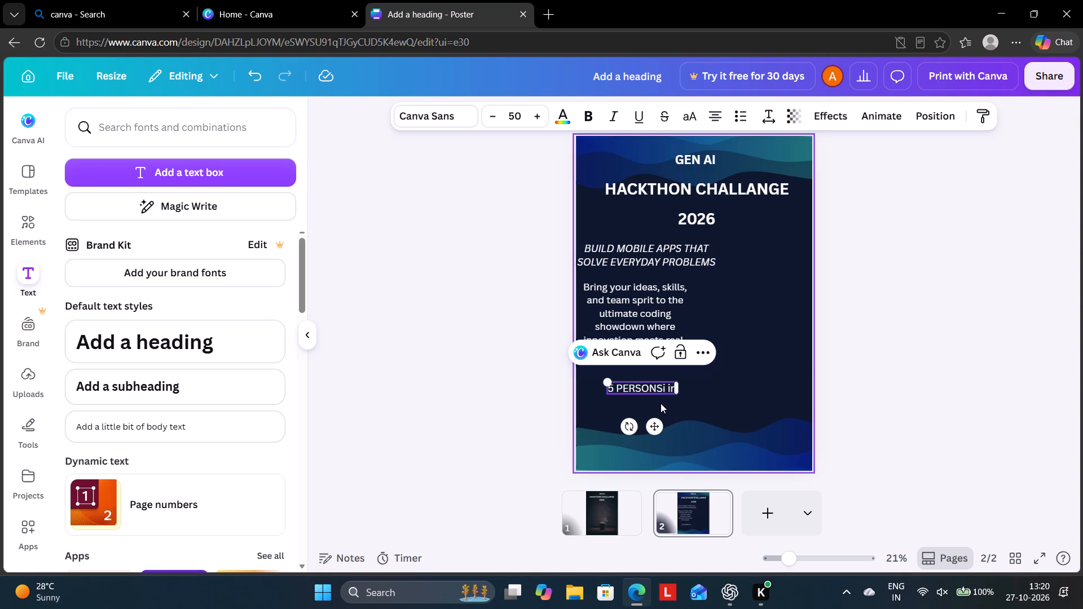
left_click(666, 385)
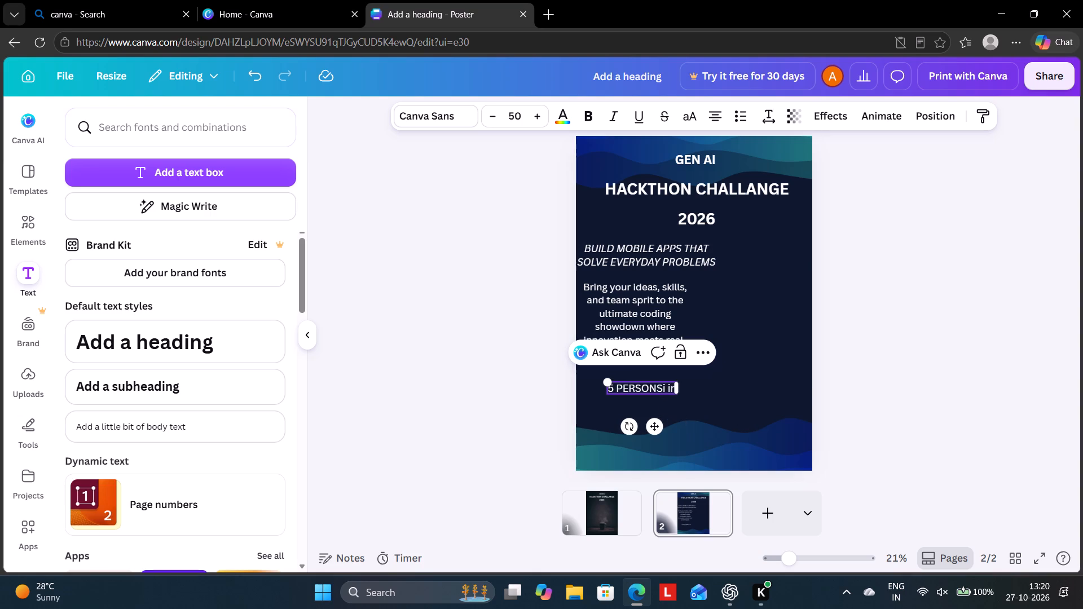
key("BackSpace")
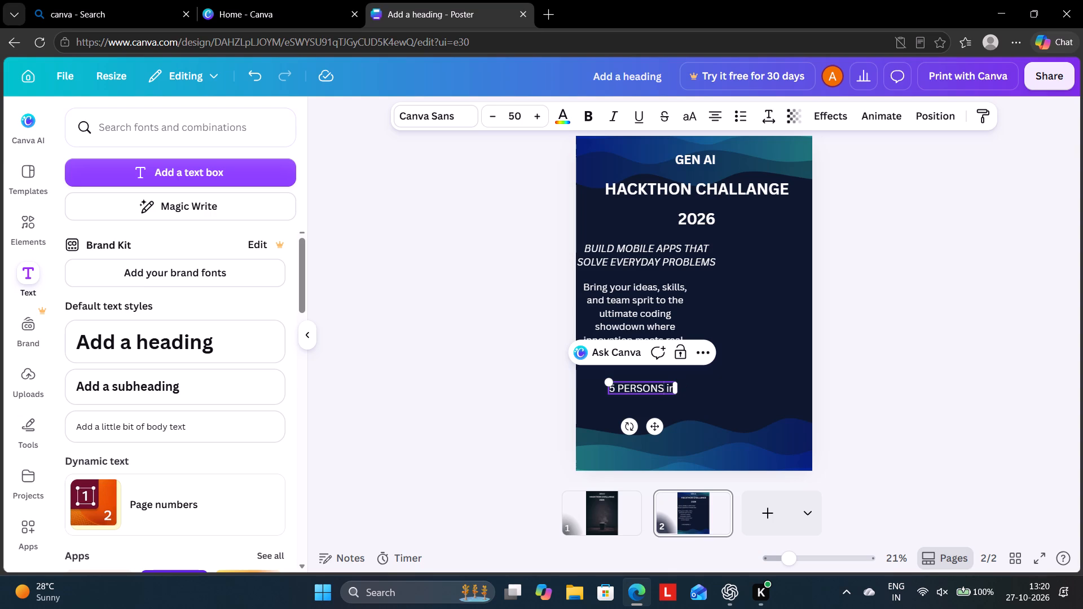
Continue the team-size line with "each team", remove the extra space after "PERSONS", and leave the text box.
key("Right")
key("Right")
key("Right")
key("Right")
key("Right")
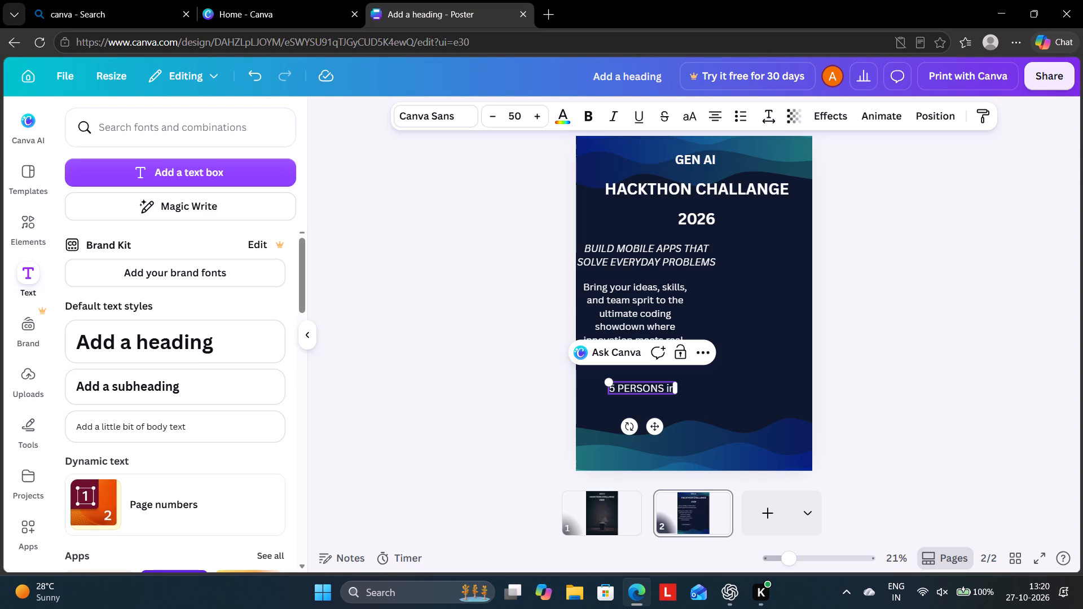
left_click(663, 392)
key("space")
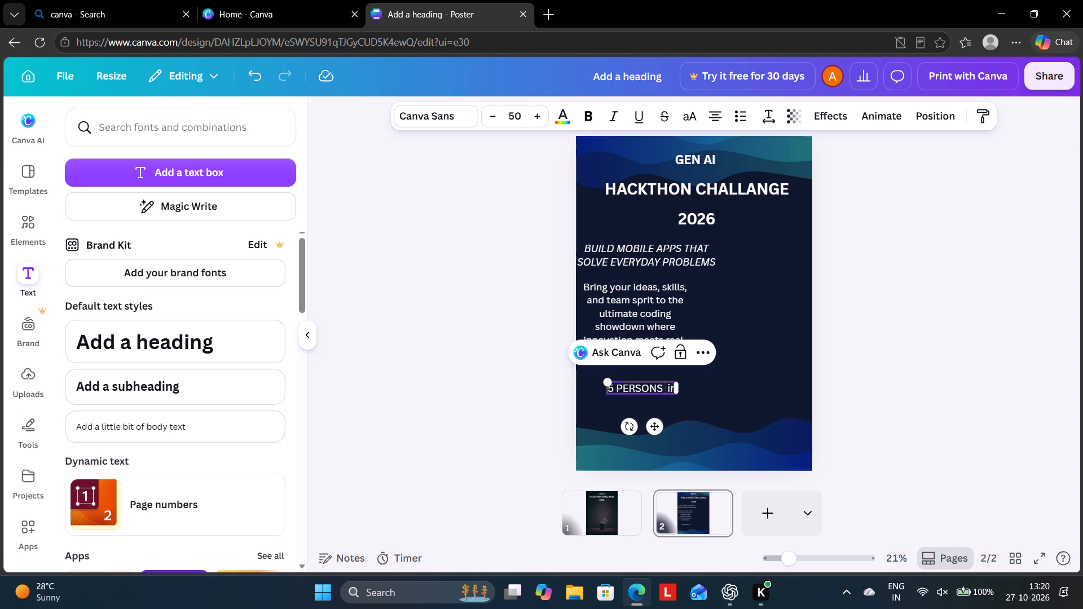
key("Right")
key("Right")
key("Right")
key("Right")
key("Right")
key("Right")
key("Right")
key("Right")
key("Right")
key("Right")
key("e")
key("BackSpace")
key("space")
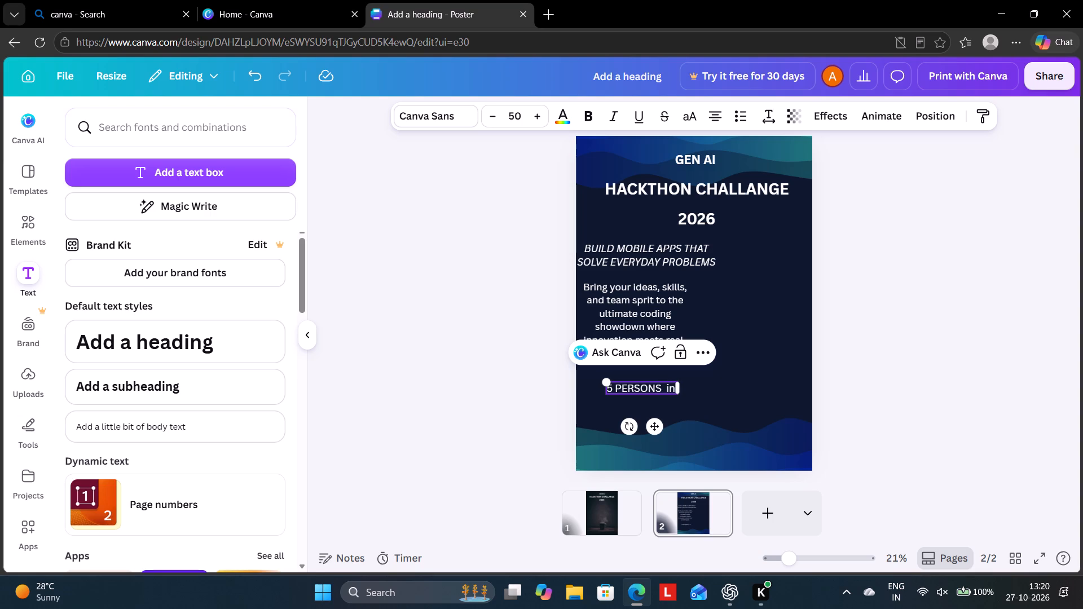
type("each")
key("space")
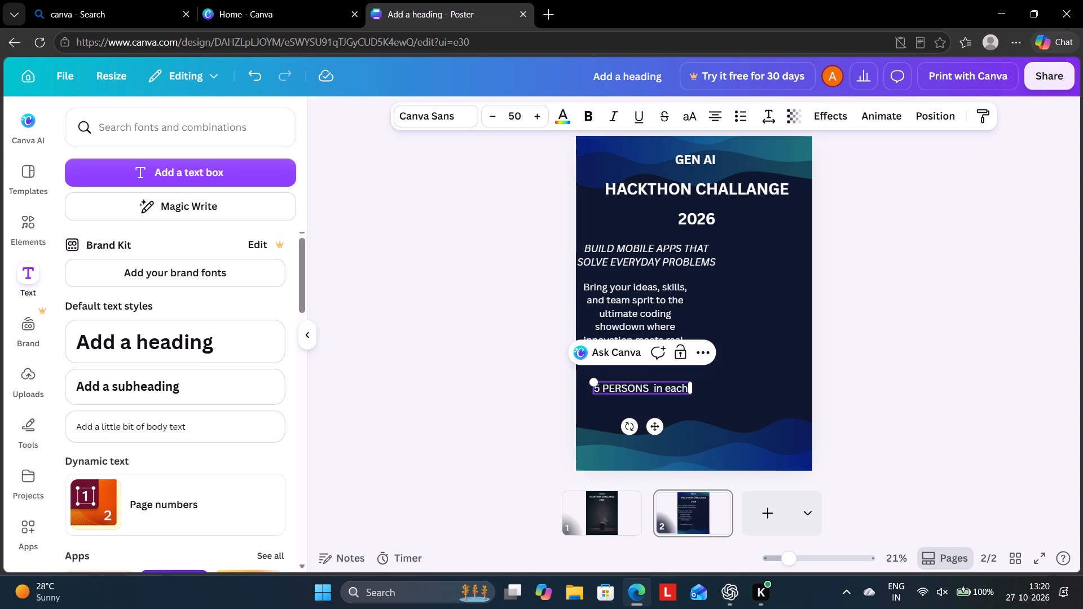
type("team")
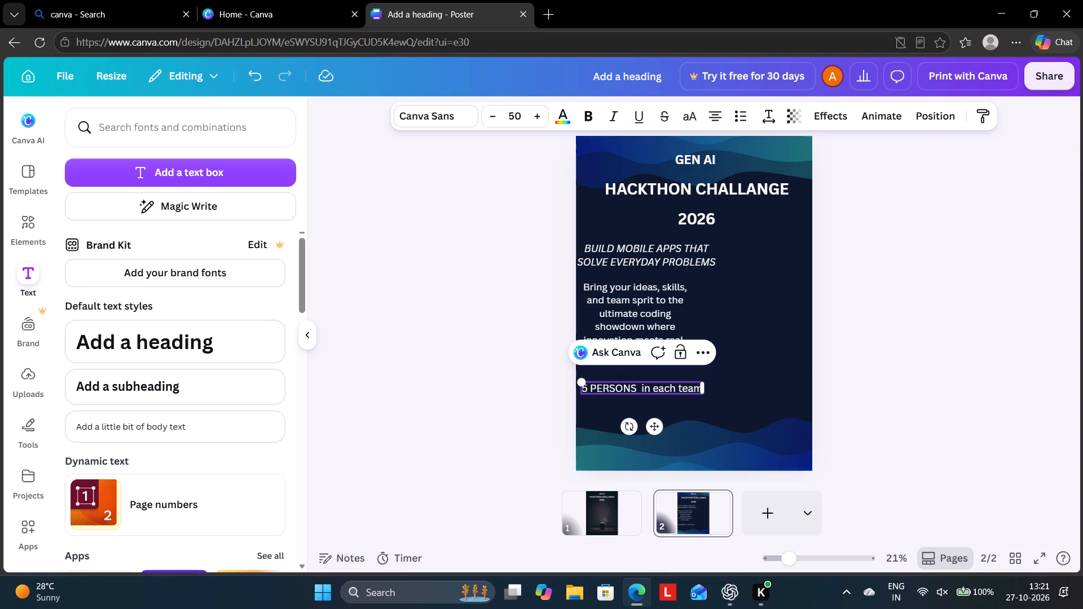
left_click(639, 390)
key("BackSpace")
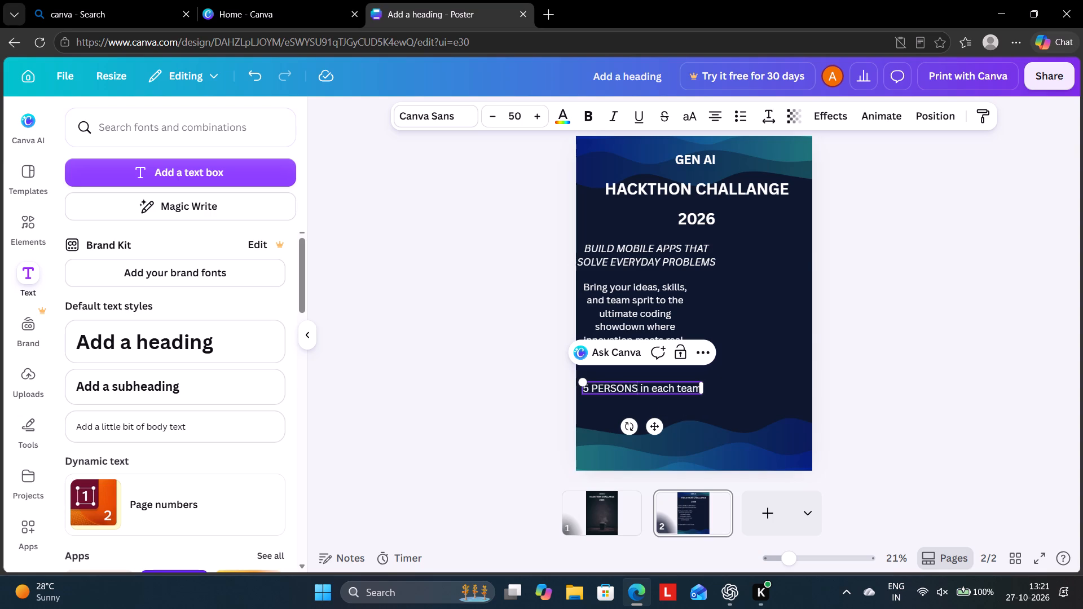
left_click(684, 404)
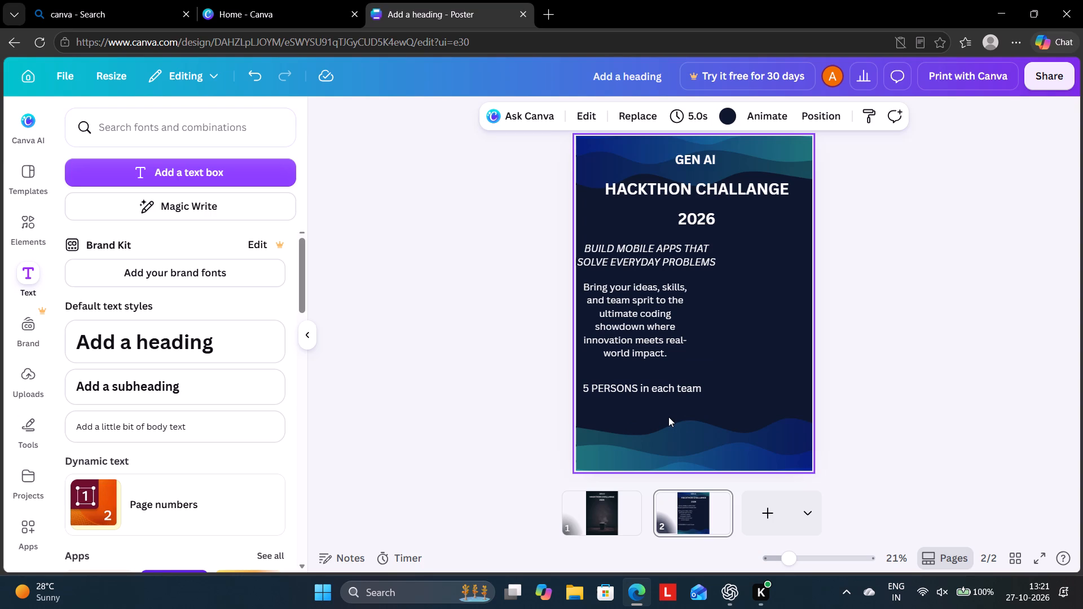
Replace "in each team" with "/ TEAM" so the team-size line reads "5 PERSONS / TEAM".
left_click(673, 383)
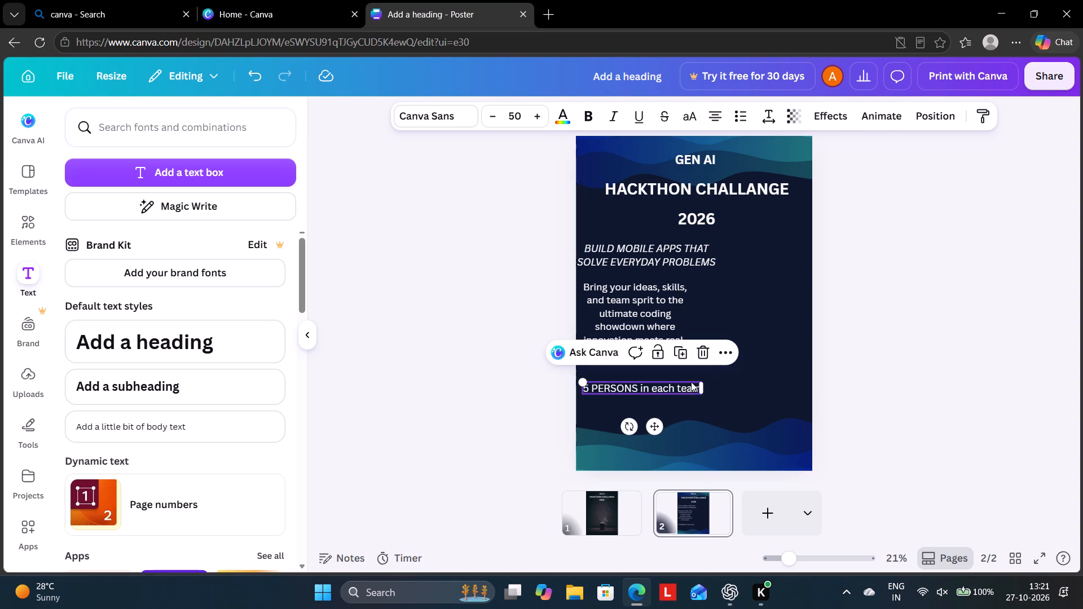
left_click(691, 383)
left_click(693, 390)
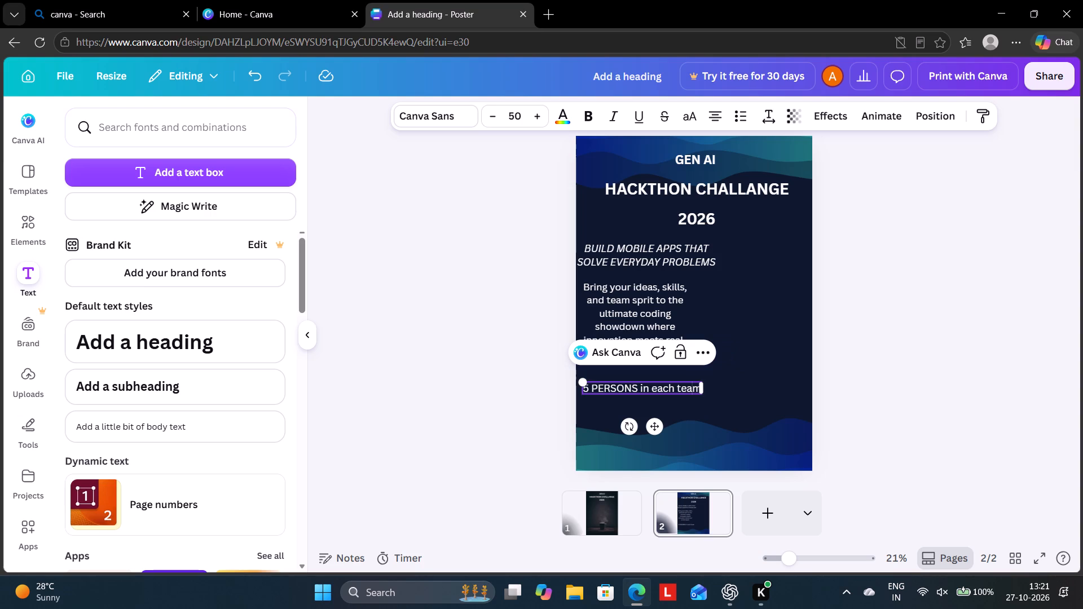
left_click(697, 386)
key("BackSpace")
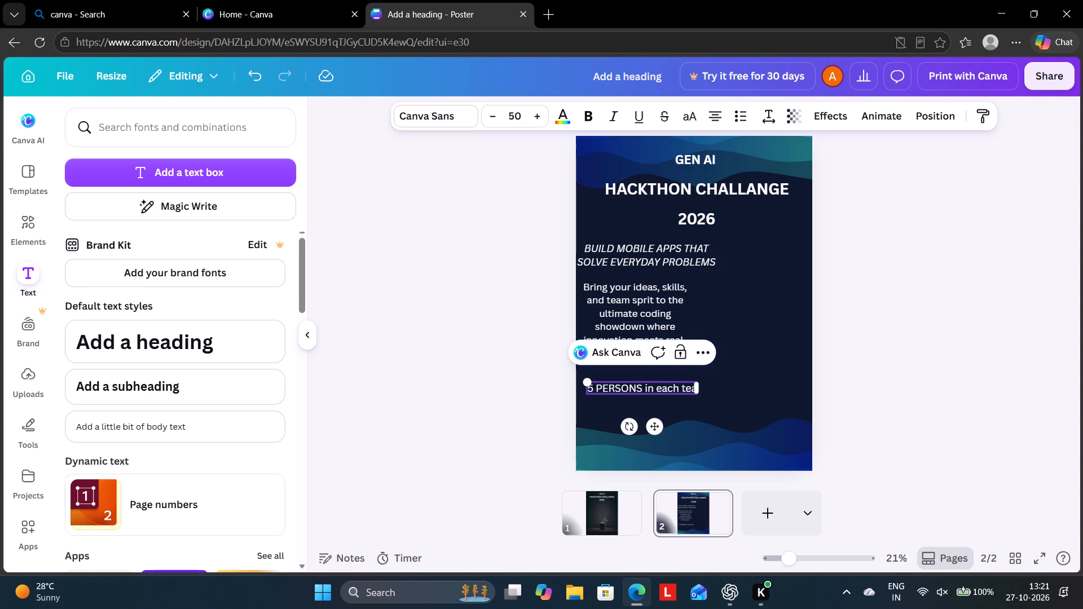
key("BackSpace")
key("BackSpace")
key("BackSpace")
key("BackSpace")
key("BackSpace")
key("BackSpace")
key("BackSpace")
key("BackSpace")
key("BackSpace")
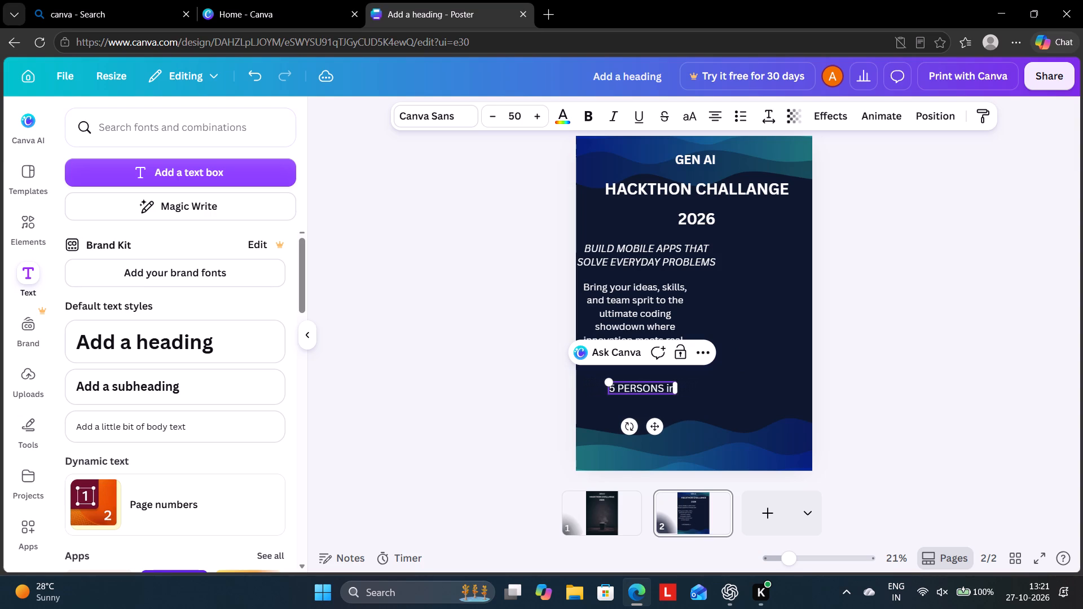
key("BackSpace")
key("BackSpace")
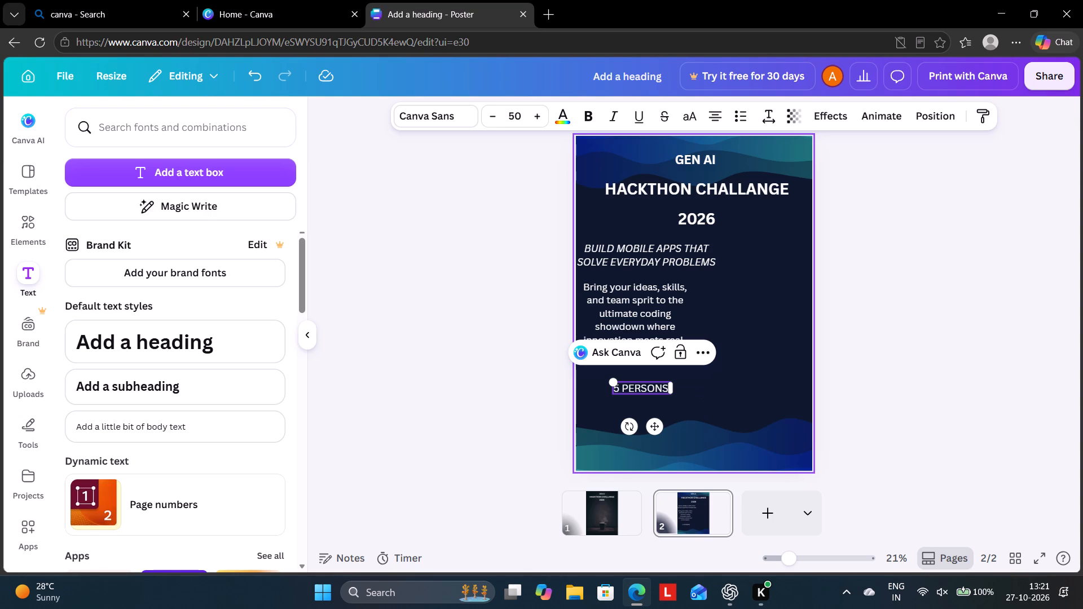
key("slash")
key("space")
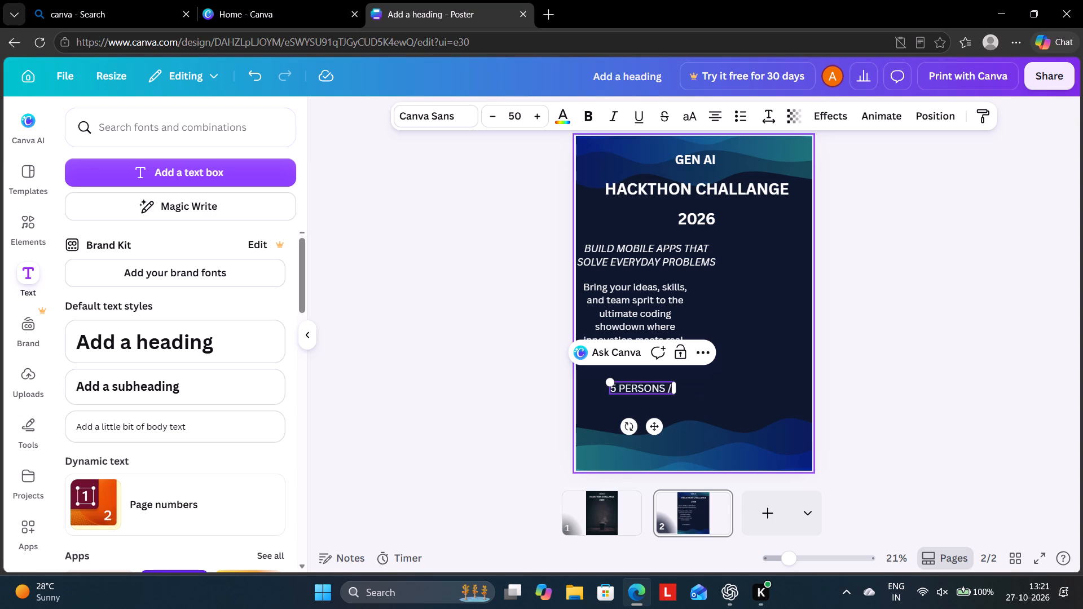
type("TEAM")
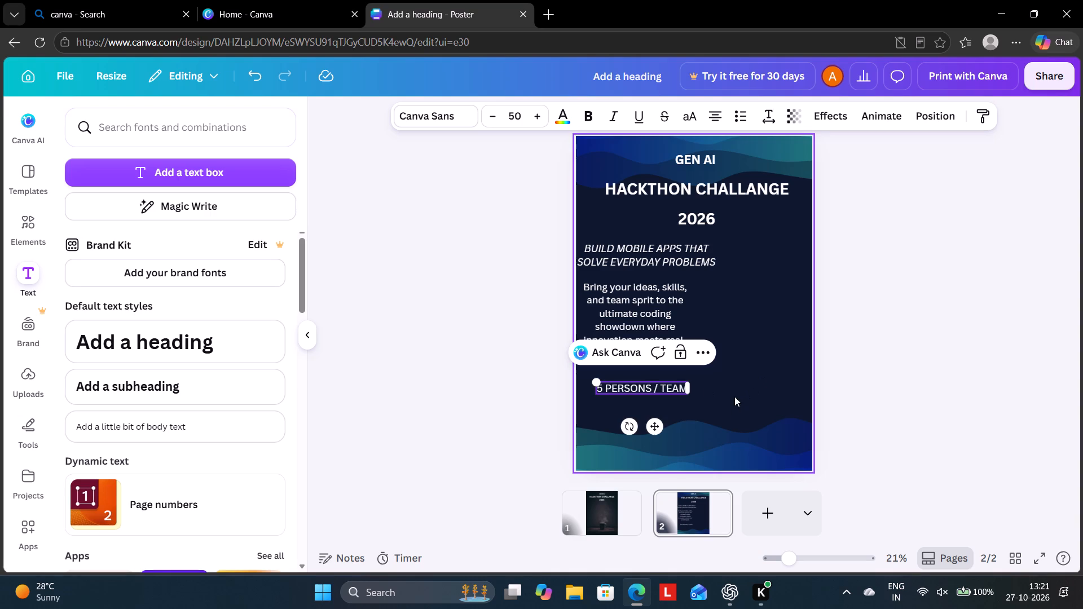
left_click(703, 385)
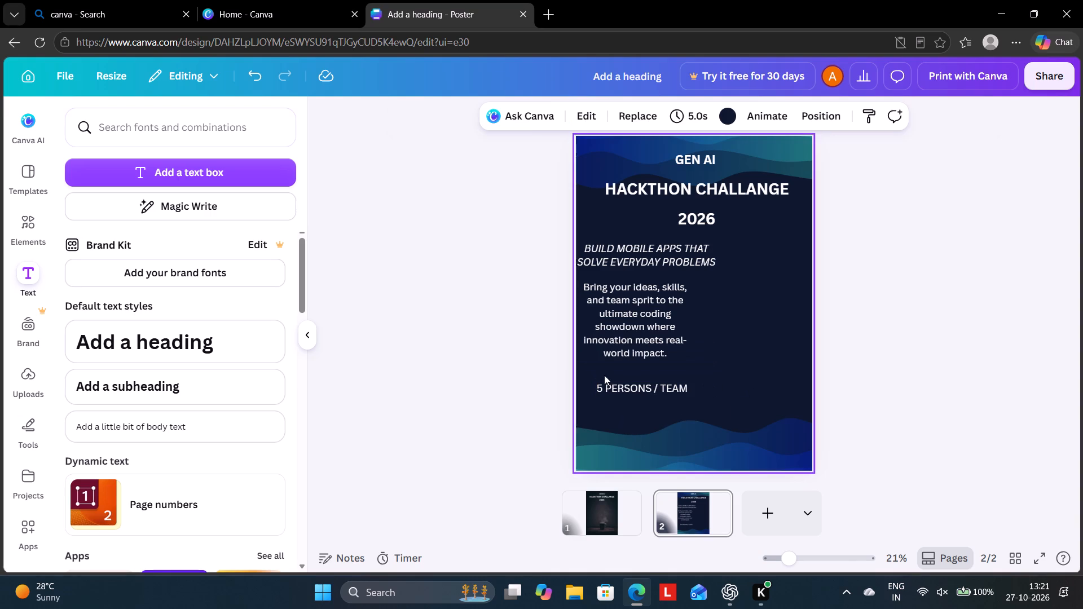
Resize the "5 PERSONS / TEAM" text box by extending its left side toward the page edge and pulling in its right side.
left_click(598, 384)
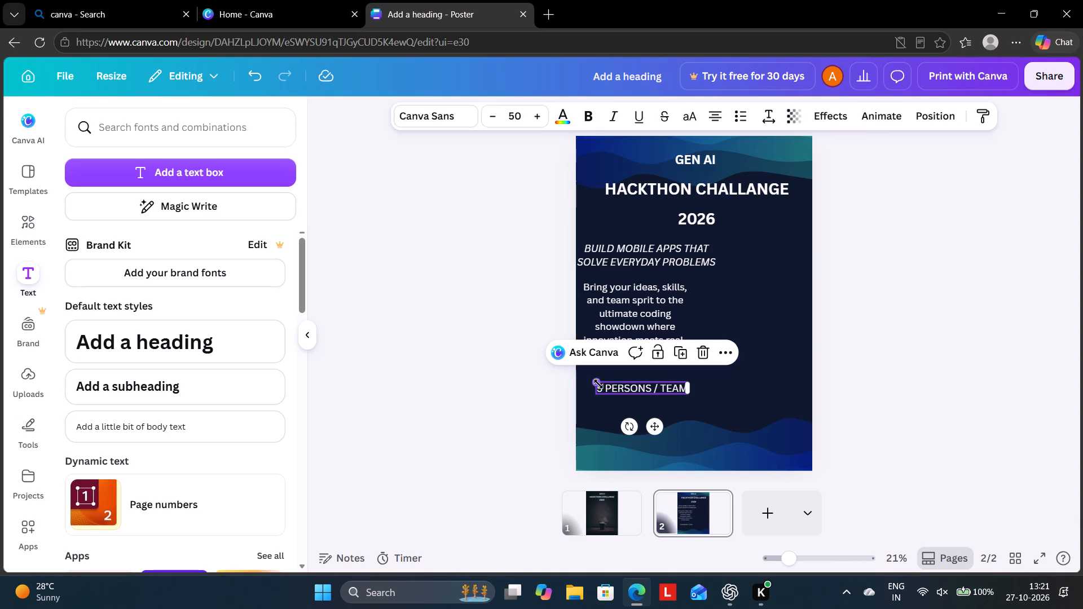
left_click_drag(593, 389, 585, 391)
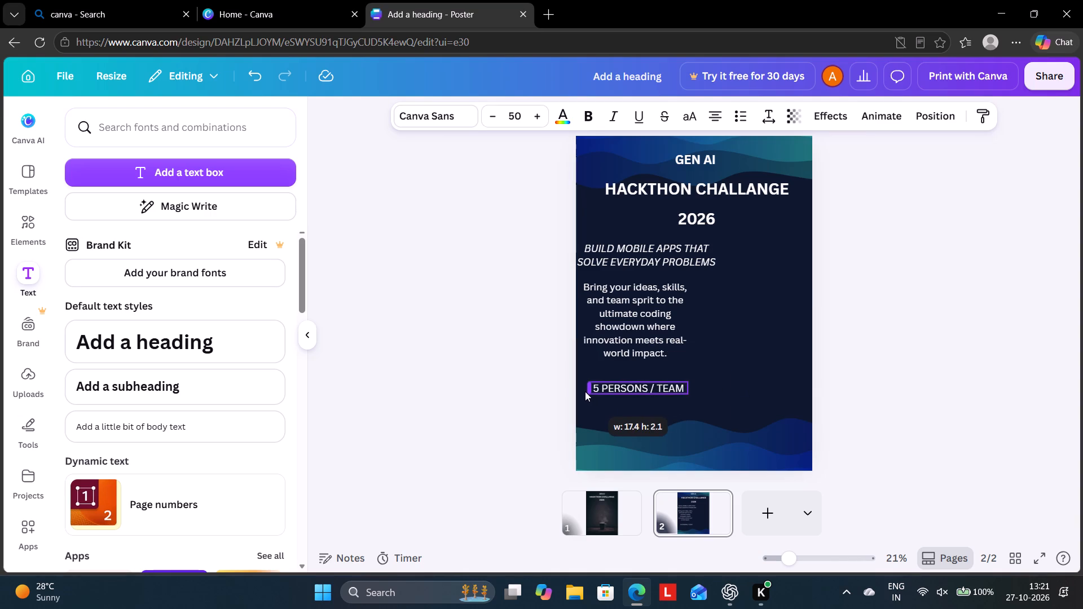
left_click_drag(585, 391, 578, 391)
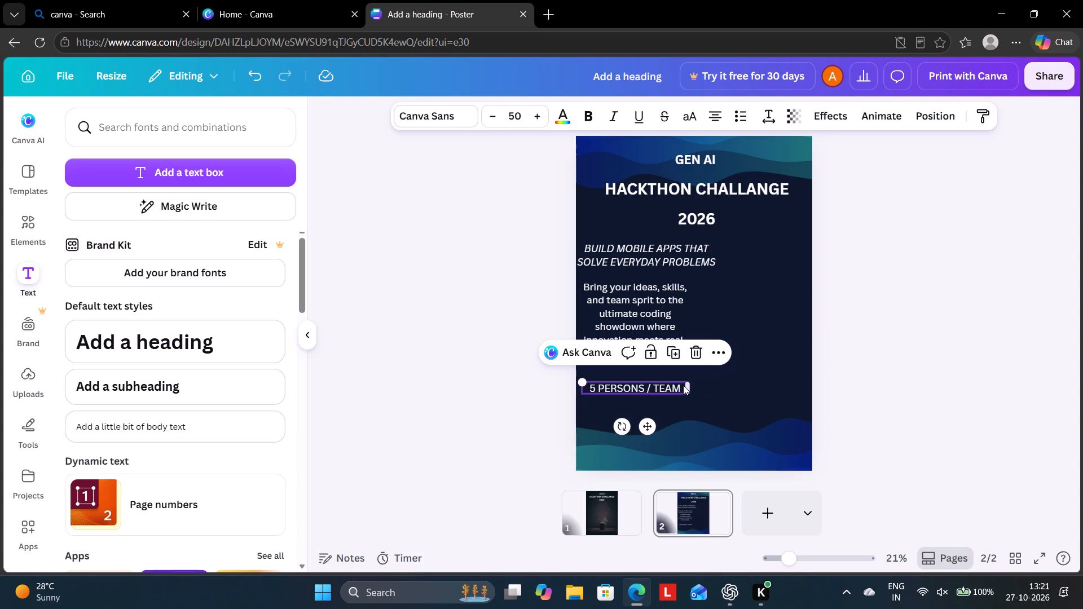
left_click_drag(688, 386, 678, 391)
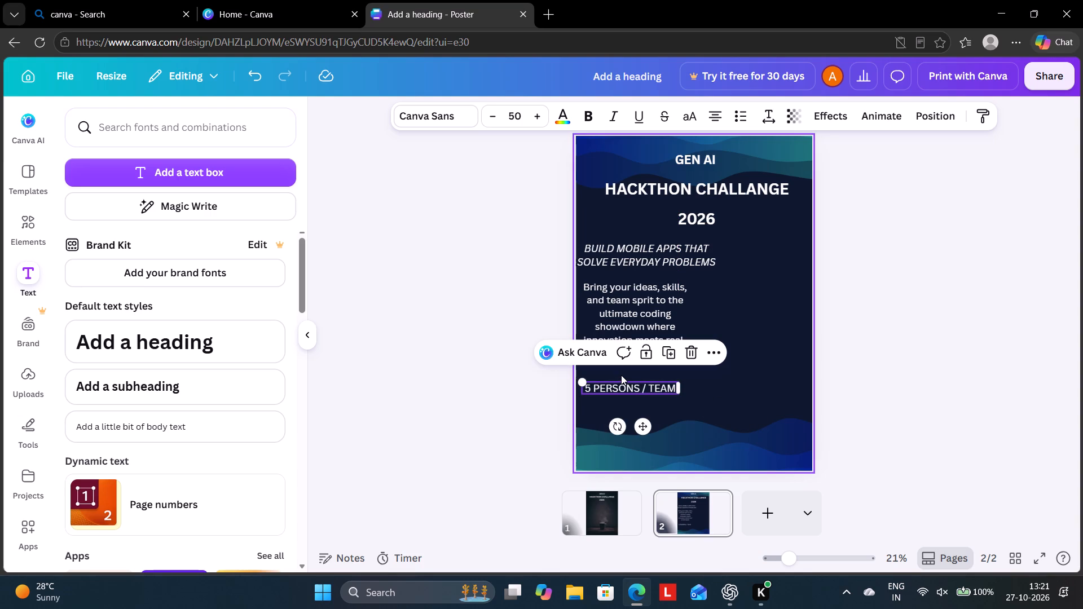
Move the "5 PERSONS / TEAM" text box up beneath the description paragraph, against the page's left edge, and deselect it.
left_click(619, 382)
left_click_drag(621, 381, 621, 379)
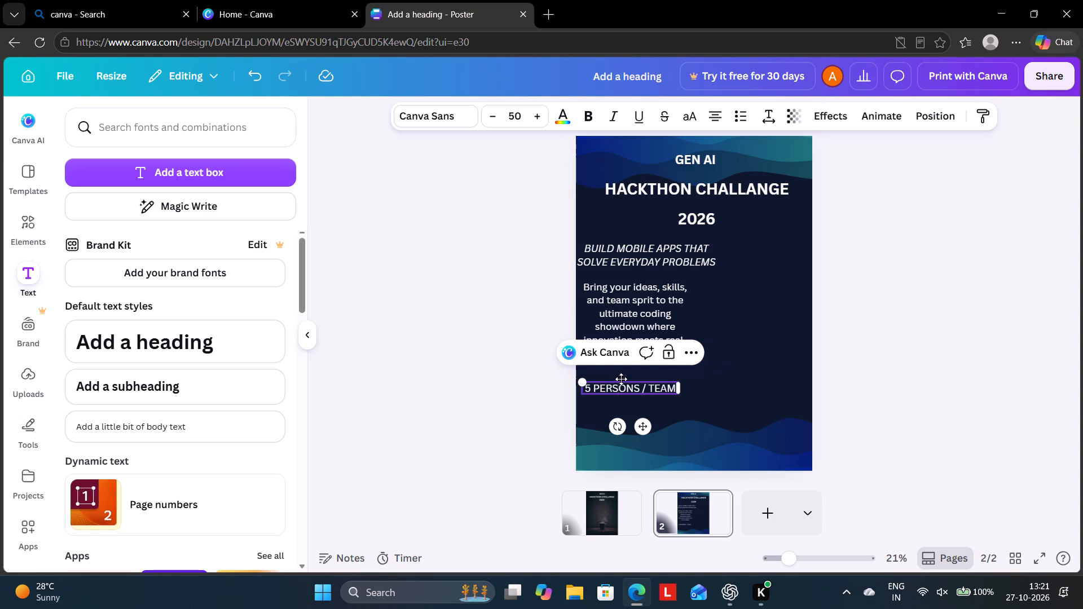
left_click_drag(621, 379, 609, 372)
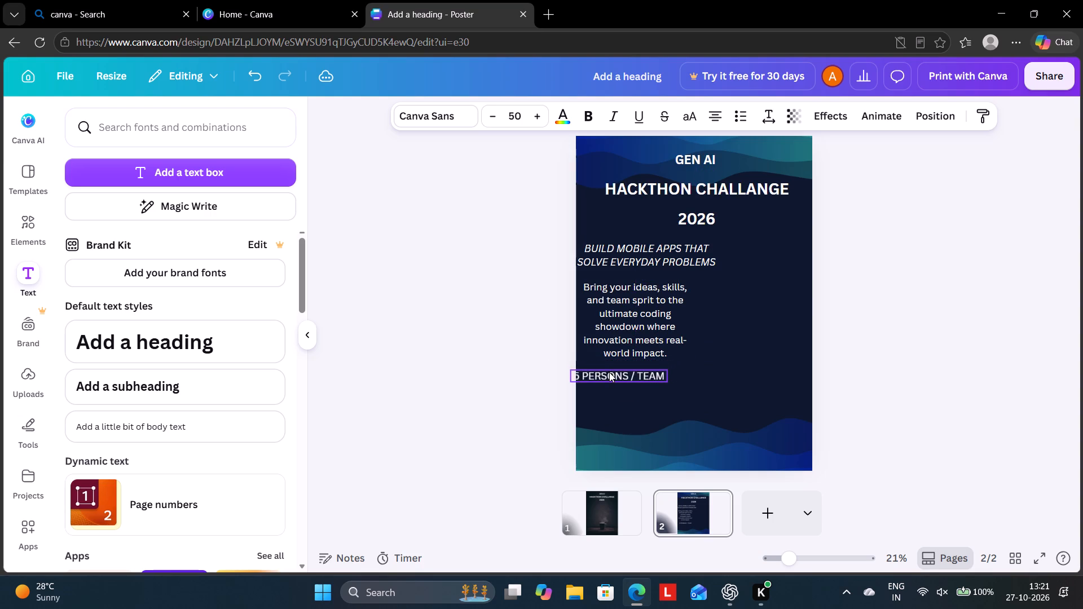
left_click_drag(609, 372, 611, 373)
left_click(716, 390)
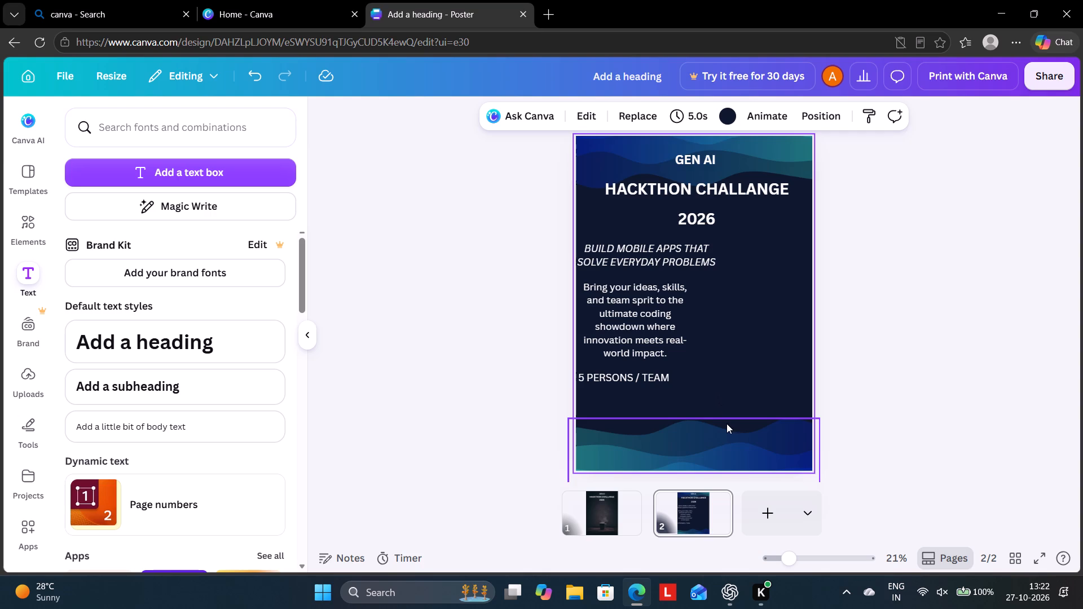
left_click(687, 372)
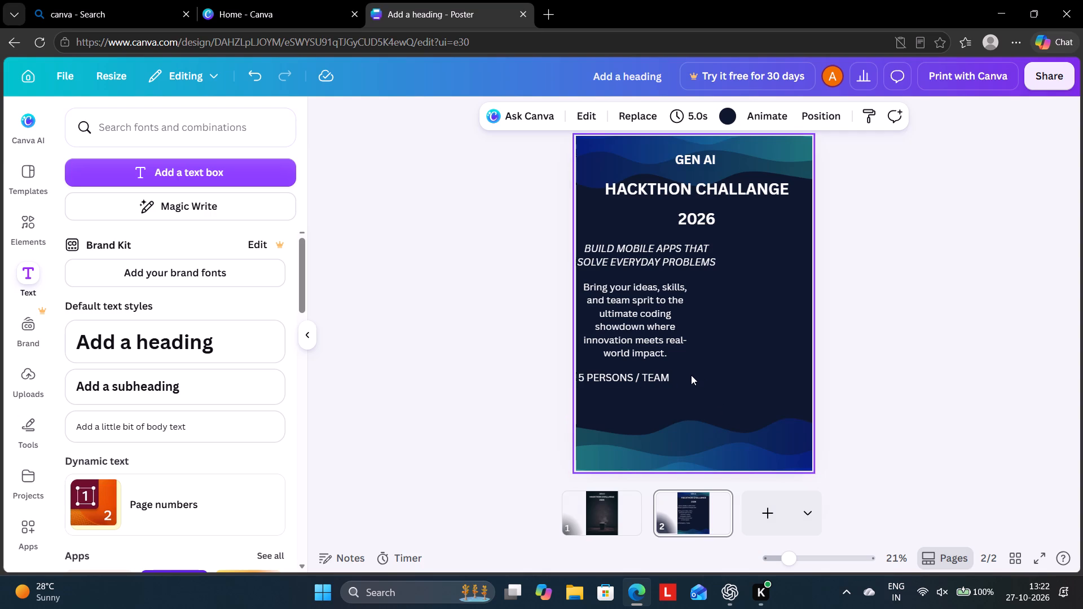
left_click(752, 378)
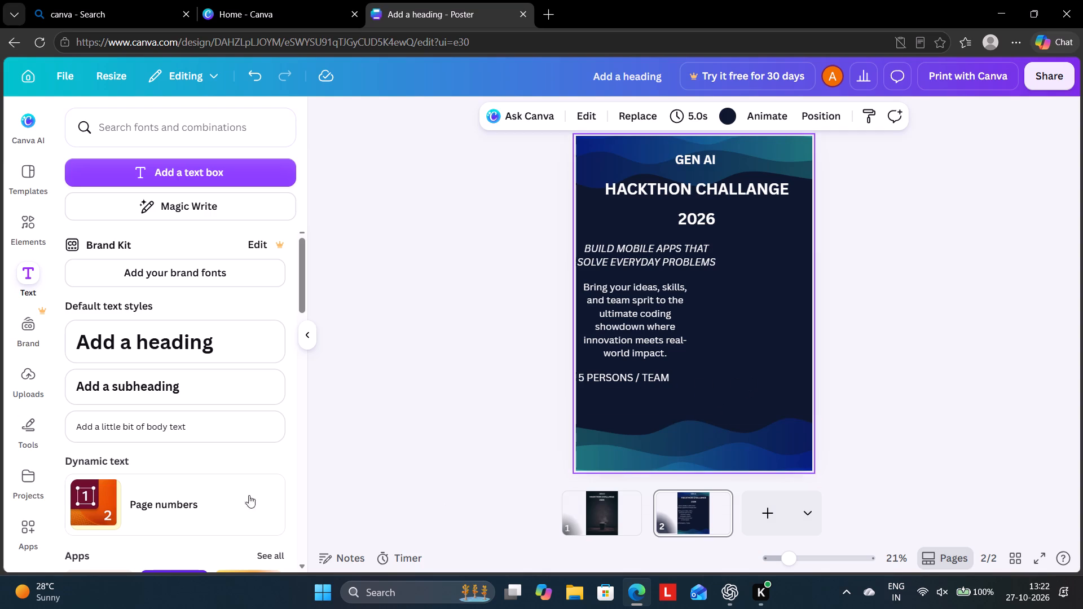
Add a body text box to page 2 and position it below and to the right of the "5 PERSONS / TEAM" line.
left_click(168, 431)
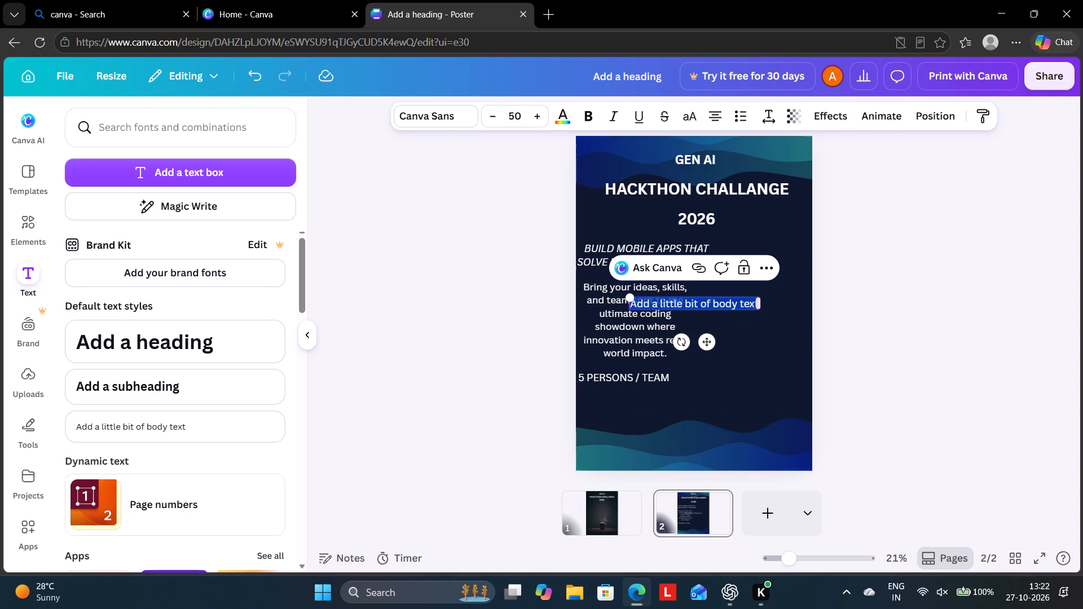
left_click_drag(699, 310, 750, 395)
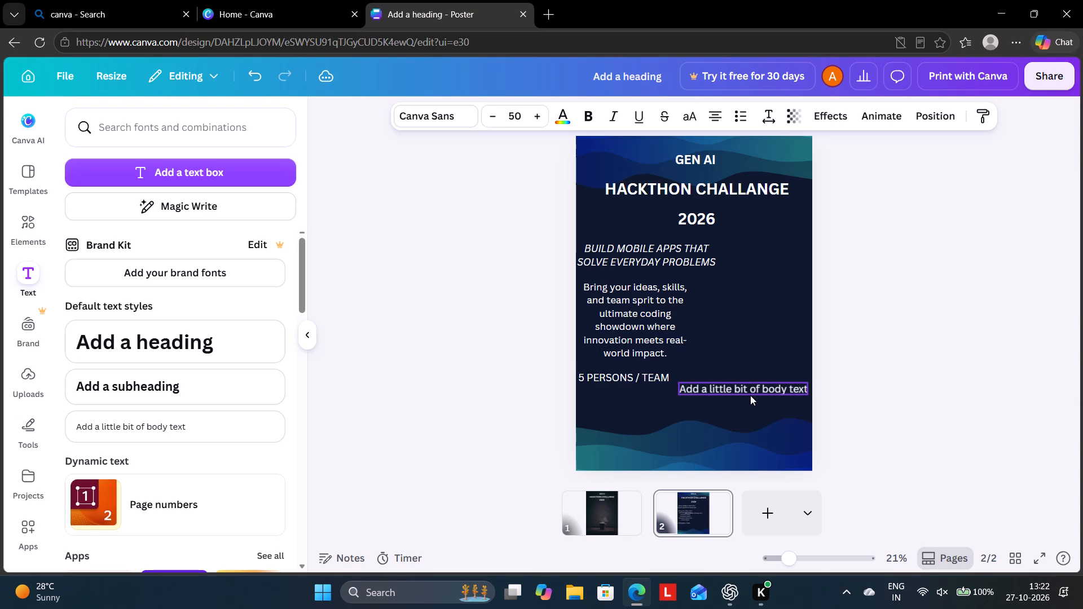
left_click_drag(750, 395, 751, 394)
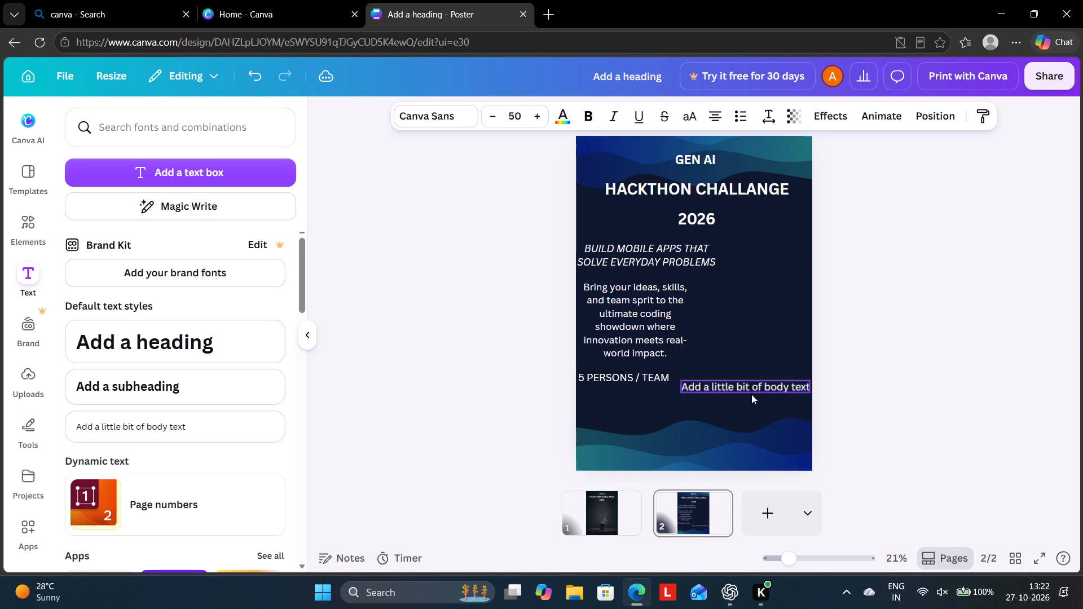
left_click_drag(751, 394, 750, 400)
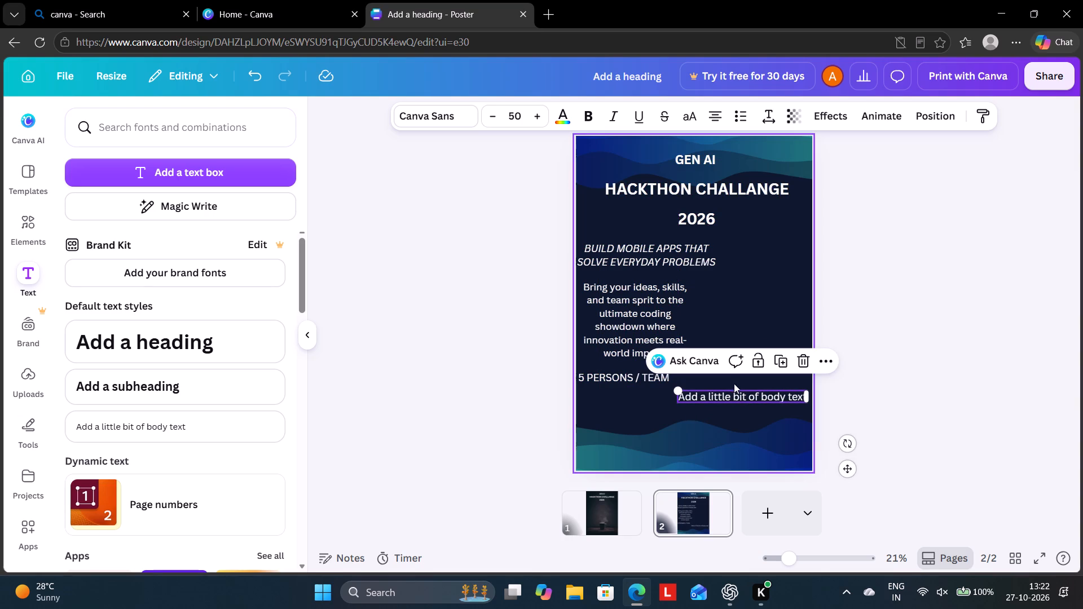
Replace the new text box's placeholder with "PRICE POOL" and leave the text box.
left_click(726, 393)
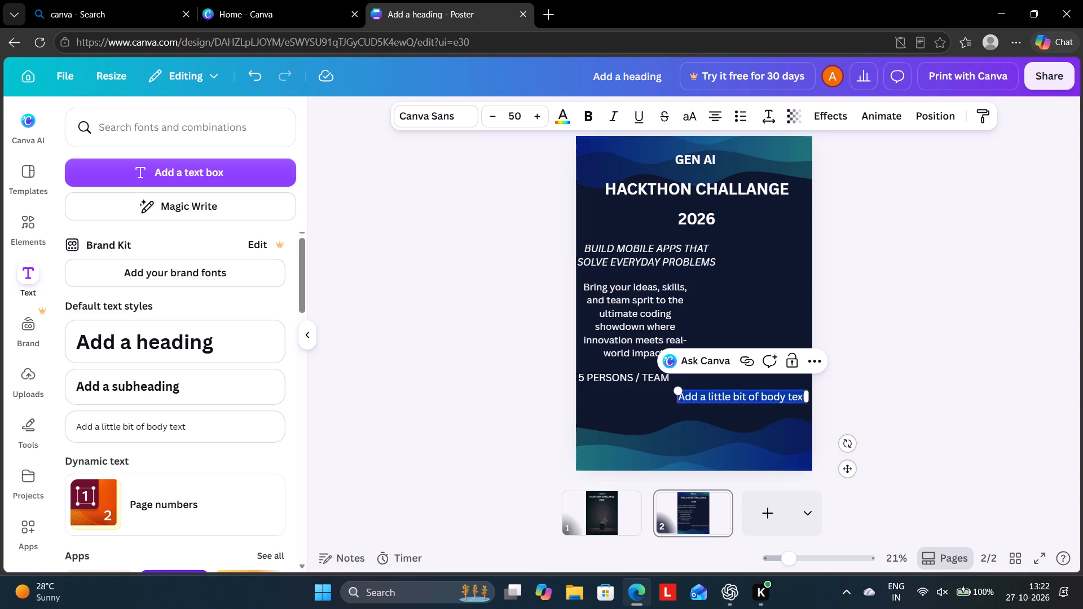
key("space")
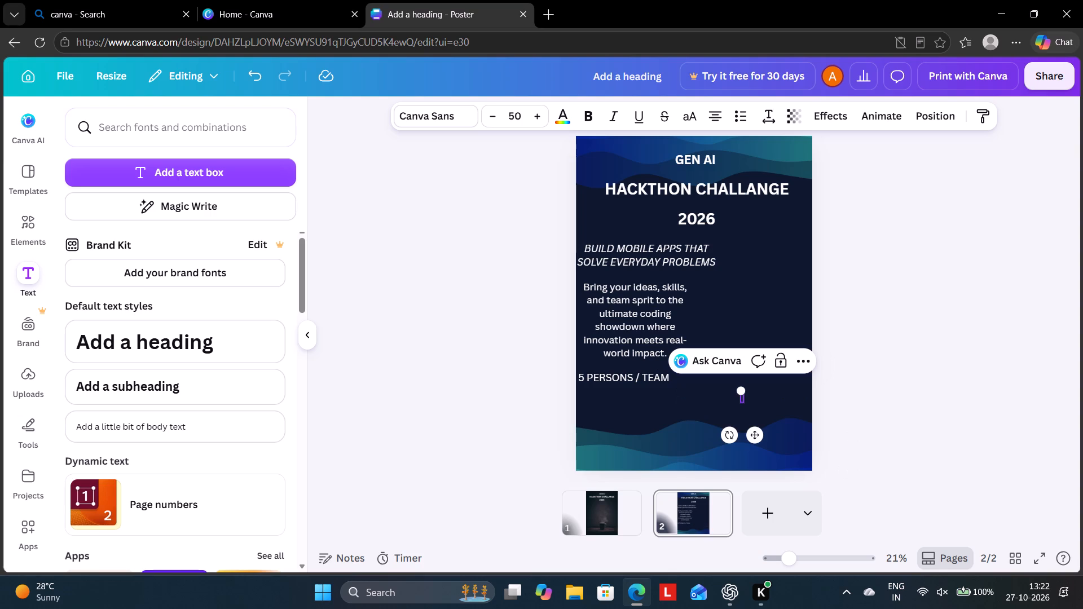
key("shift+p")
type("RI")
key("z")
key("w")
key("BackSpace")
key("BackSpace")
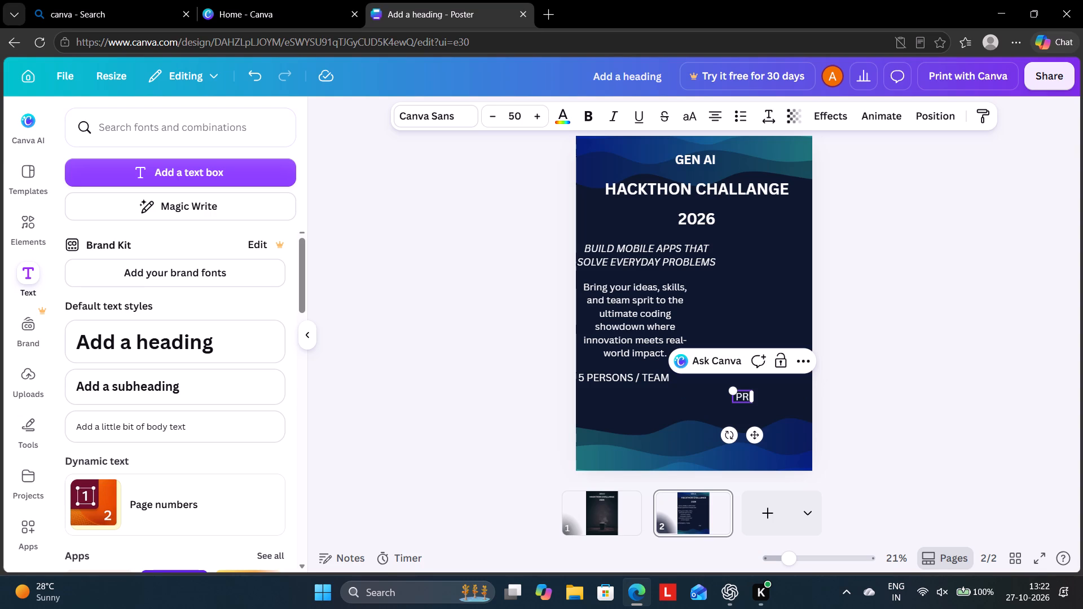
key("shift+i")
type("CE")
key("shift+BackSpace")
key("shift+BackSpace")
type("CE")
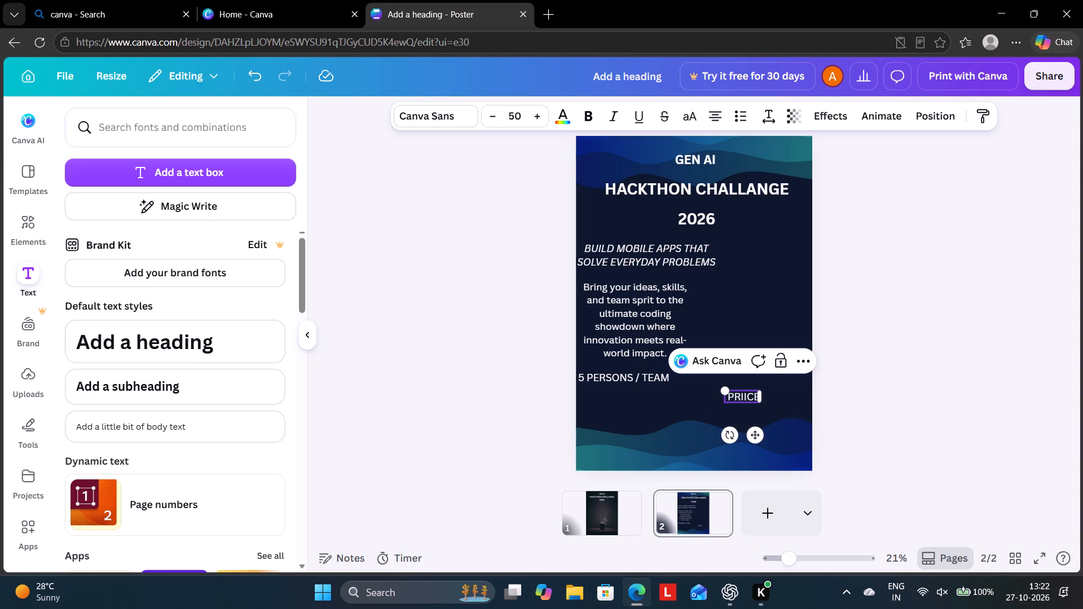
key("shift+BackSpace")
key("shift+BackSpace")
key("shift+BackSpace")
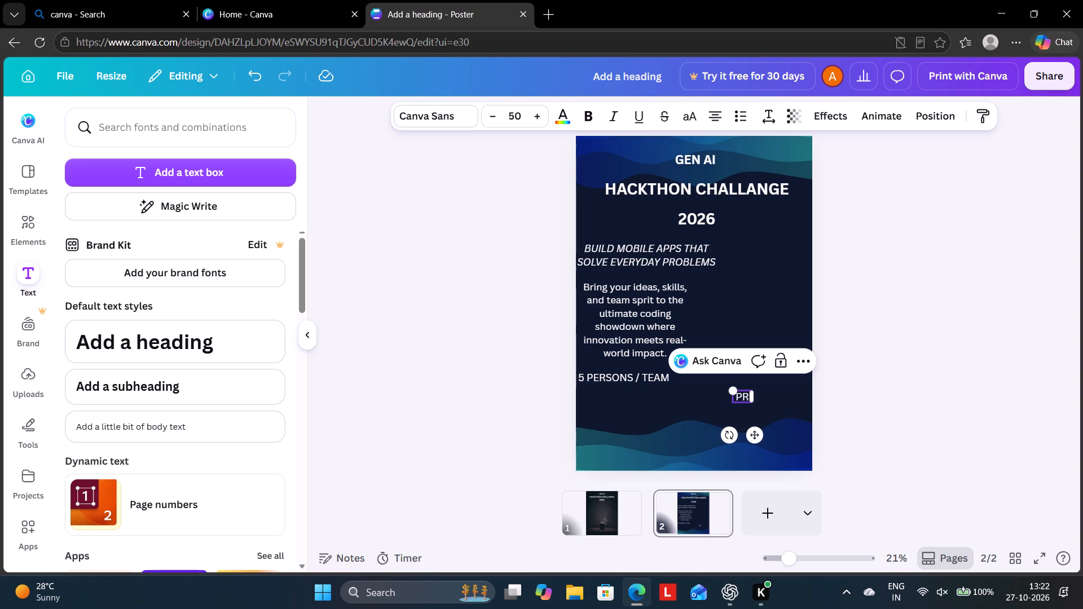
type("cE")
key("shift+BackSpace")
key("shift+BackSpace")
type("CE")
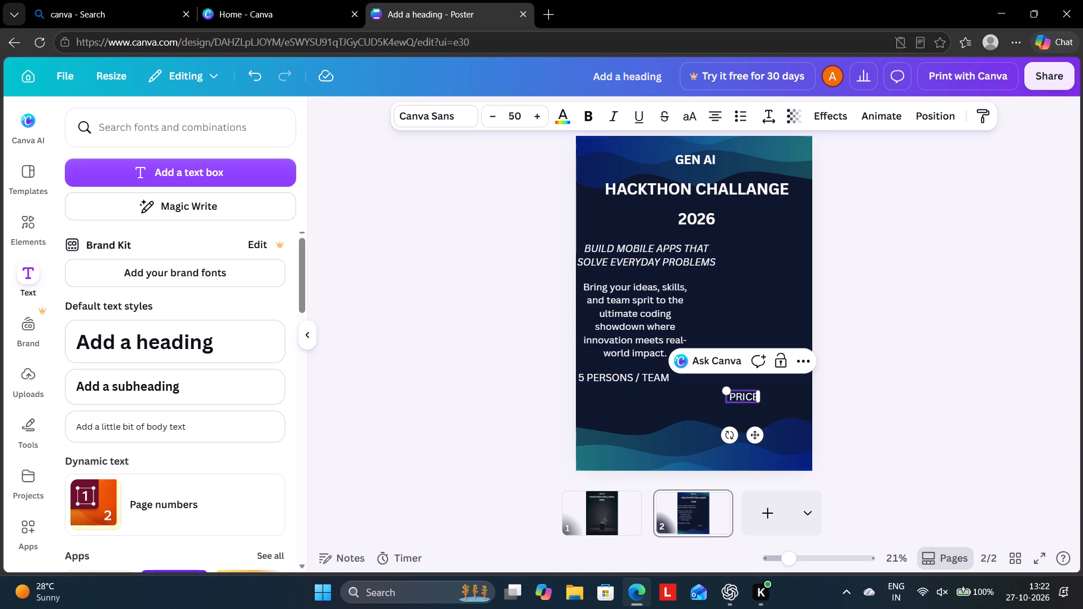
key("space")
type("POOL")
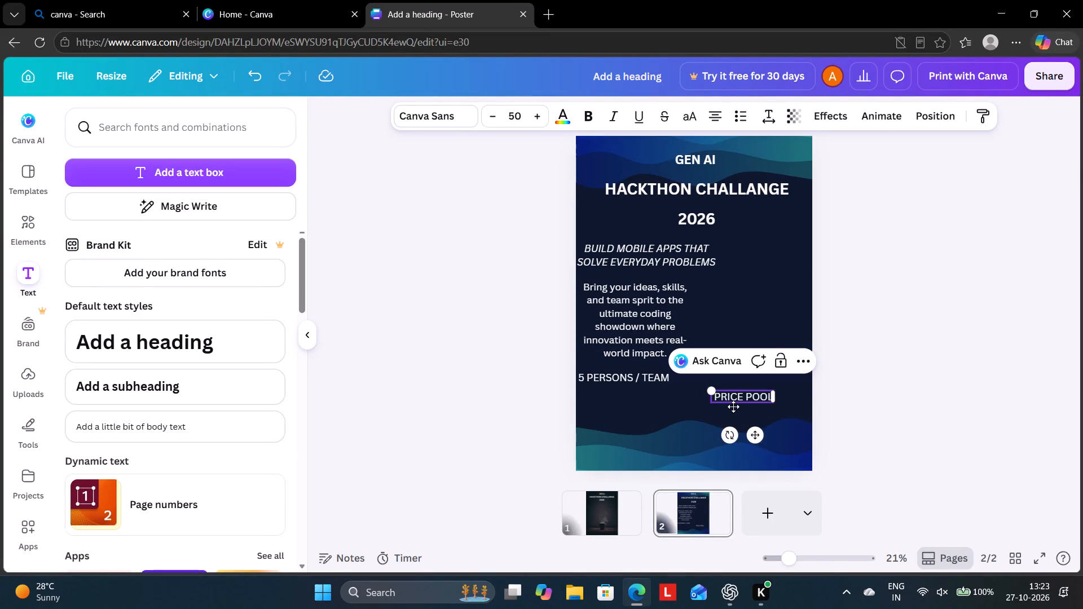
left_click(733, 407)
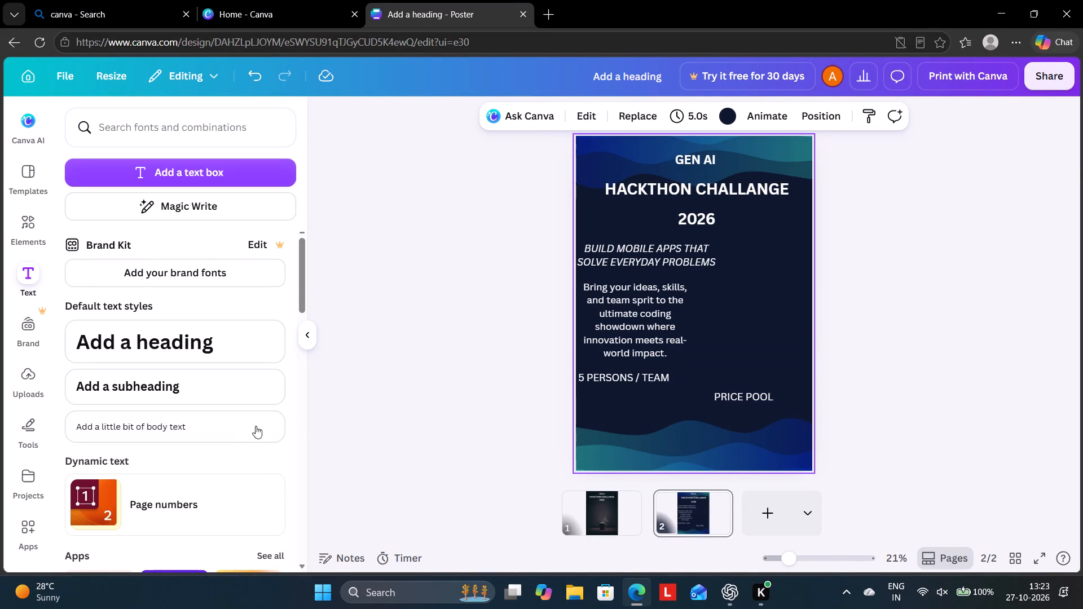
Add another body text box directly beneath "PRICE POOL" and enter 20000 in it.
left_click(208, 422)
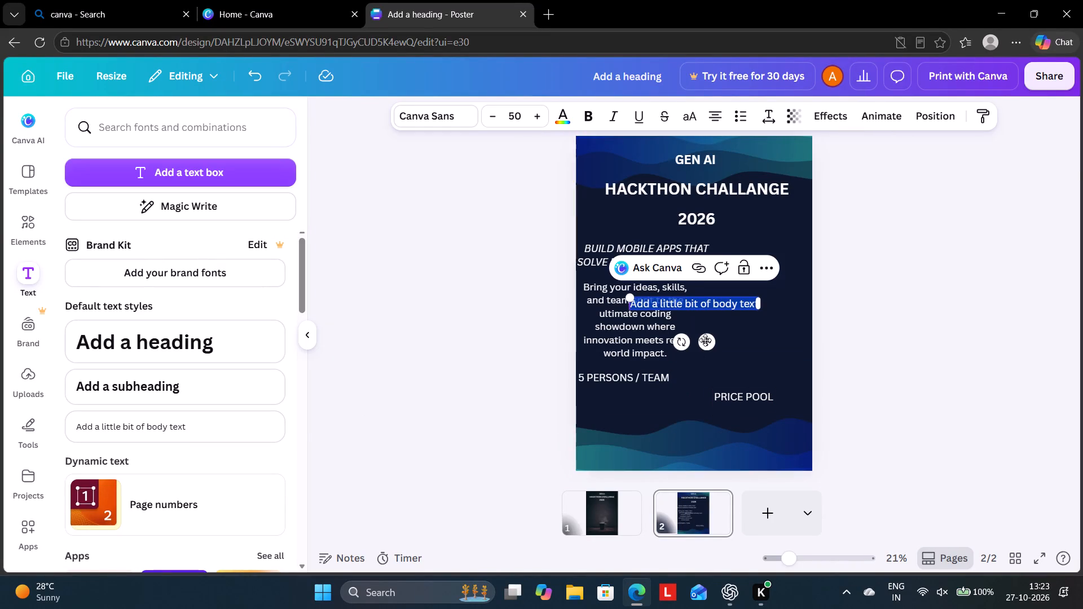
left_click_drag(690, 309, 723, 409)
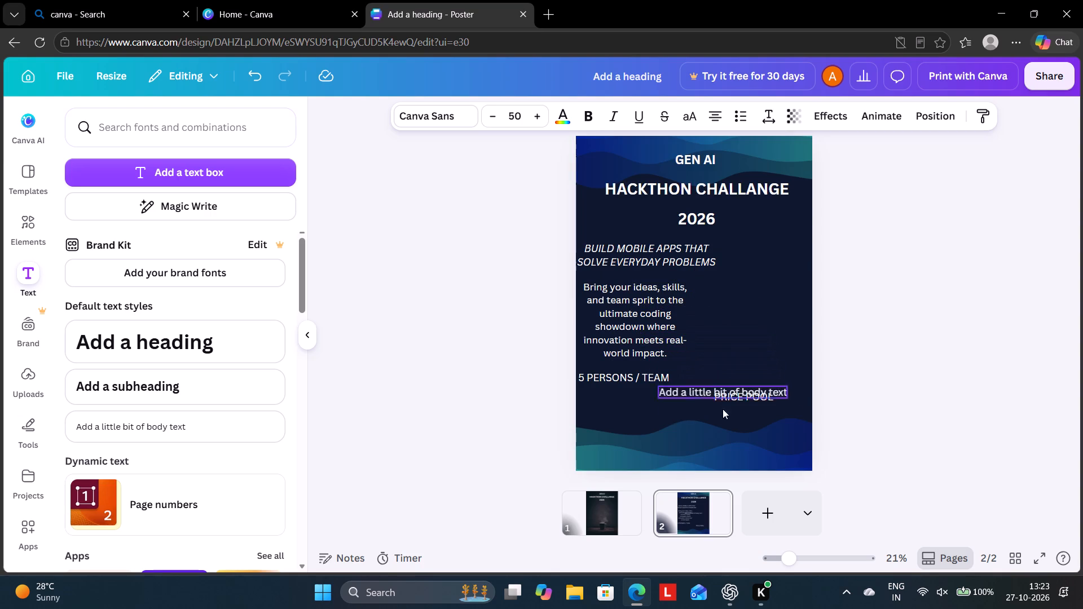
left_click_drag(723, 409, 741, 416)
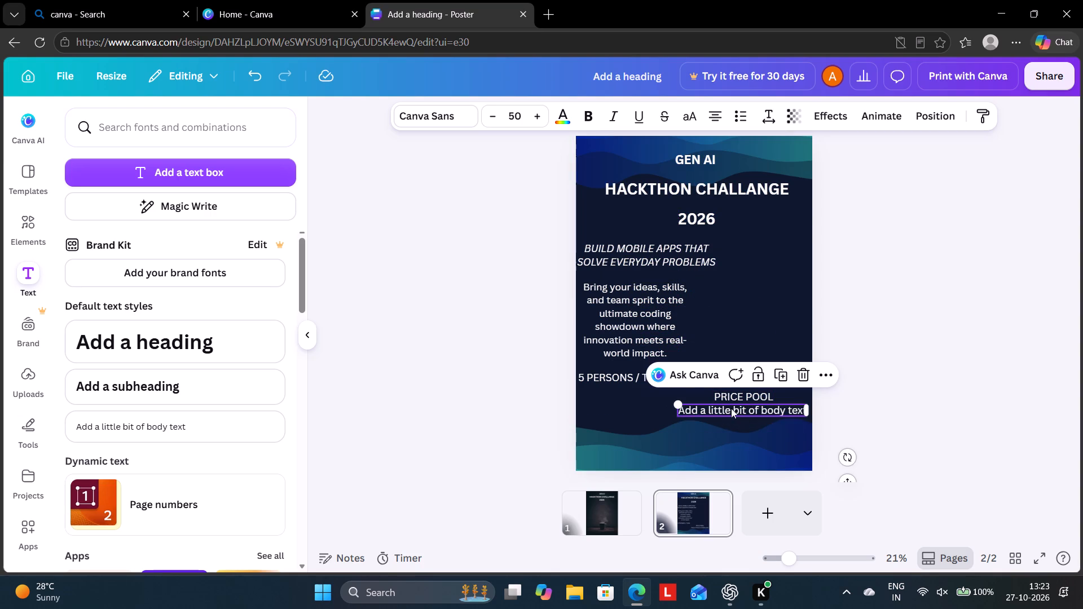
left_click(731, 408)
key("BackSpace")
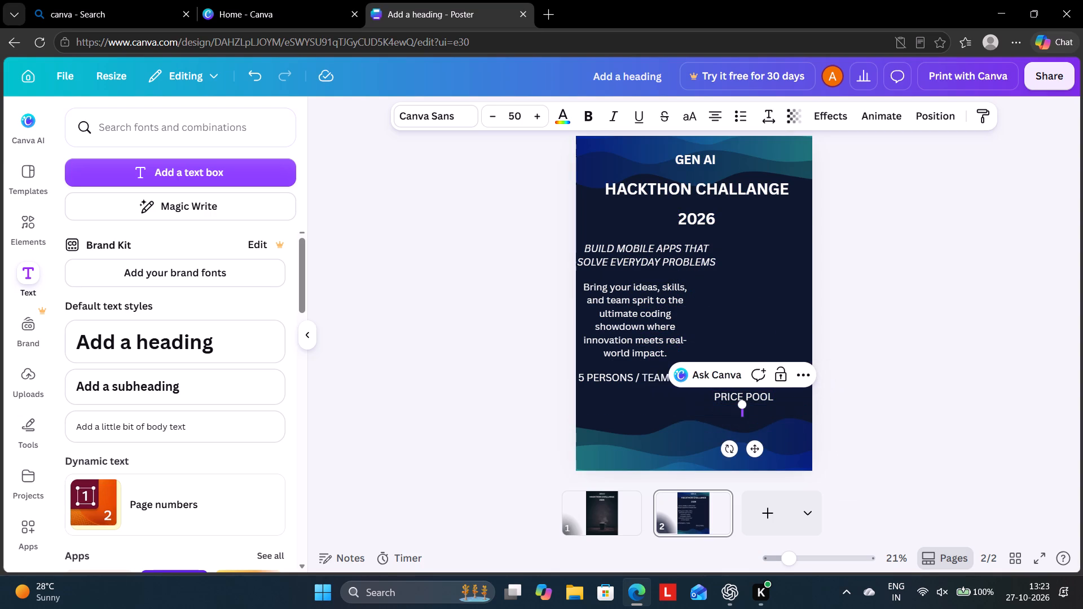
key("2")
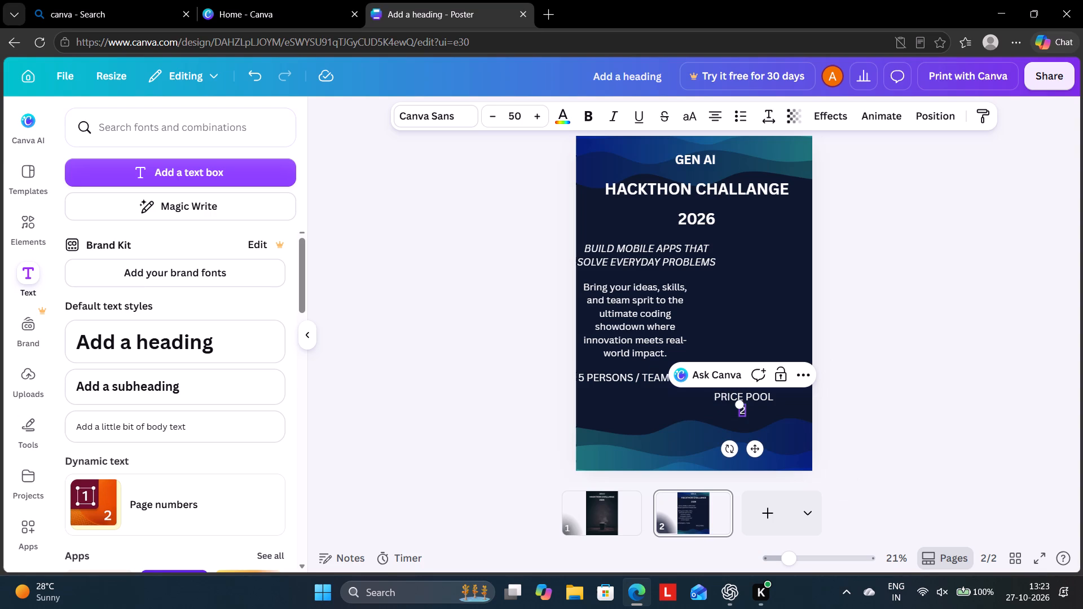
key("0")
type("000")
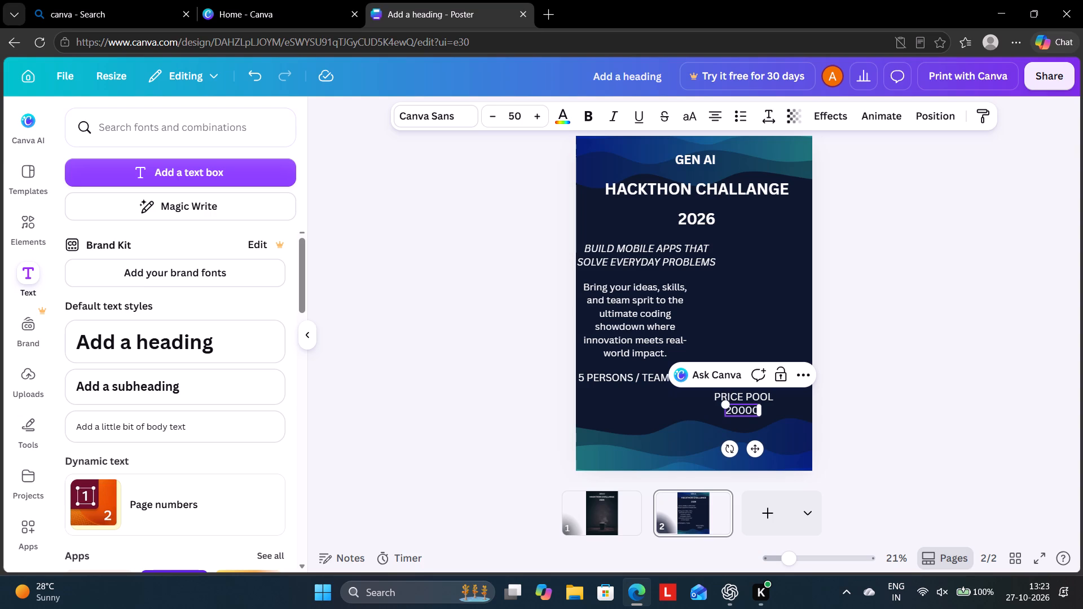
Insert "Rs" and a space before the amount so it reads "Rs 20000", and leave the text box.
key("Left")
key("Left")
key("Left")
key("Left")
key("Left")
type("RS")
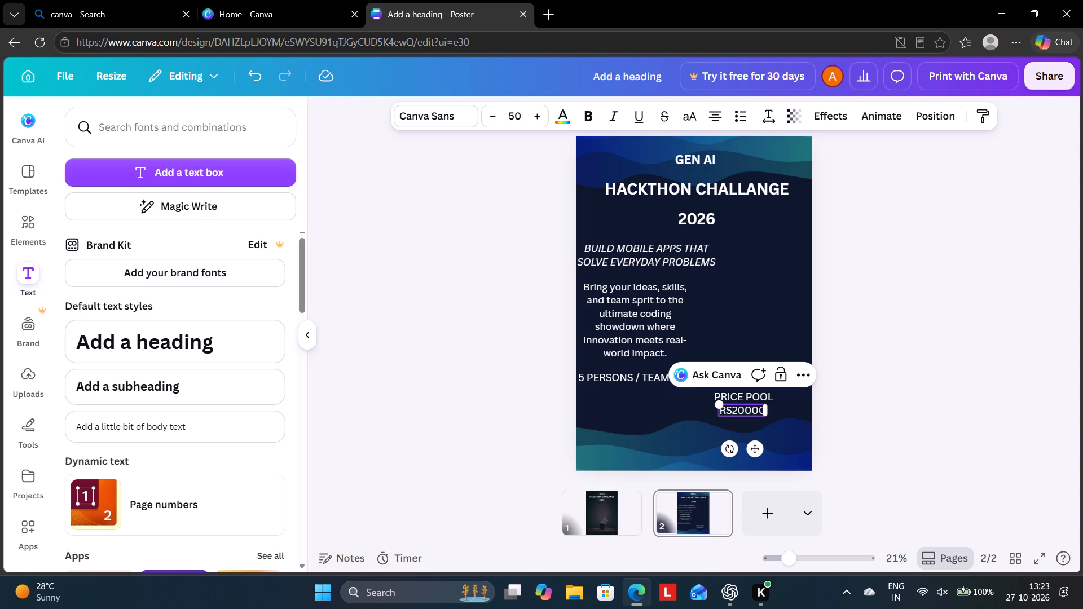
key("backslash")
key("BackSpace")
key("BackSpace")
key("s")
key("space")
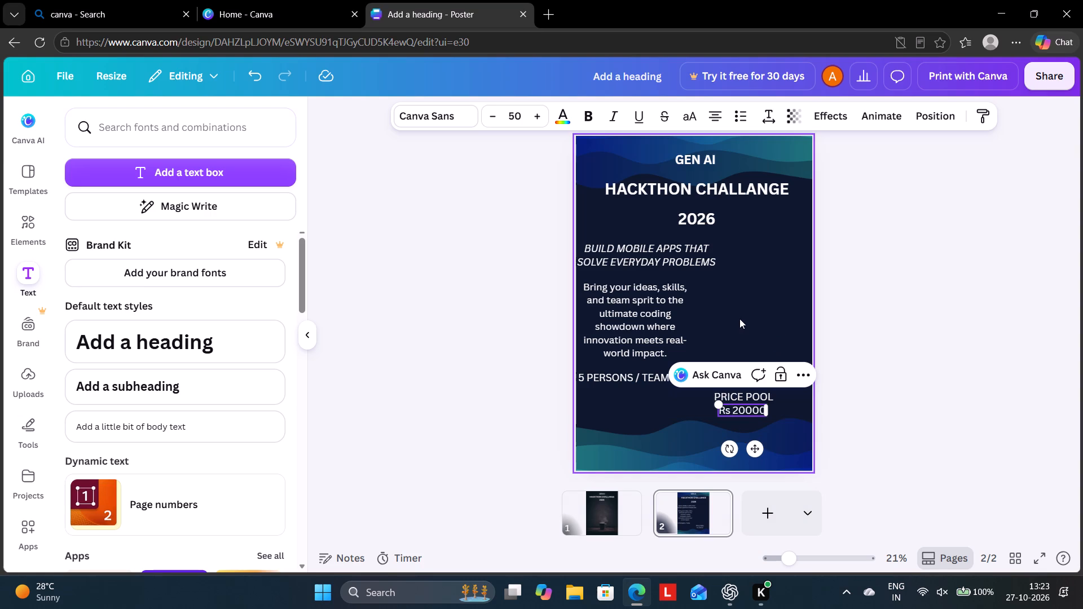
left_click(650, 435)
left_click(650, 435)
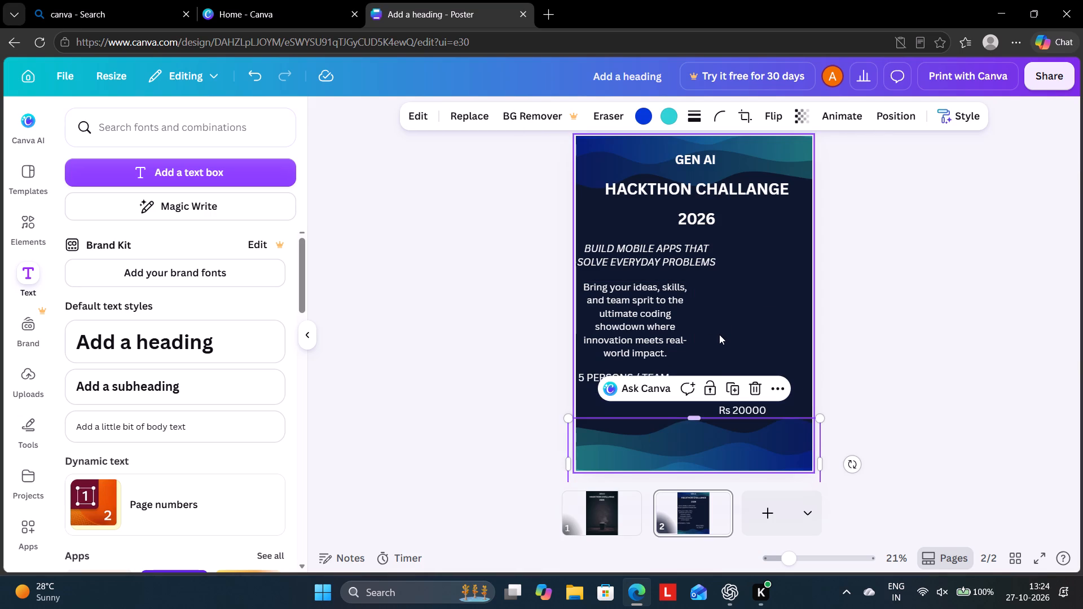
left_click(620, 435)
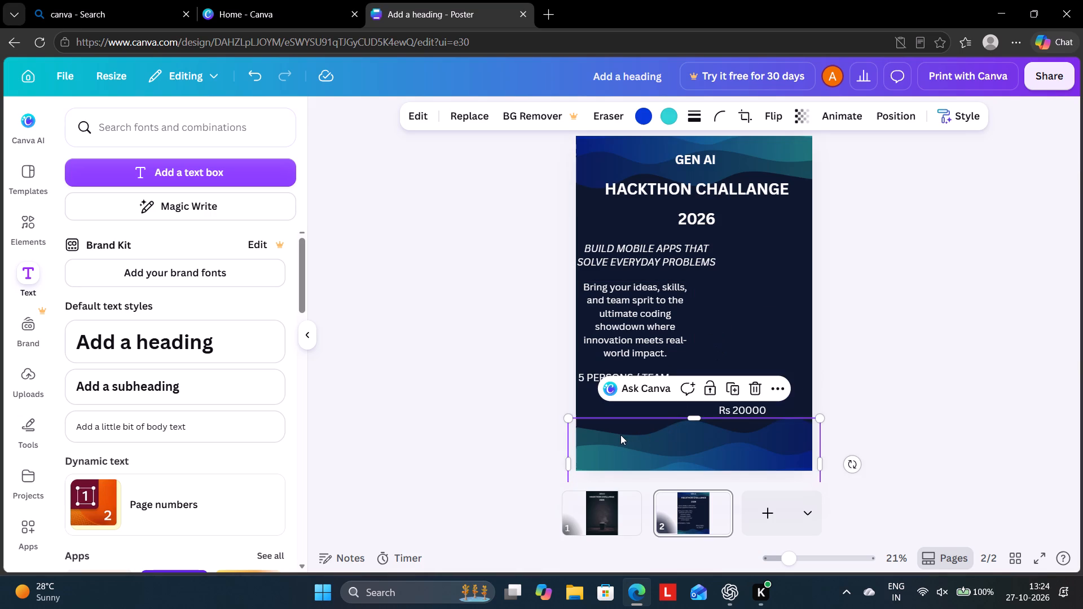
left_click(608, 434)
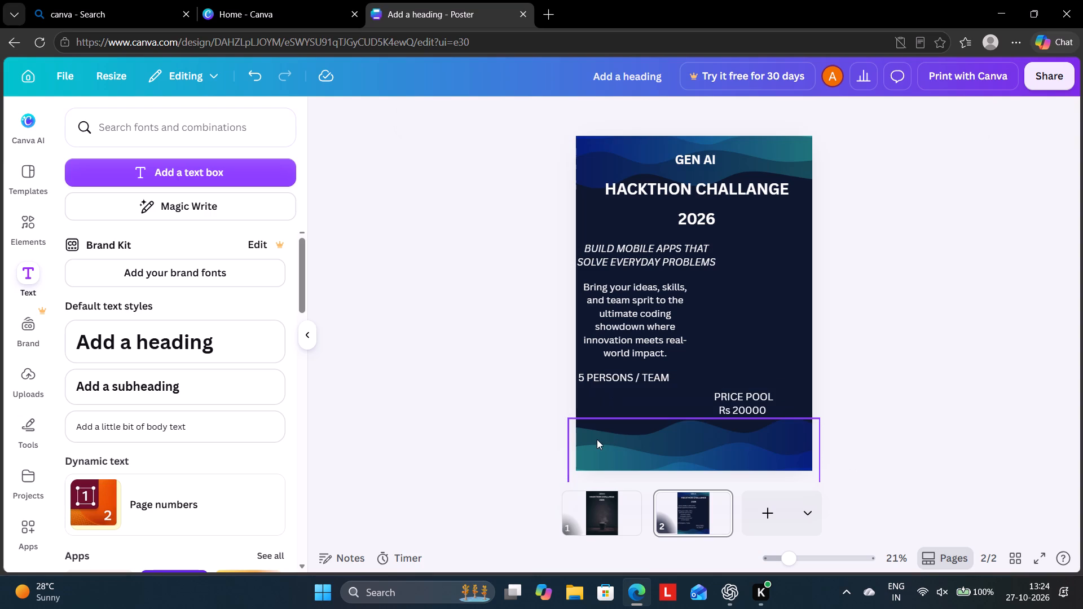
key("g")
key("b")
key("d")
Add a body text box to page 2 and place it on the bottom wave, below the "5 PERSONS / TEAM" line.
left_click(213, 427)
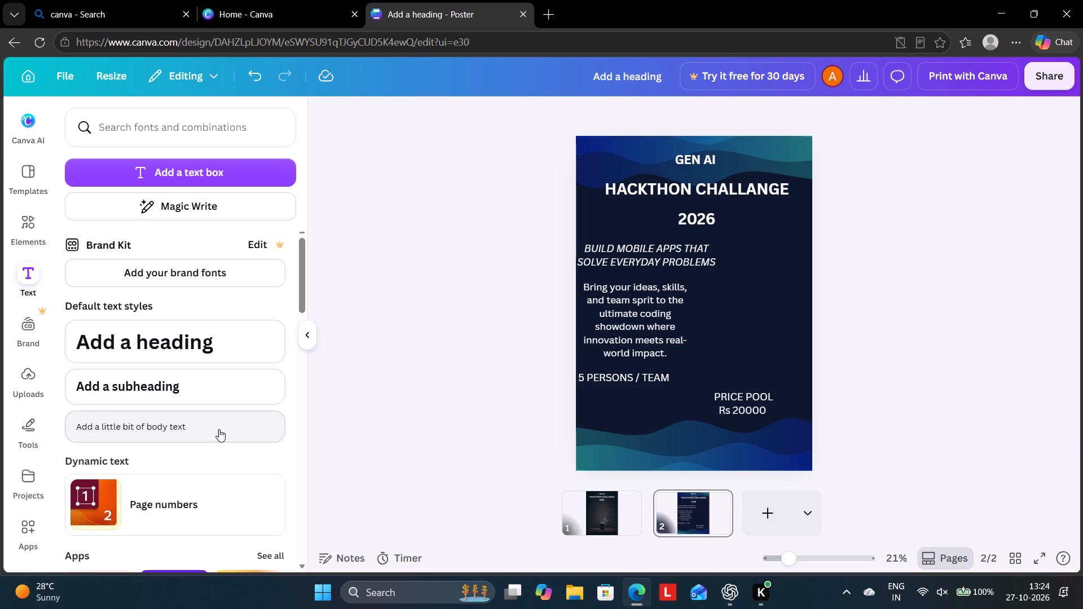
left_click(213, 426)
left_click_drag(681, 308, 676, 332)
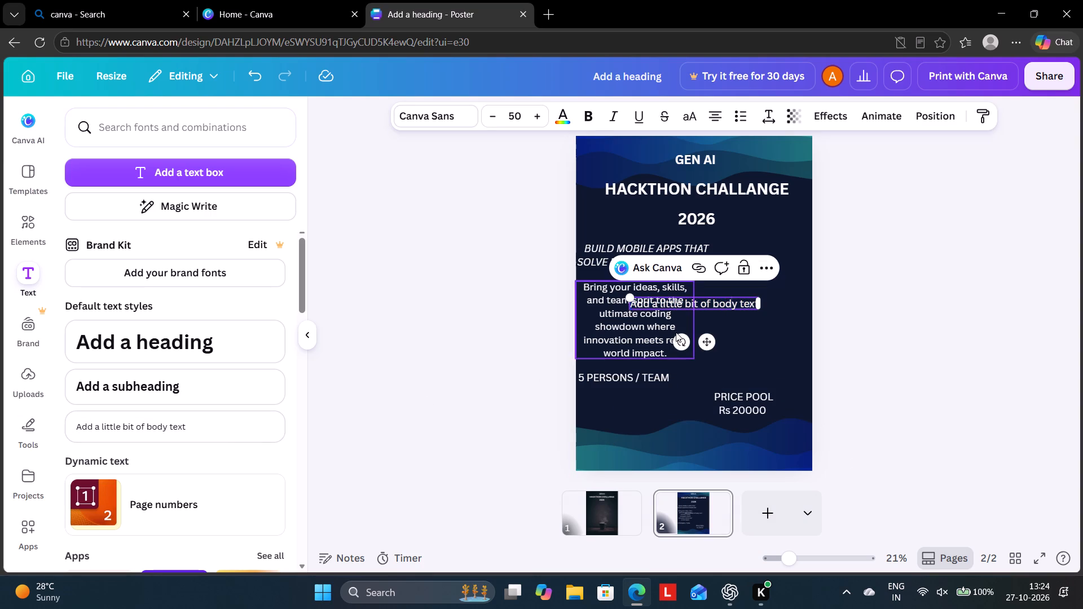
left_click_drag(676, 332, 662, 358)
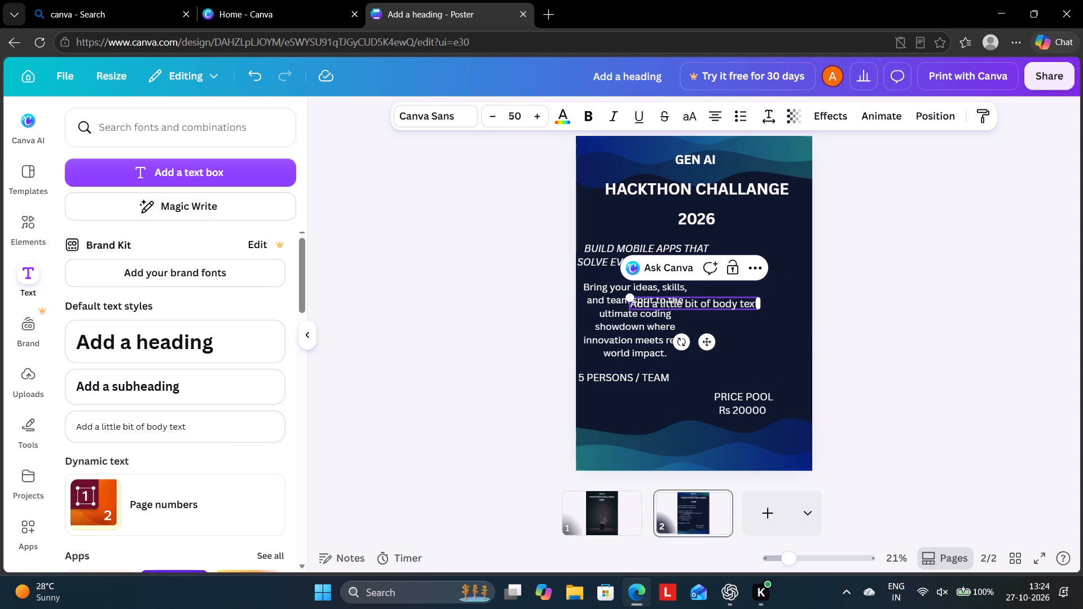
left_click(703, 304)
left_click_drag(703, 311, 655, 438)
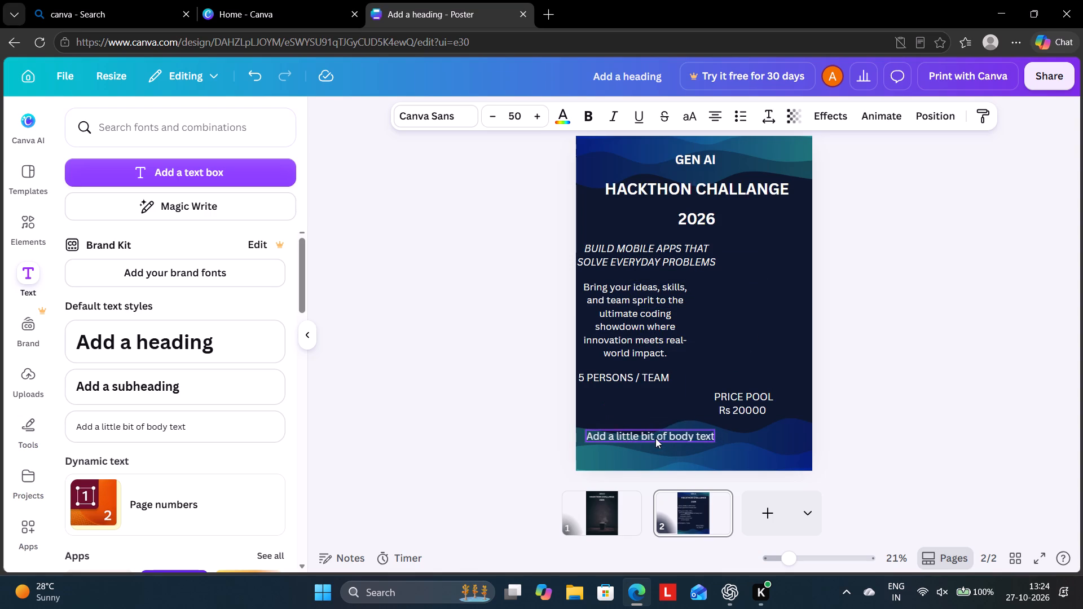
left_click_drag(655, 438, 656, 435)
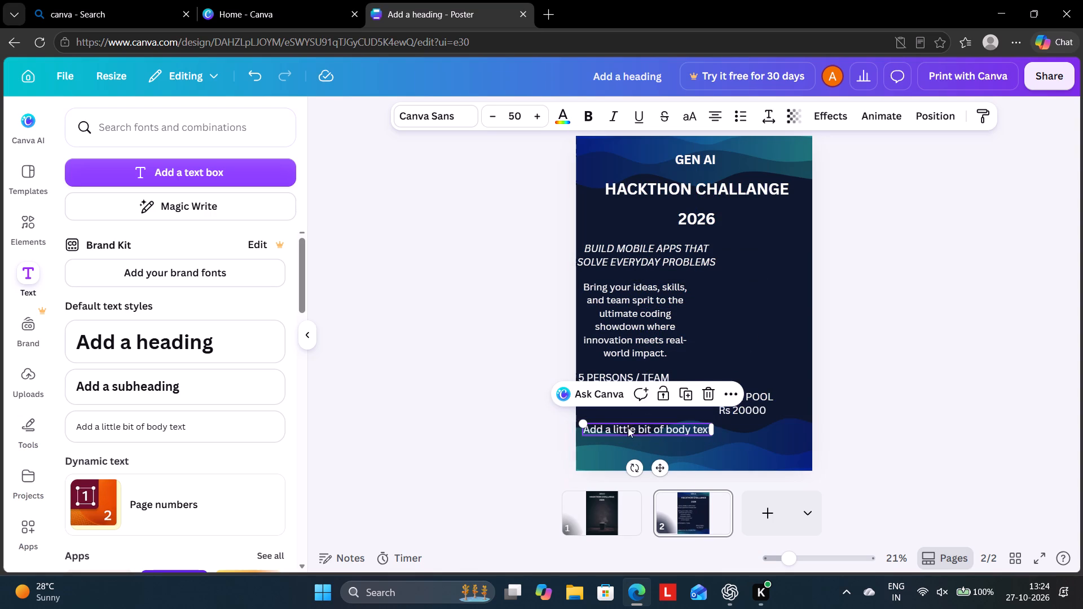
Replace the new text box's placeholder with "REGISTER NOW".
left_click(628, 427)
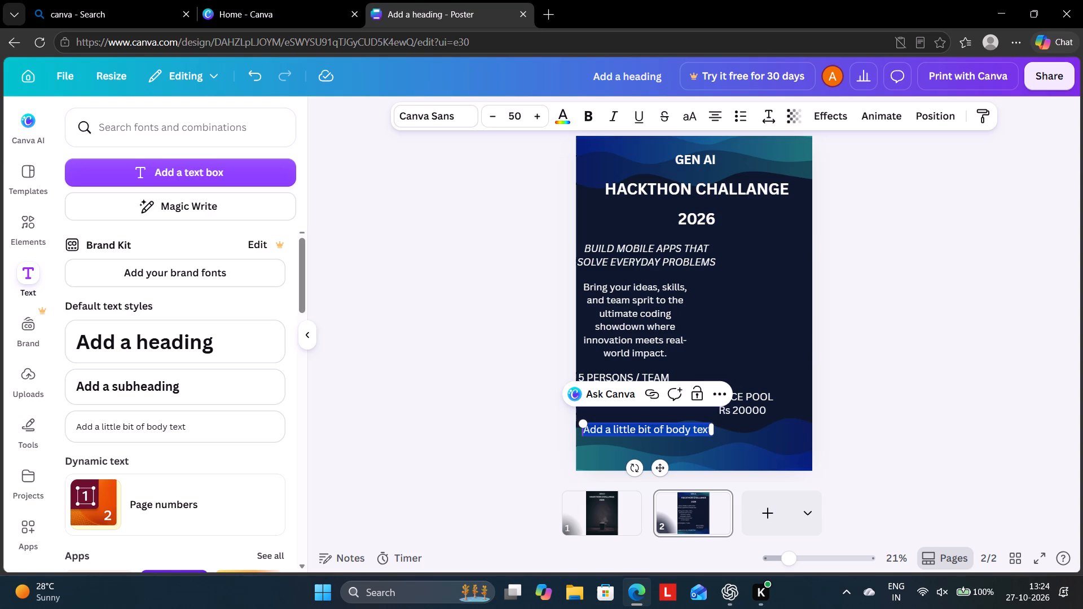
key("y")
key("BackSpace")
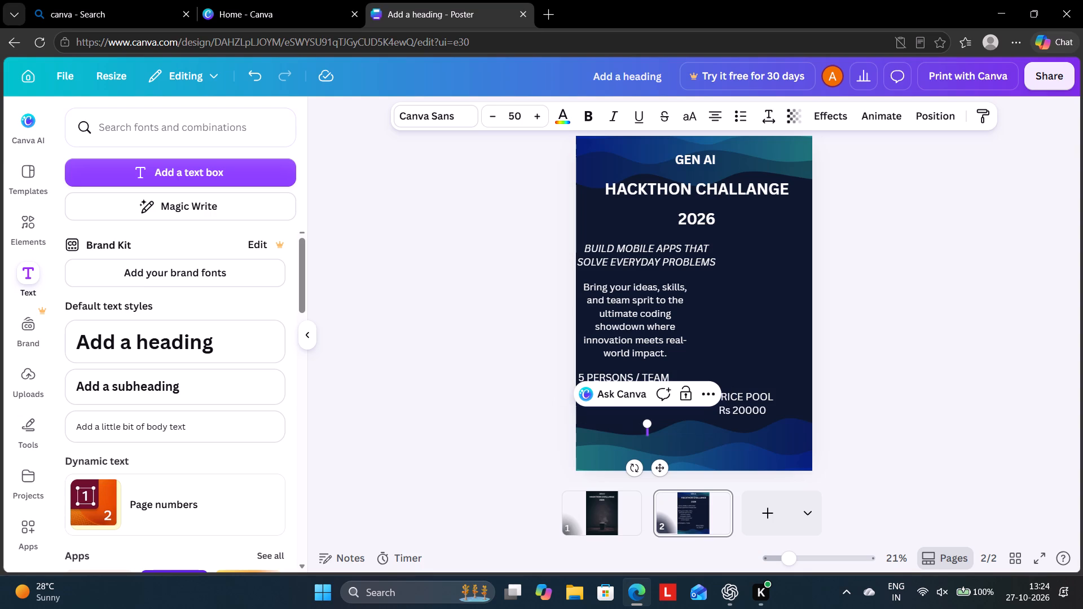
type("RE")
type("GIST")
type("ER")
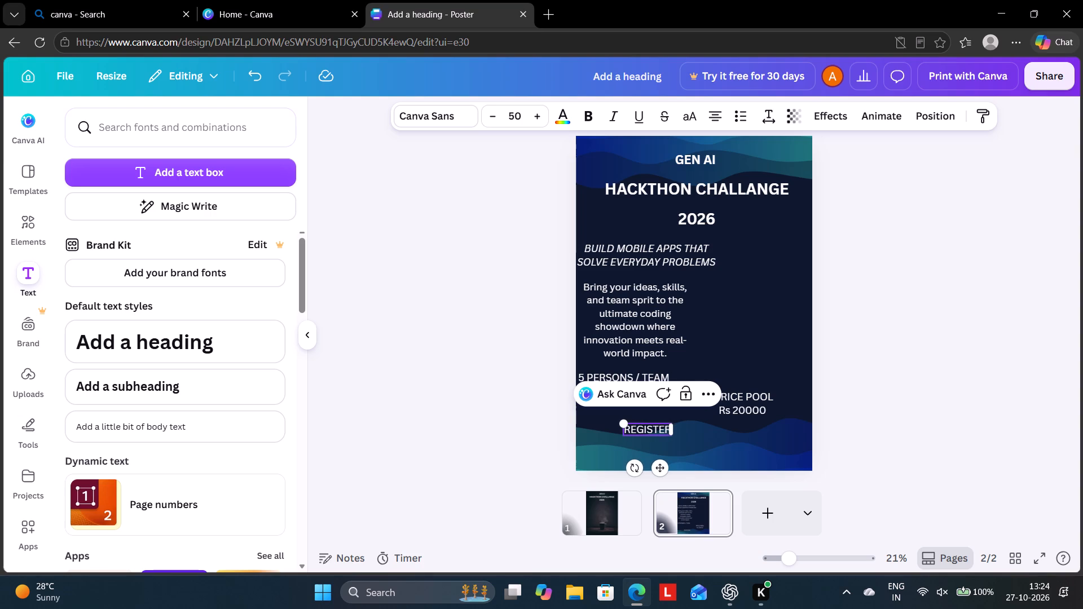
key("space")
type("NOW")
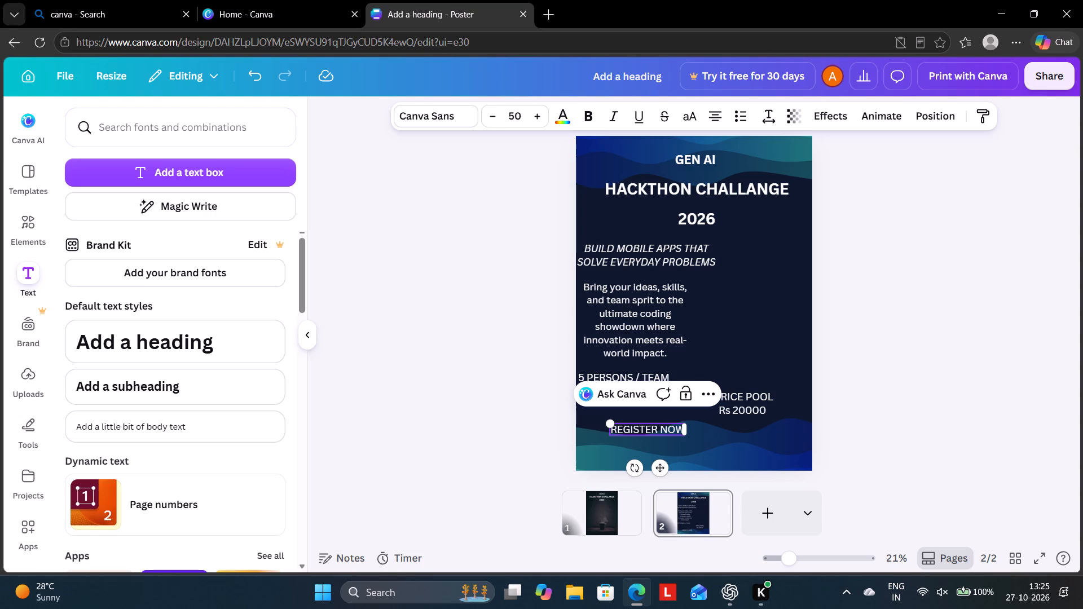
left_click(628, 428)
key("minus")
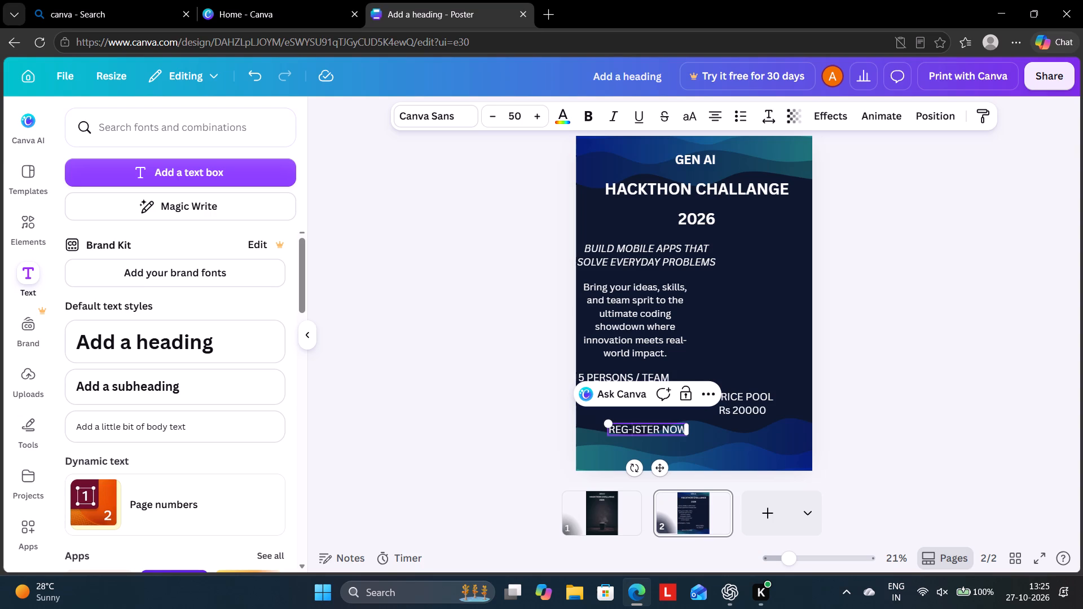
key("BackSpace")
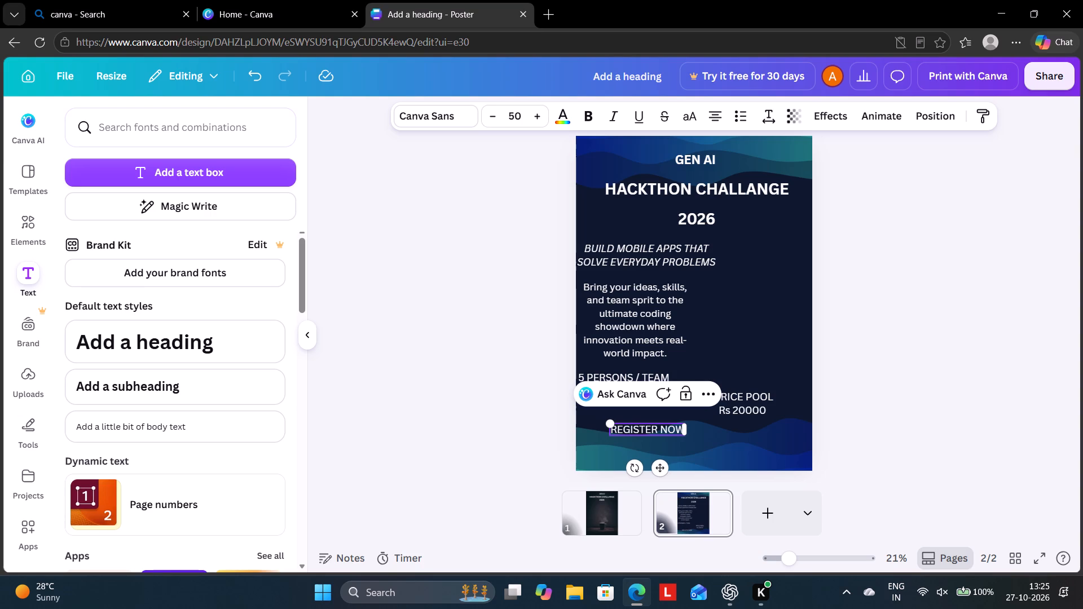
Append a space and a hyphen to the end of "REGISTER NOW" and leave the text box.
left_click(678, 429)
key("Right")
key("Right")
key("minus")
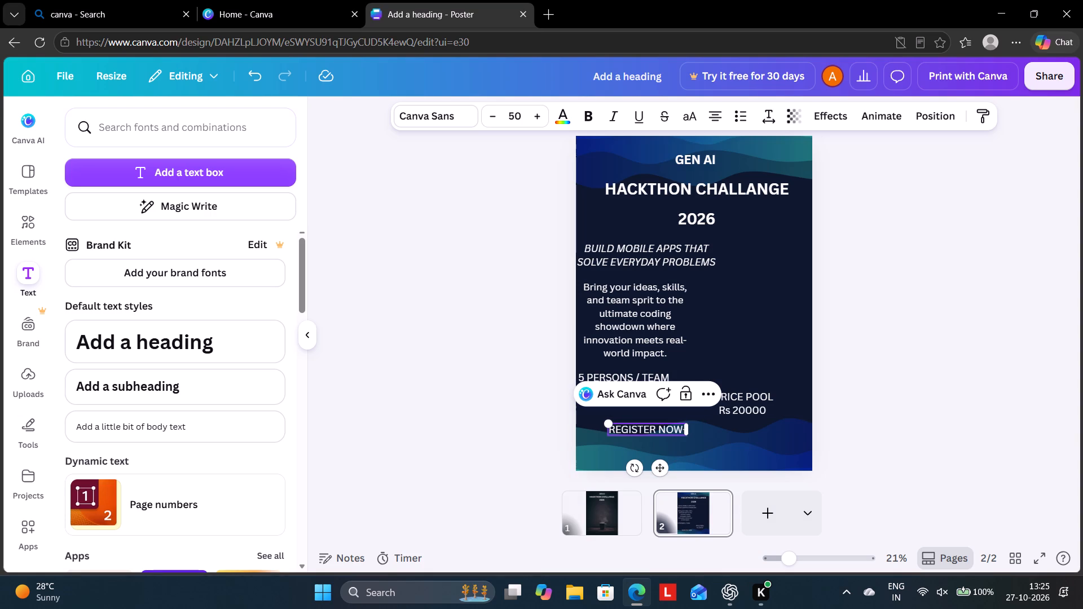
key("BackSpace")
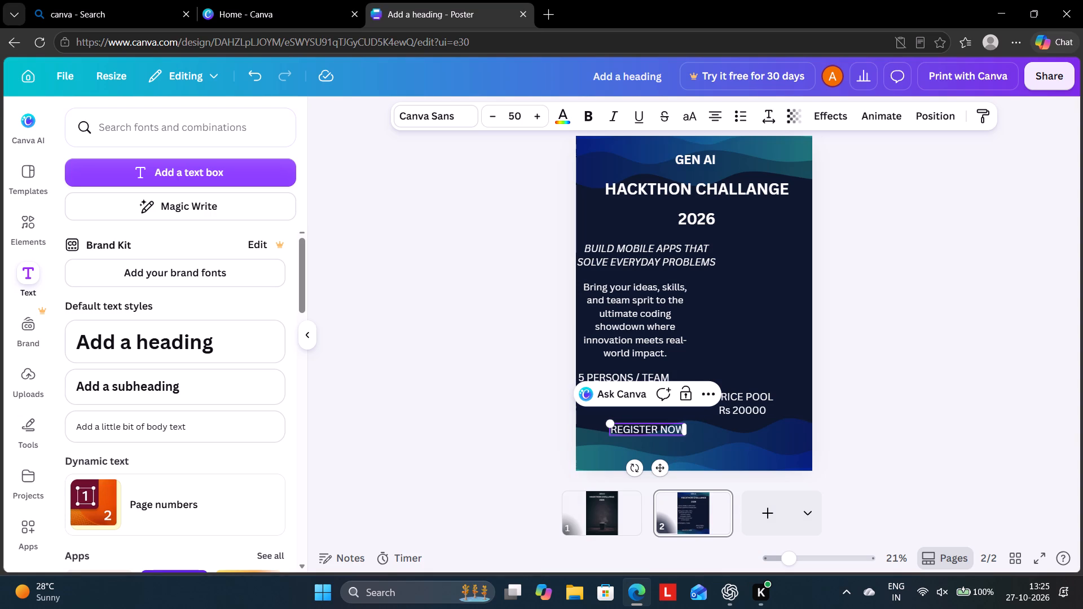
key("shift+underscore")
key("shift+BackSpace")
key("minus")
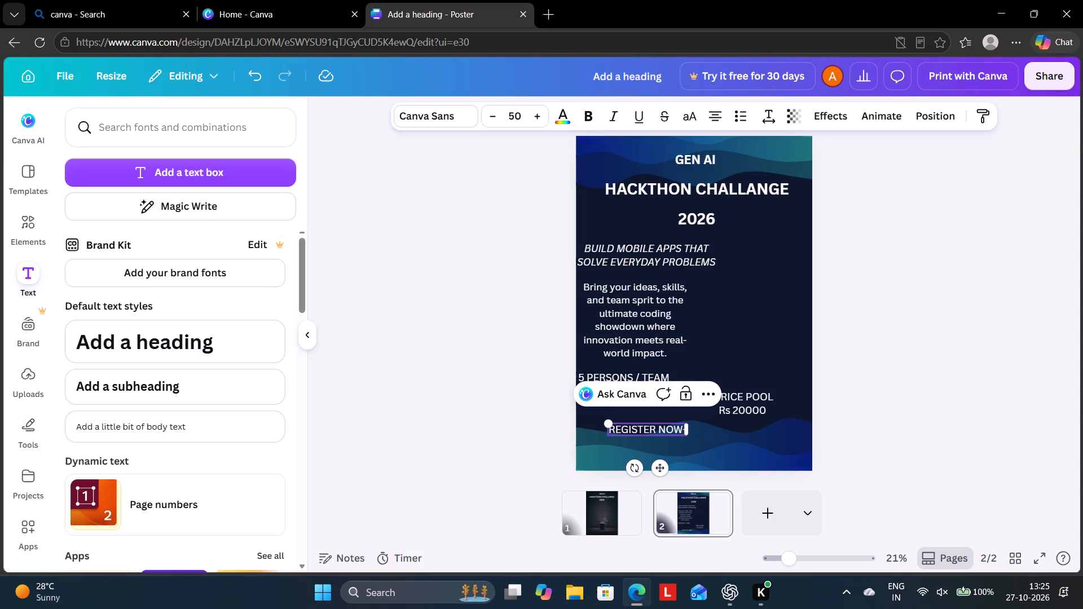
key("BackSpace")
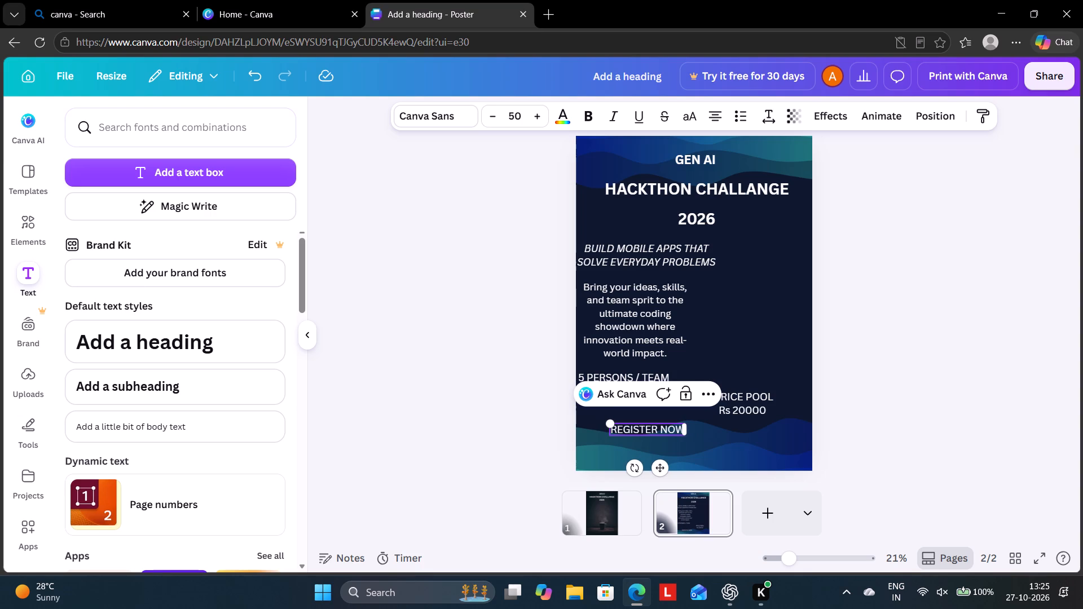
key("space")
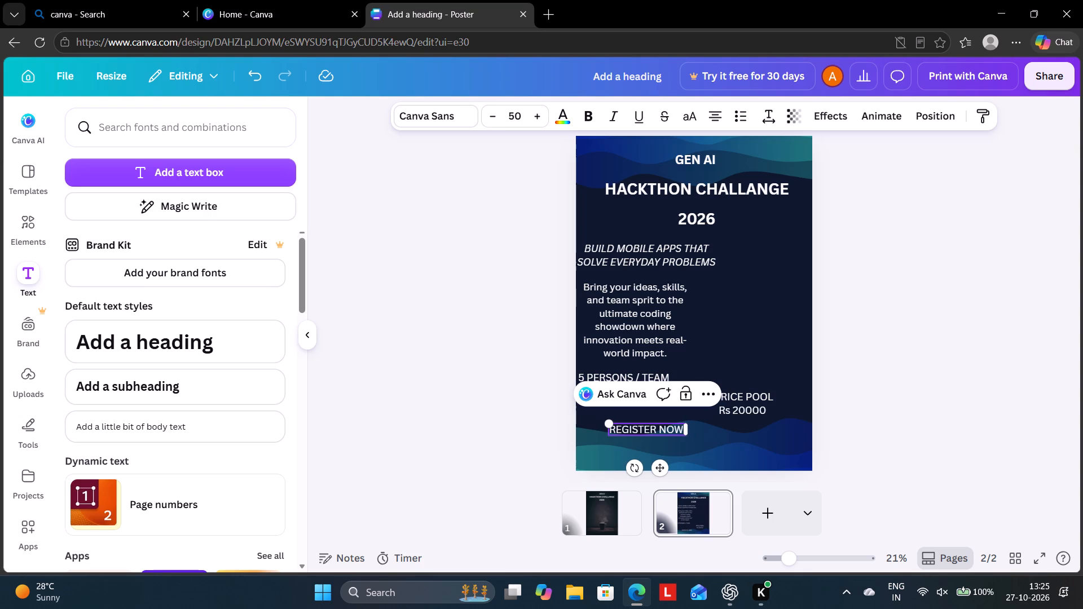
type("-")
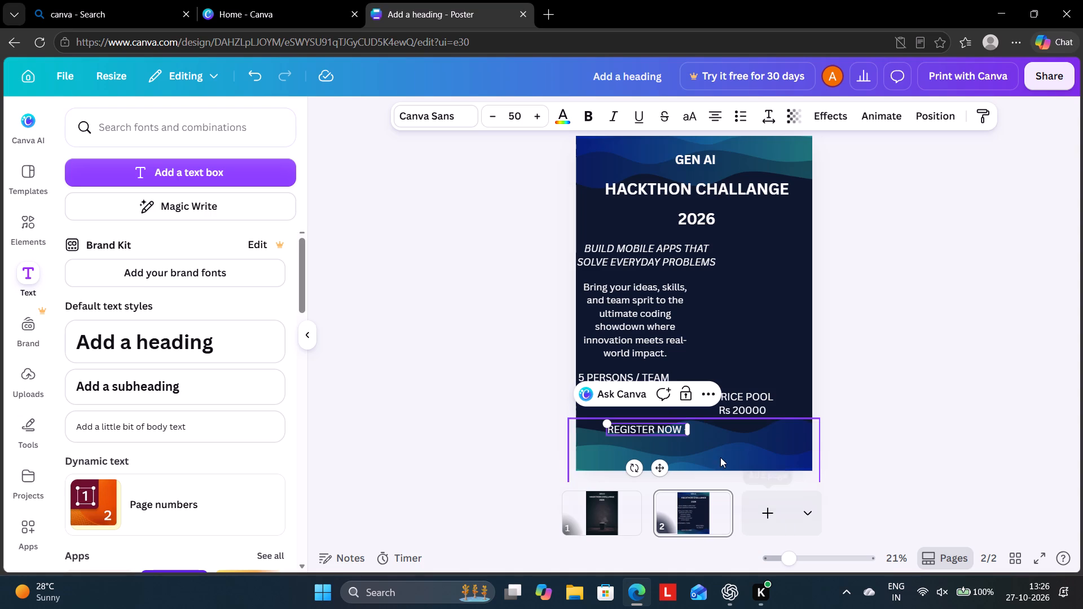
left_click(712, 442)
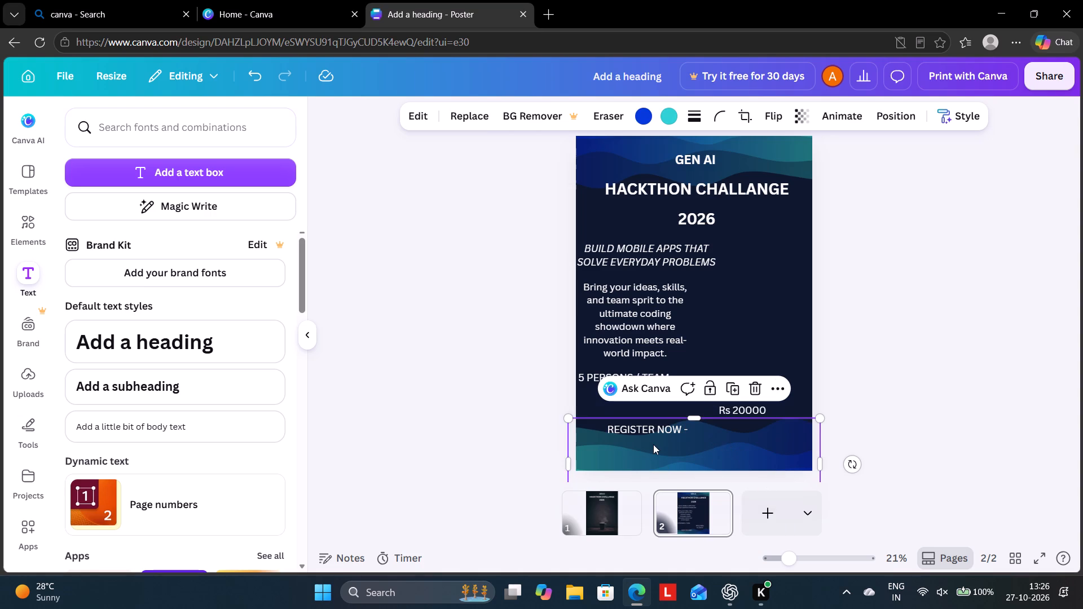
Enlarge the "REGISTER NOW -" text box from its corner to a font size of about 64.9.
left_click(690, 430)
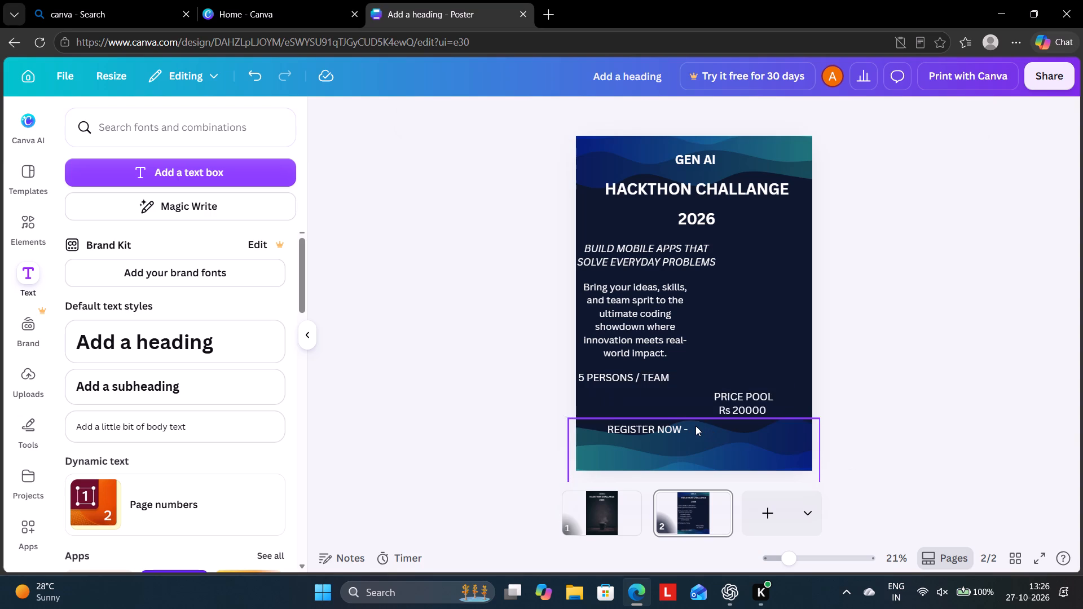
left_click(695, 426)
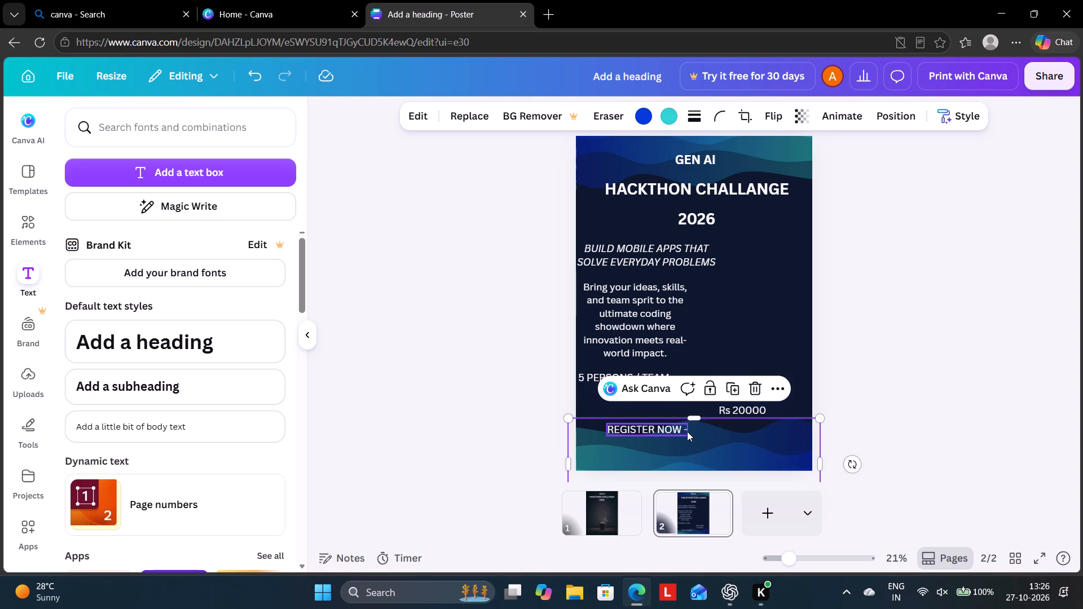
left_click(687, 431)
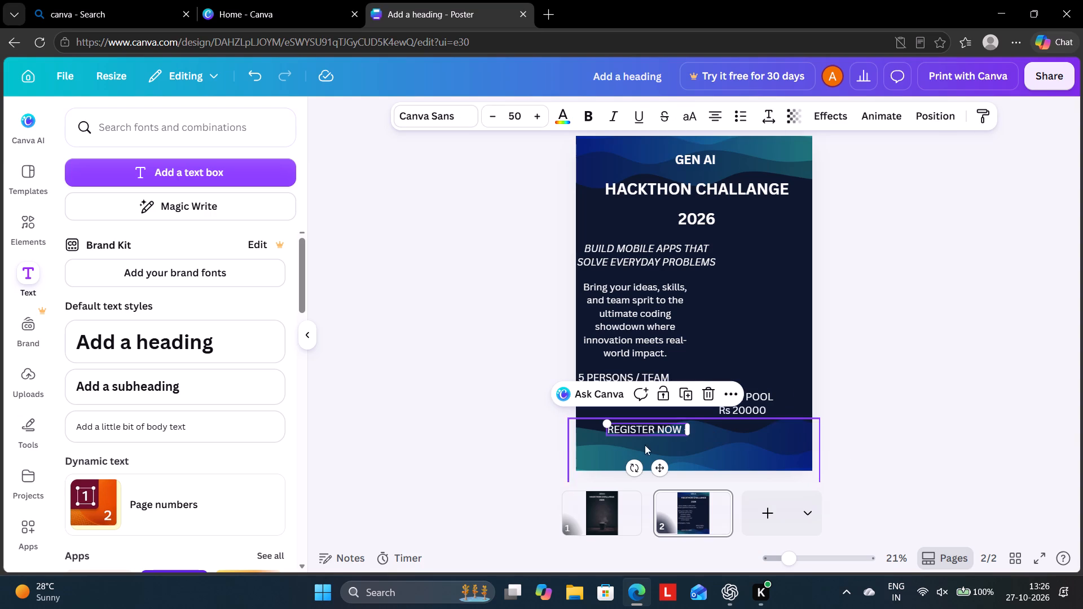
left_click_drag(607, 434, 582, 429)
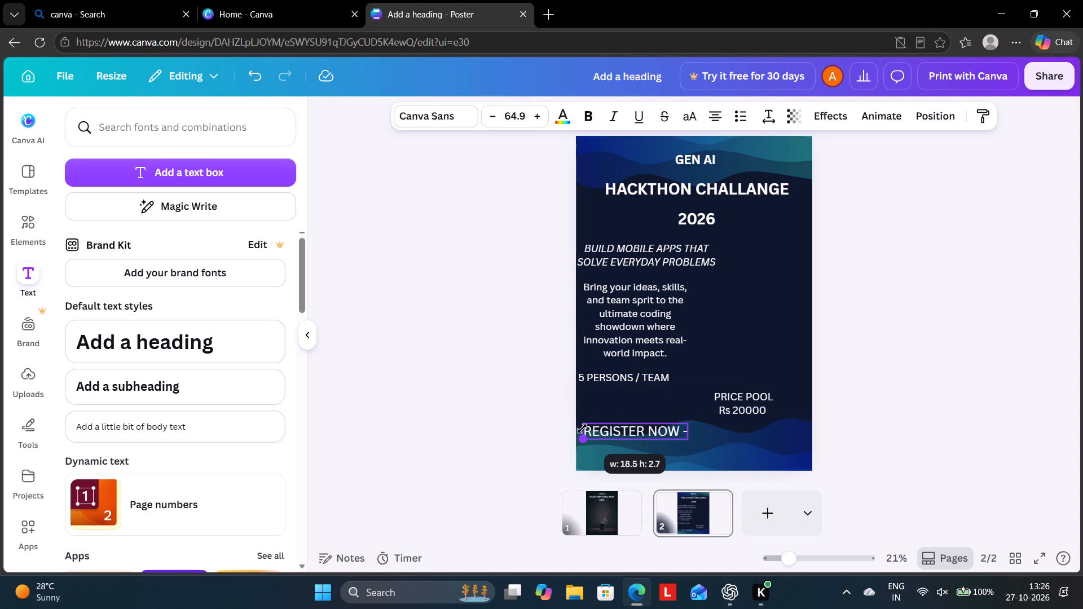
left_click_drag(582, 429, 582, 429)
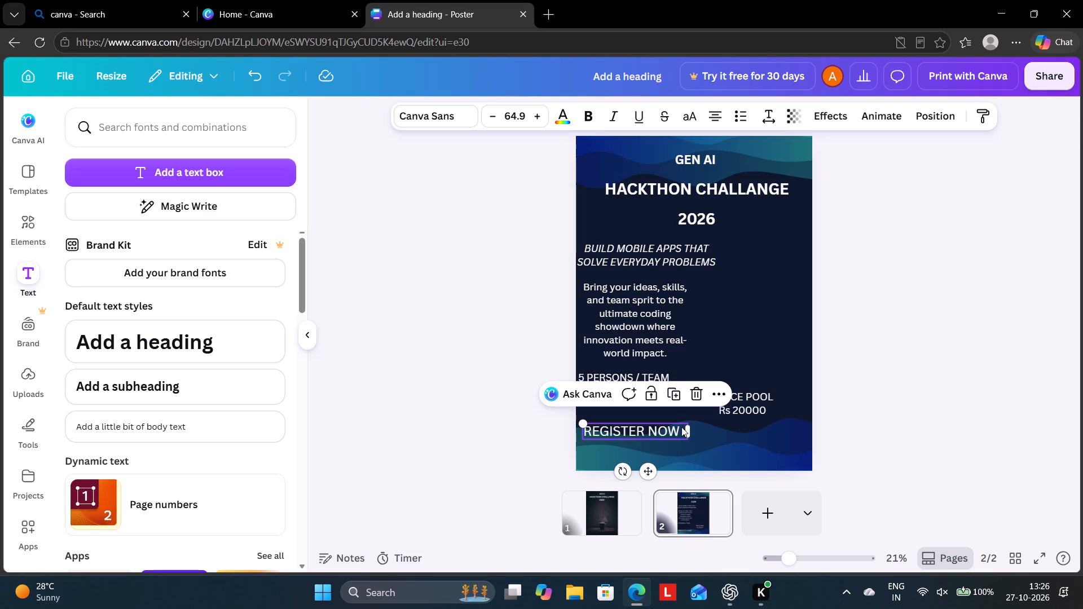
Replace the trailing hyphen with an arrow so the line reads "REGISTER NOW ->".
left_click(681, 427)
key("Right")
key("Right")
key("Right")
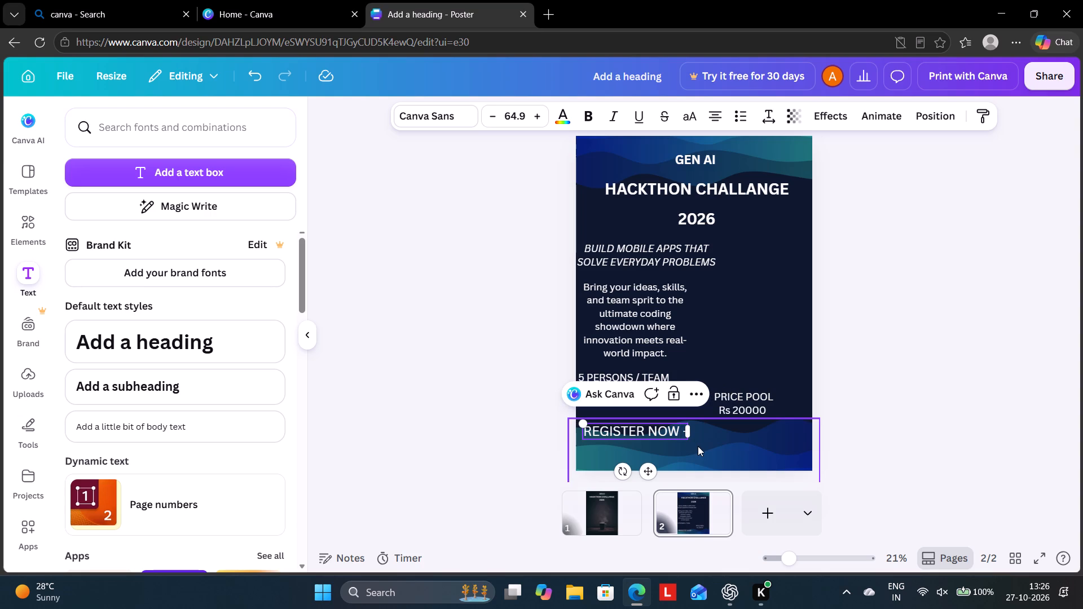
key("BackSpace")
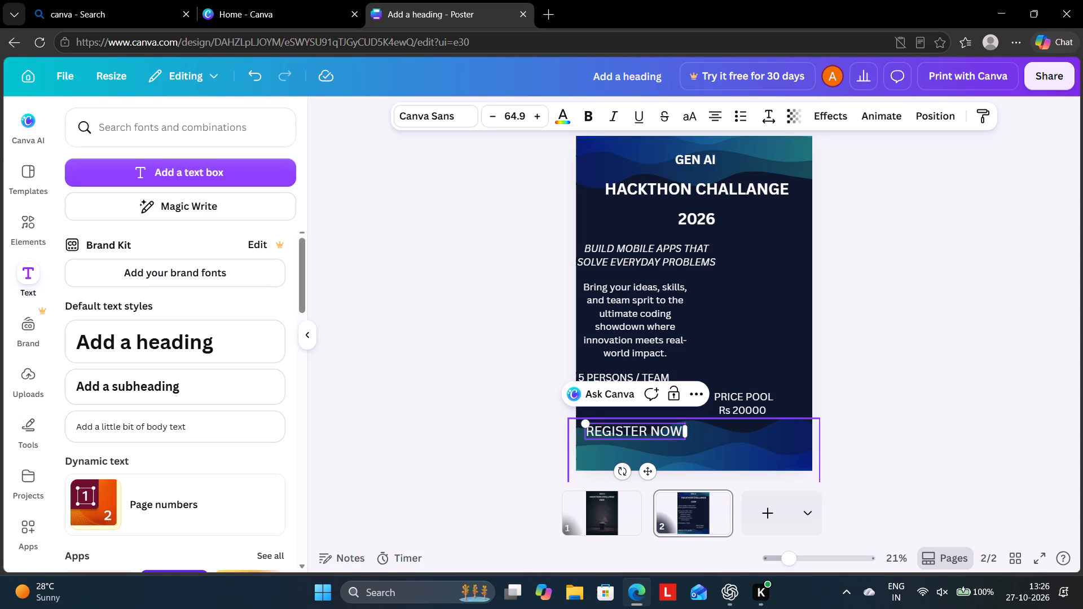
key("period")
key("BackSpace")
key("shift+greater")
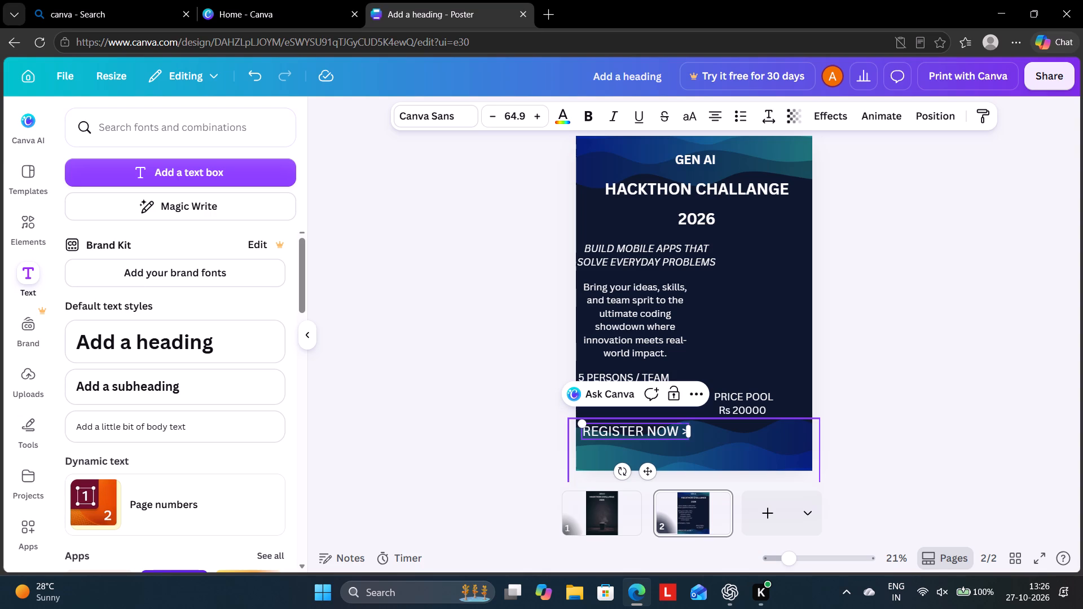
key("shift+Left")
key("Left")
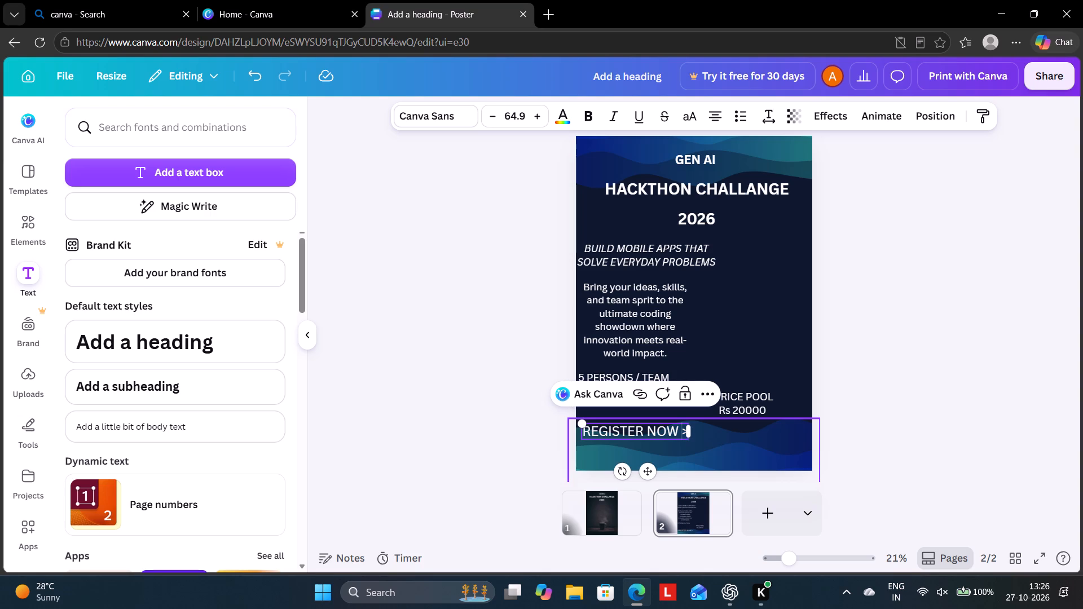
key("minus")
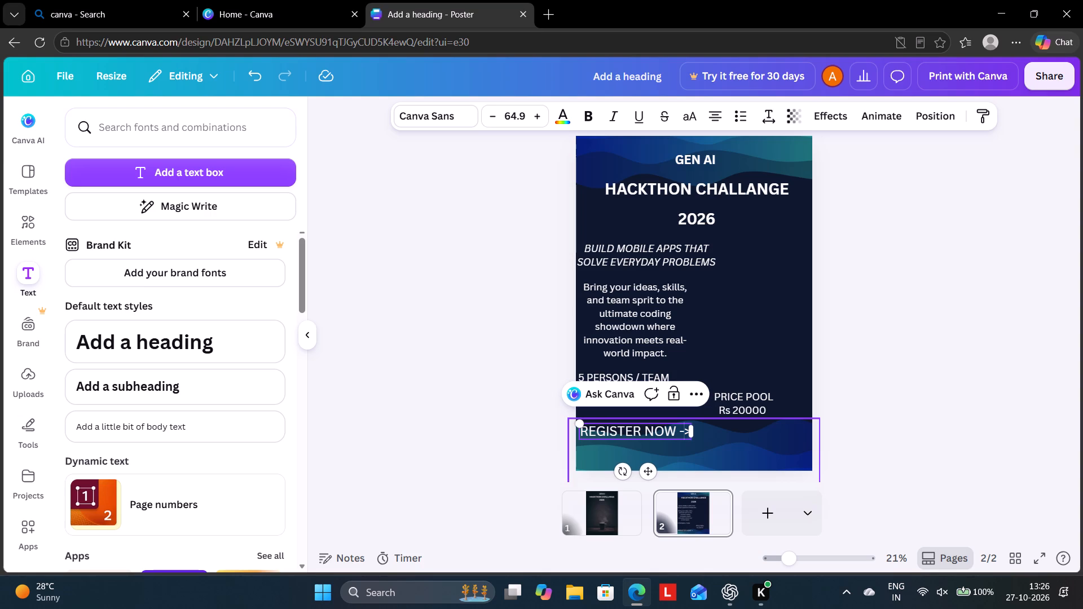
left_click(618, 425)
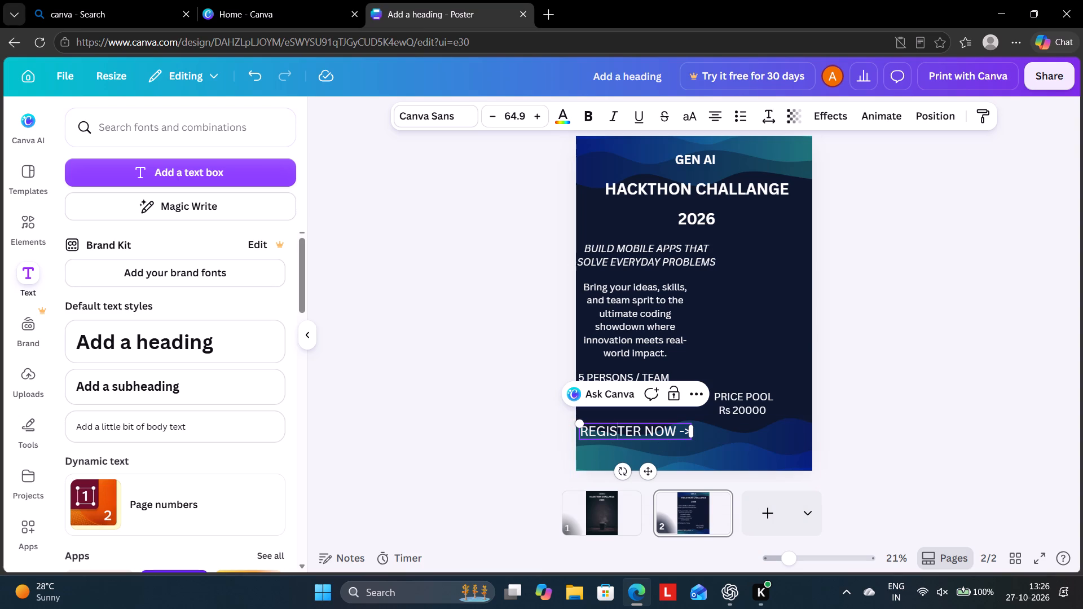
left_click(673, 431)
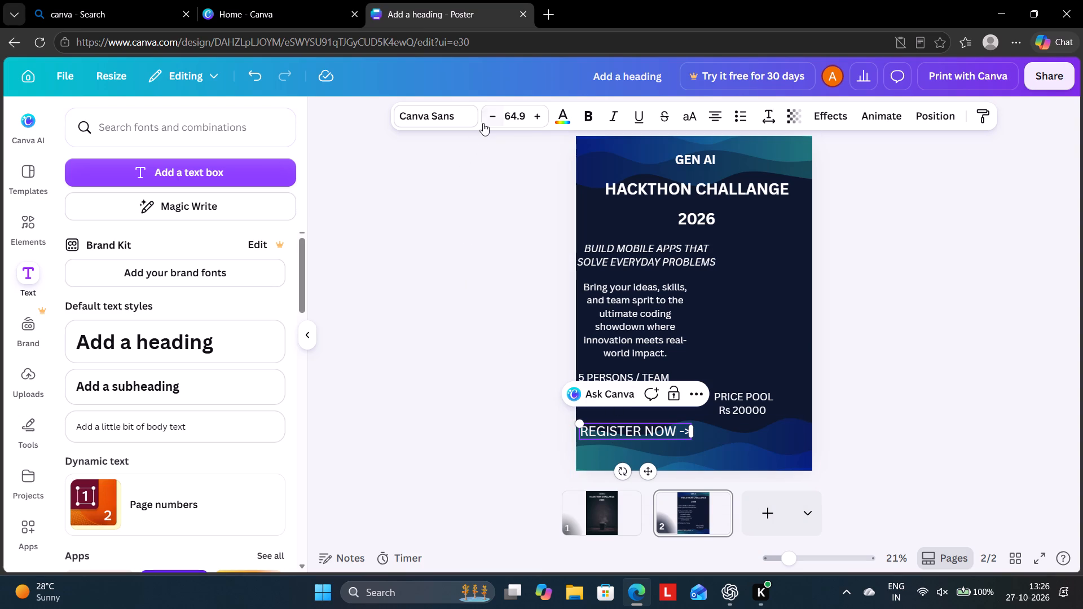
Reduce the font size of the "REGISTER NOW ->" line to 52.9.
triple_click(490, 113)
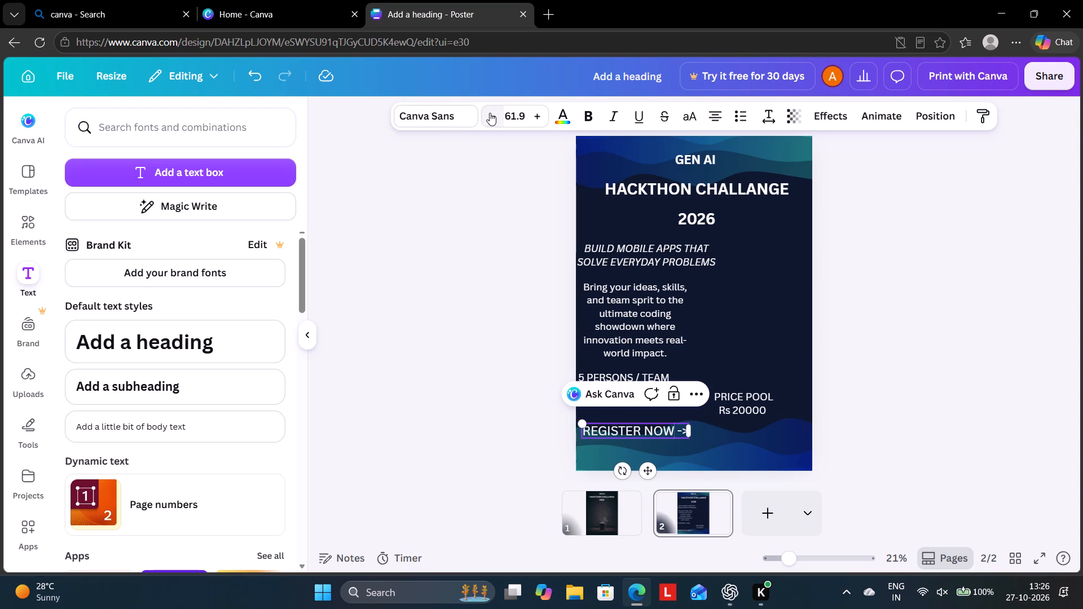
triple_click(490, 113)
triple_click(490, 113)
triple_click(490, 112)
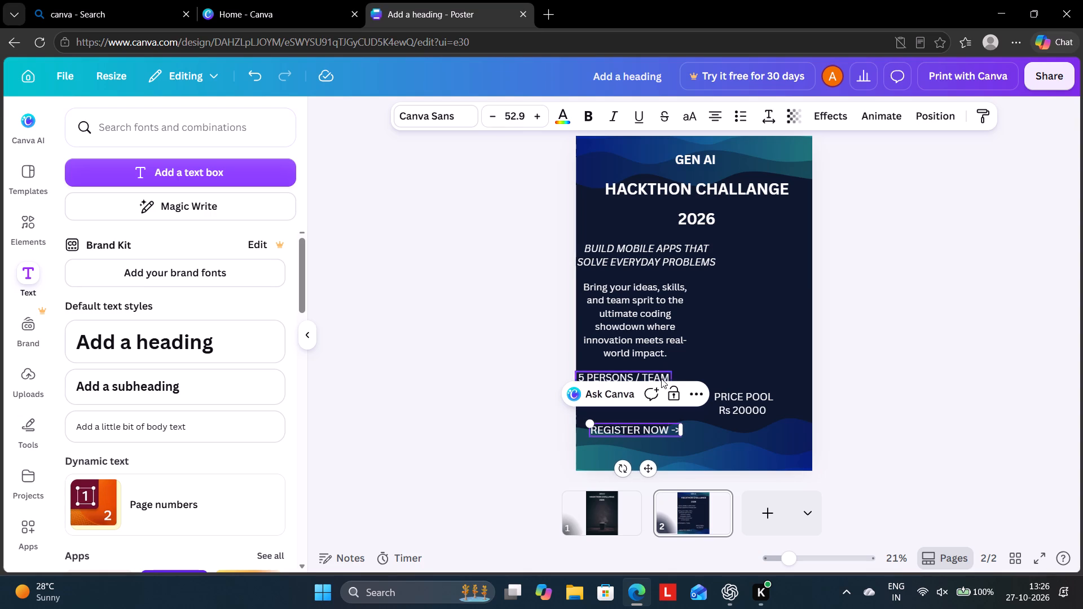
left_click(710, 439)
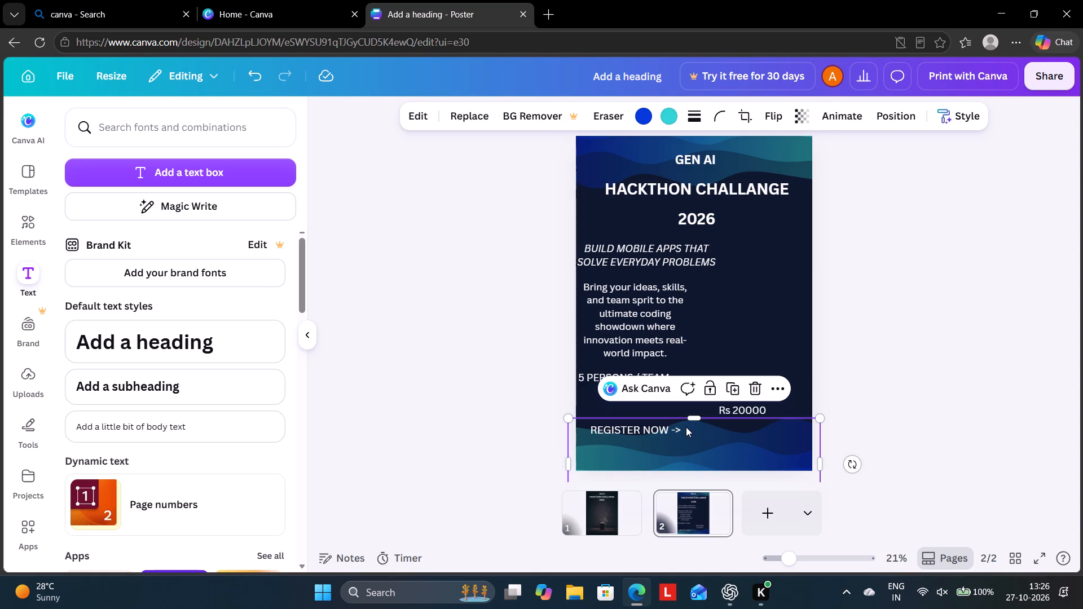
left_click(694, 420)
left_click(692, 426)
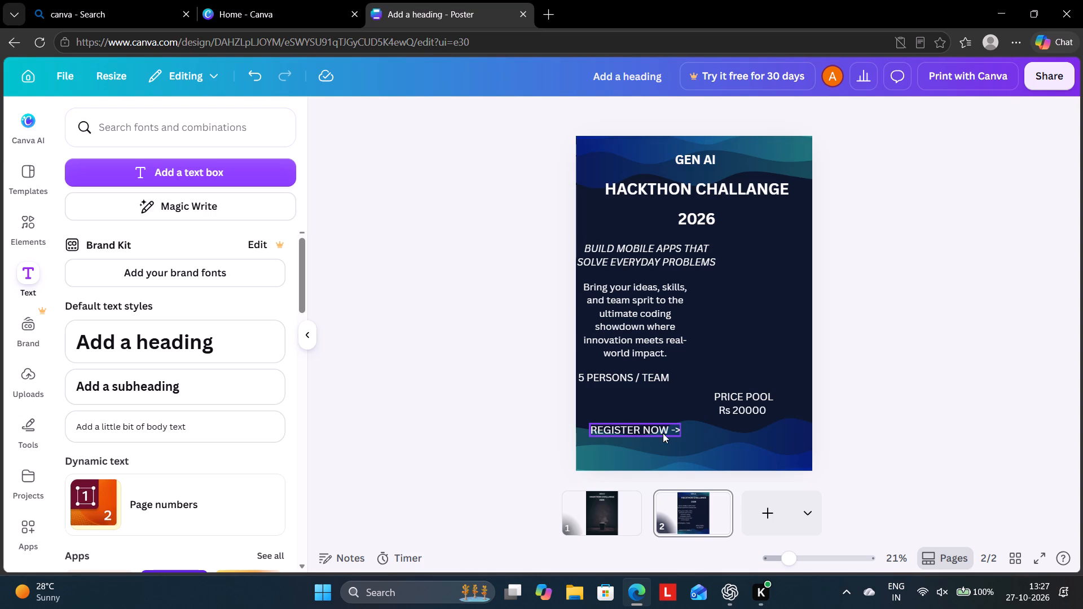
Move the "REGISTER NOW ->" text box against the page's left edge, below the "5 PERSONS / TEAM" line.
left_click(664, 423)
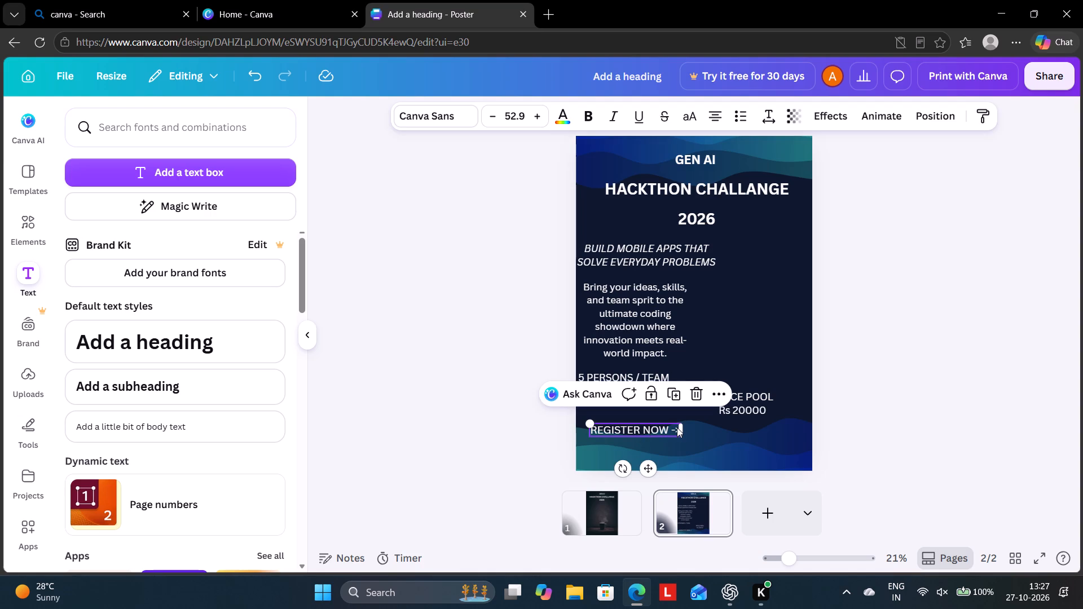
left_click_drag(679, 426, 701, 431)
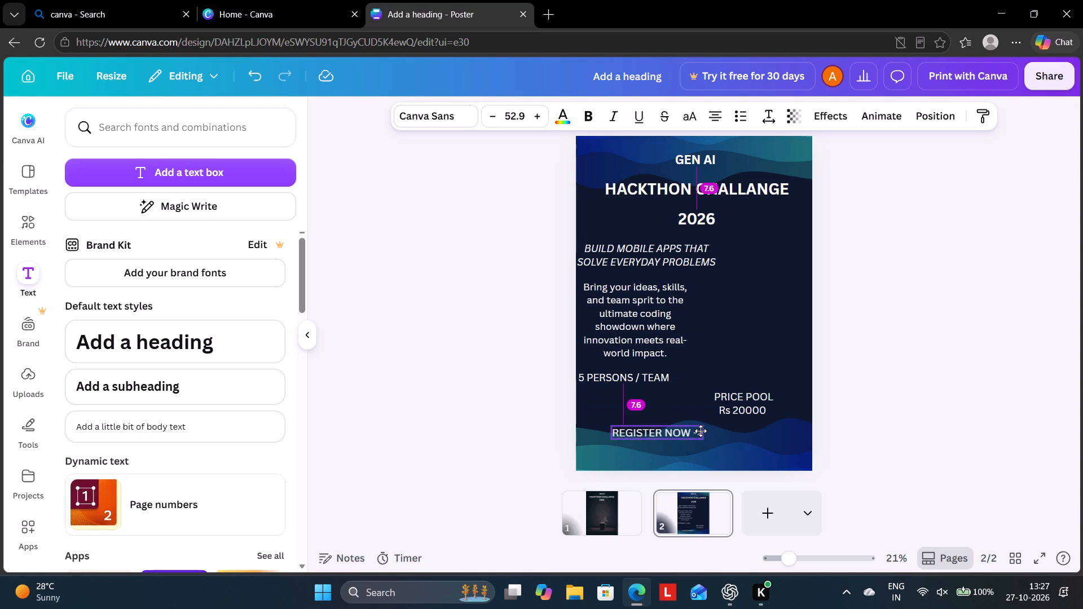
left_click_drag(701, 431, 663, 421)
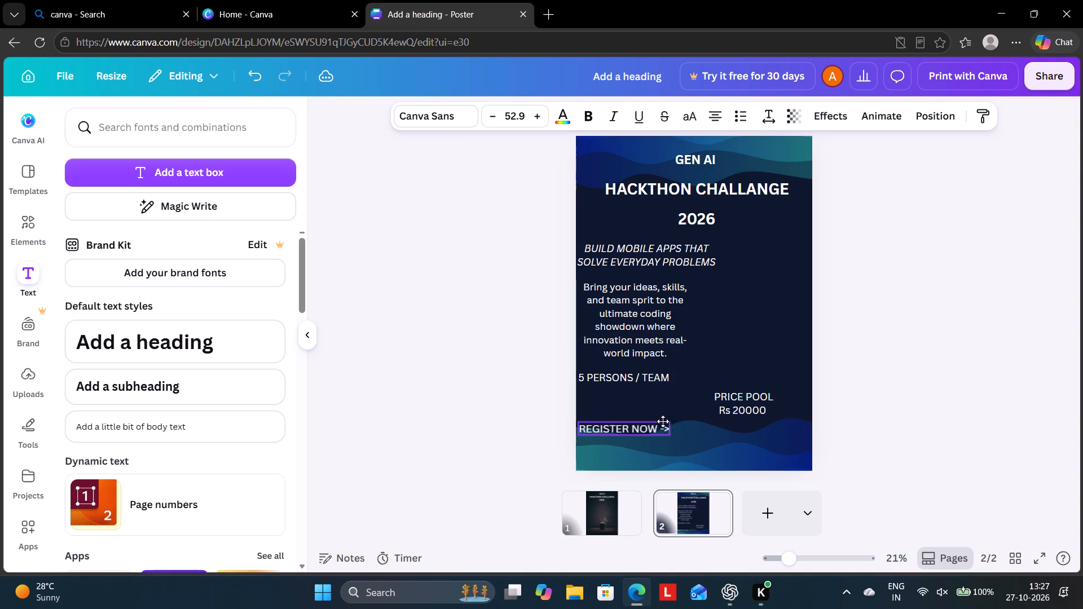
left_click_drag(663, 421, 663, 425)
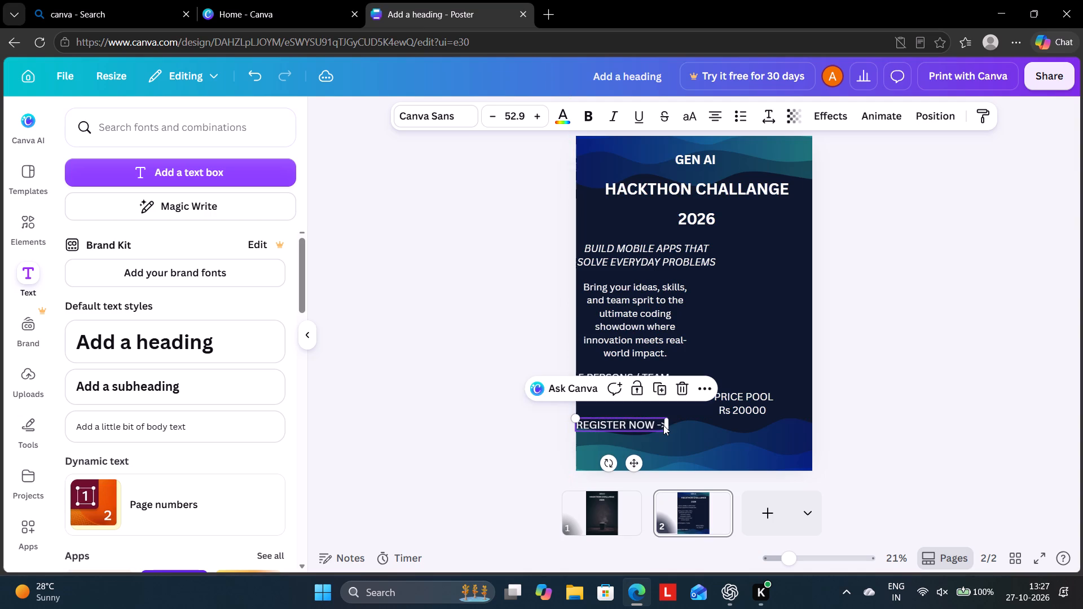
Widen the "REGISTER NOW ->" text box to nearly the full page width and lower it slightly below the prize amount.
left_click(667, 422)
left_click_drag(667, 422, 755, 442)
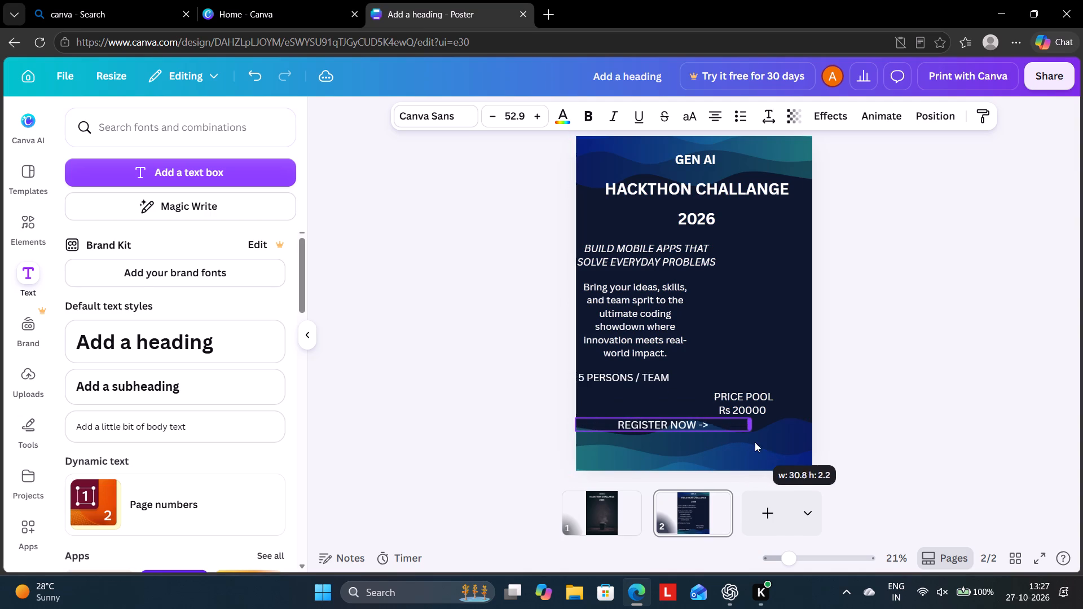
left_click_drag(755, 442, 795, 451)
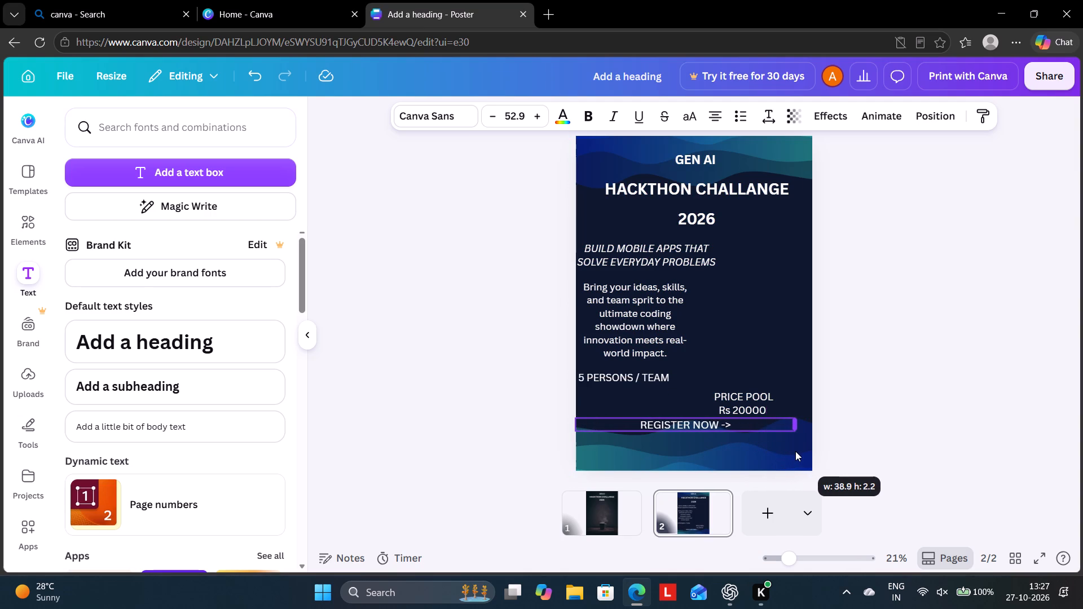
left_click_drag(795, 451, 807, 454)
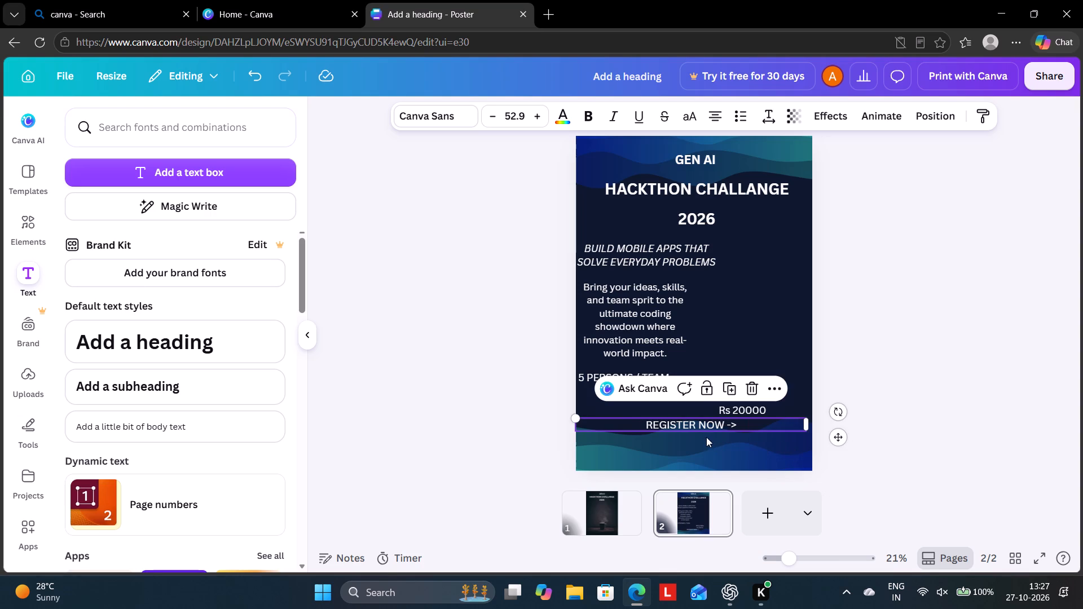
left_click_drag(703, 426, 705, 431)
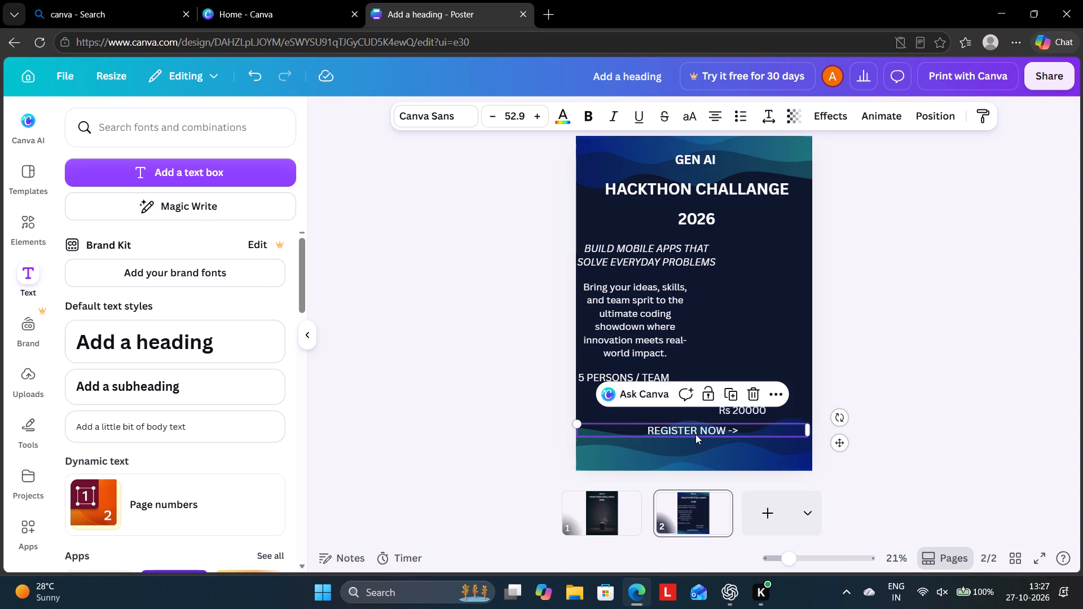
left_click(695, 434)
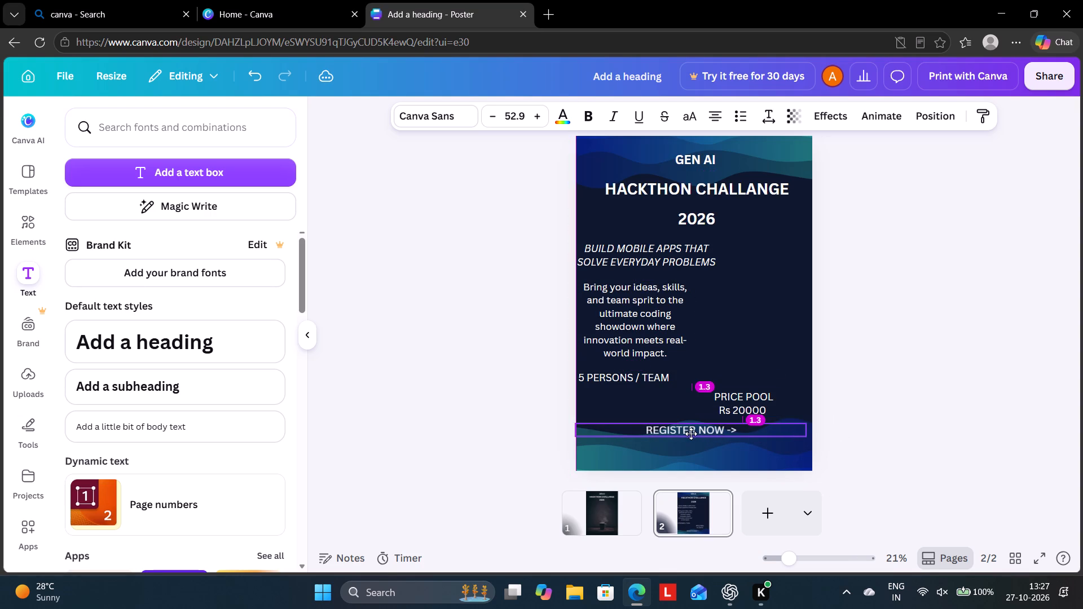
left_click(755, 422)
left_click(760, 429)
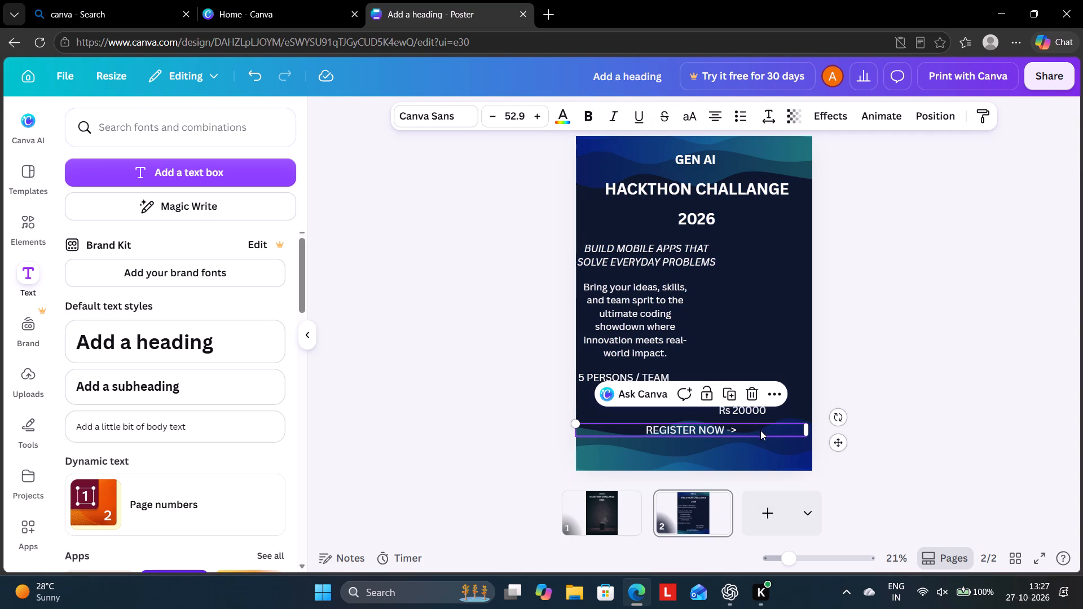
left_click(772, 430)
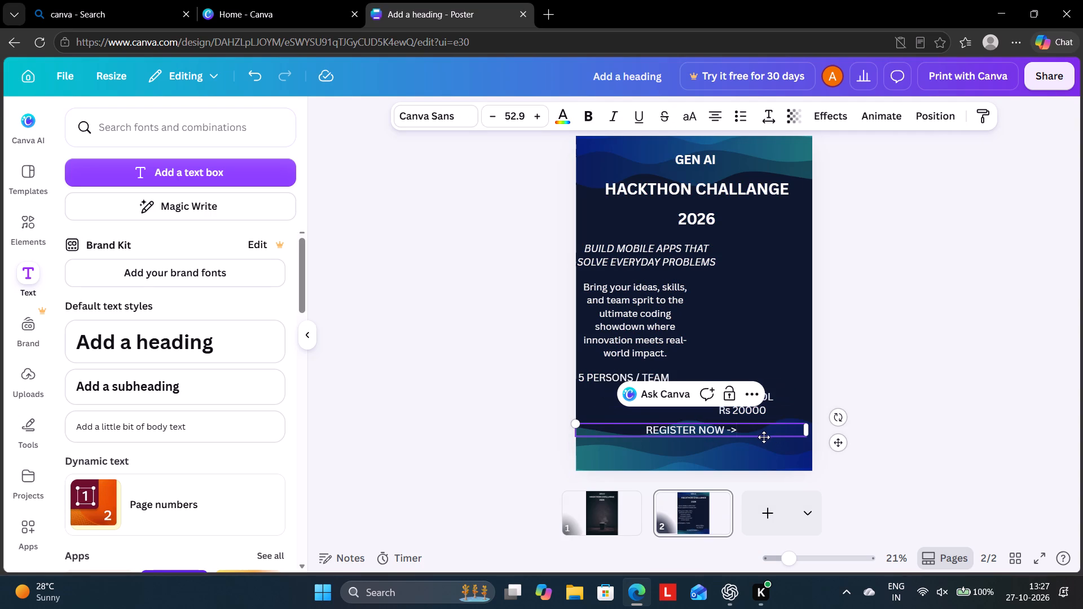
key("space")
type("ww")
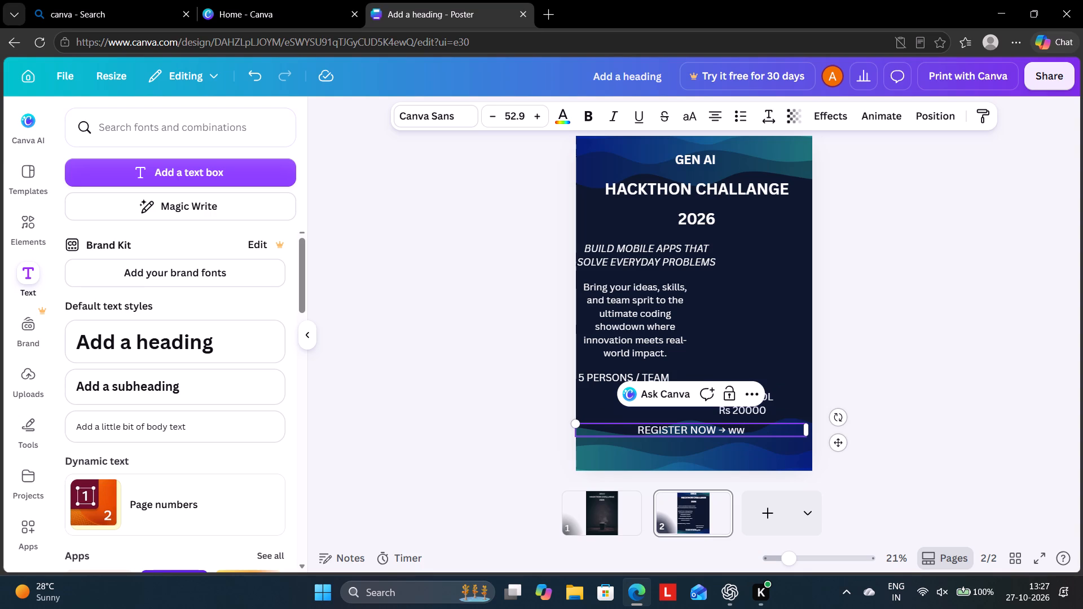
key("w")
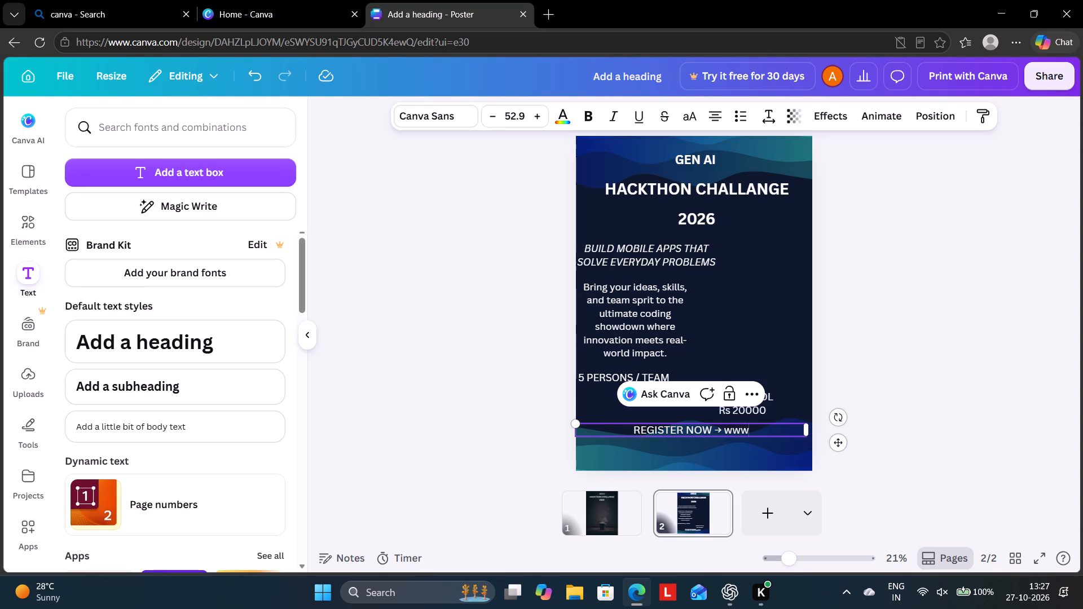
key("period")
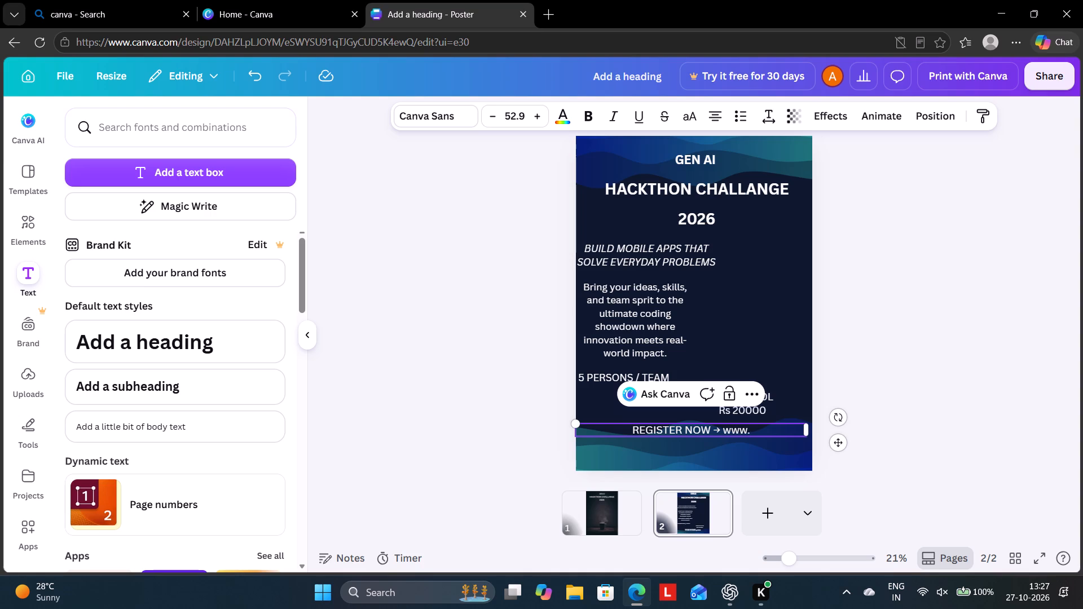
key("g")
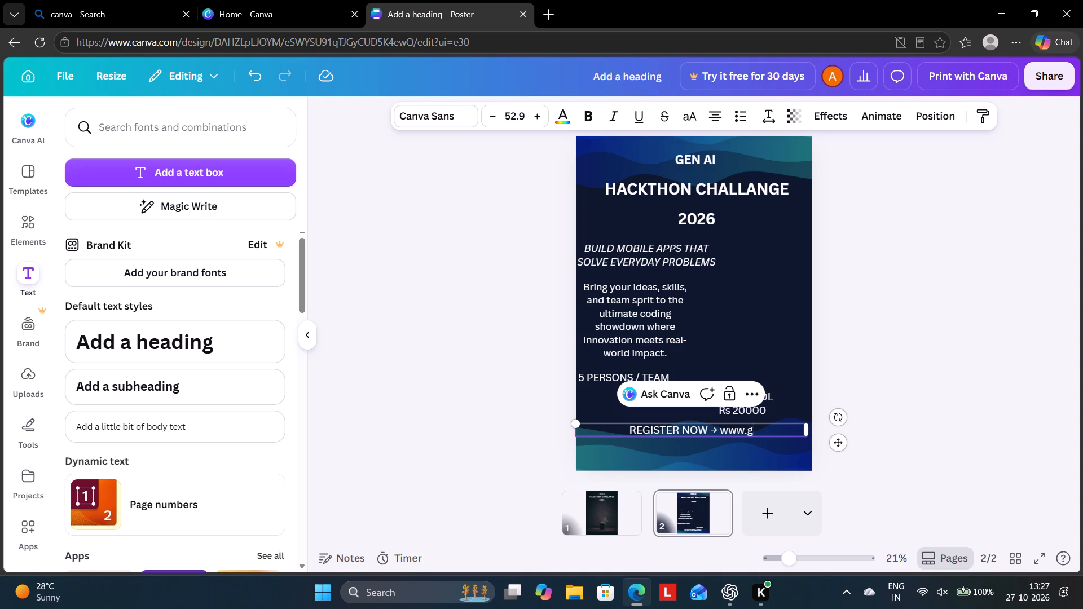
type("en")
key("space")
key("BackSpace")
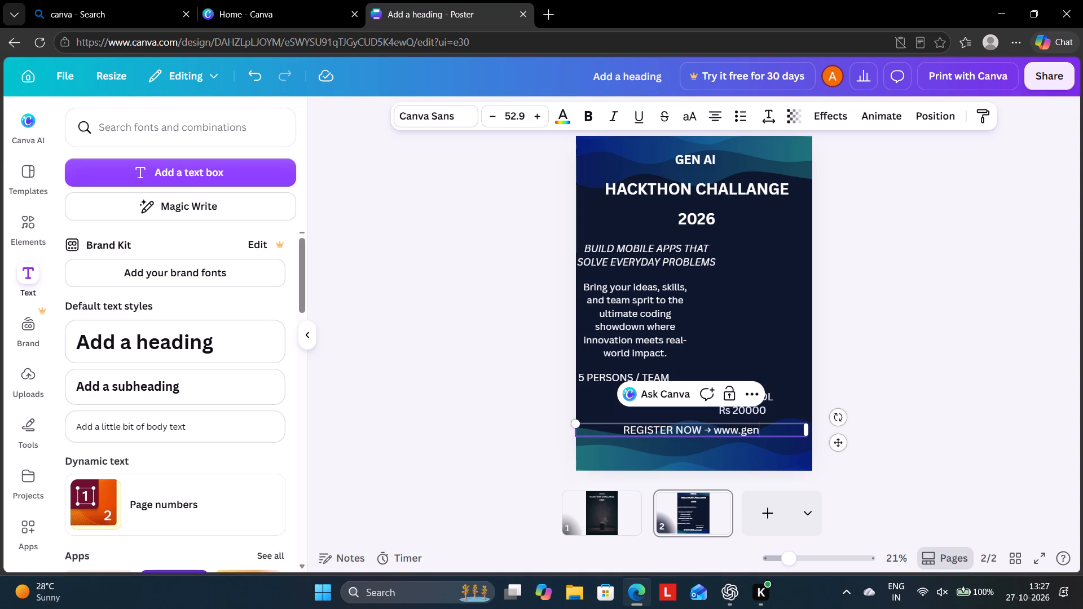
type("ai")
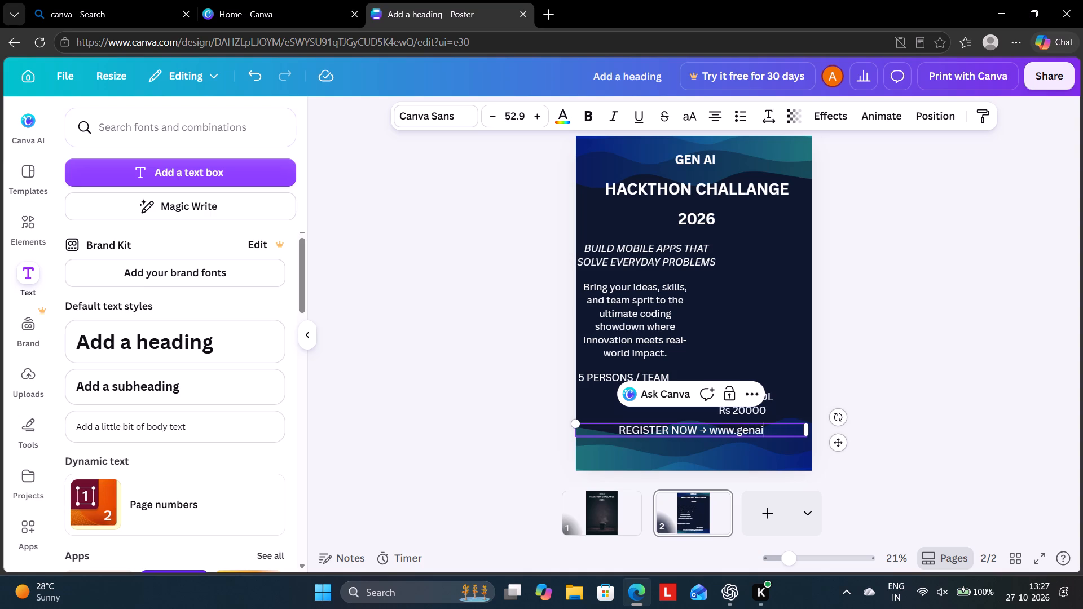
key("period")
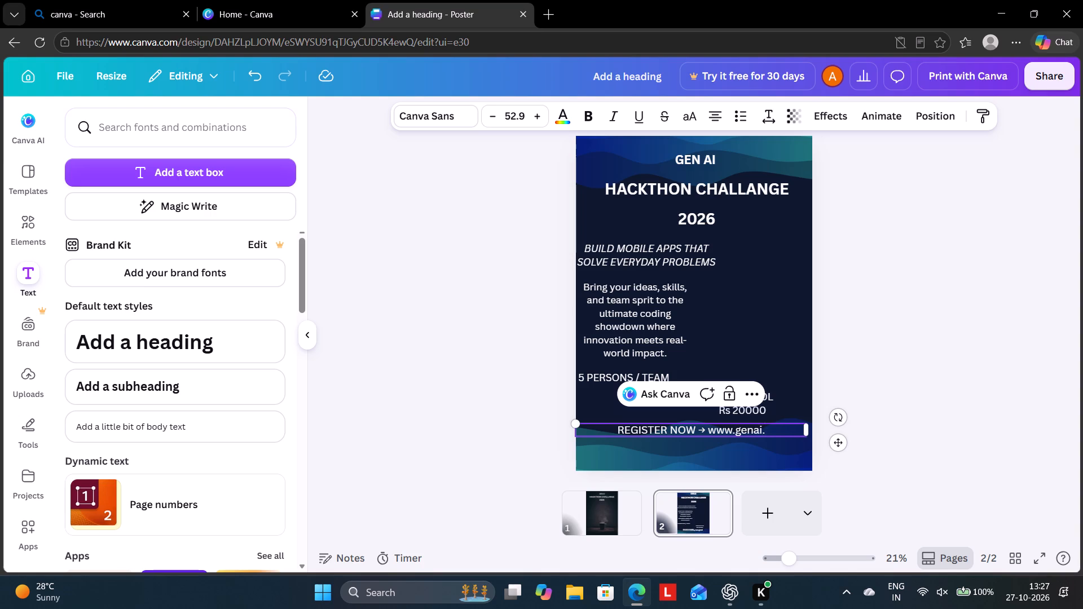
type("org")
key("space")
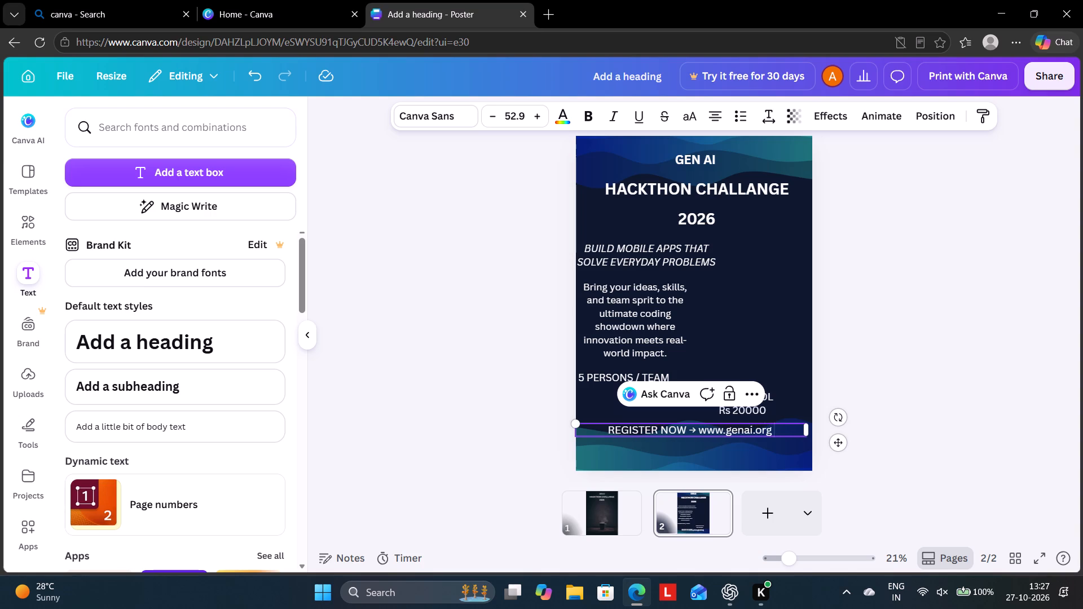
type(".com")
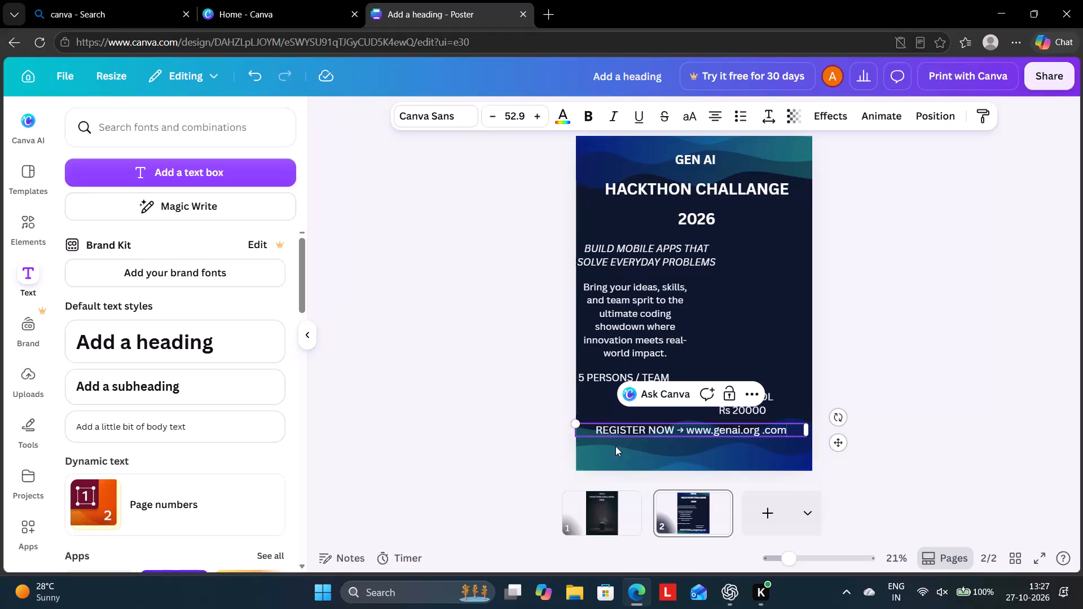
left_click(670, 458)
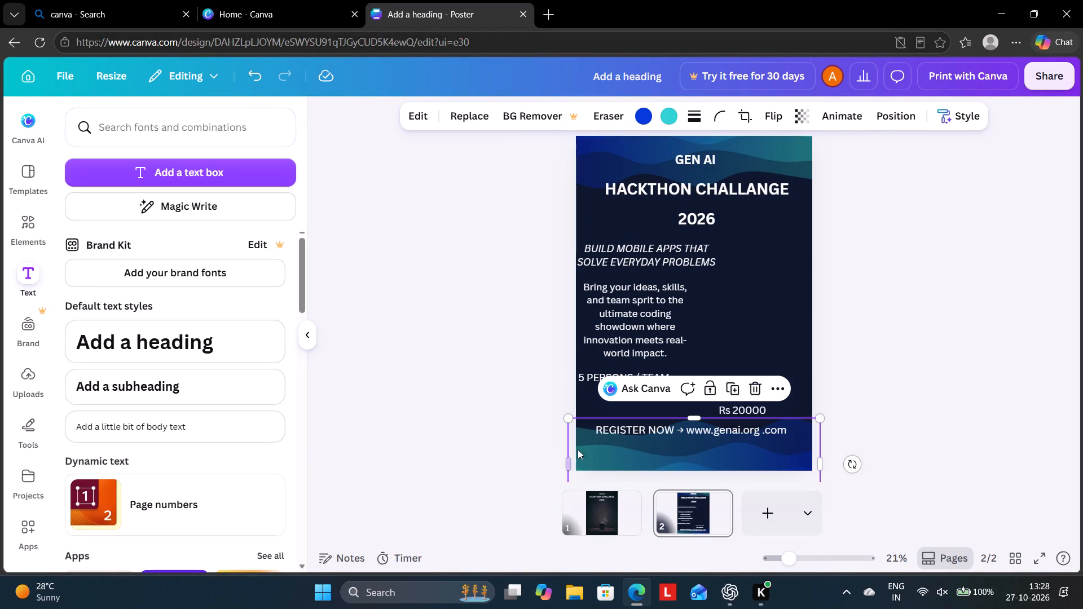
left_click(765, 285)
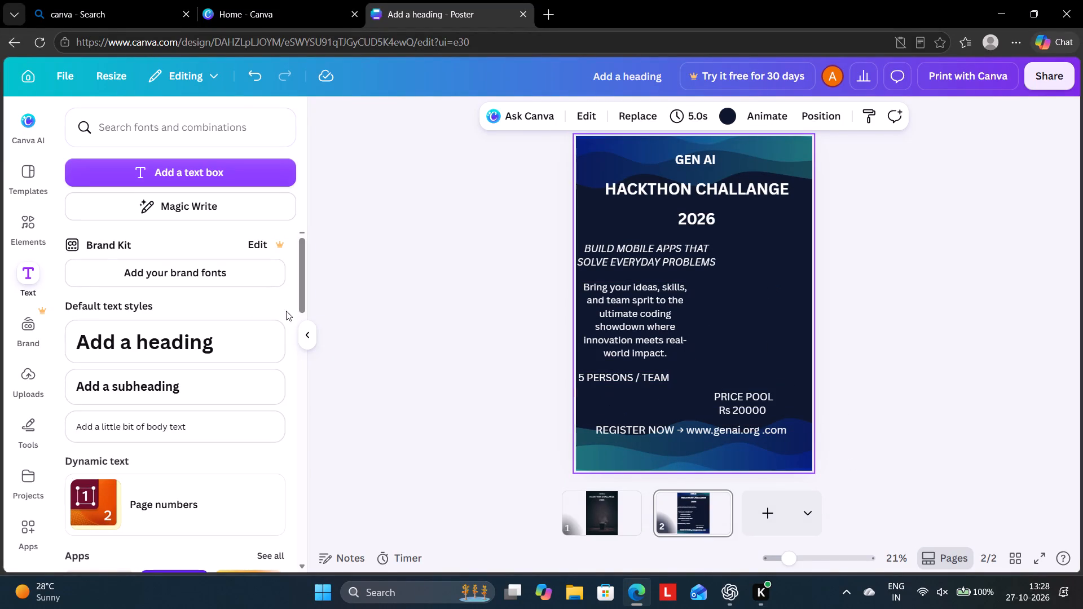
Insert the recently used AI chip graphic and place it beside the tagline, near the page's right edge.
left_click(33, 185)
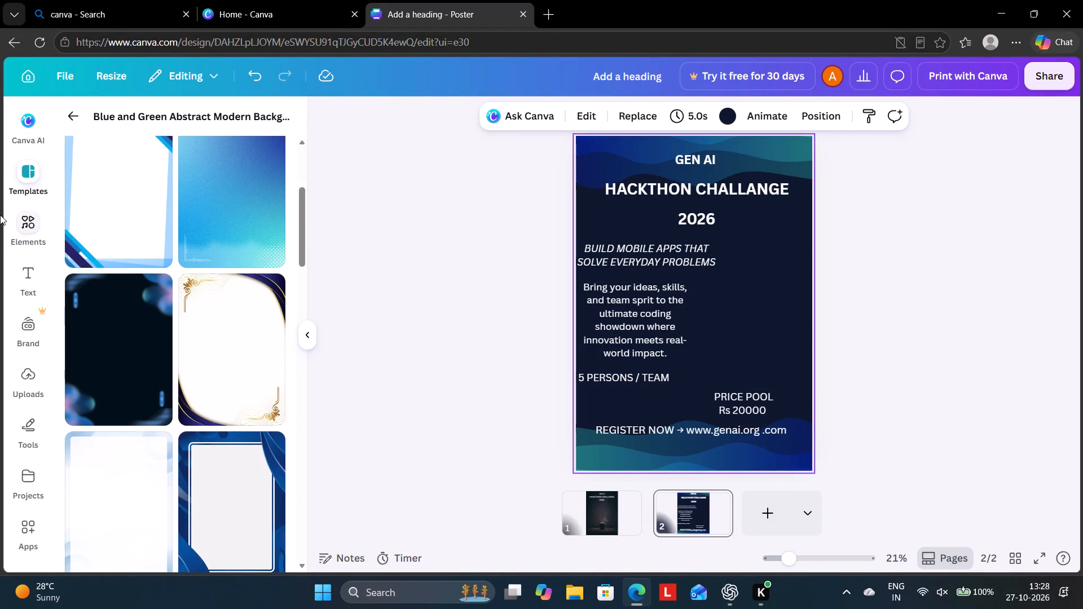
left_click_drag(23, 218, 29, 228)
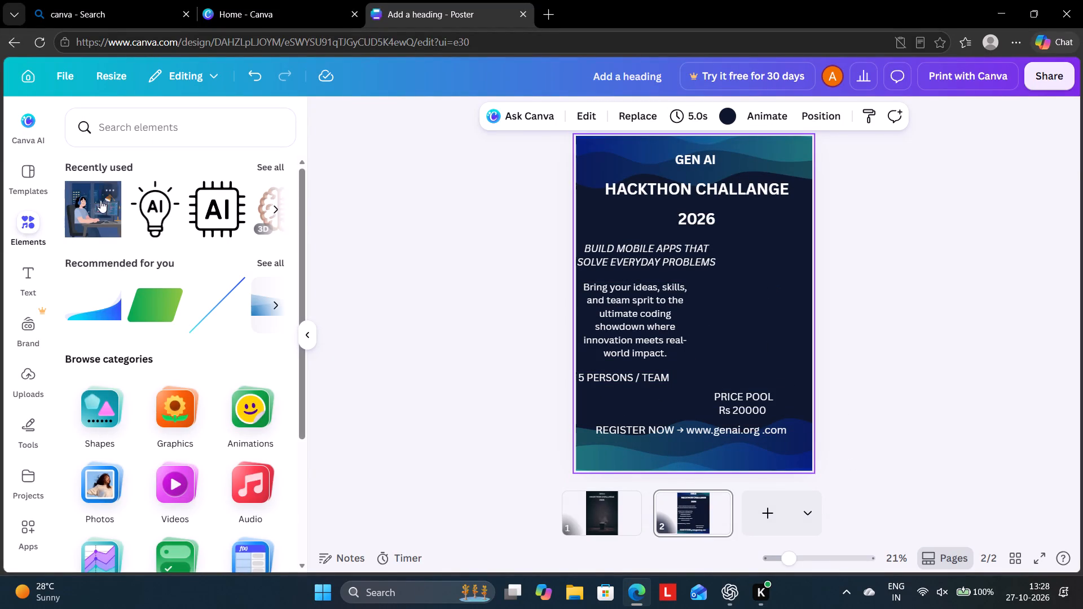
left_click(212, 210)
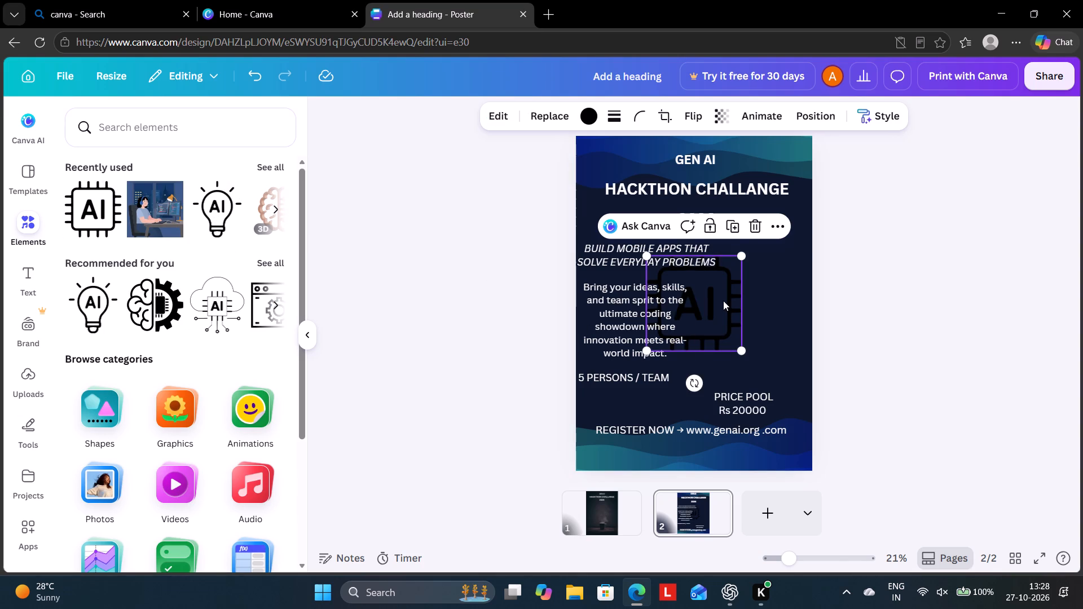
left_click_drag(723, 299, 787, 258)
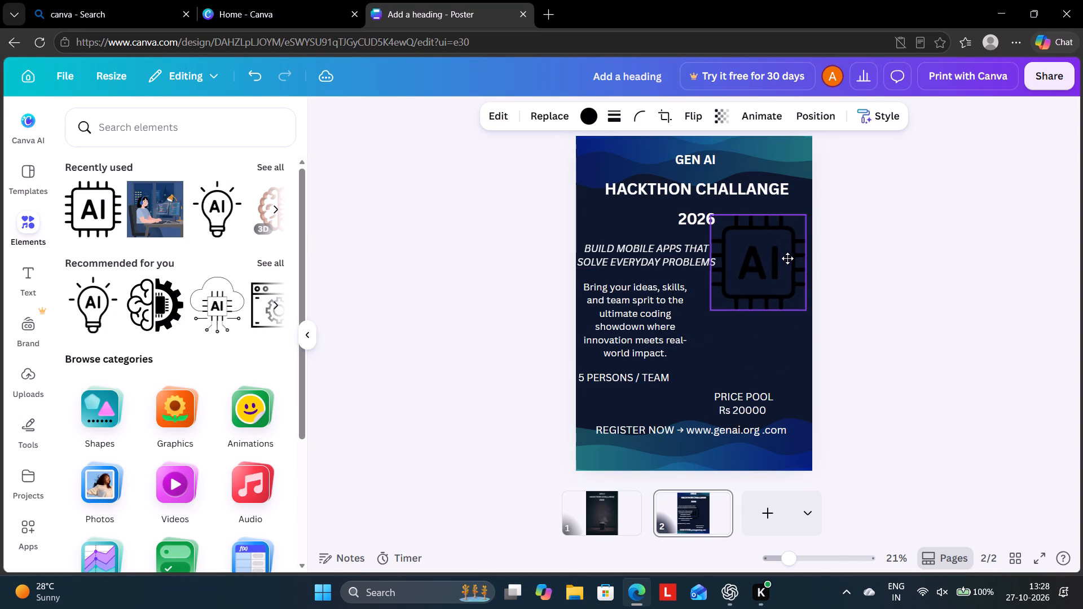
left_click_drag(787, 258, 787, 256)
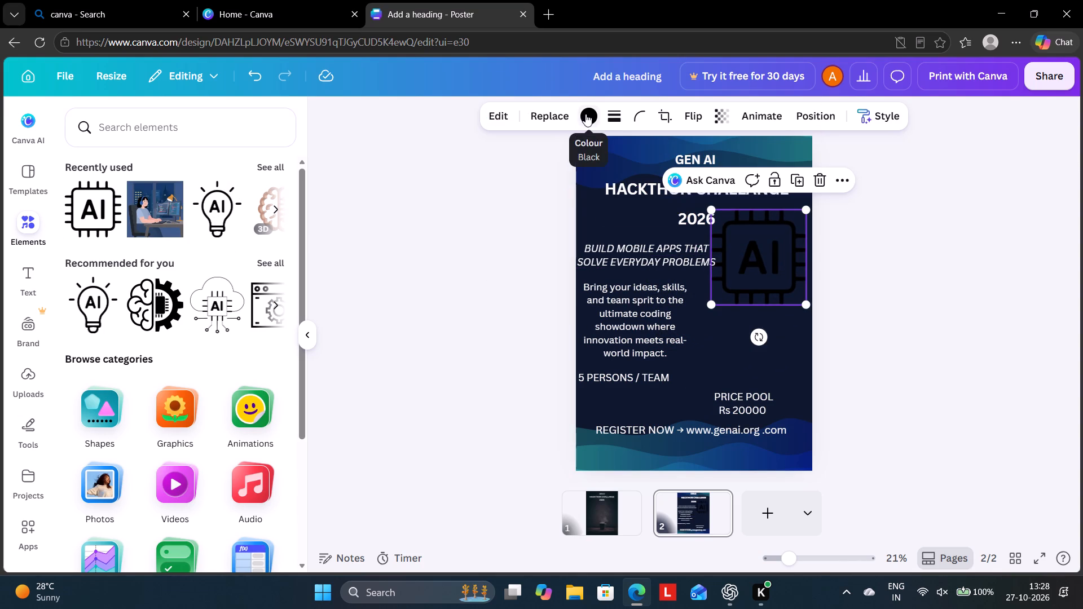
Recolour the AI chip graphic beside the tagline with the light green default solid colour.
left_click(586, 113)
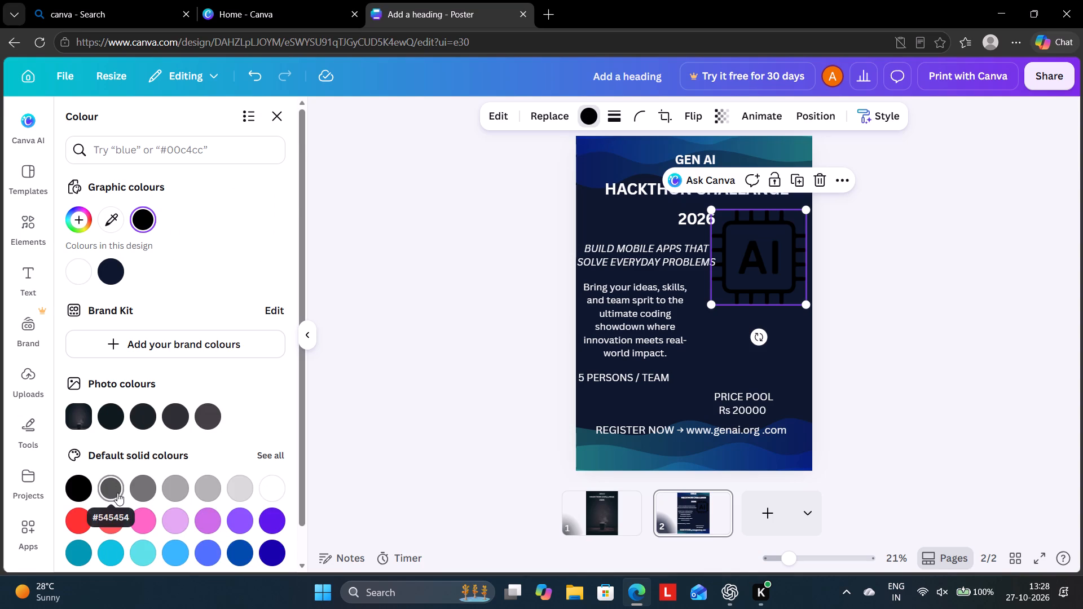
left_click(82, 510)
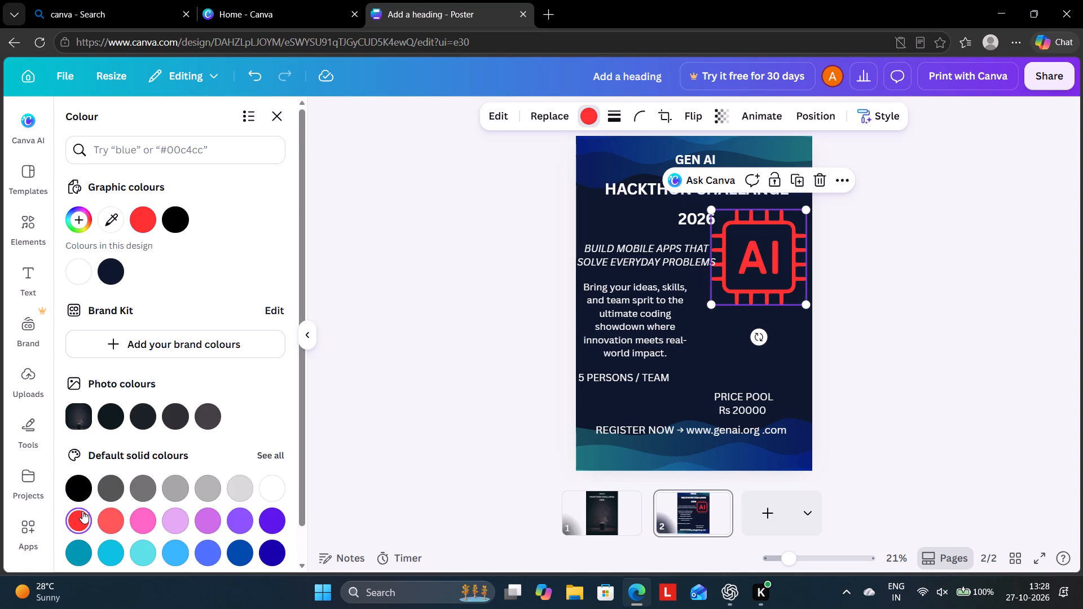
scroll(162, 529, "down", 1)
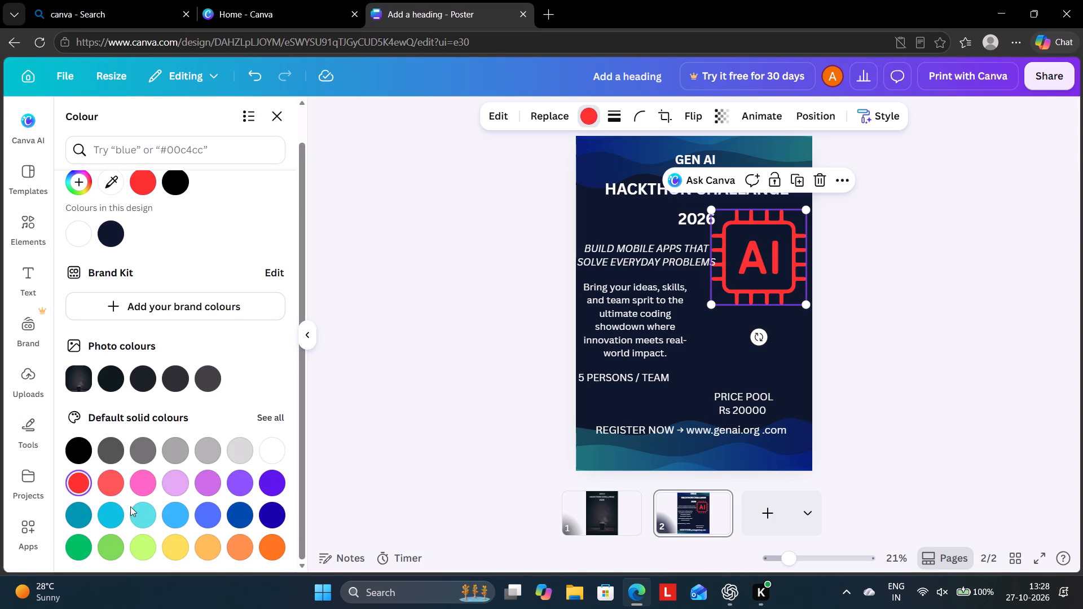
left_click(131, 506)
left_click(138, 511)
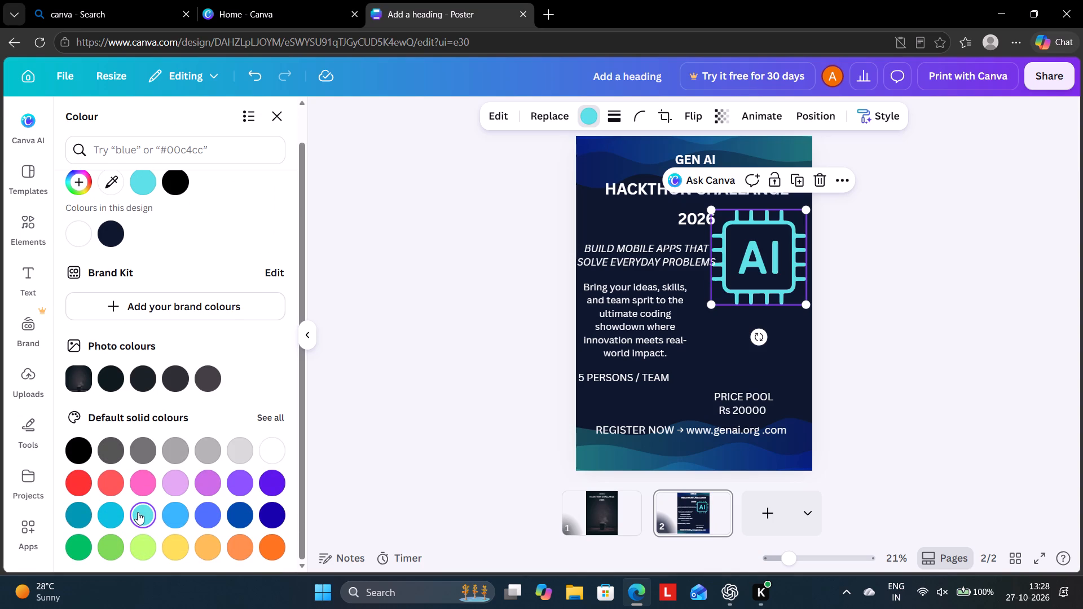
left_click(104, 548)
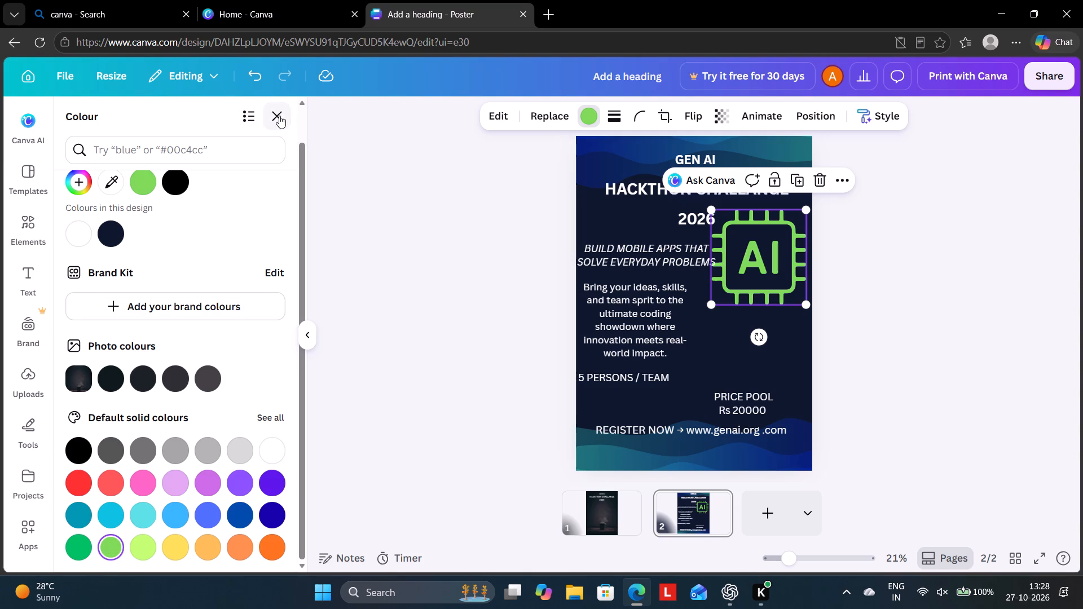
scroll(135, 116, "up", 2)
scroll(163, 164, "up", 1)
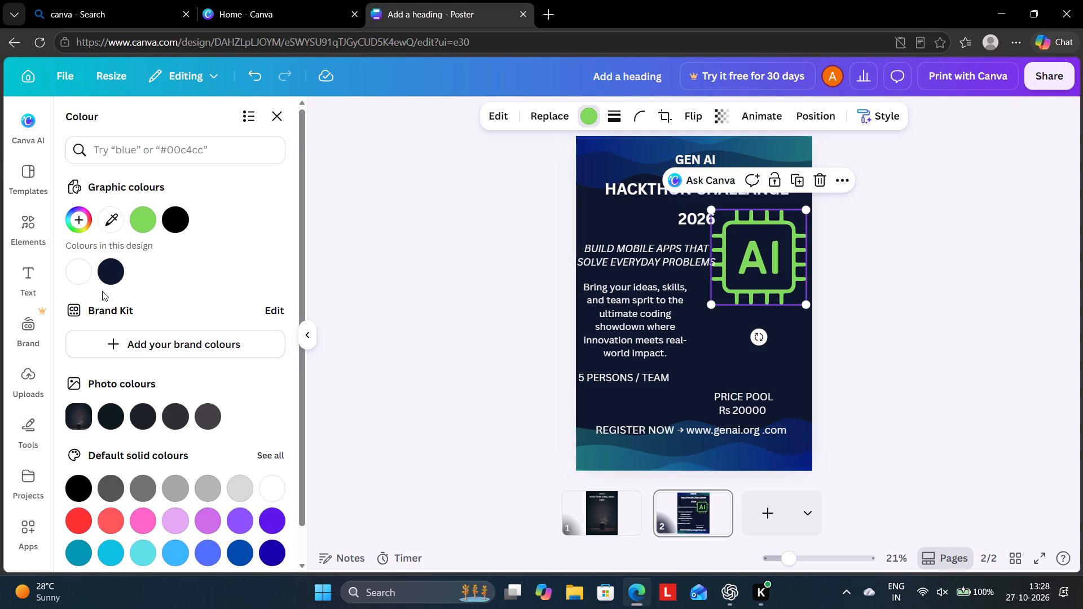
Insert the recently used 3D brain graphic and shrink it to roughly half its inserted size.
left_click(43, 279)
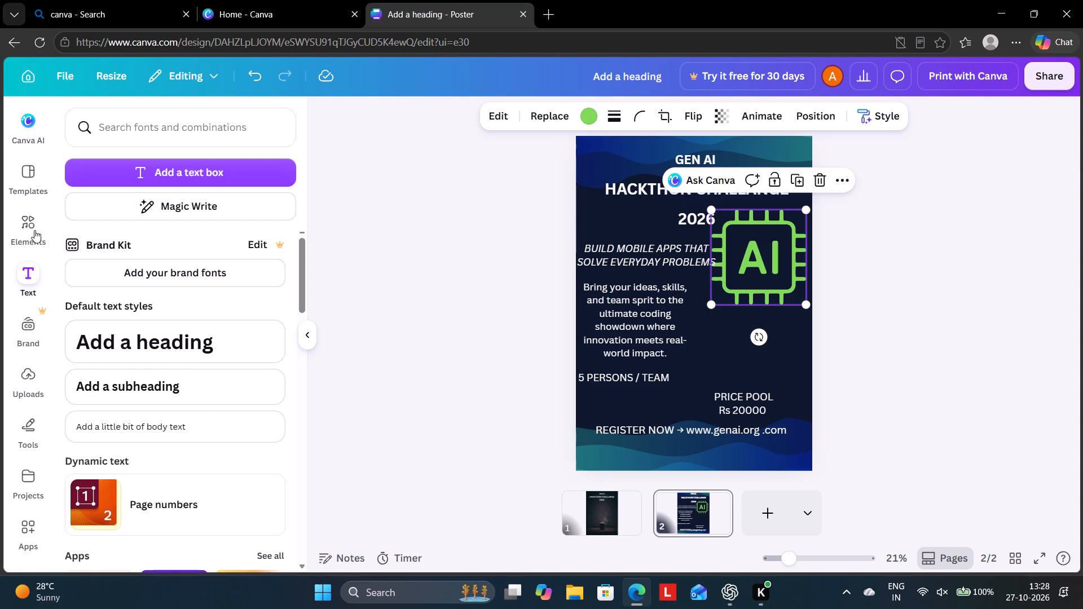
left_click(30, 228)
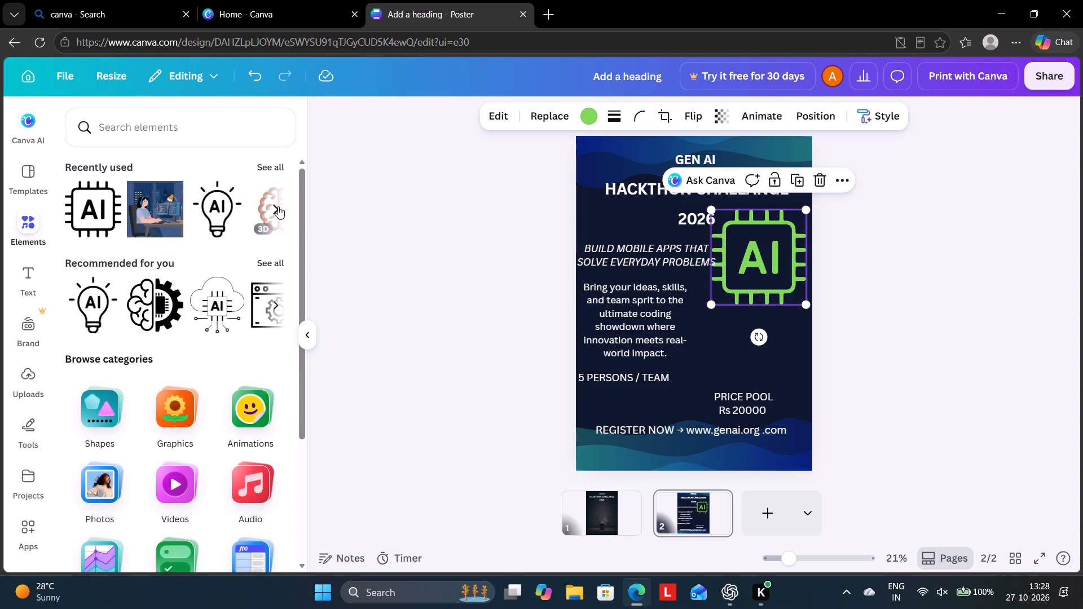
left_click(269, 205)
left_click(201, 202)
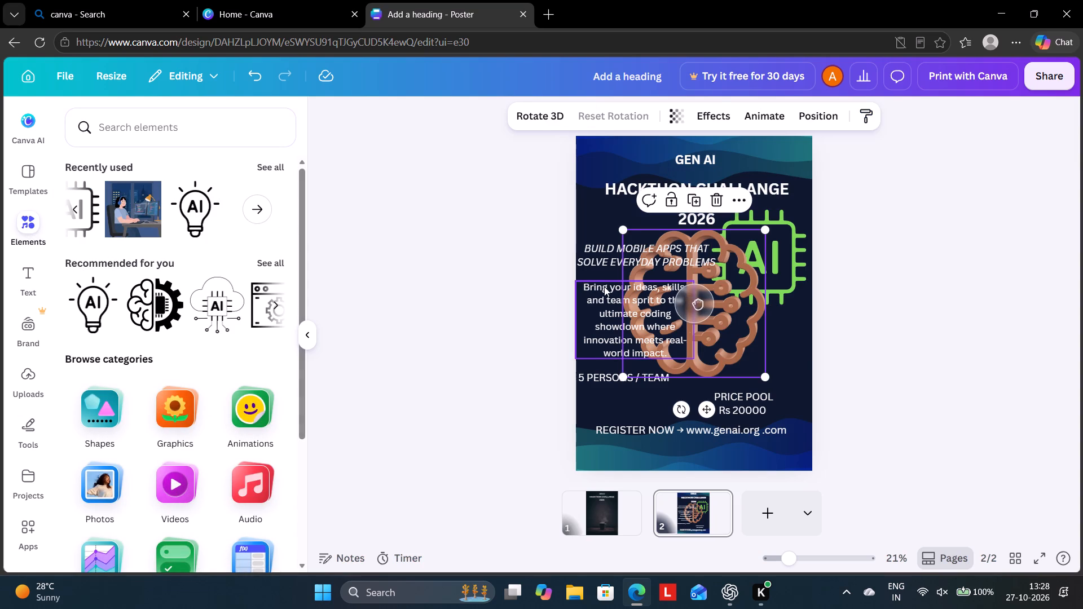
left_click_drag(629, 227, 640, 231)
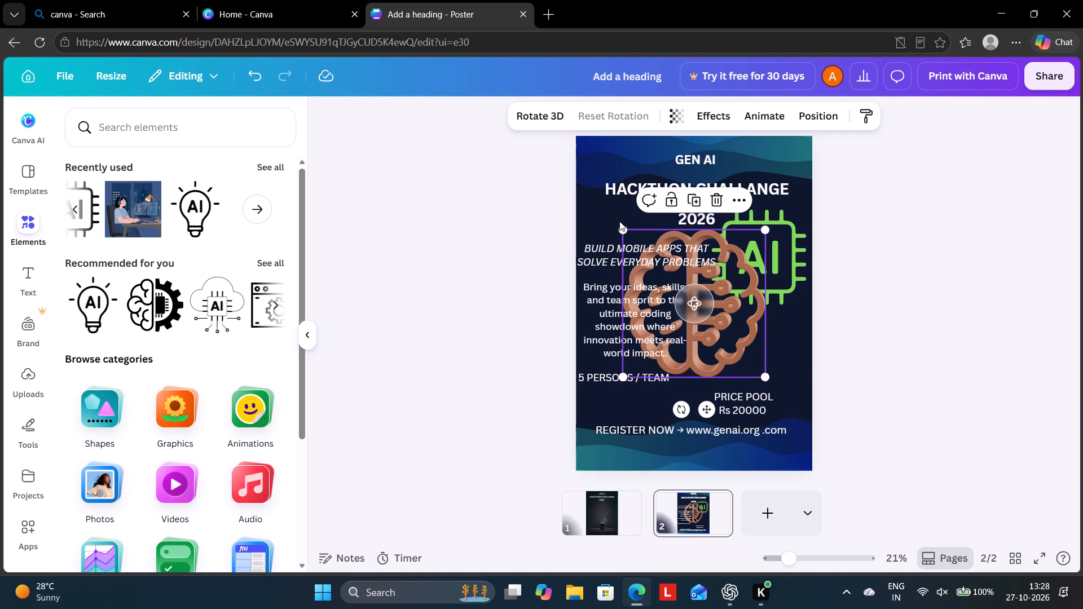
left_click_drag(620, 226, 672, 259)
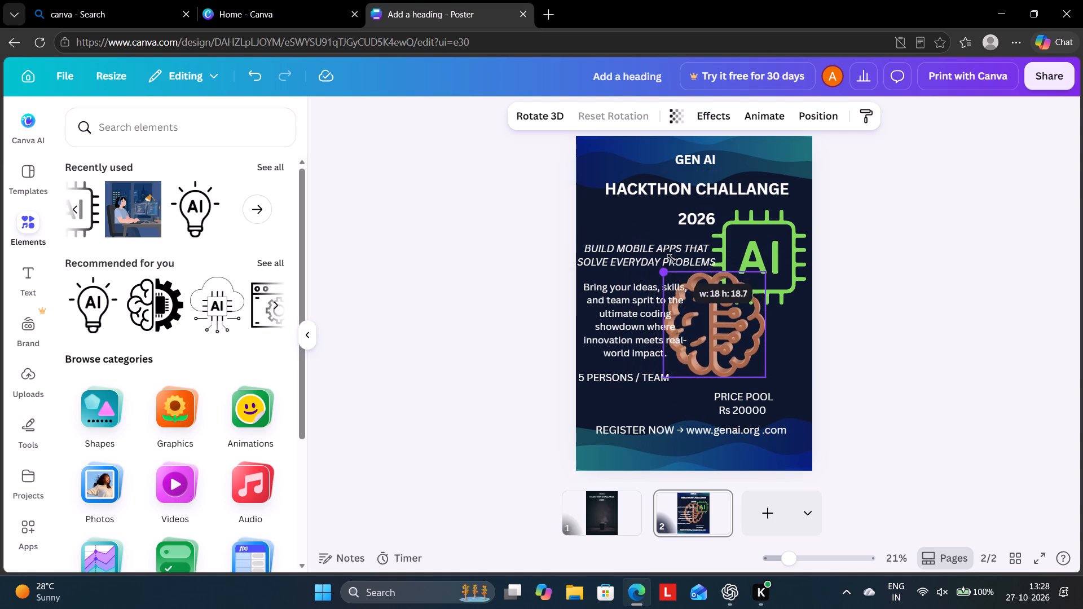
left_click_drag(672, 259, 702, 290)
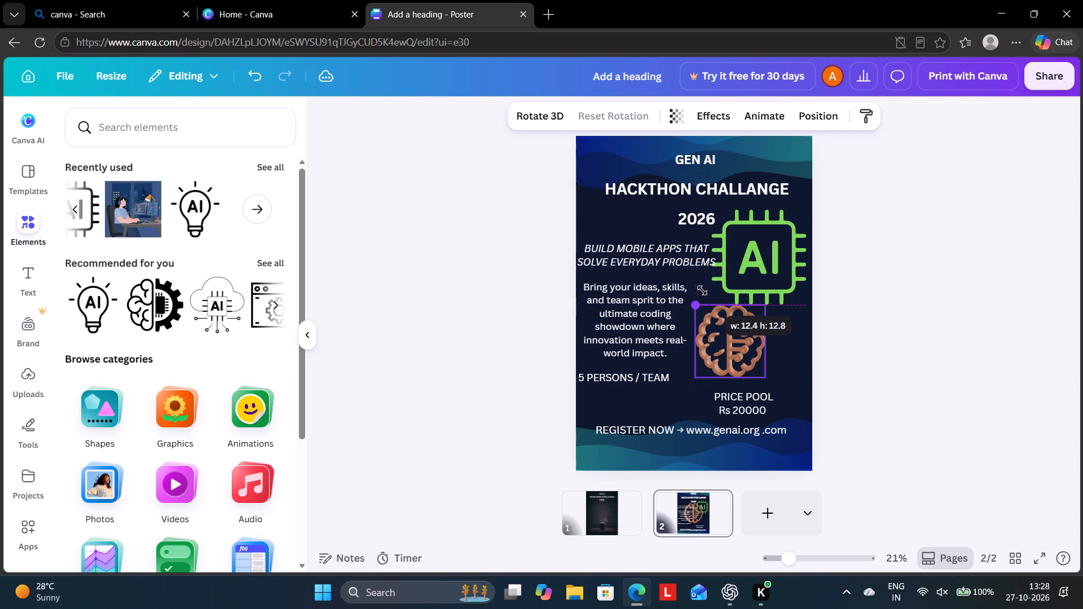
left_click_drag(702, 290, 707, 296)
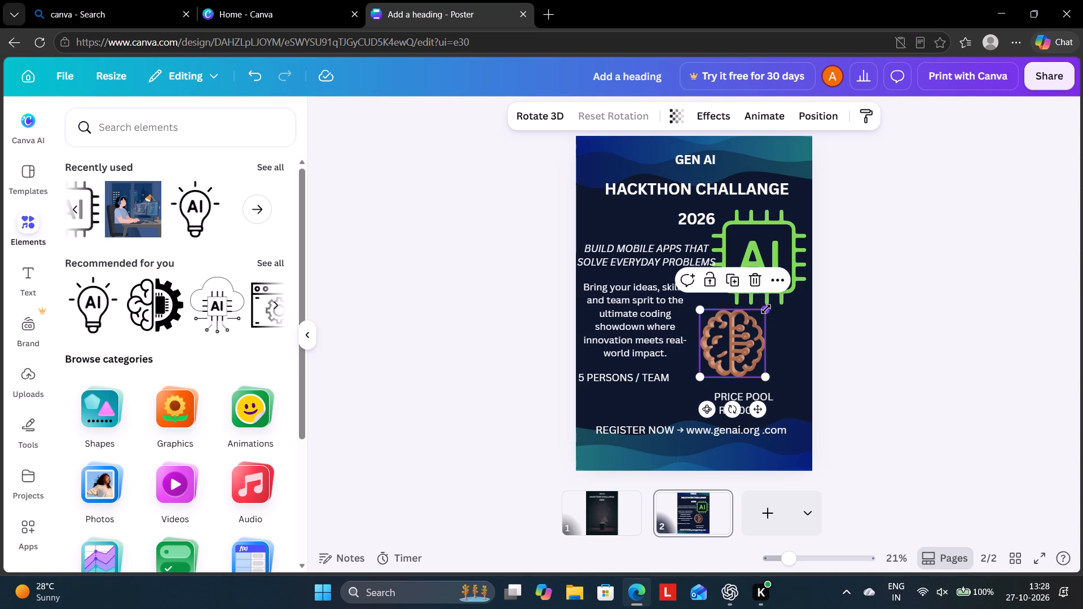
Move the brain graphic directly below the AI chip, above the "PRICE POOL" text, and deselect it.
left_click(762, 336)
left_click(737, 331)
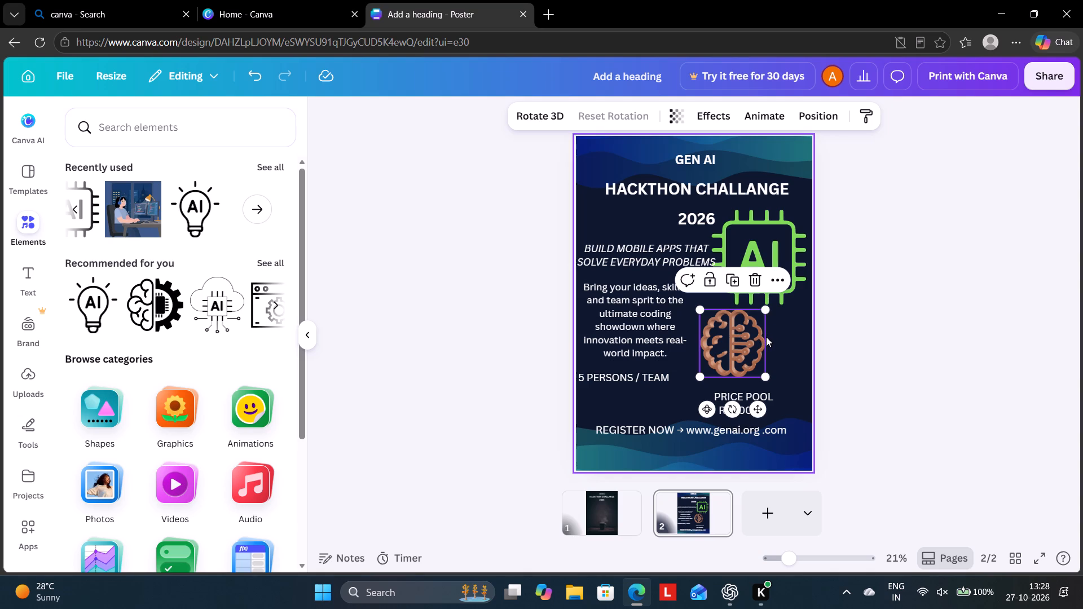
left_click_drag(766, 337, 760, 337)
left_click_drag(766, 334, 776, 337)
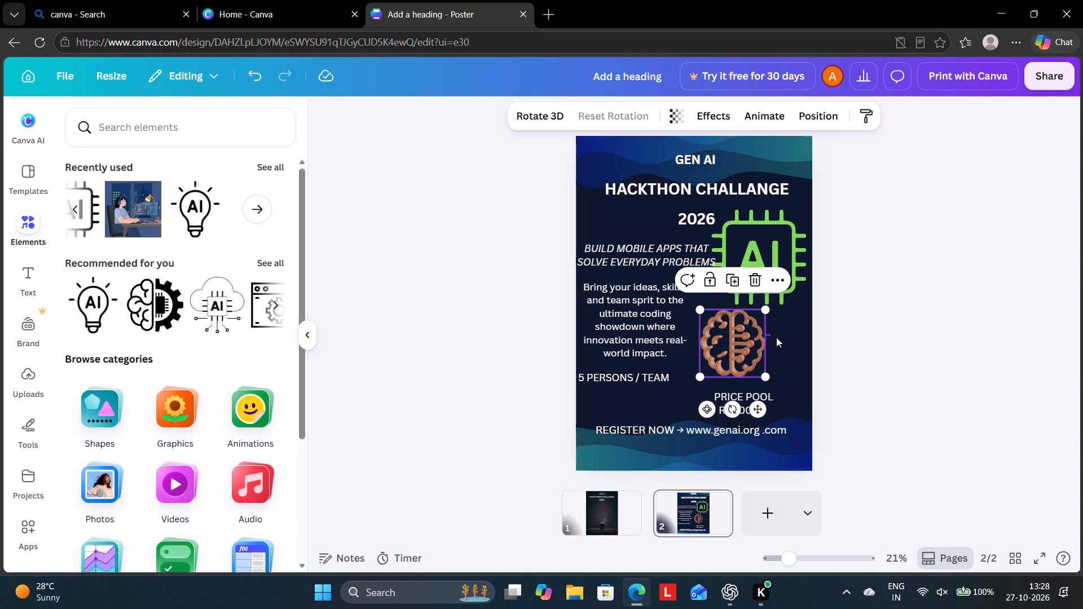
left_click_drag(776, 337, 773, 337)
left_click_drag(718, 342, 752, 345)
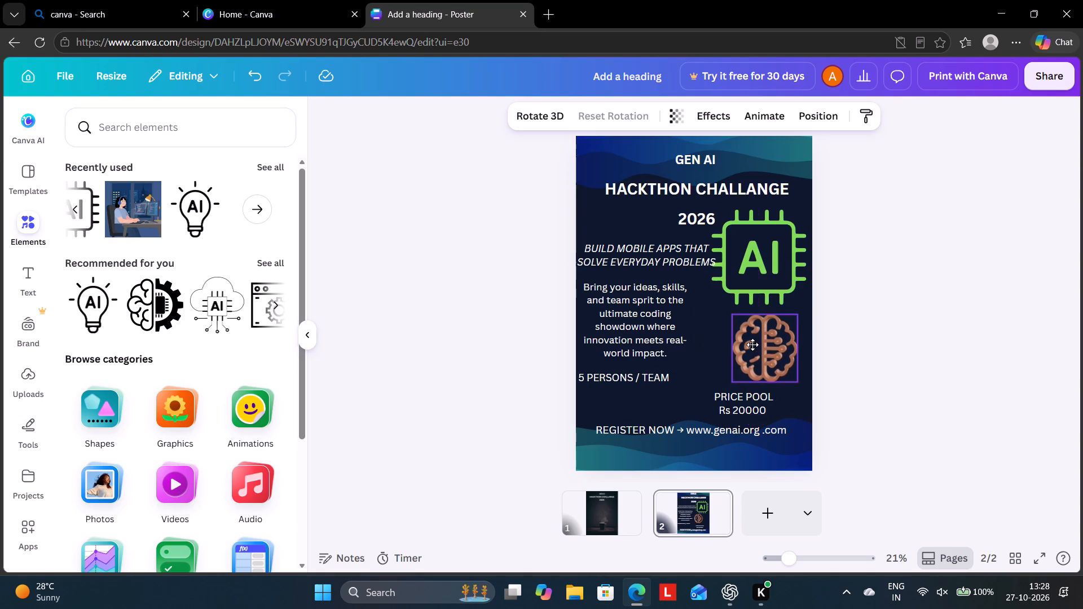
left_click_drag(752, 345, 746, 341)
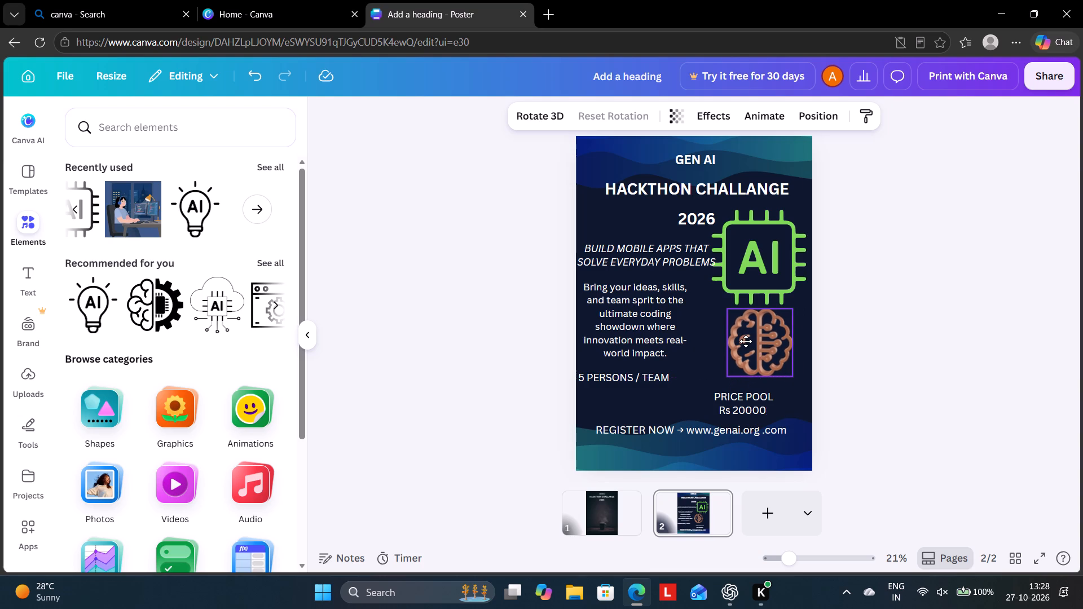
left_click_drag(746, 341, 745, 341)
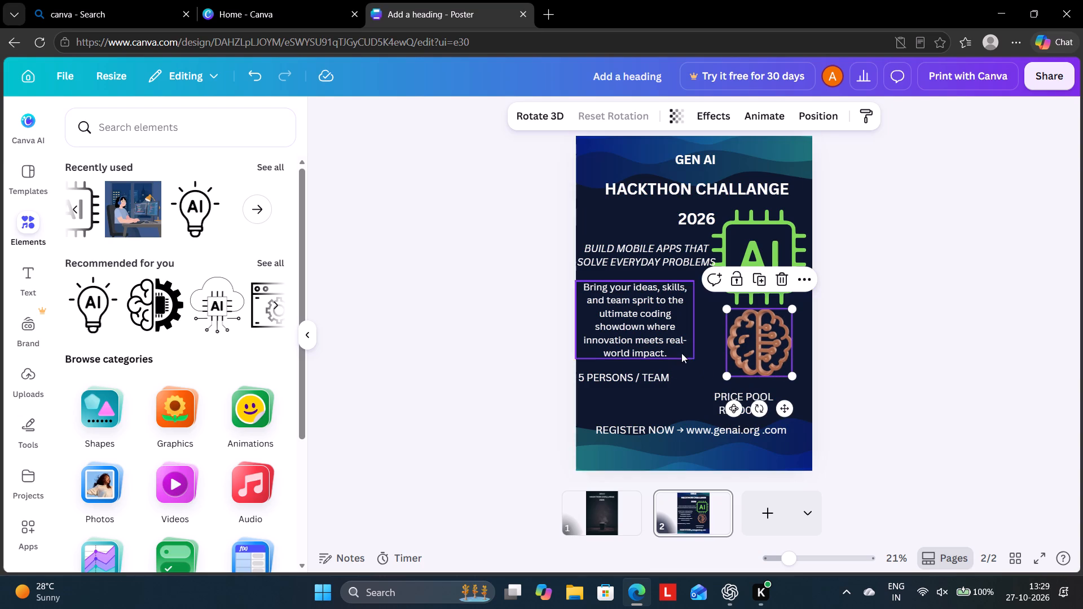
left_click(701, 347)
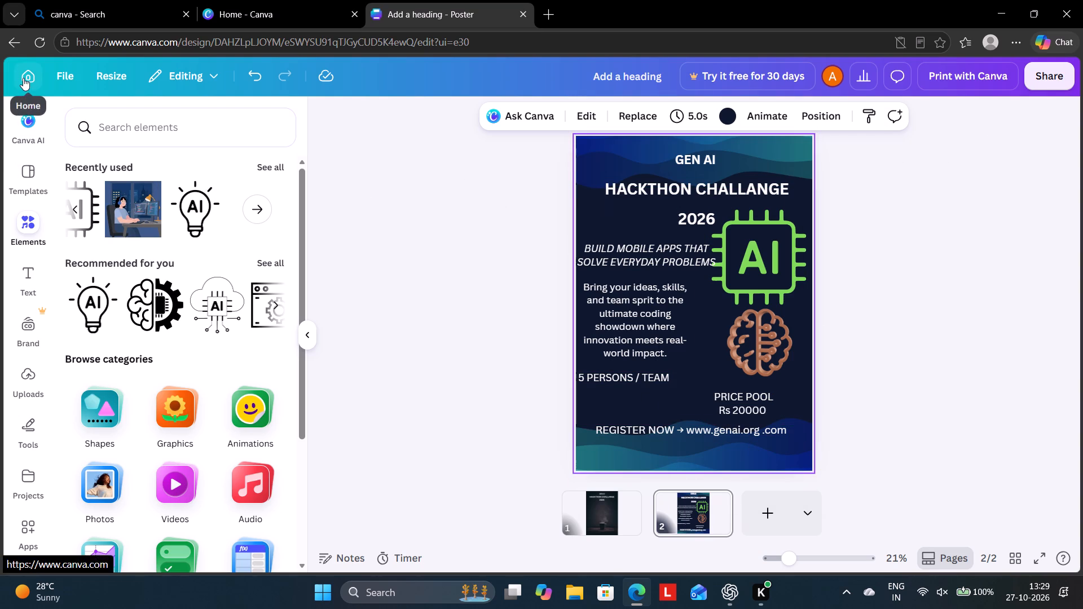
left_click(716, 314)
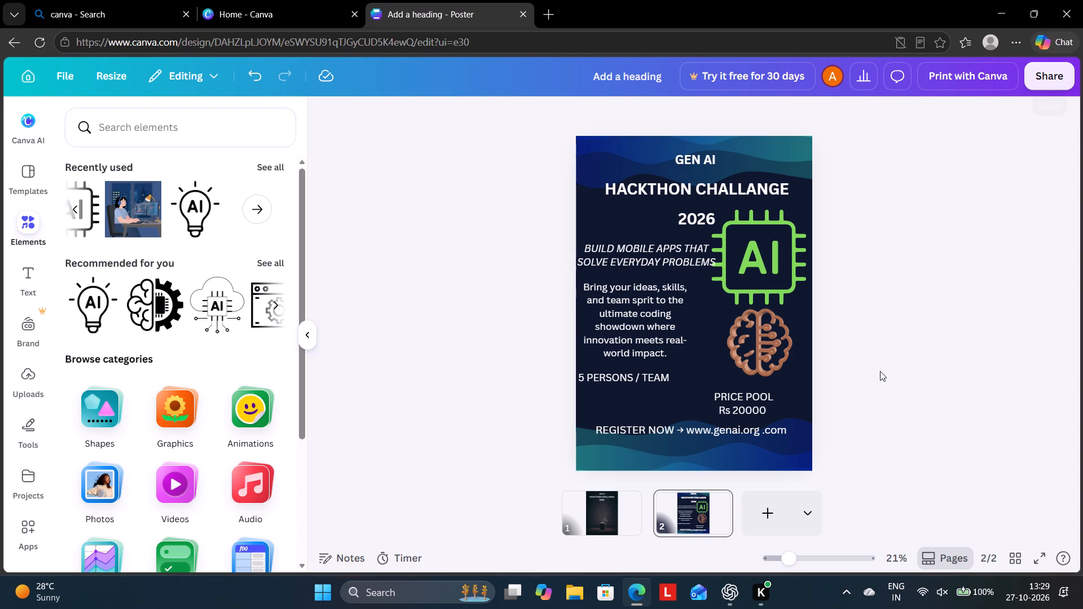
View all the poster's pages in grid view and reopen page 2 for editing.
left_click(1011, 565)
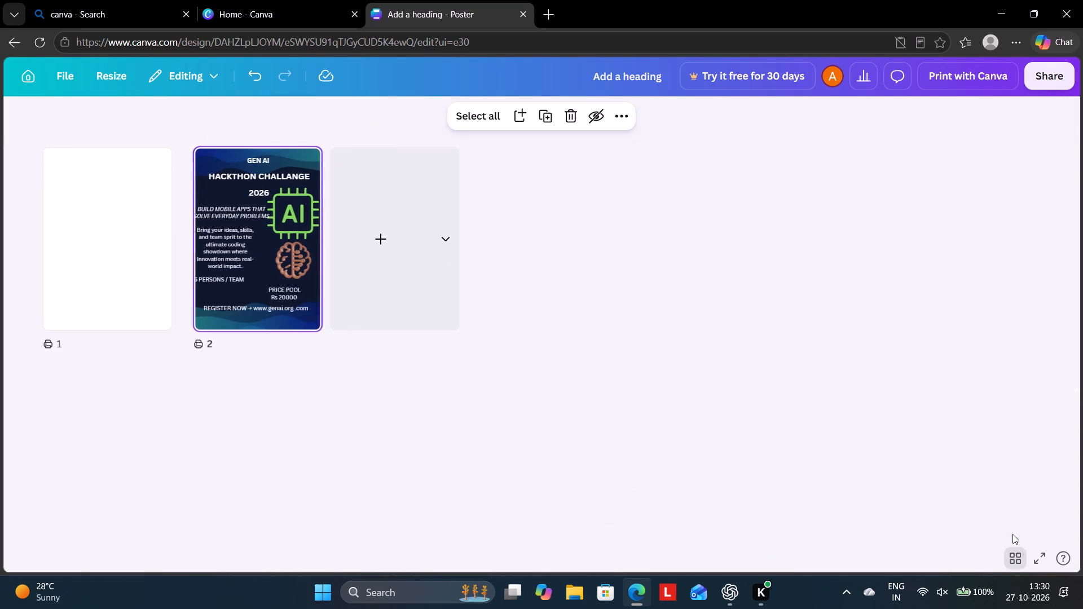
left_click(241, 261)
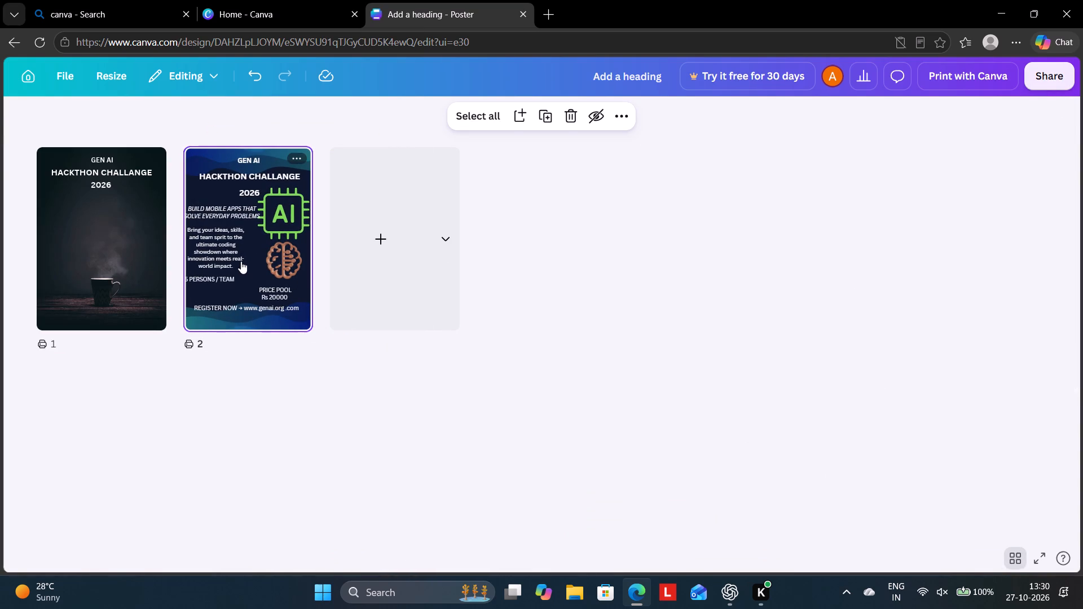
double_click(241, 261)
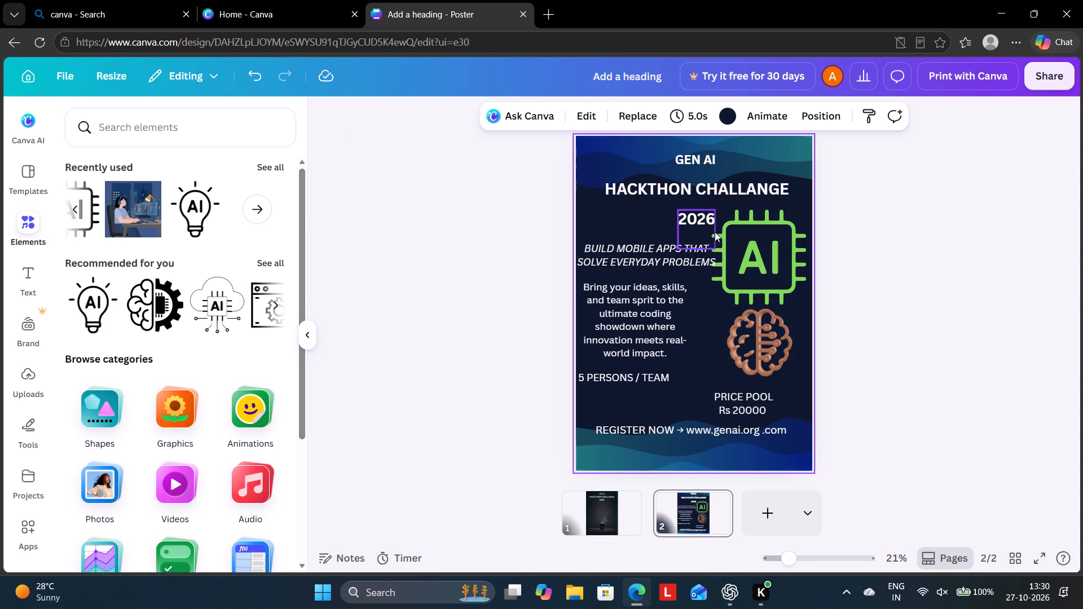
Move the "2026" text up slightly, closer beneath the "HACKTHON CHALLANGE" heading, and deselect it.
left_click(694, 217)
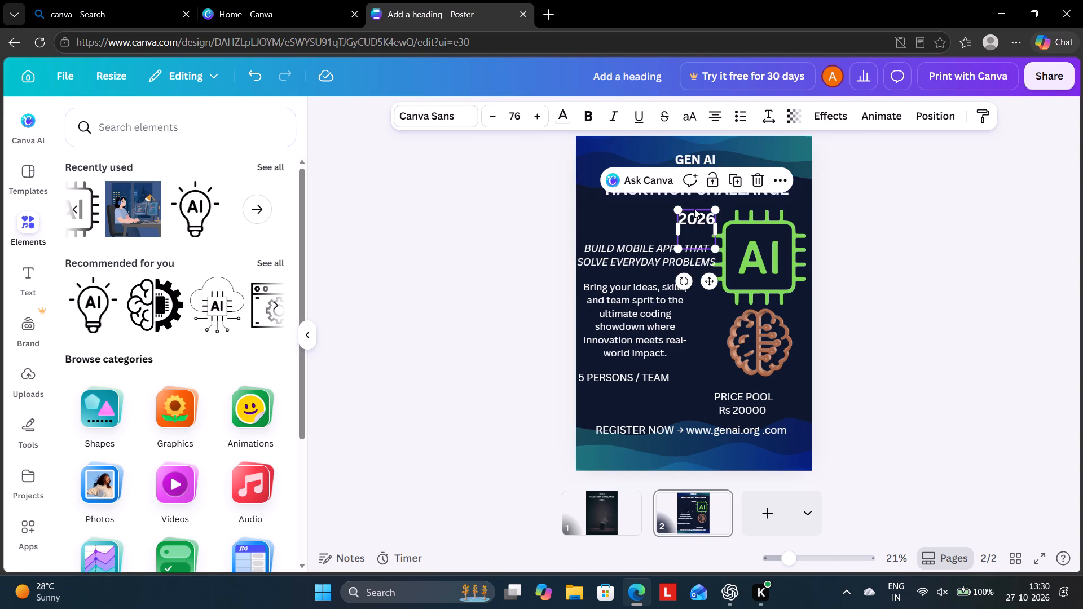
left_click(694, 205)
left_click(688, 222)
left_click_drag(689, 246, 690, 235)
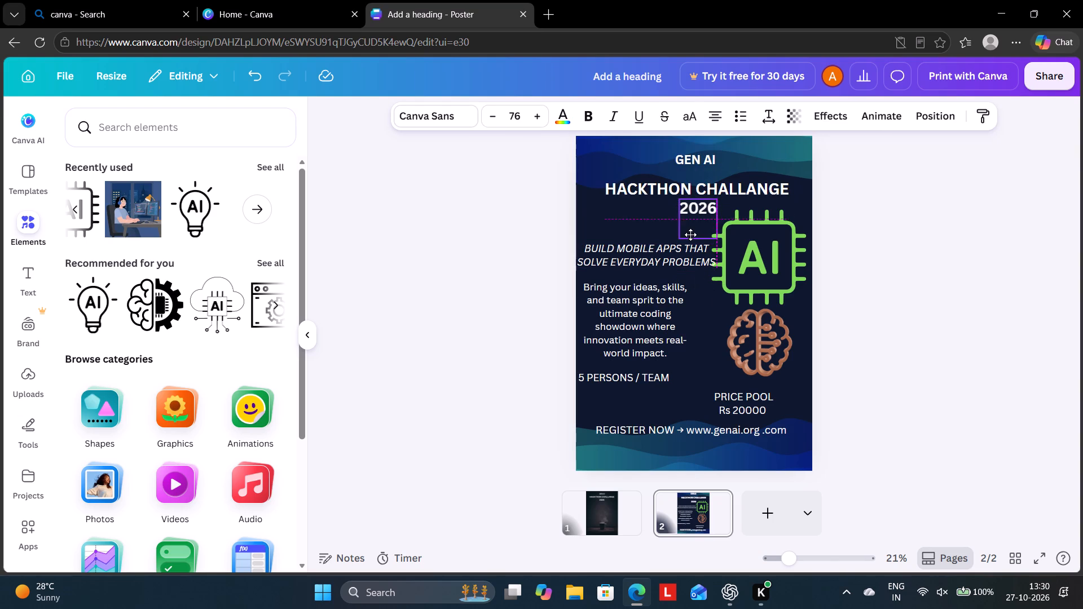
left_click_drag(690, 235, 688, 237)
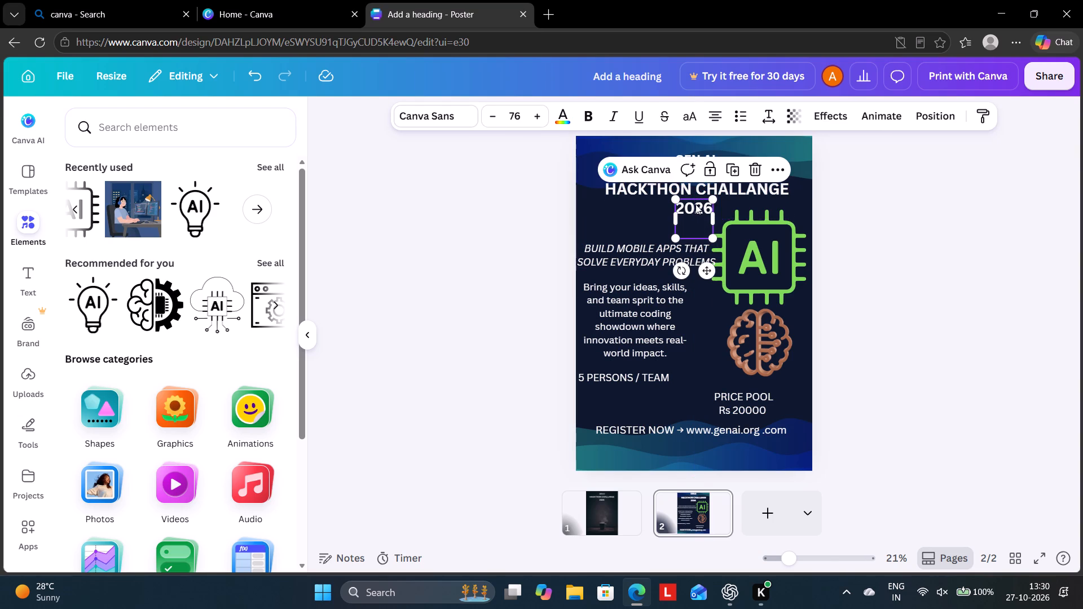
left_click_drag(694, 205, 692, 212)
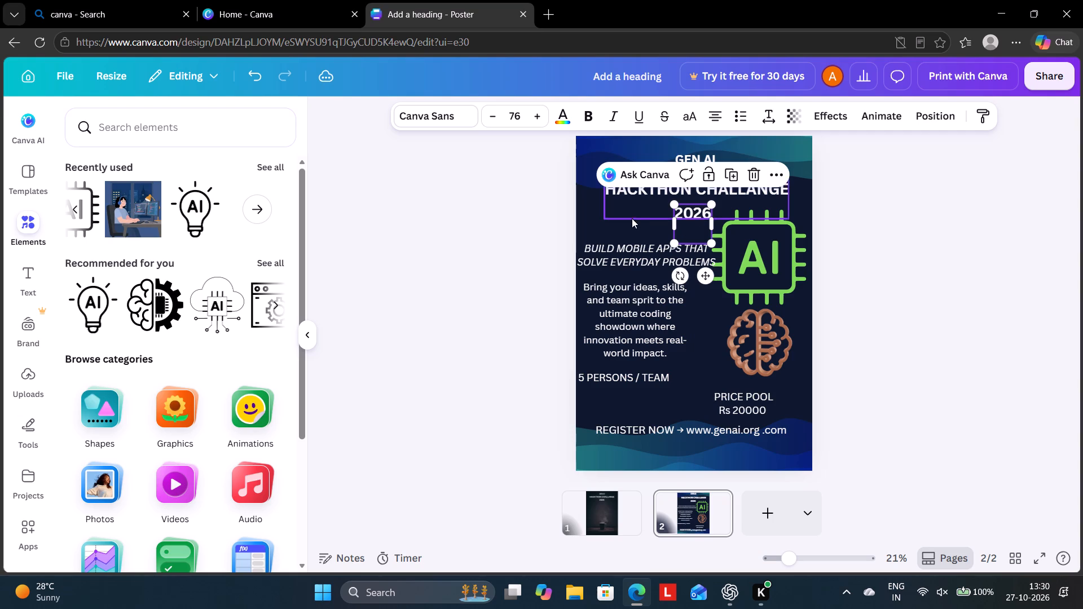
left_click(632, 218)
left_click(893, 214)
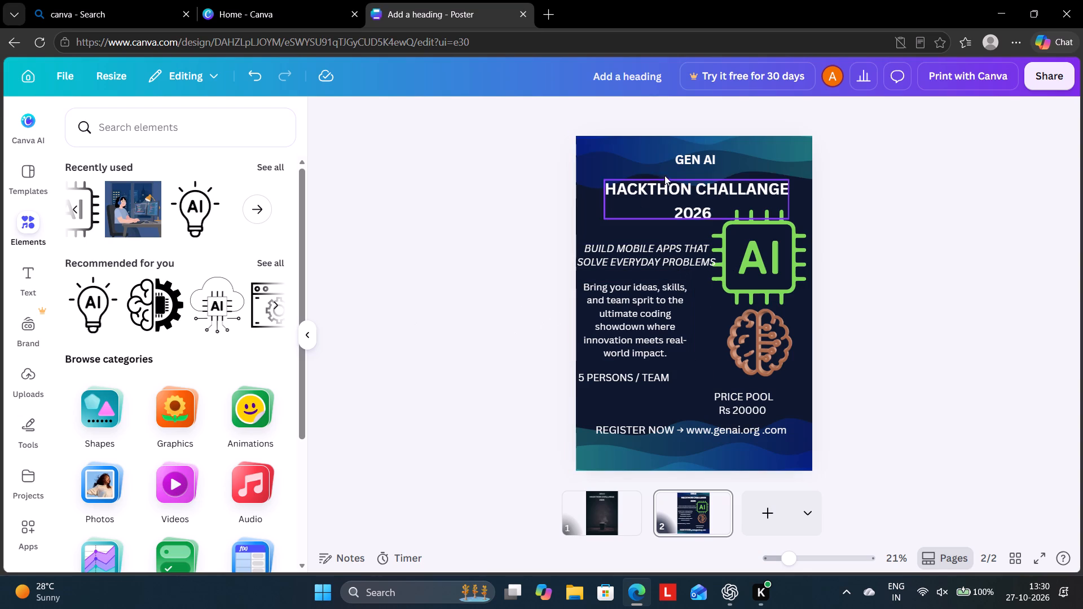
Change the text colour of the "GEN AI" heading on page 2 to the dark teal default solid colour.
left_click(687, 159)
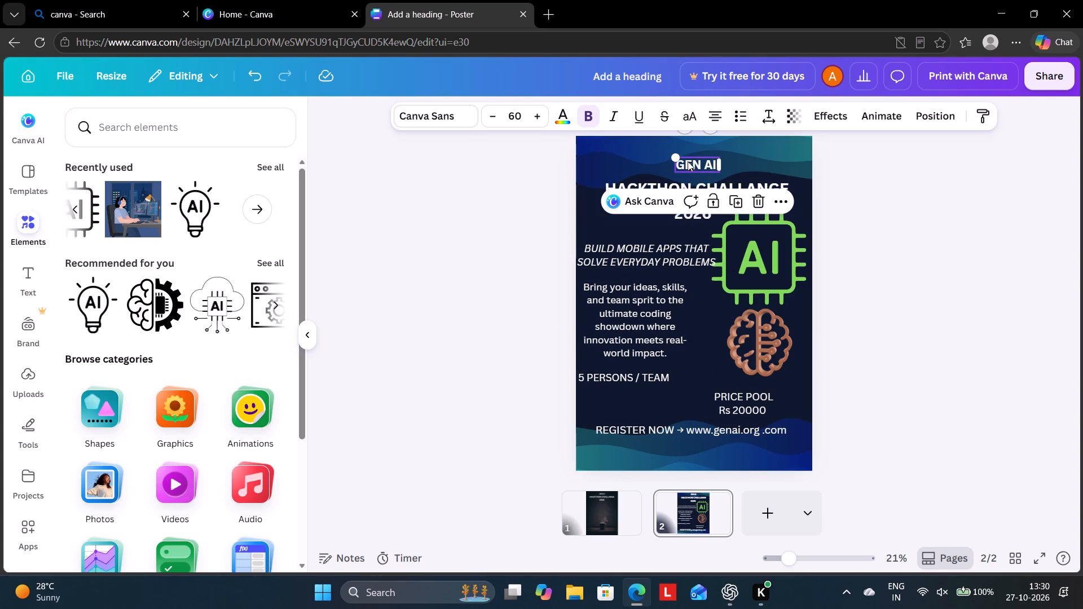
left_click(688, 161)
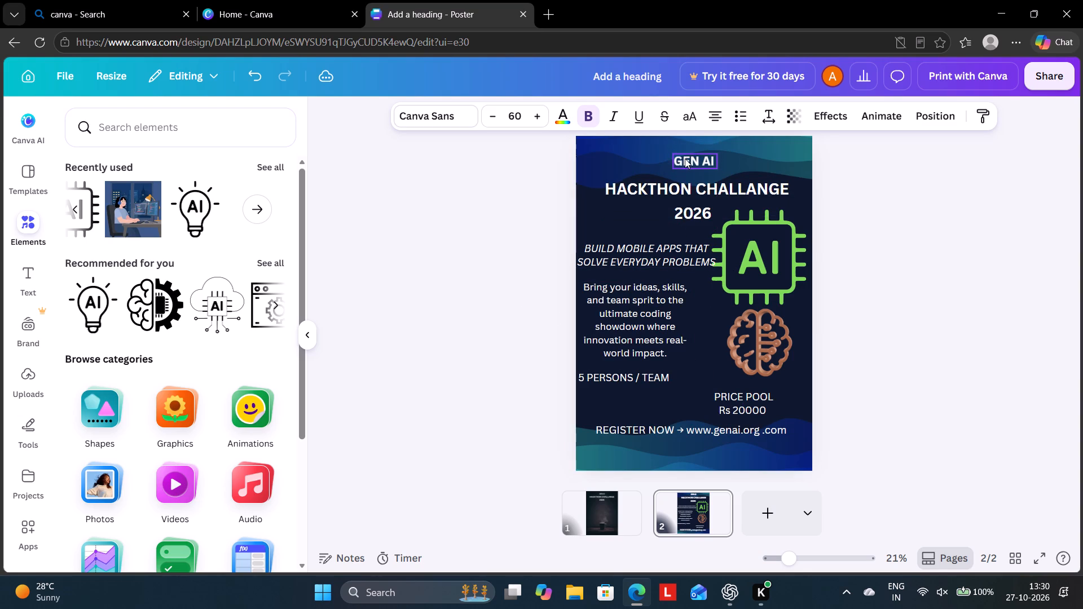
left_click(558, 114)
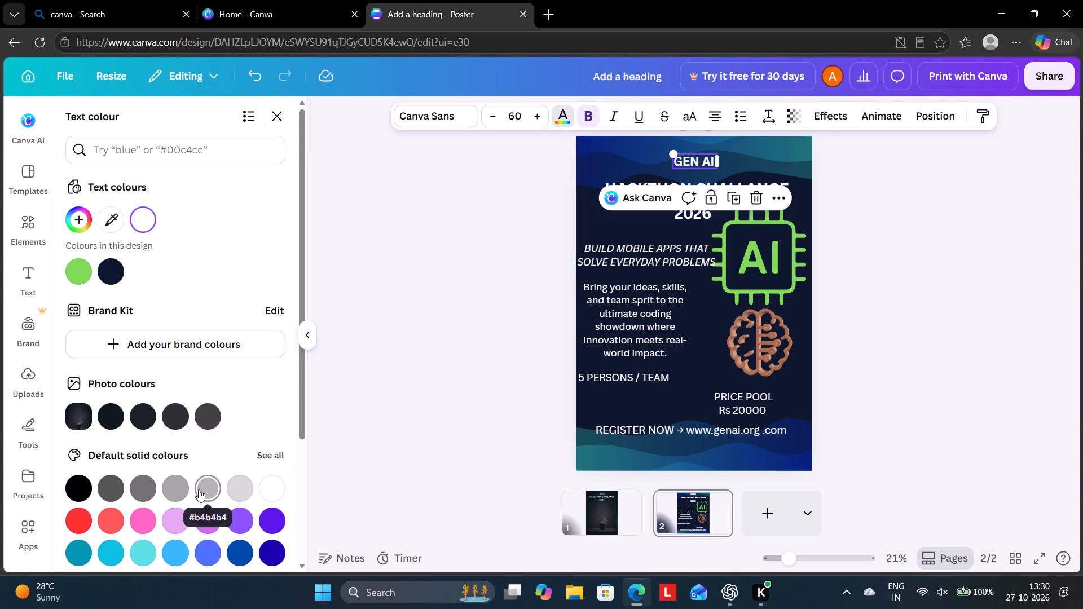
scroll(173, 452, "down", 1)
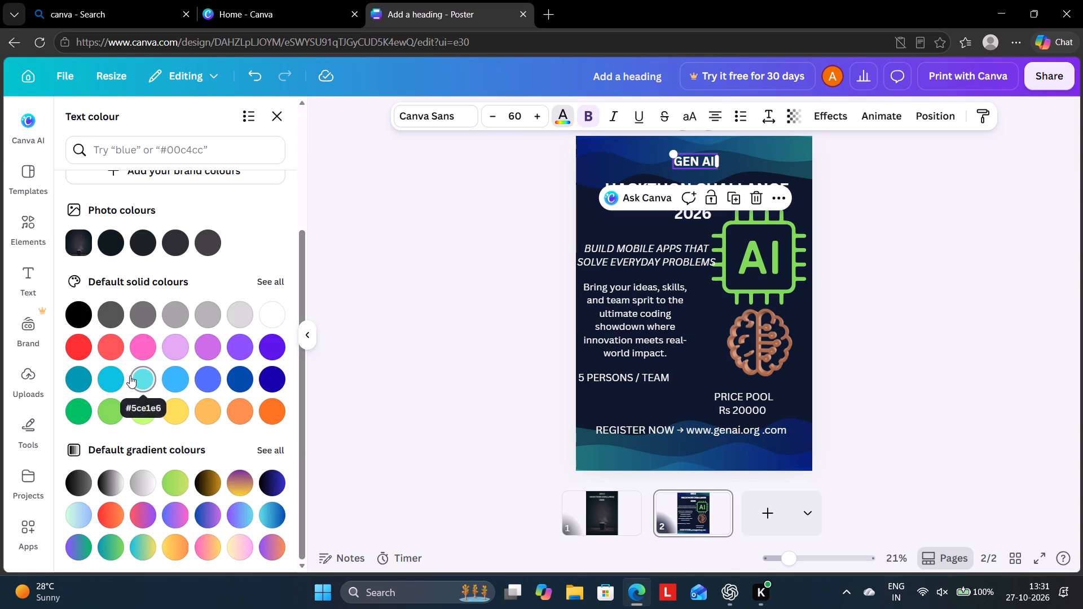
left_click(78, 373)
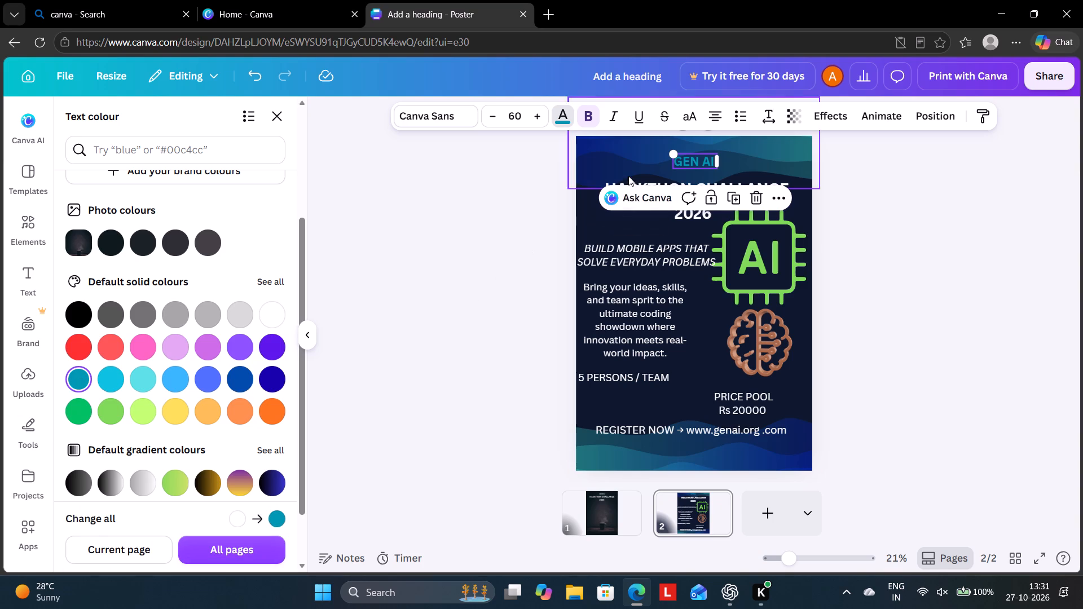
left_click(605, 209)
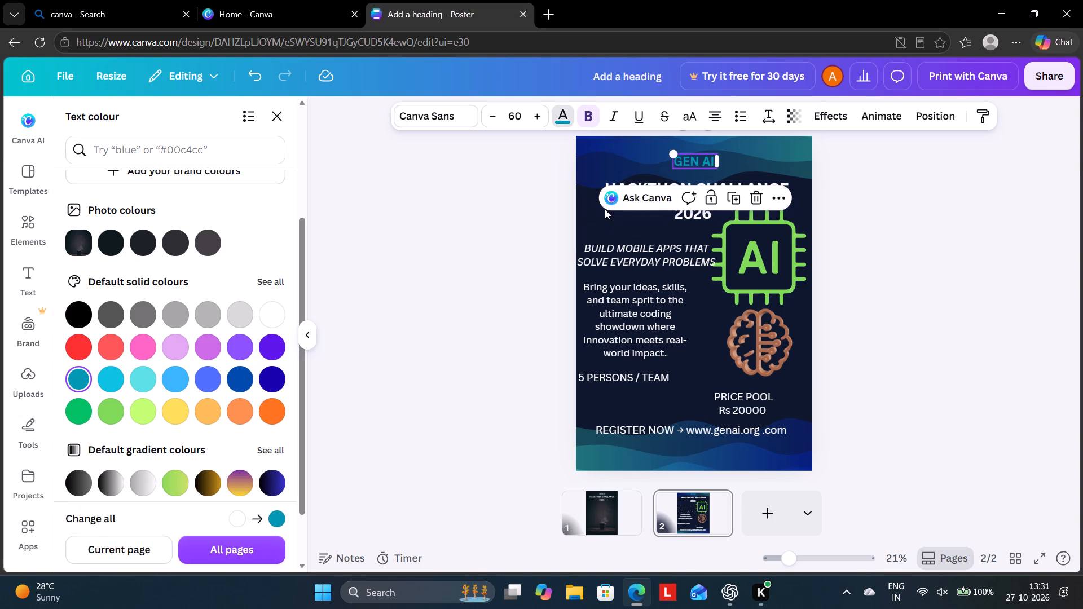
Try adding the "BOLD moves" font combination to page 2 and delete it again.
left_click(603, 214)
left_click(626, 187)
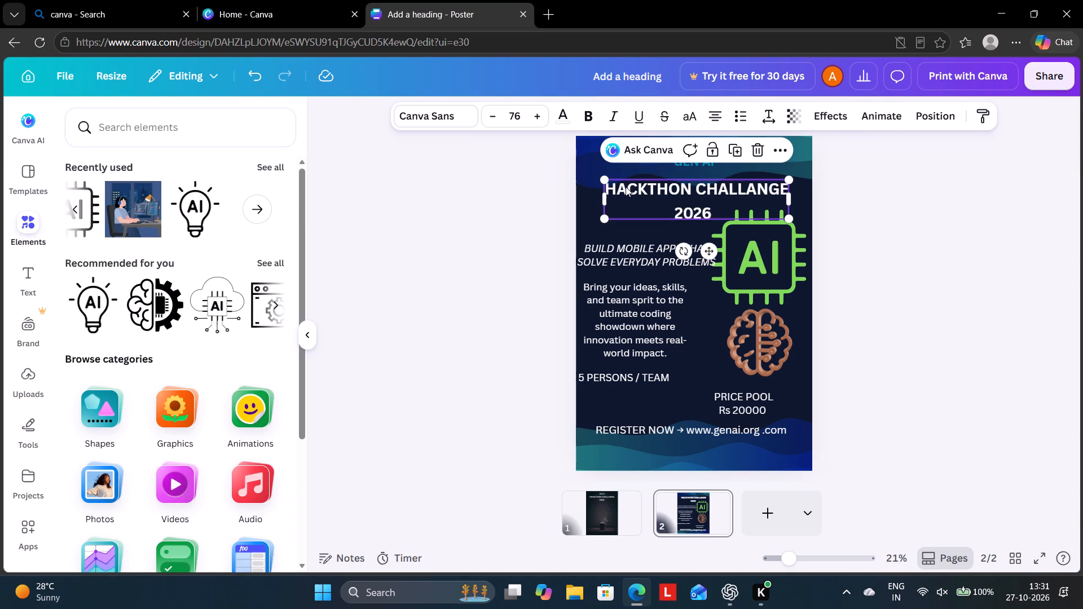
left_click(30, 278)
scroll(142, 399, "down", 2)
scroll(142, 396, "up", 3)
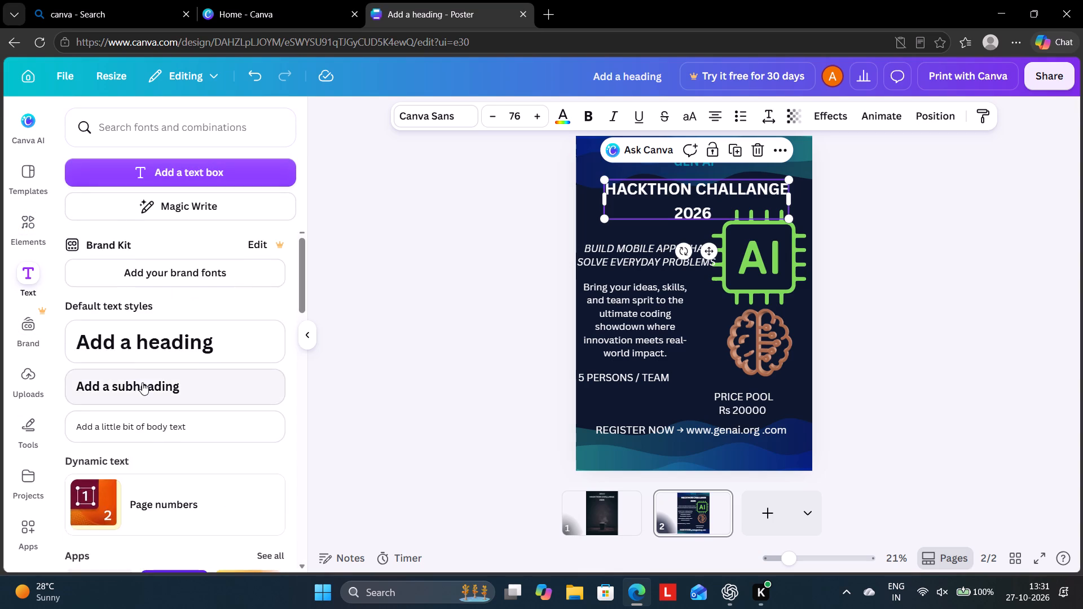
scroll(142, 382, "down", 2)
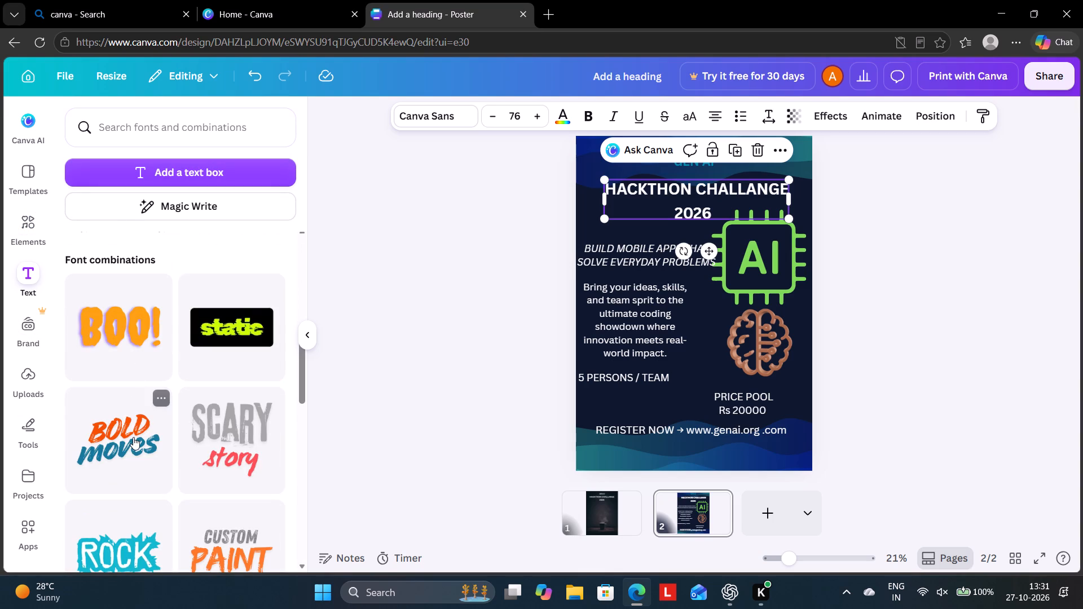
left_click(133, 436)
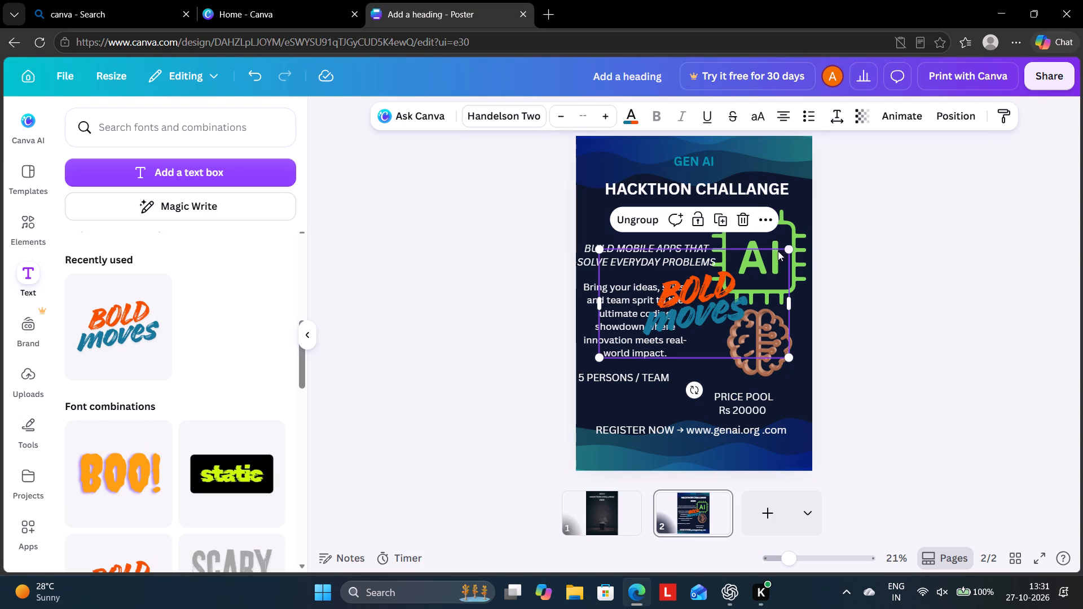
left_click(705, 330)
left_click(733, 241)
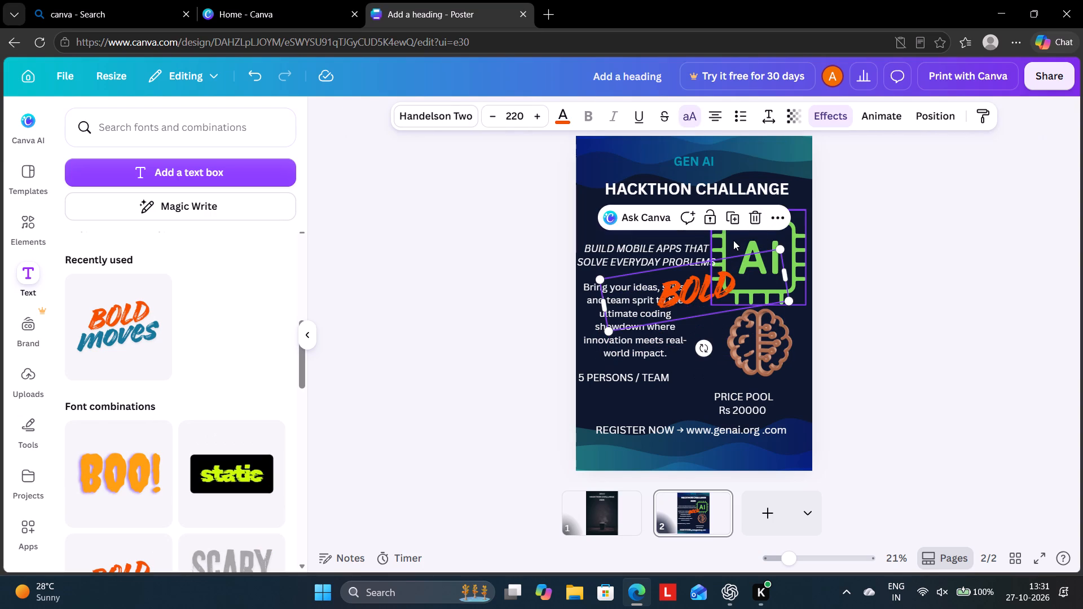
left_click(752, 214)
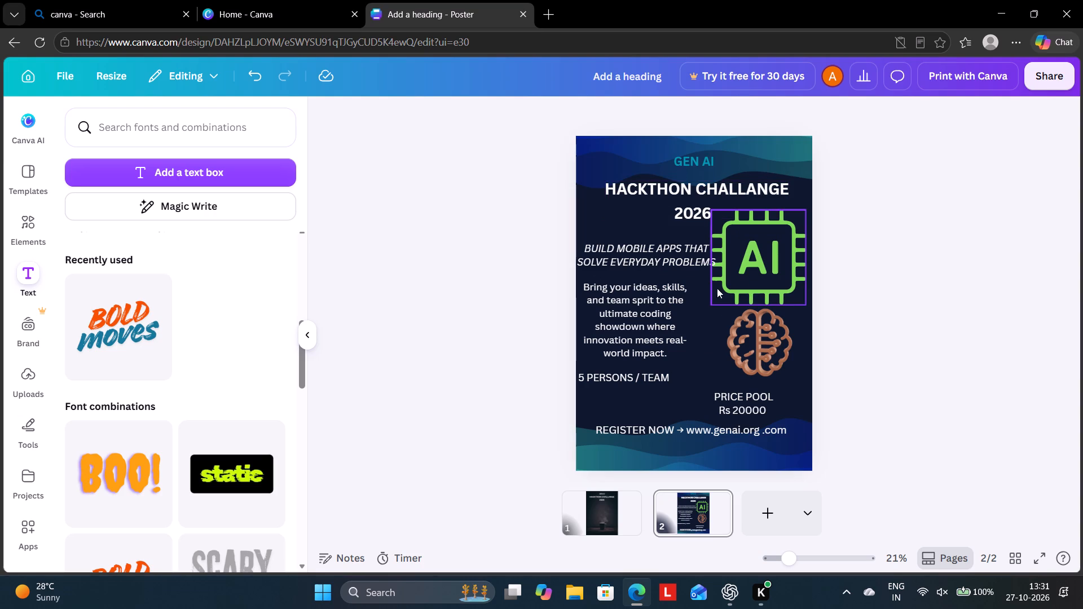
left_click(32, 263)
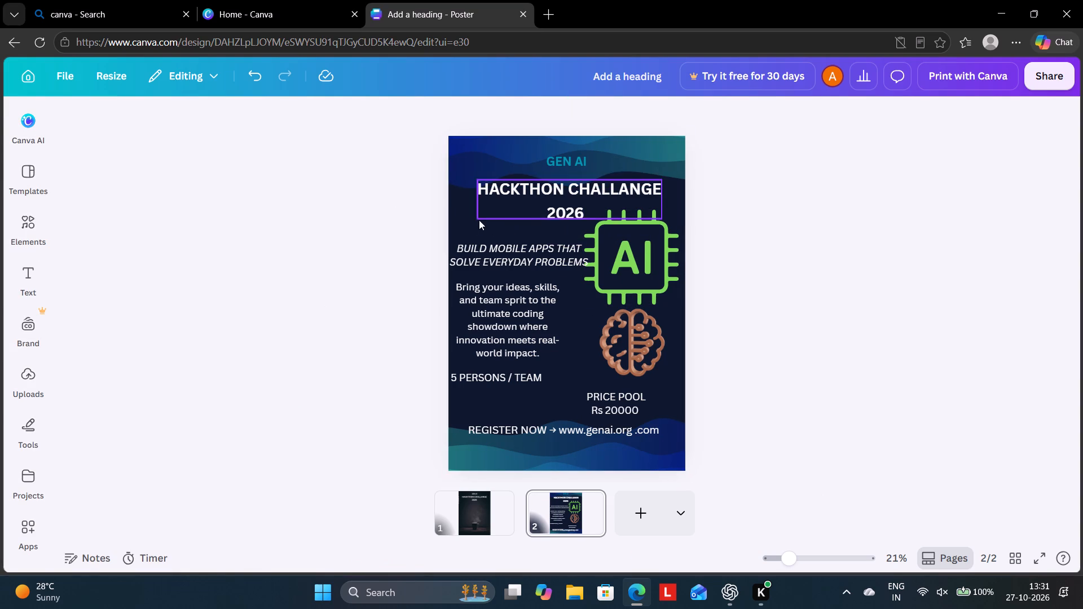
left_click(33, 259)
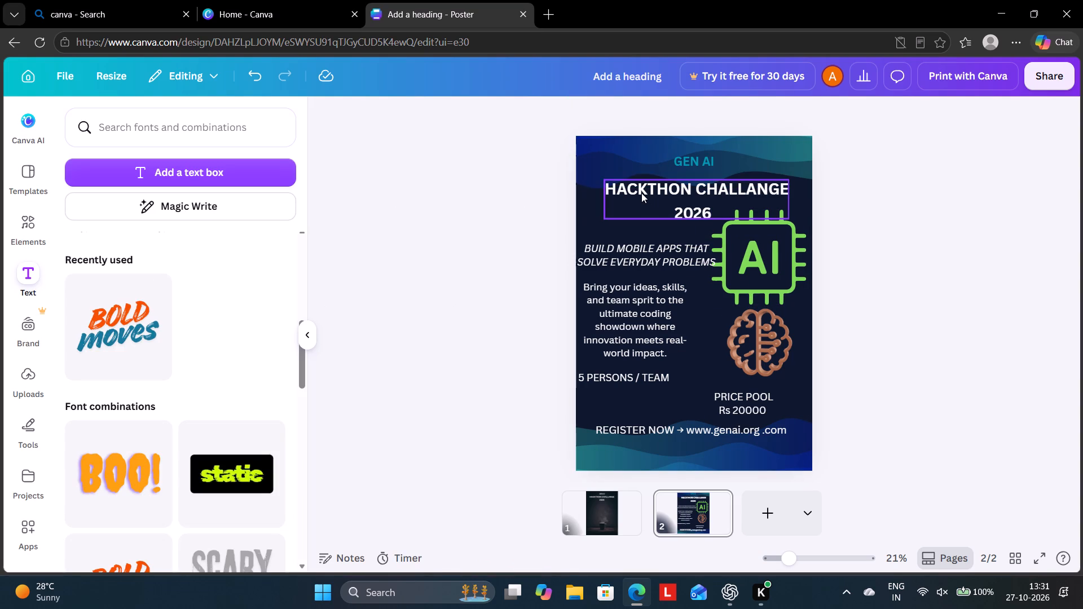
Set the "HACKTHON CHALLANGE" heading to font size 74 and its text colour to the dark green default solid colour.
left_click(641, 192)
left_click(563, 114)
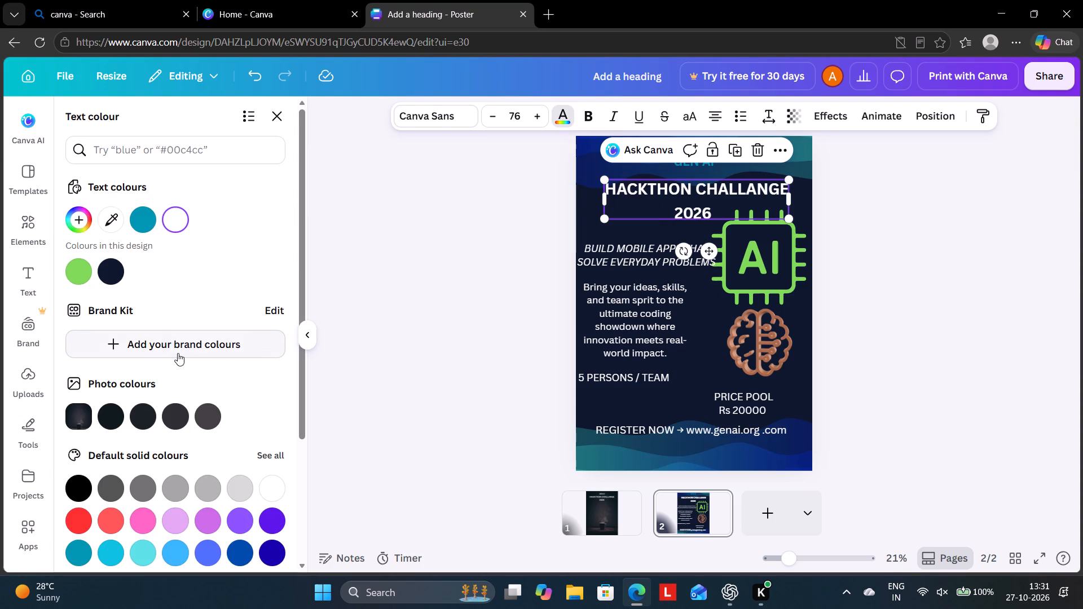
left_click(495, 116)
left_click(495, 116)
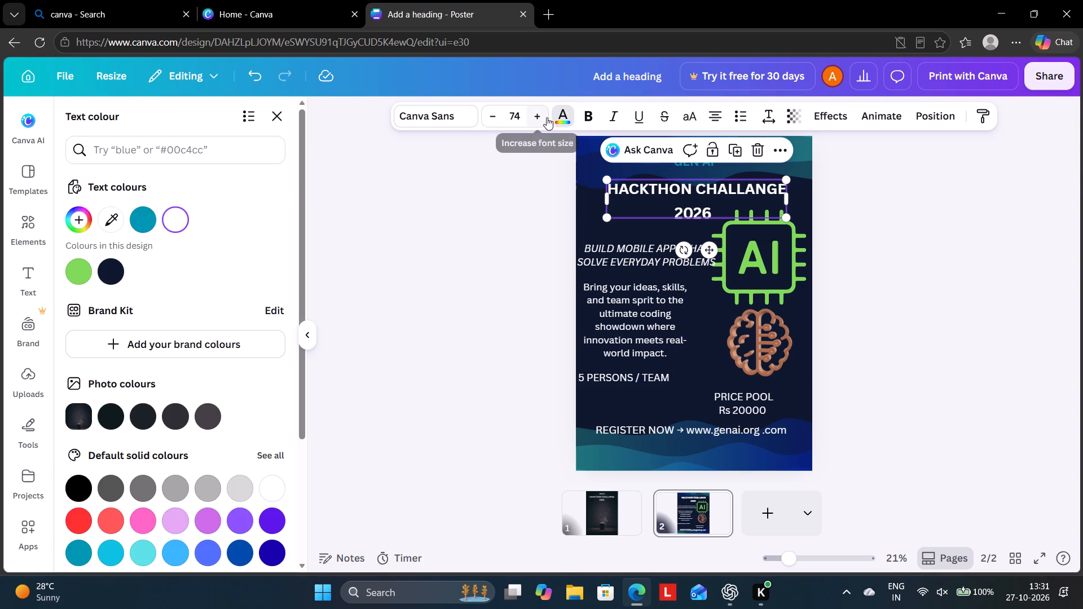
scroll(219, 399, "down", 1)
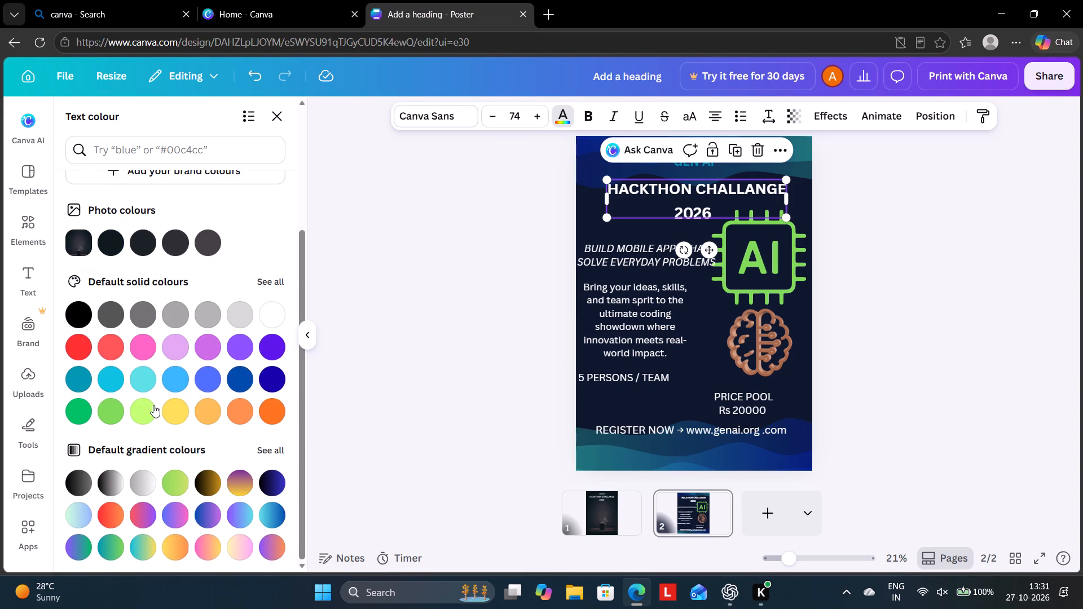
left_click(143, 412)
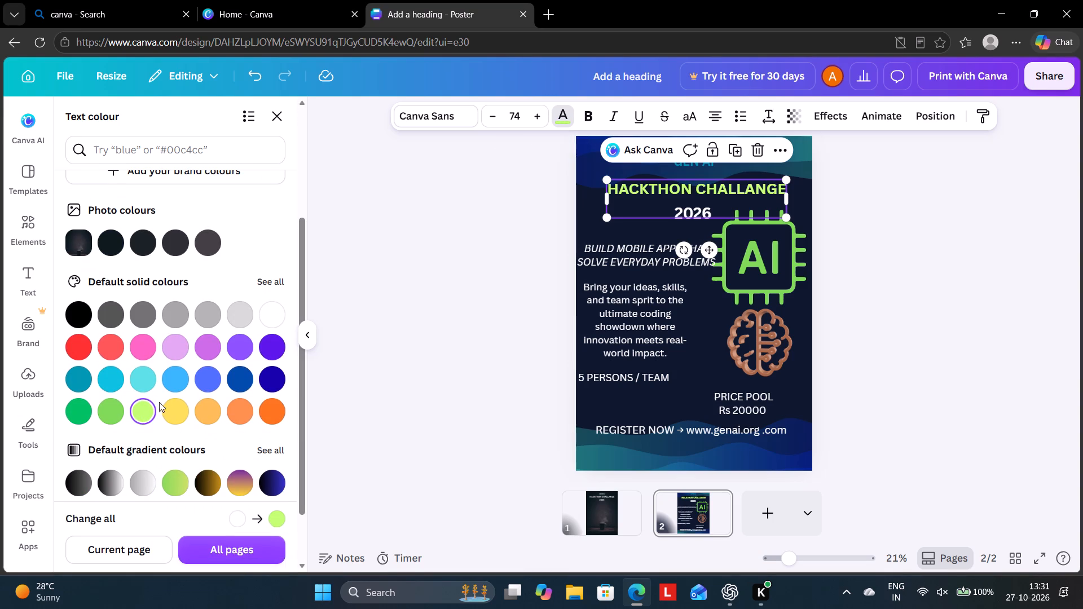
left_click(117, 404)
left_click(82, 402)
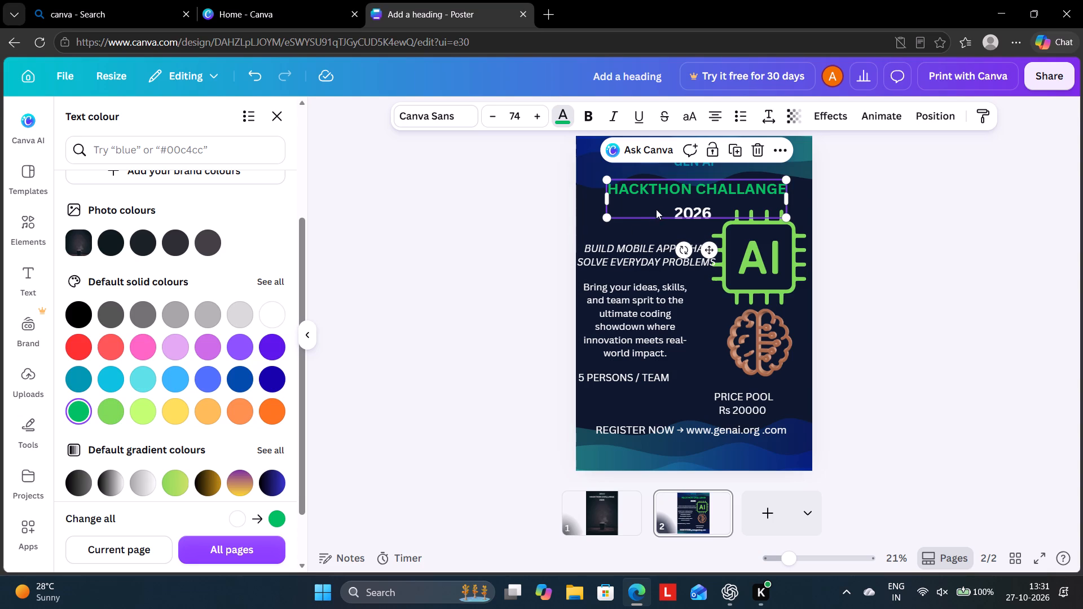
Change the text colour of "2026" to the lime green default solid colour and deselect it.
left_click(682, 210)
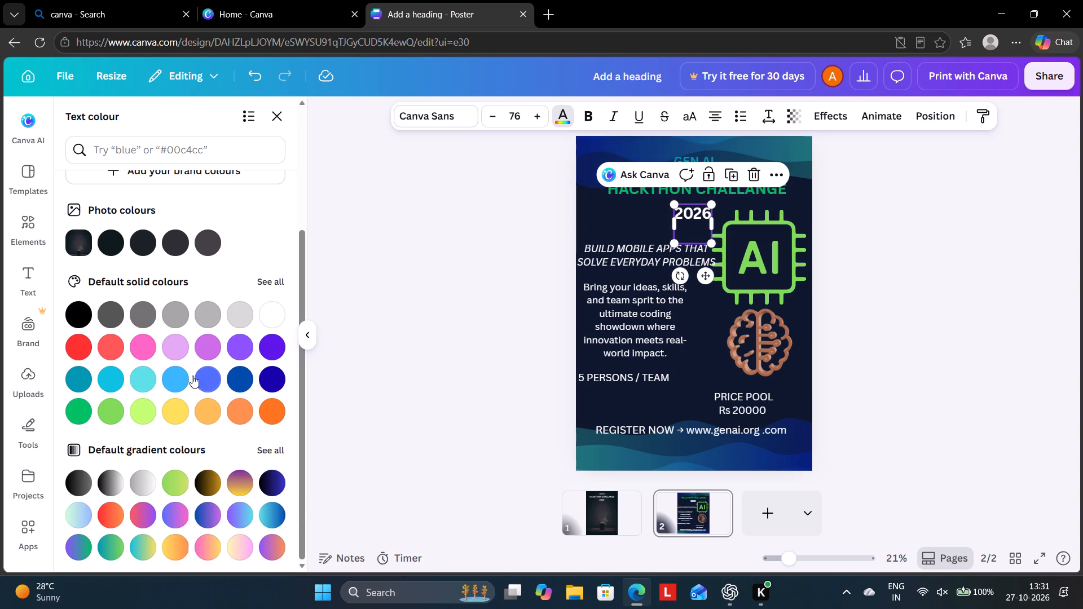
left_click(144, 404)
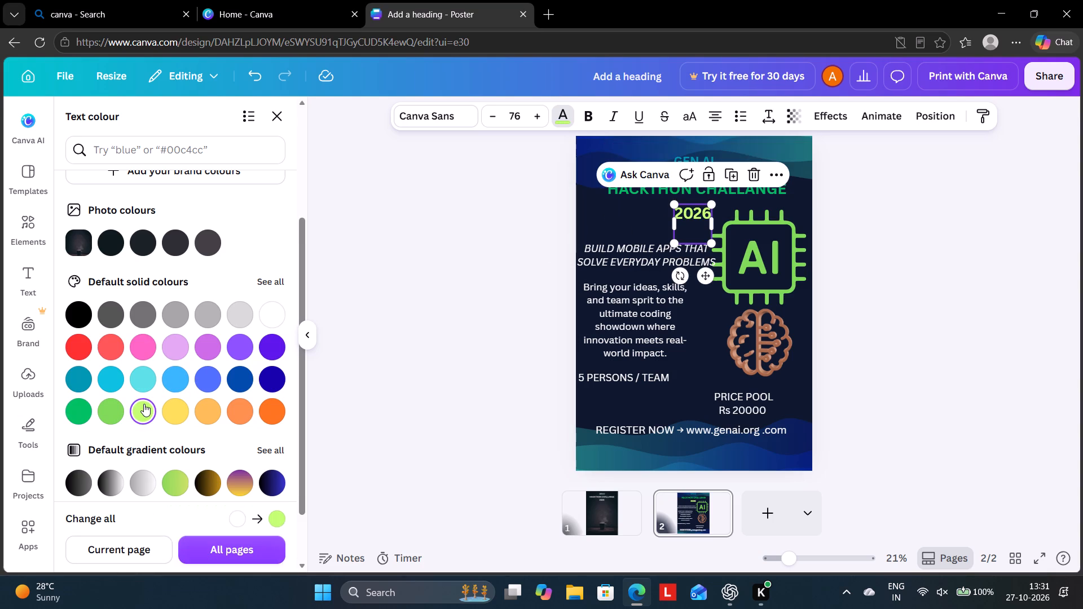
scroll(230, 418, "down", 1)
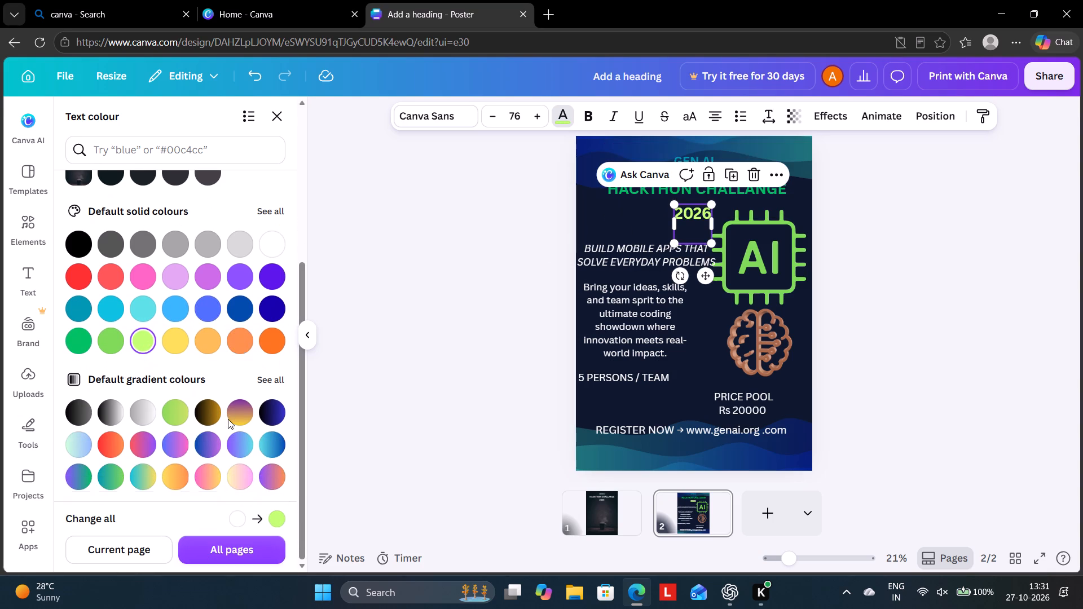
scroll(228, 419, "down", 1)
left_click(543, 281)
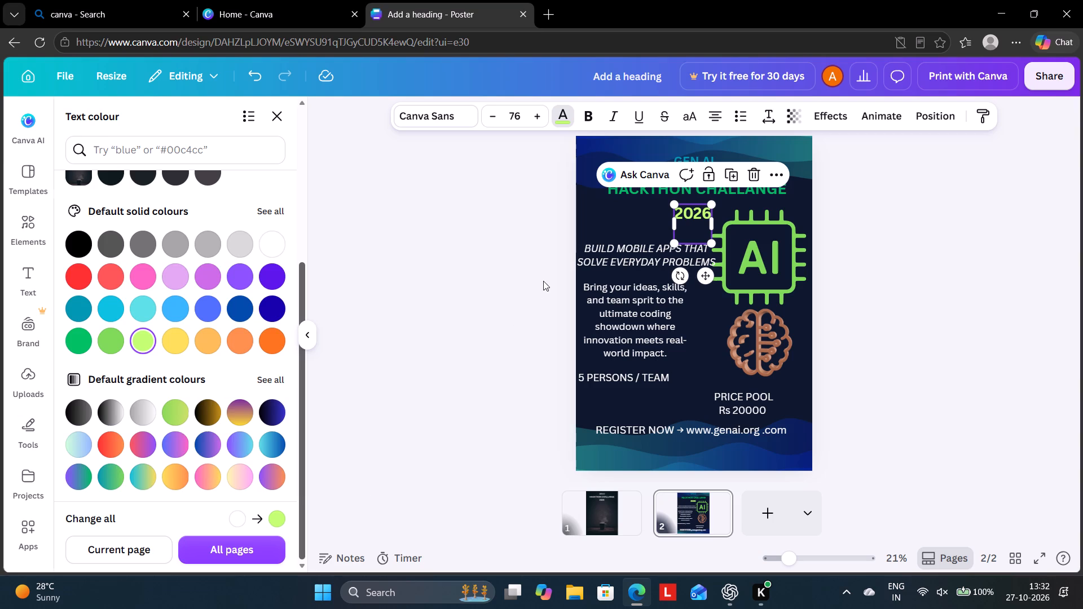
left_click(968, 230)
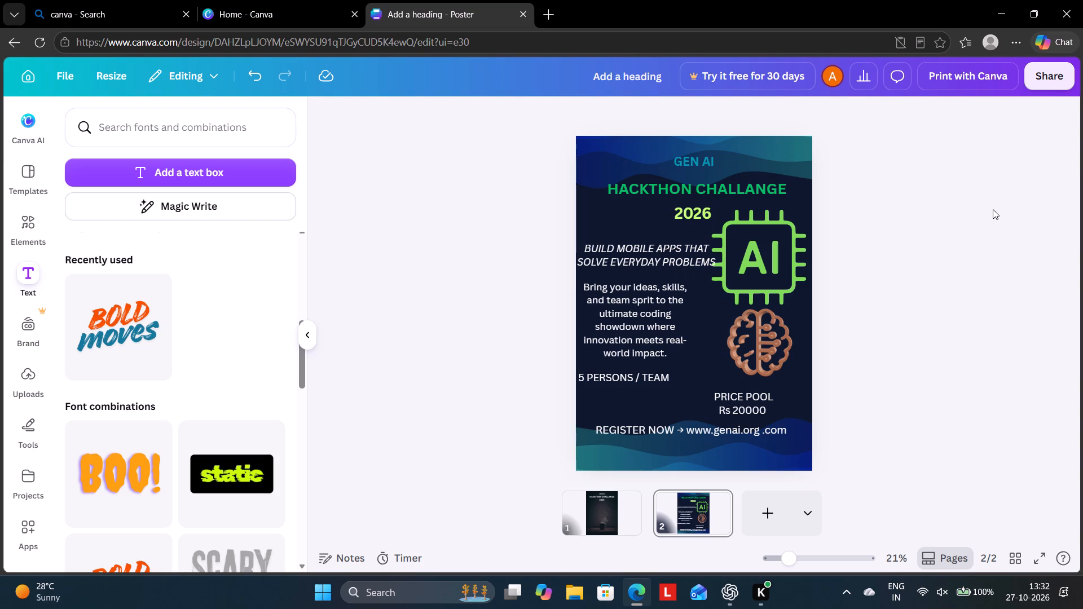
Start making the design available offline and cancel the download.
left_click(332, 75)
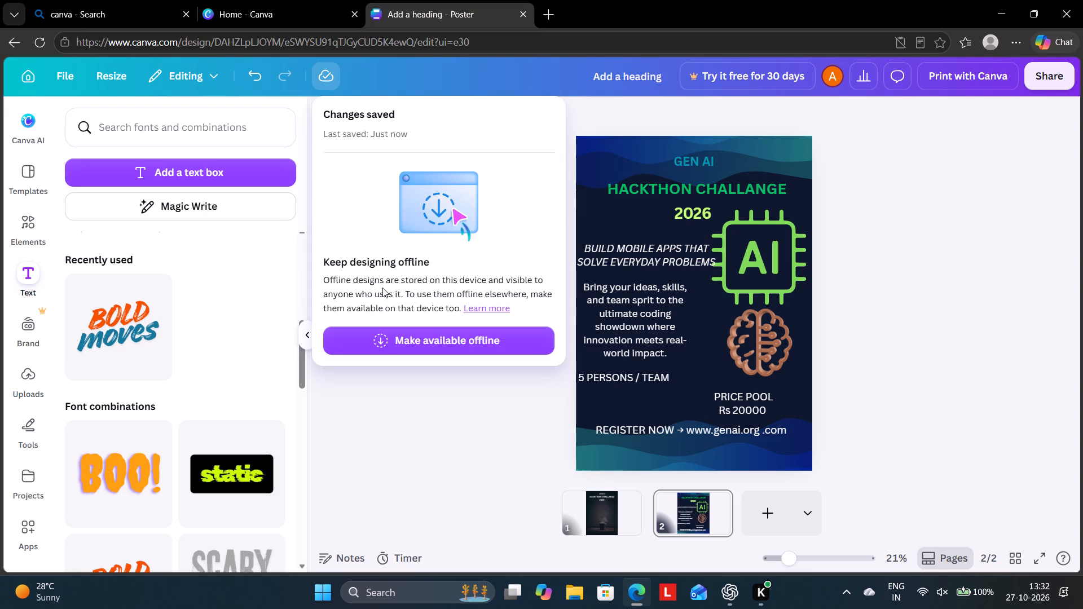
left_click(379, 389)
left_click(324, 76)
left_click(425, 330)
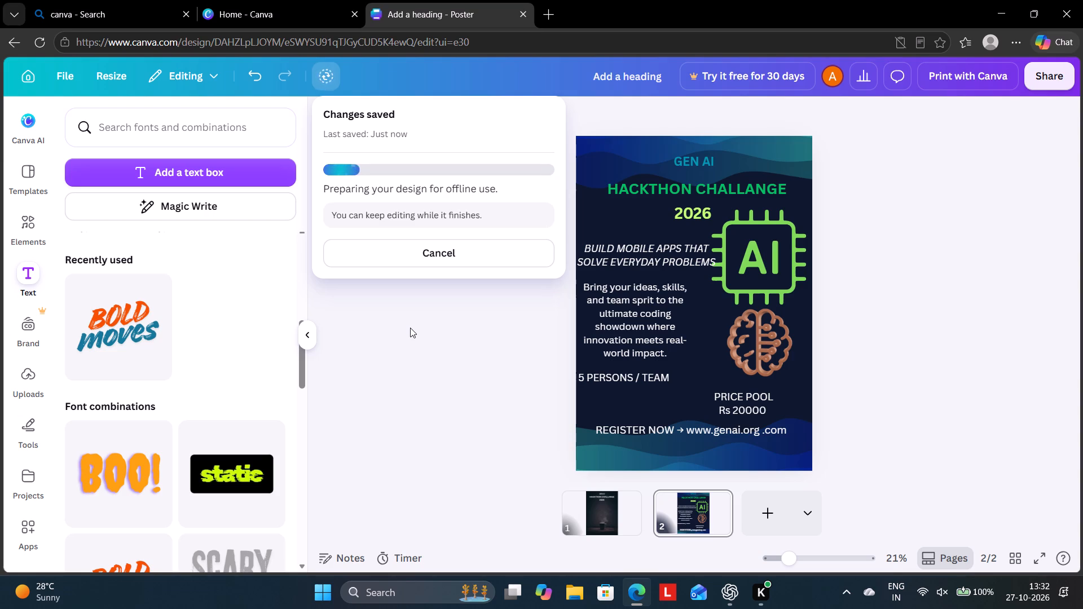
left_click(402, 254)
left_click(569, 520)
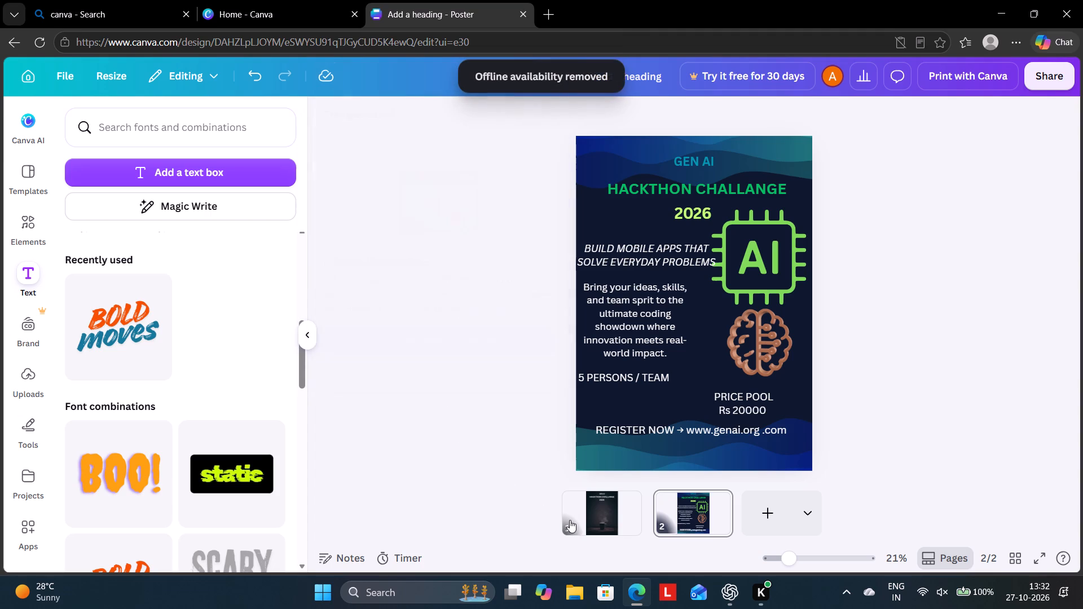
Delete page 1, the one with the dark coffee cup background, from the poster design.
left_click(601, 509)
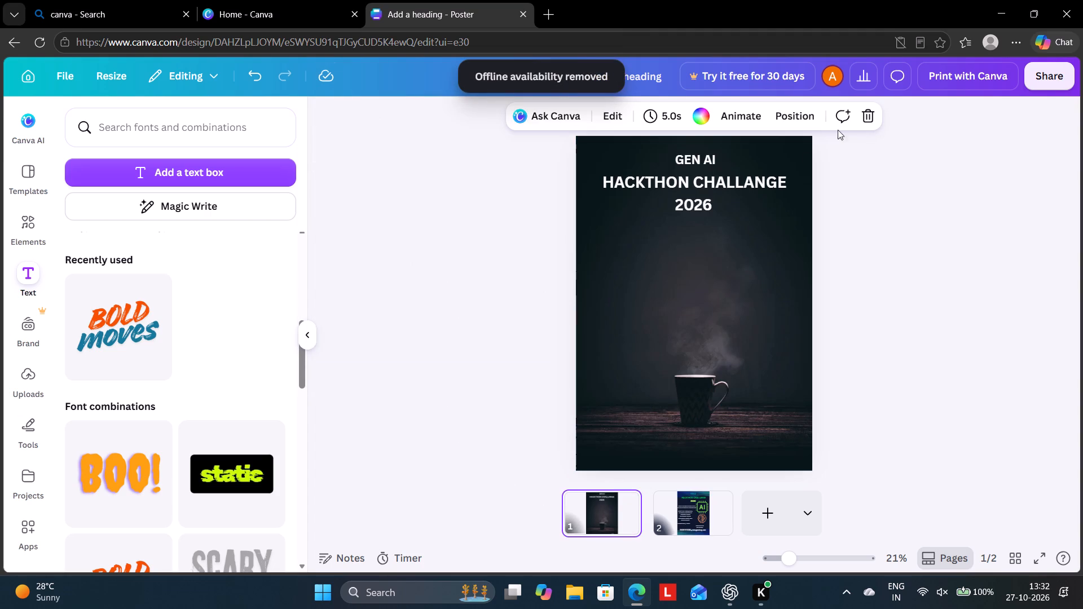
left_click(868, 110)
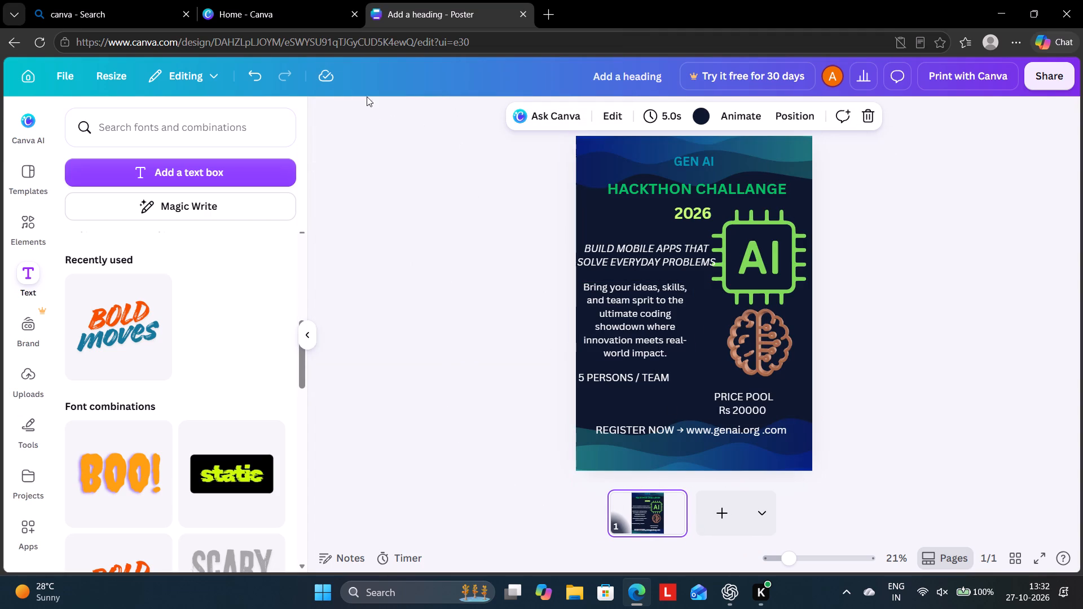
Make the remaining one-page poster design available offline.
left_click(321, 80)
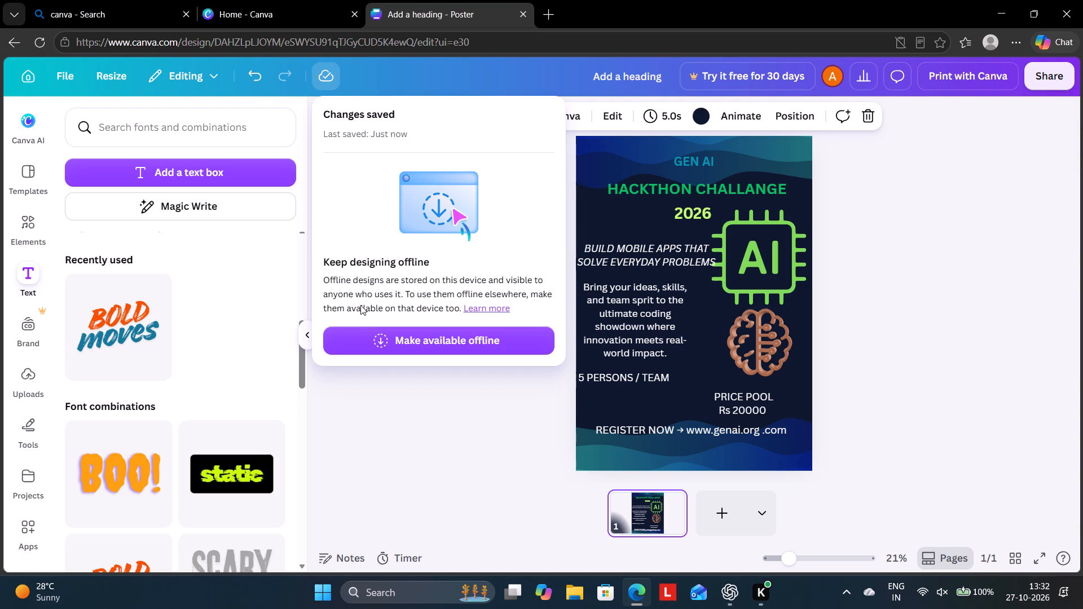
left_click(402, 336)
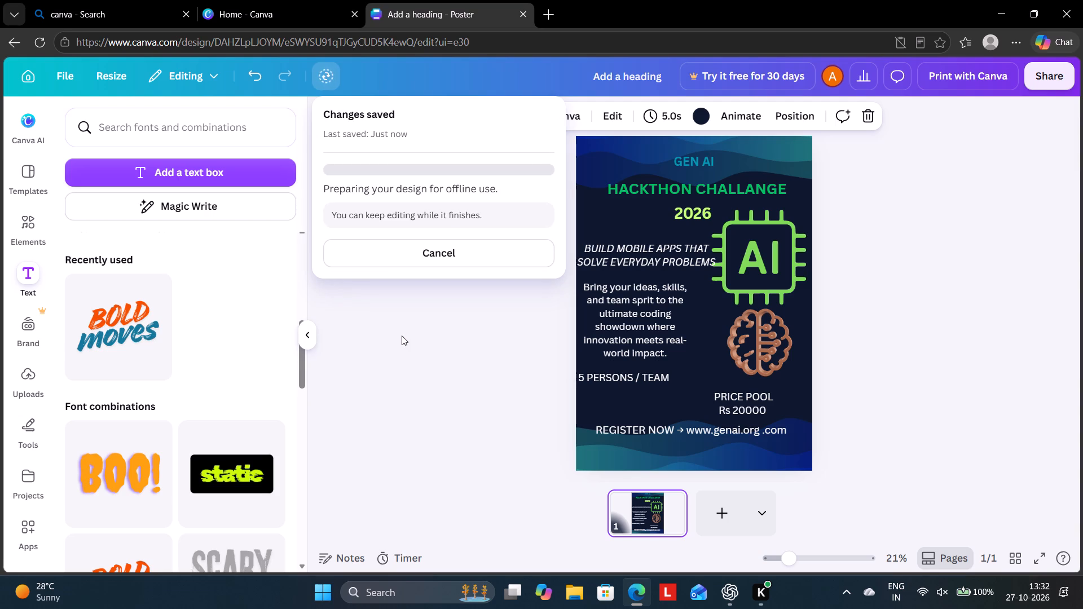